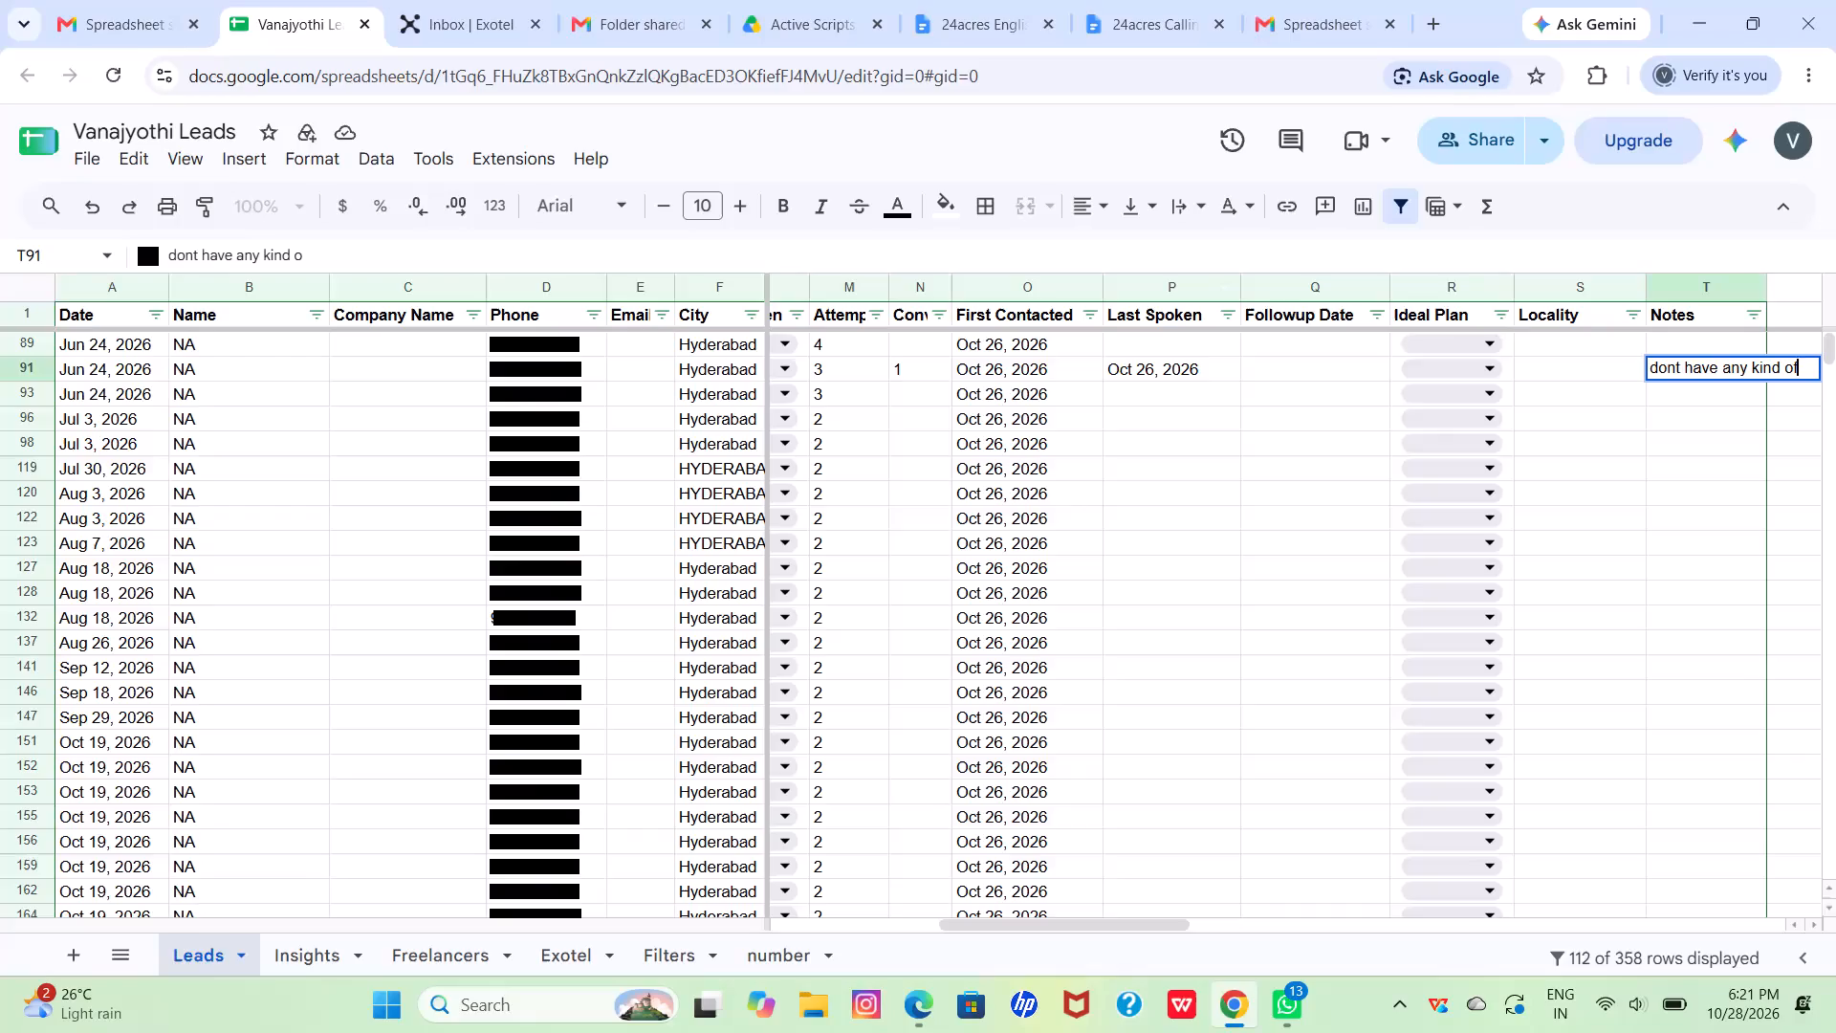
# Complete the Notes entry for the lead in row 91 as "dont have any kind of properties for sale or sale".
pyautogui.press('space')
pyautogui.write('properties for sale or sale')
pyautogui.press('Return')
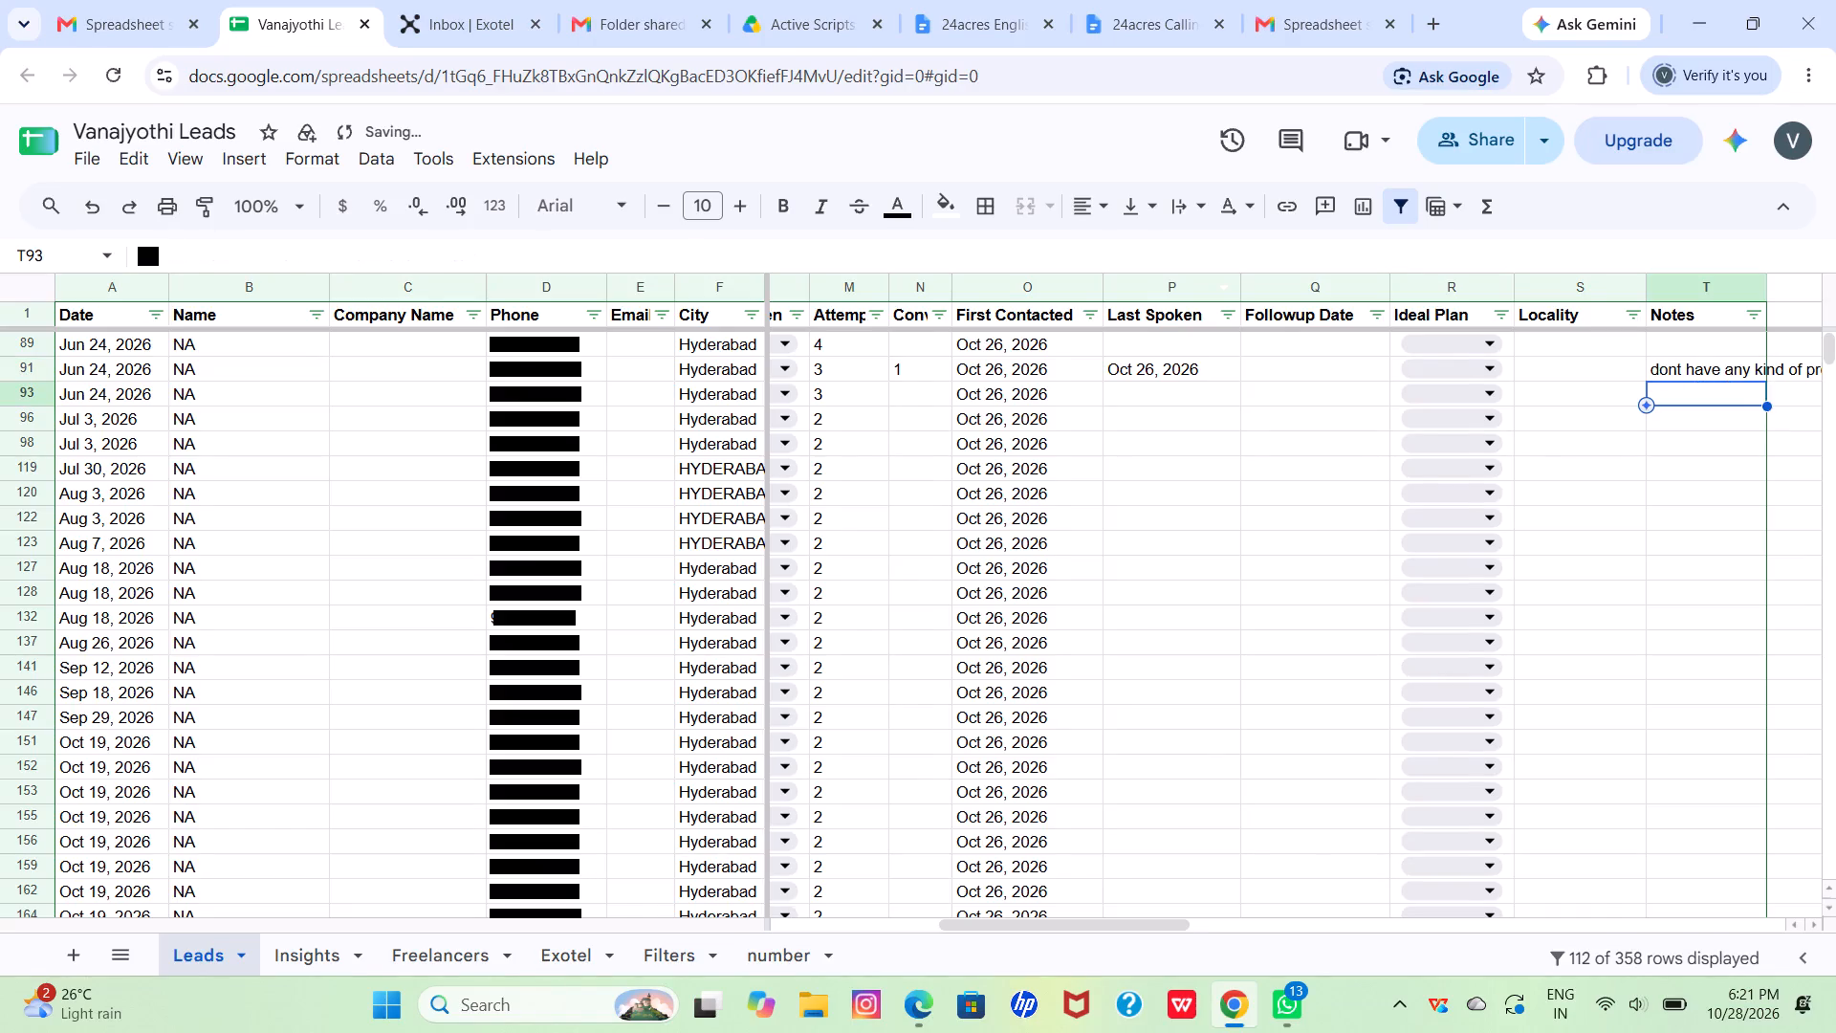
# Review the leads' columns from Source and Status through Notes around rows 91 and 93.
pyautogui.hscroll(7, 1178, 294)
pyautogui.hscroll(-1, 1178, 294)
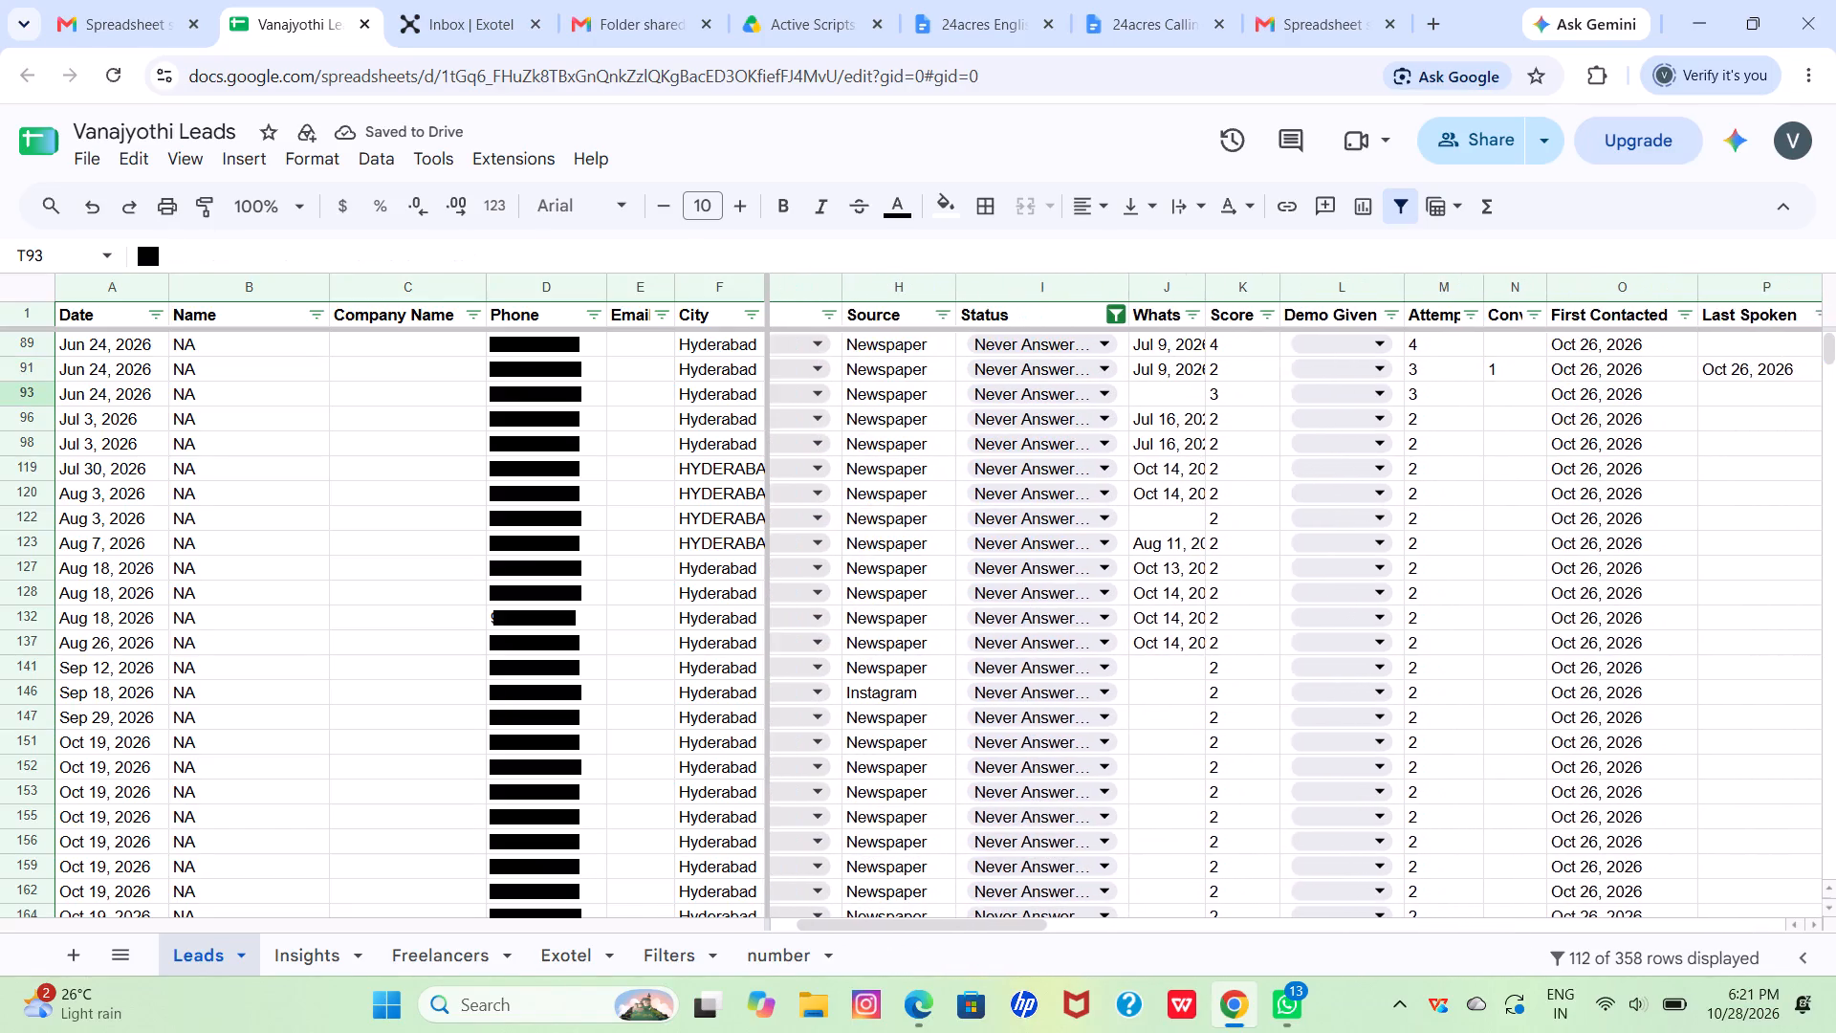
pyautogui.hscroll(-8, 1178, 294)
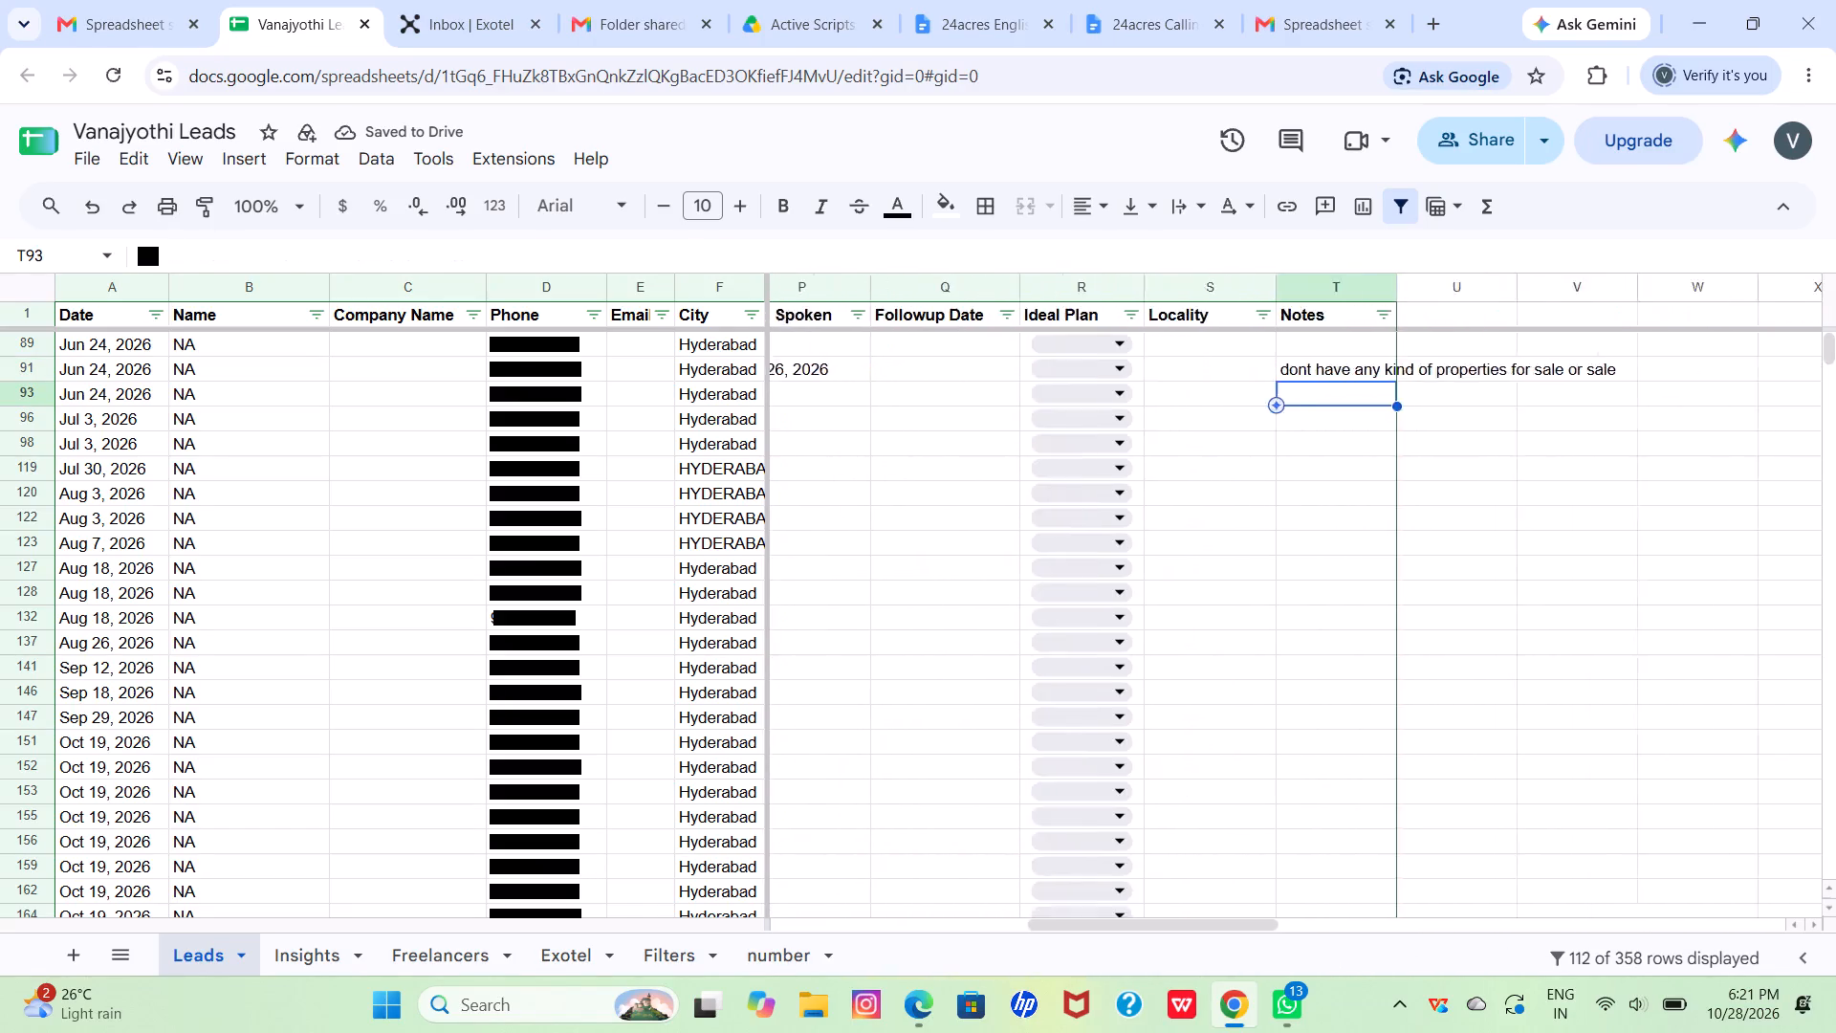
pyautogui.hscroll(9, 1178, 294)
pyautogui.hscroll(-3, 1178, 294)
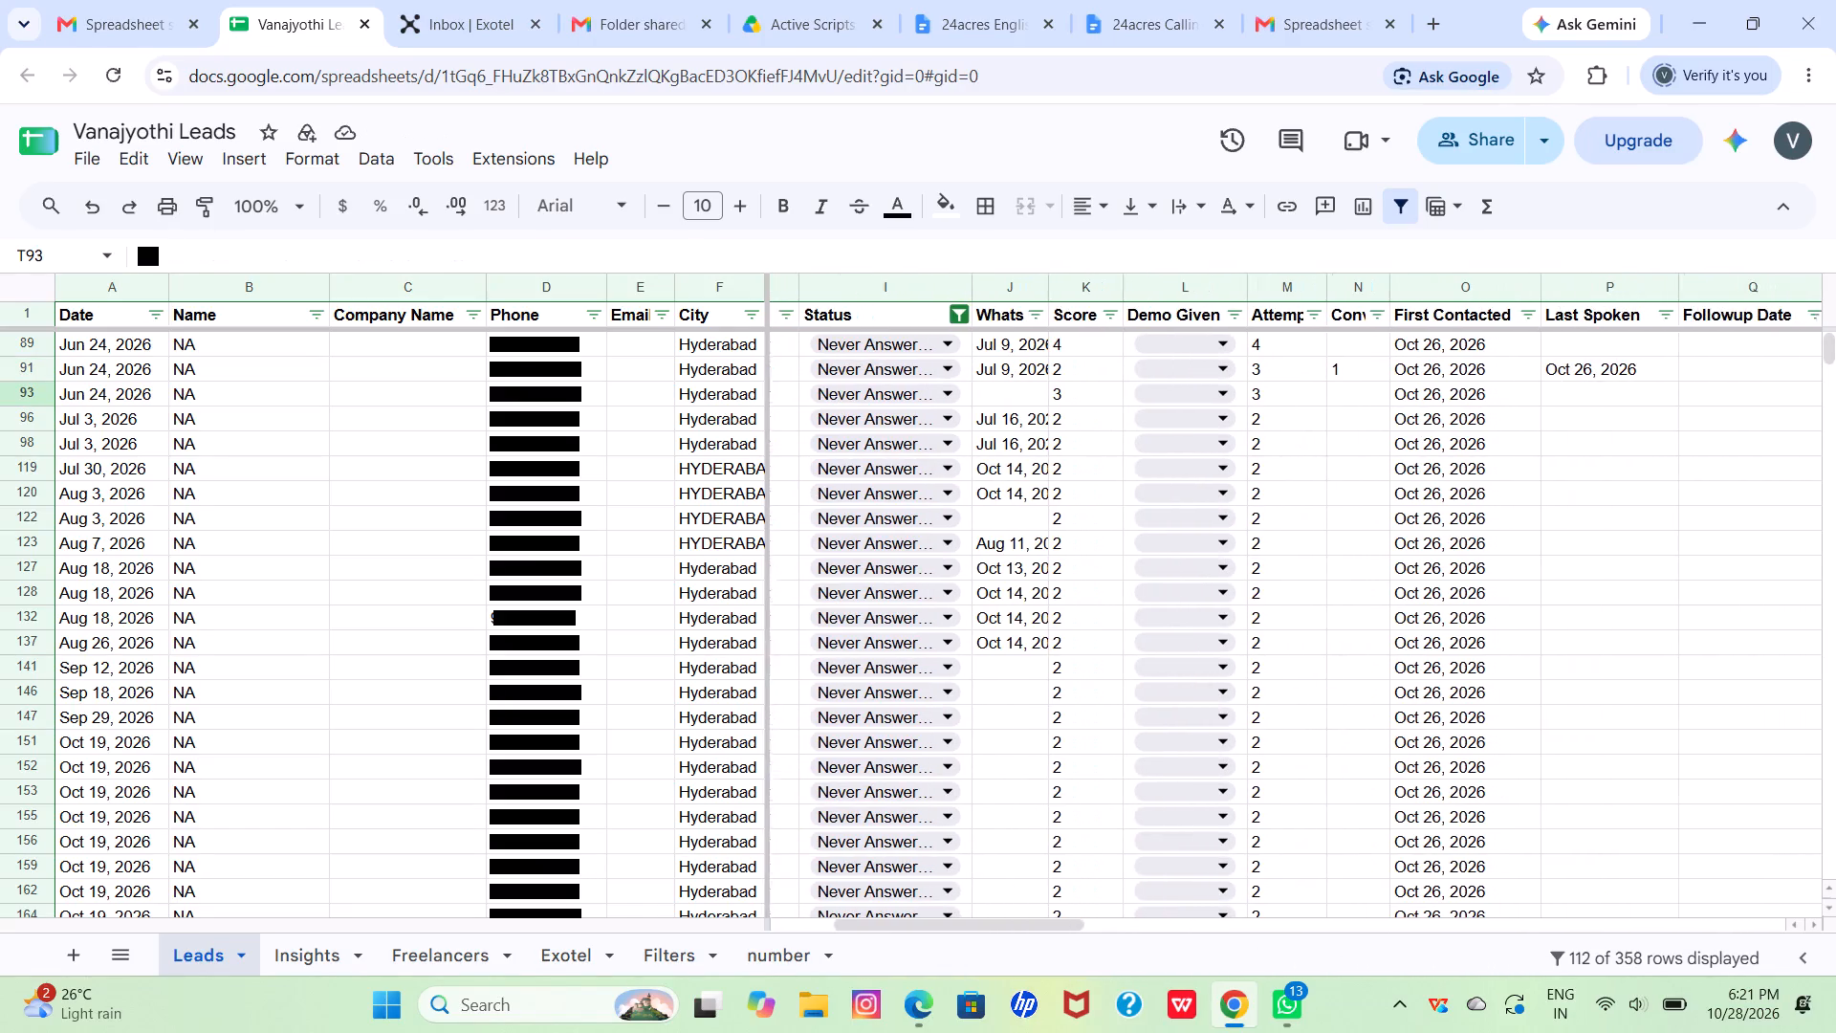
pyautogui.hscroll(-1, 1178, 294)
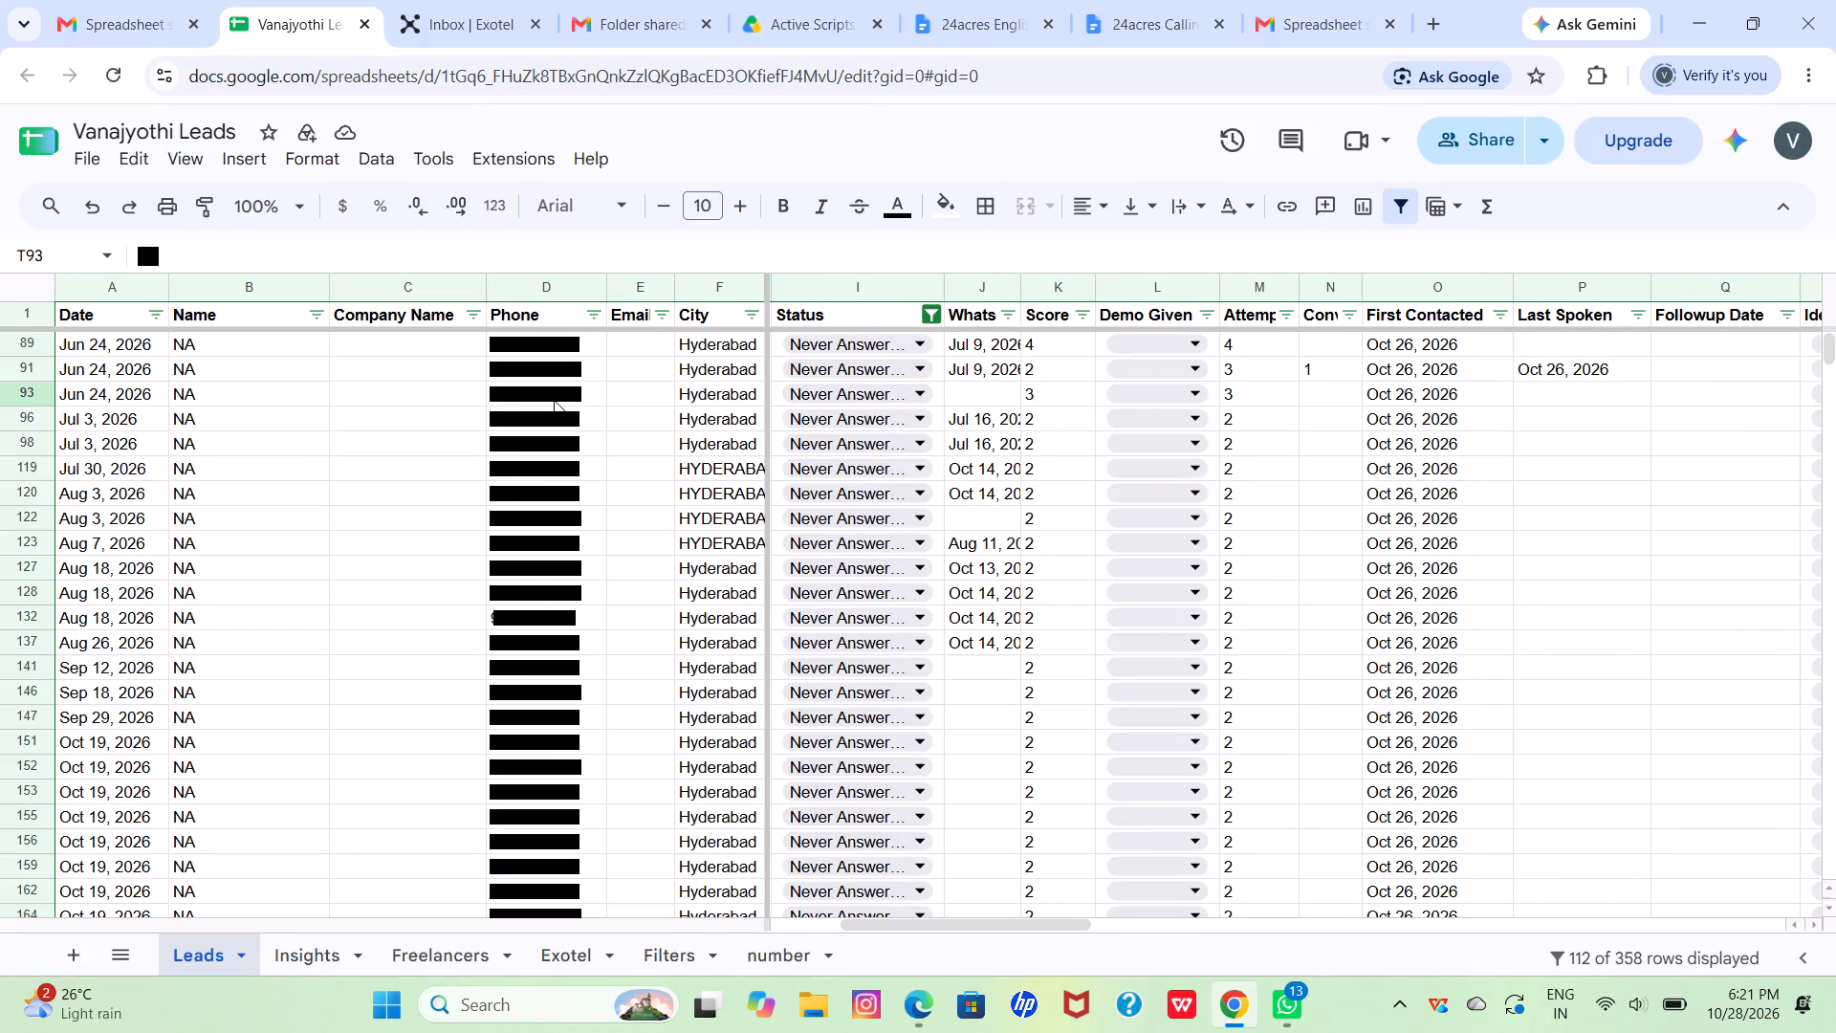
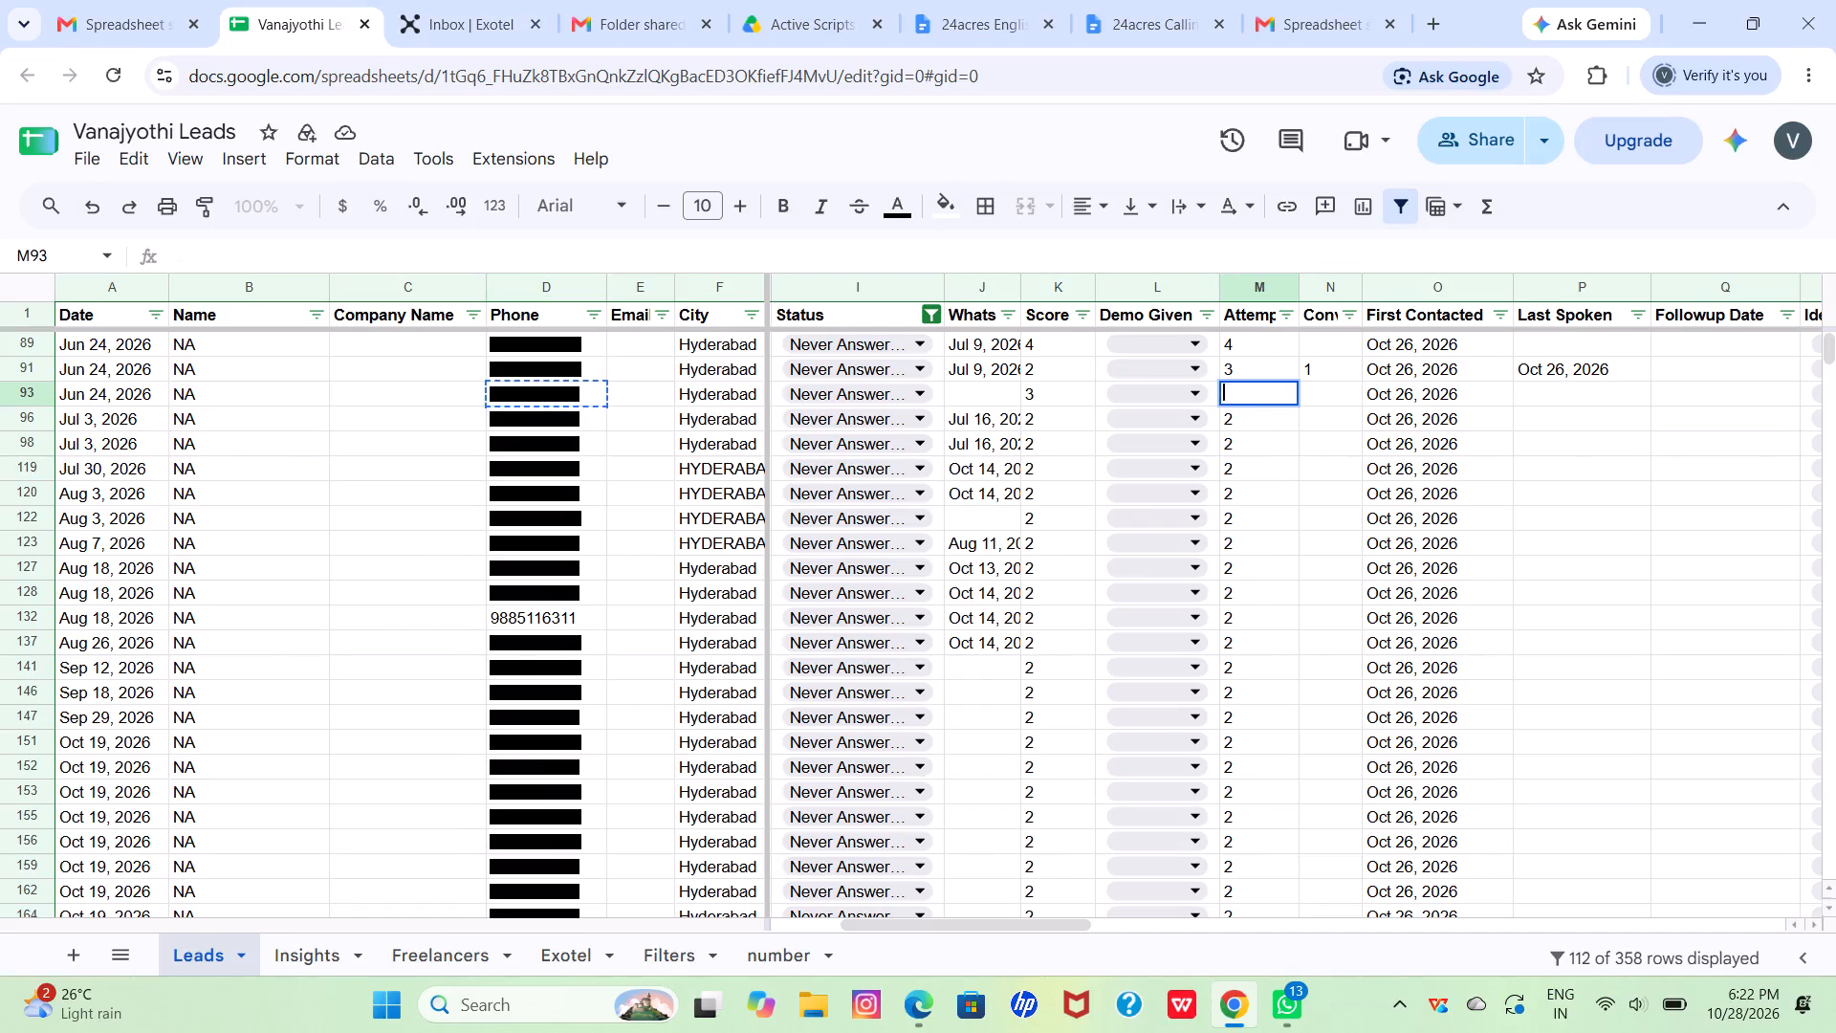
# Set the attempts count for the lead in row 93 to 4.
pyautogui.press('4')
pyautogui.click(1329, 400)
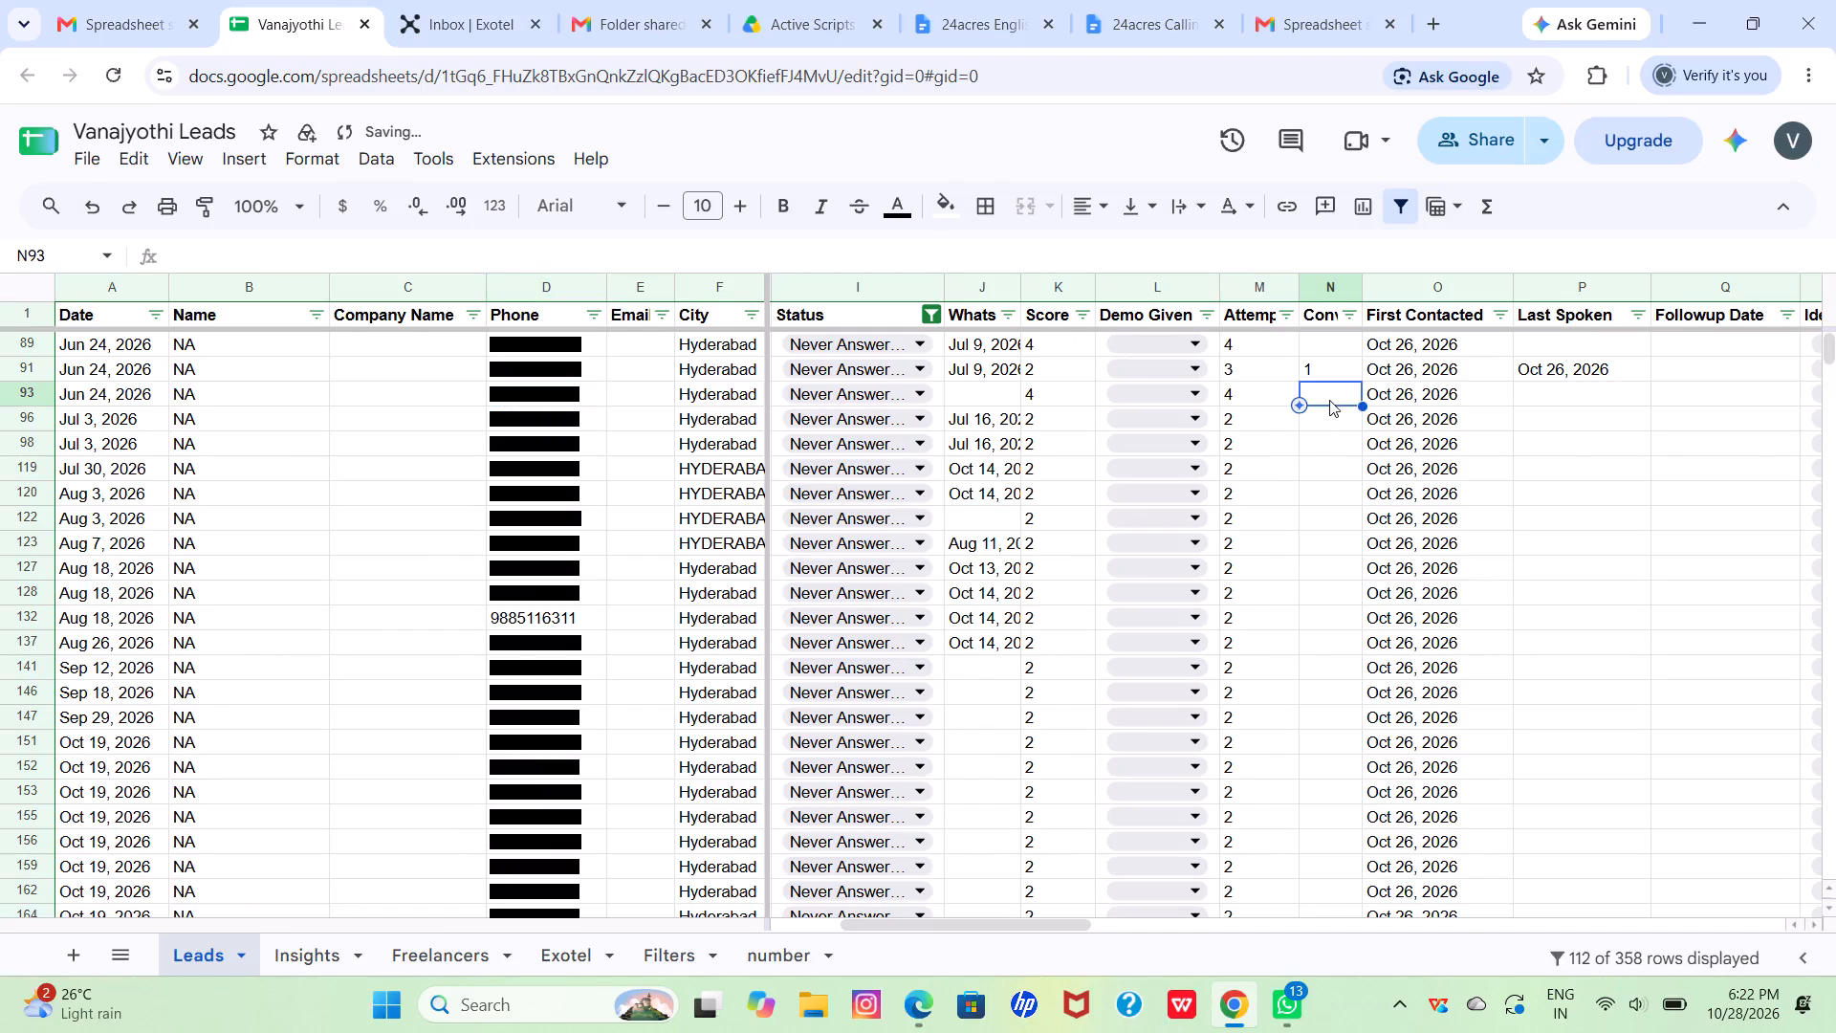
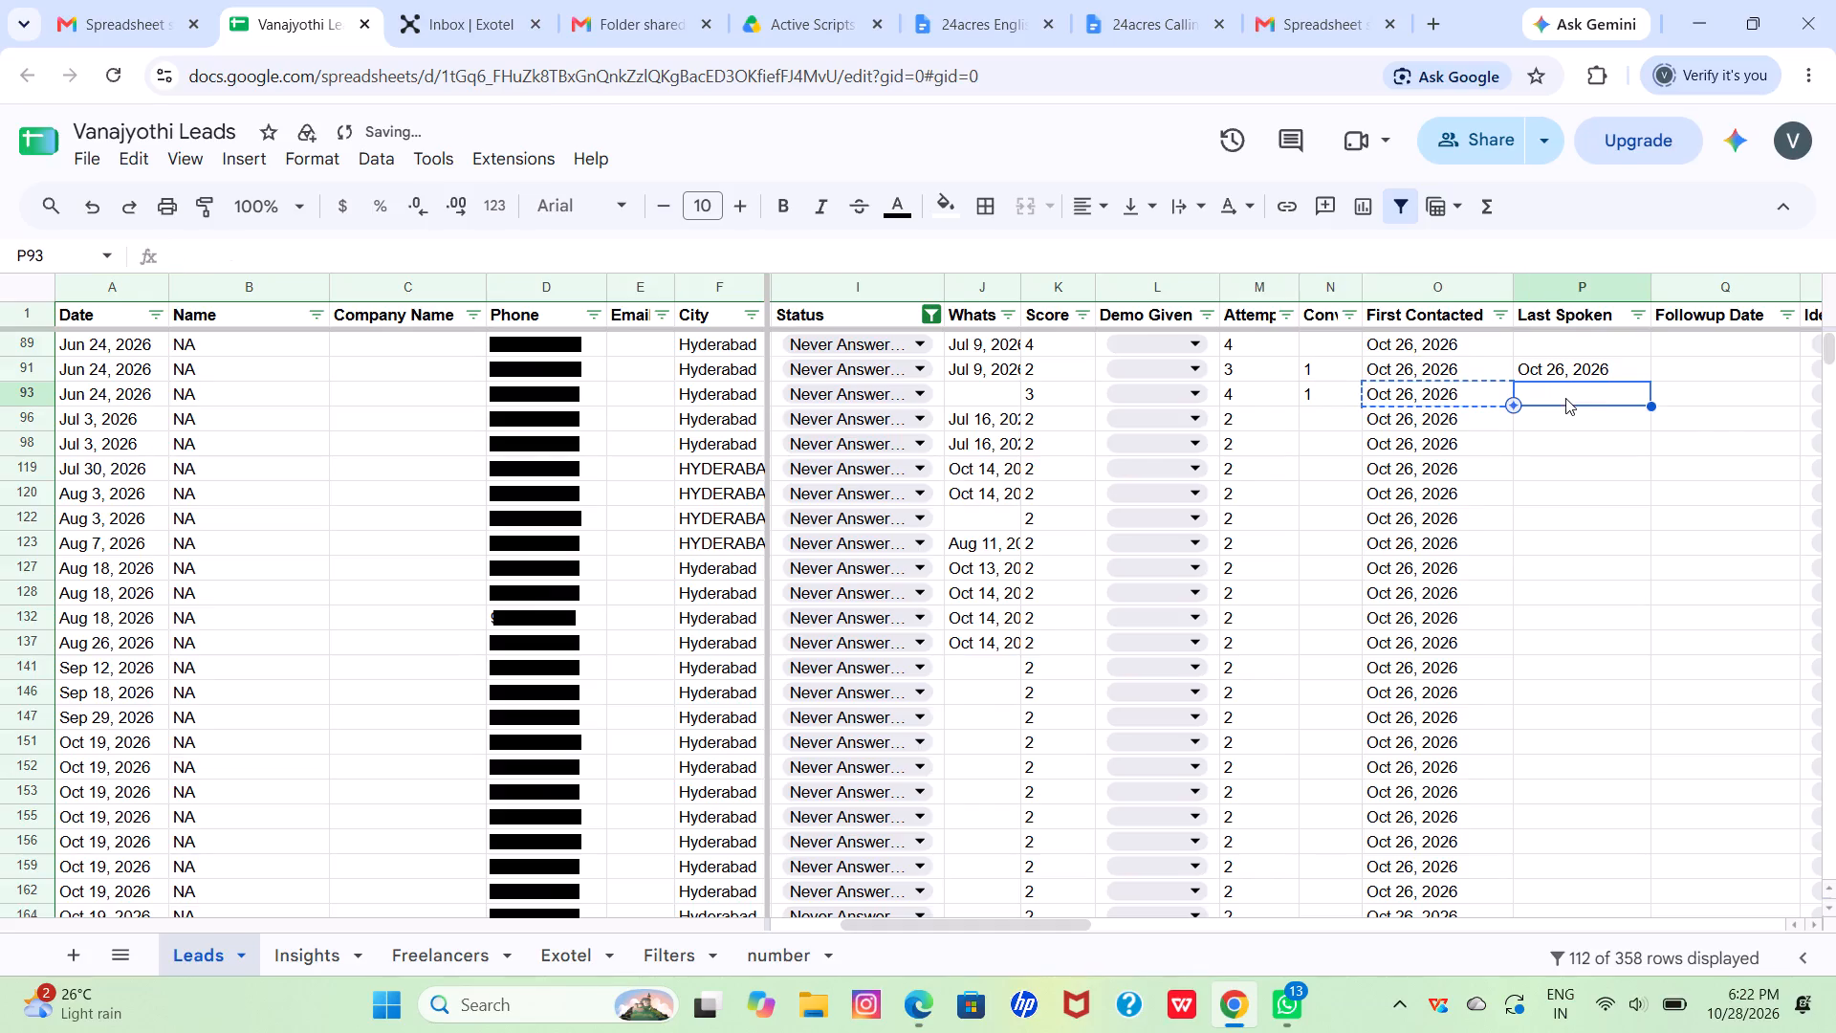
# Fill in the Last Spoken date for the lead in row 93 with its copied First Contacted date, Oct 26, 2026.
pyautogui.hotkey('ctrl', 'v')
# Copy the row 91 note beginning "dont have any kind of properties for sale" into the Notes cell of row 93.
pyautogui.hscroll(-5, 1565, 398)
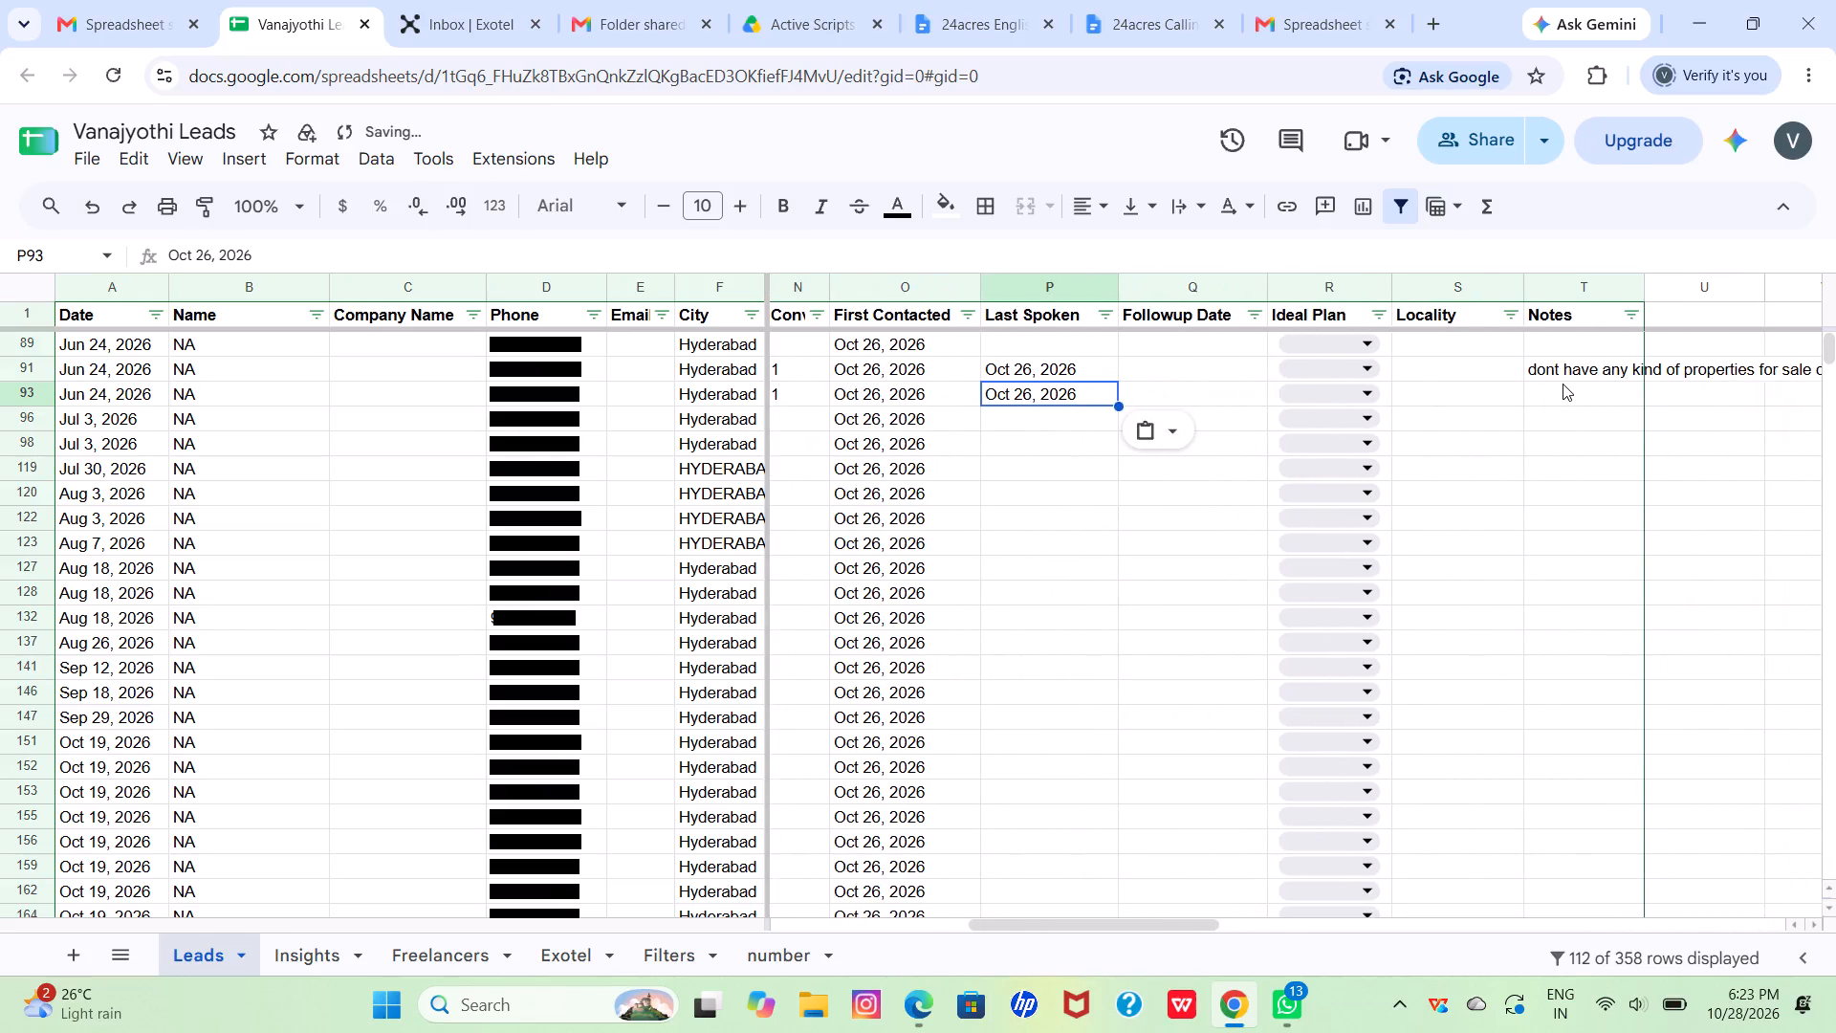
pyautogui.click(1563, 384)
pyautogui.hotkey('ctrl', 'c')
pyautogui.click(1565, 403)
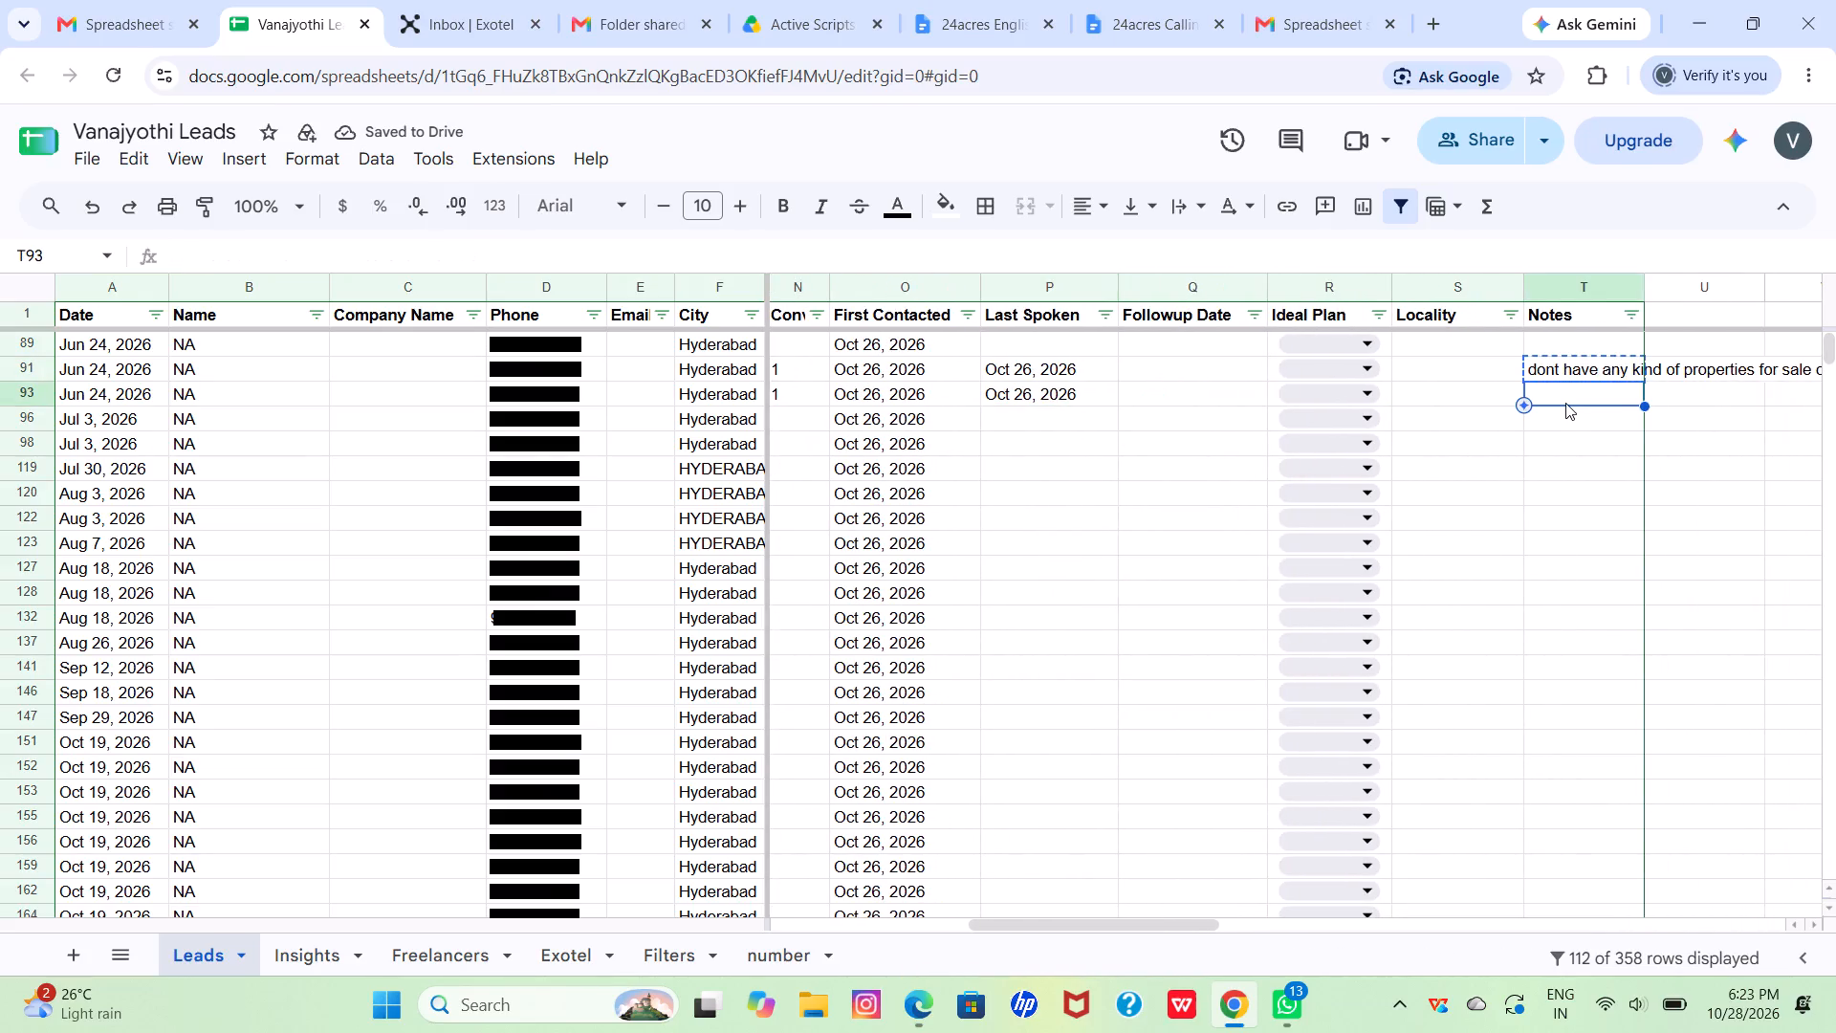
pyautogui.hotkey('ctrl', 'v')
pyautogui.click(1561, 441)
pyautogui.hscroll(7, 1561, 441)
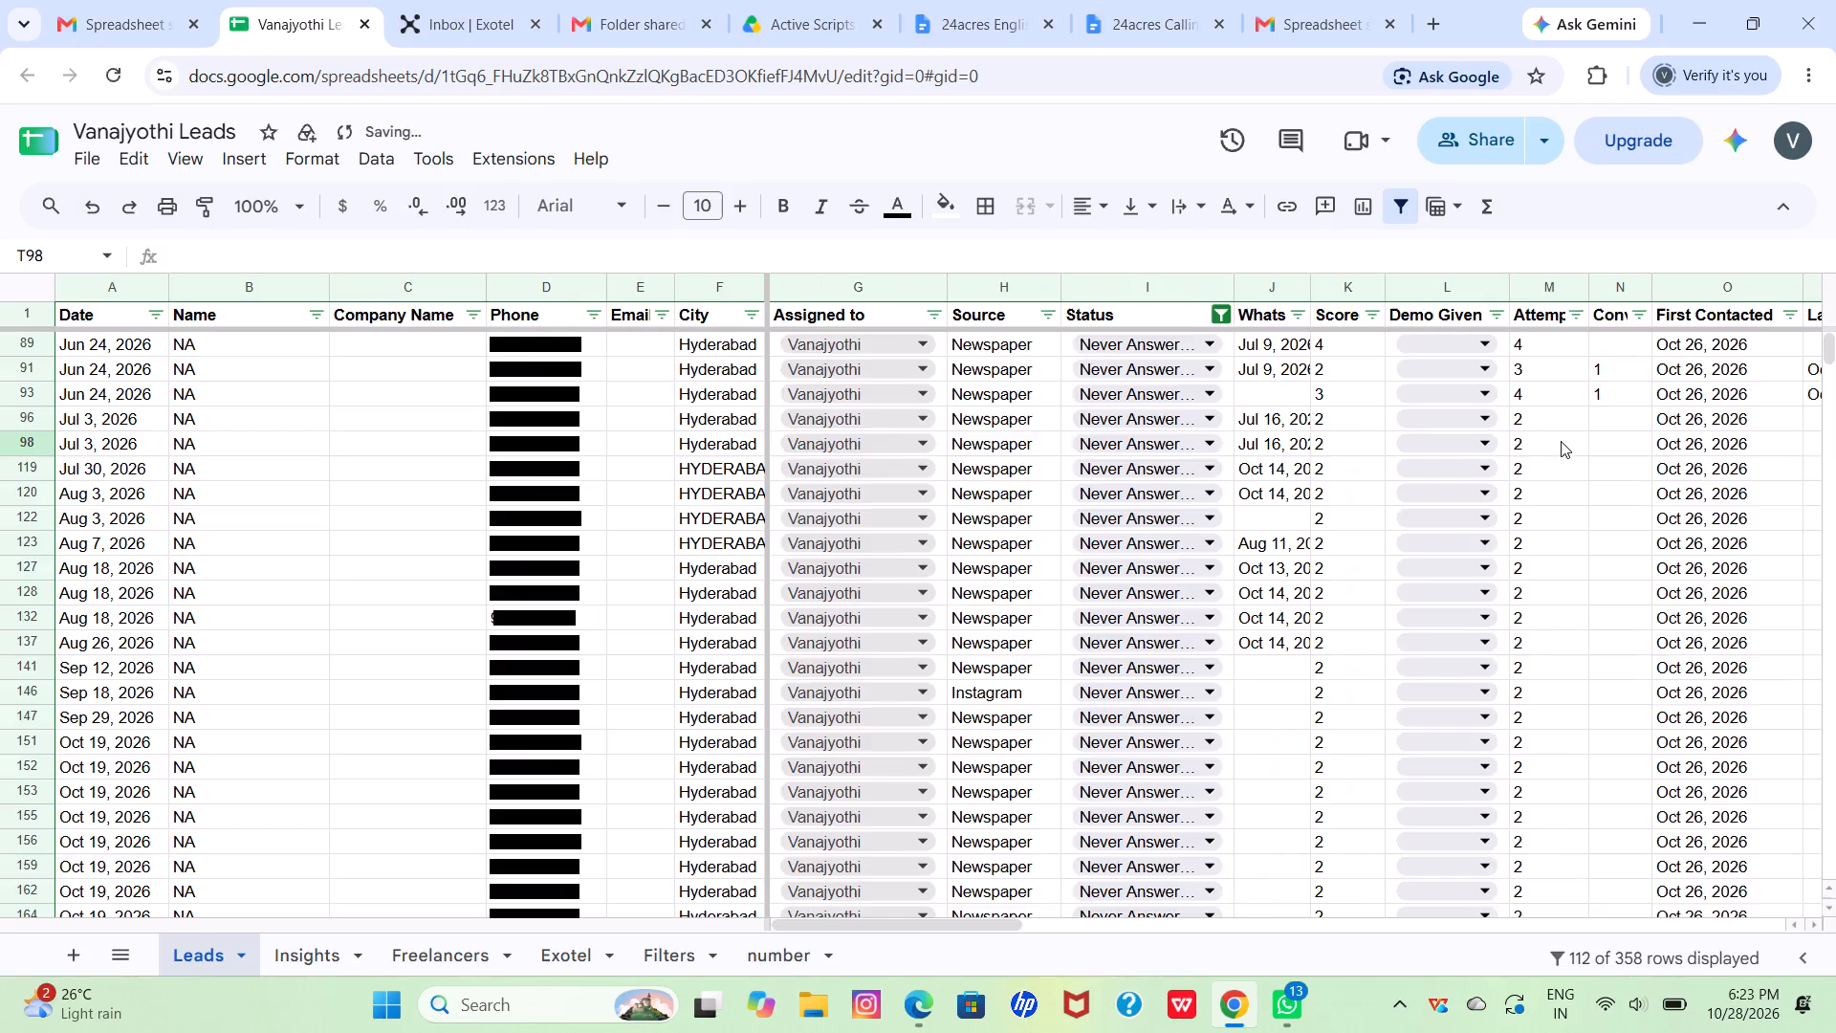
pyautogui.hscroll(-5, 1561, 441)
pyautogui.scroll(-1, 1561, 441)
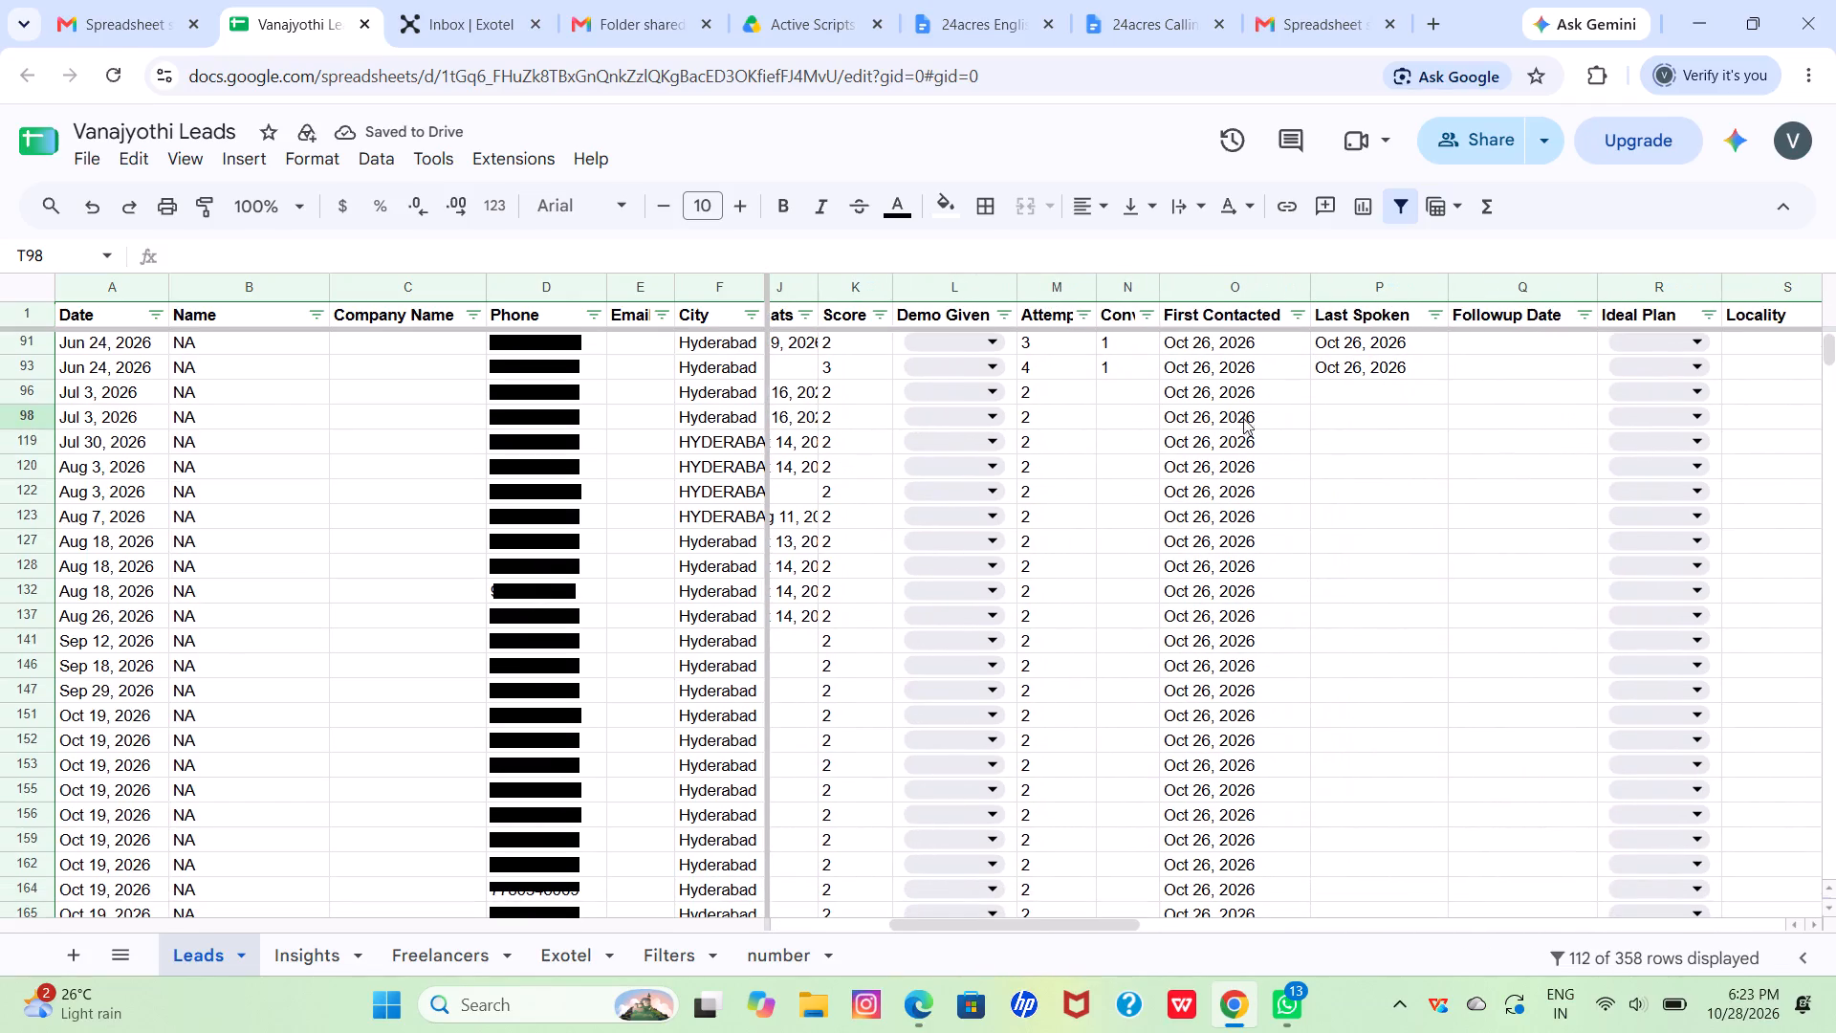
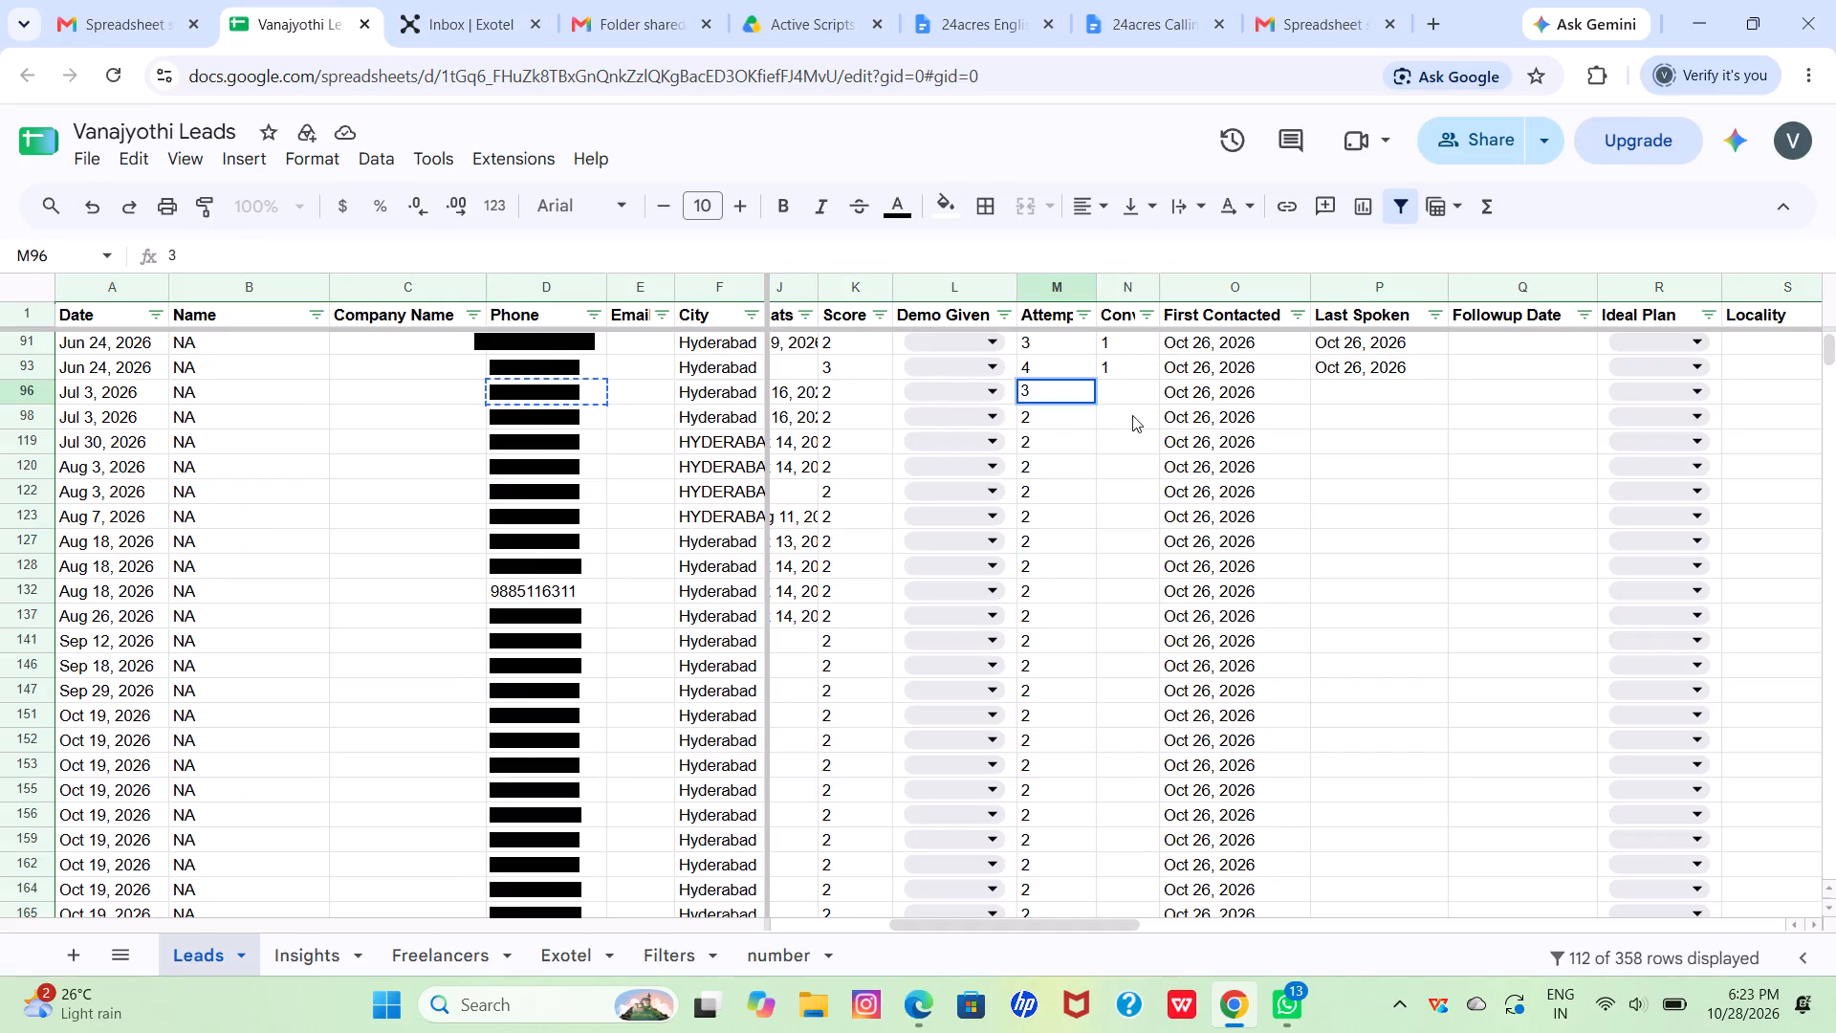
# Record 3 call attempts for the leads in rows 96 and 98, and select the row 98 lead's phone number.
pyautogui.click(1145, 396)
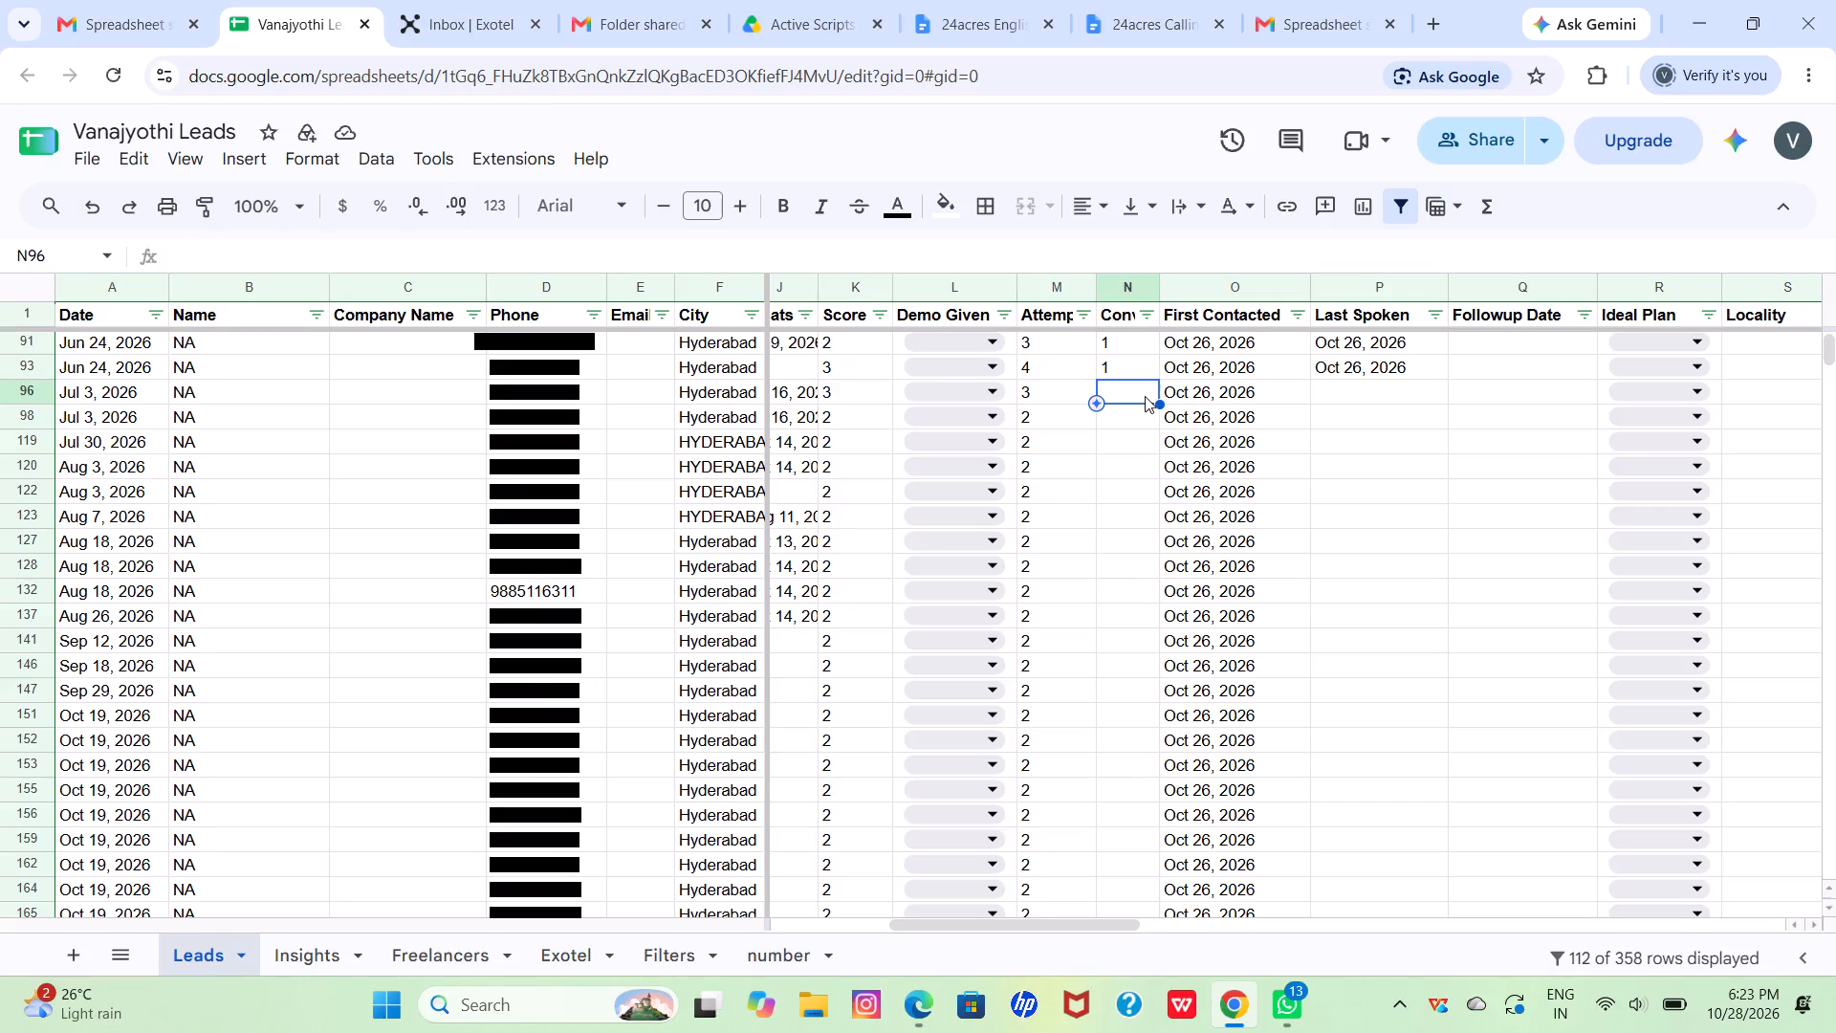
pyautogui.scroll(-1, 1145, 396)
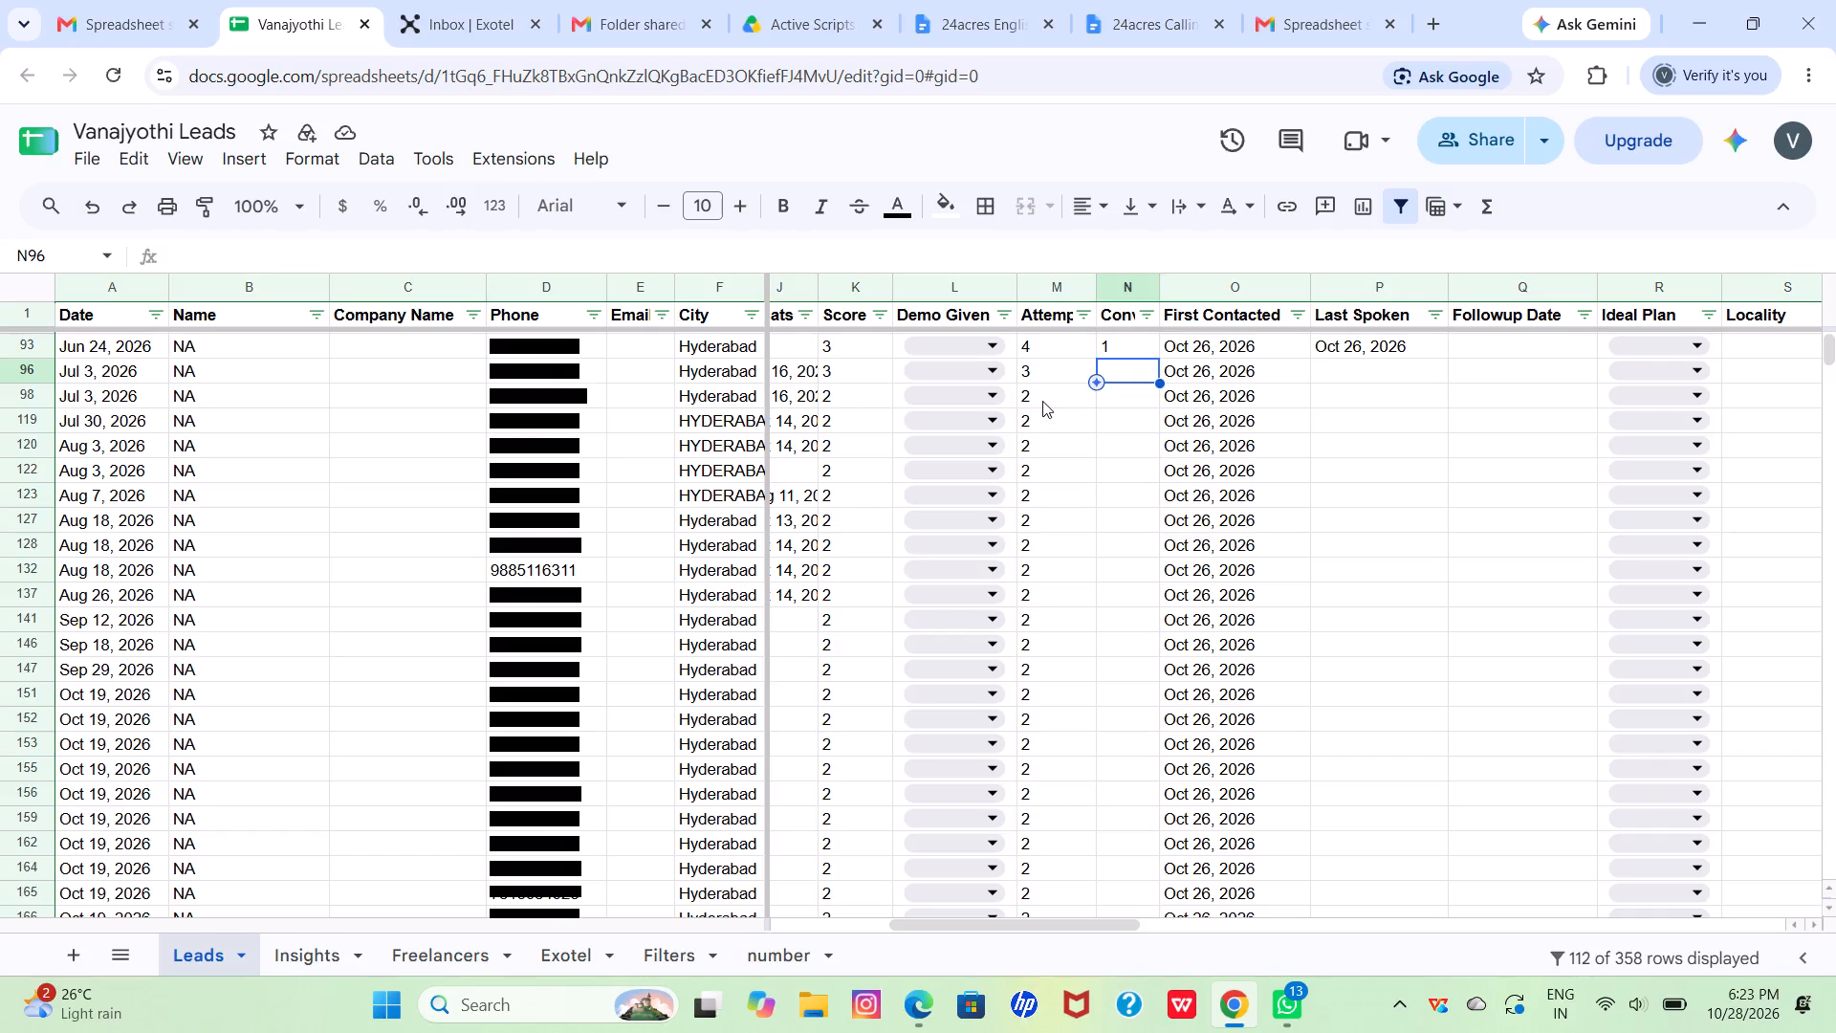
pyautogui.click(1042, 401)
pyautogui.press('3')
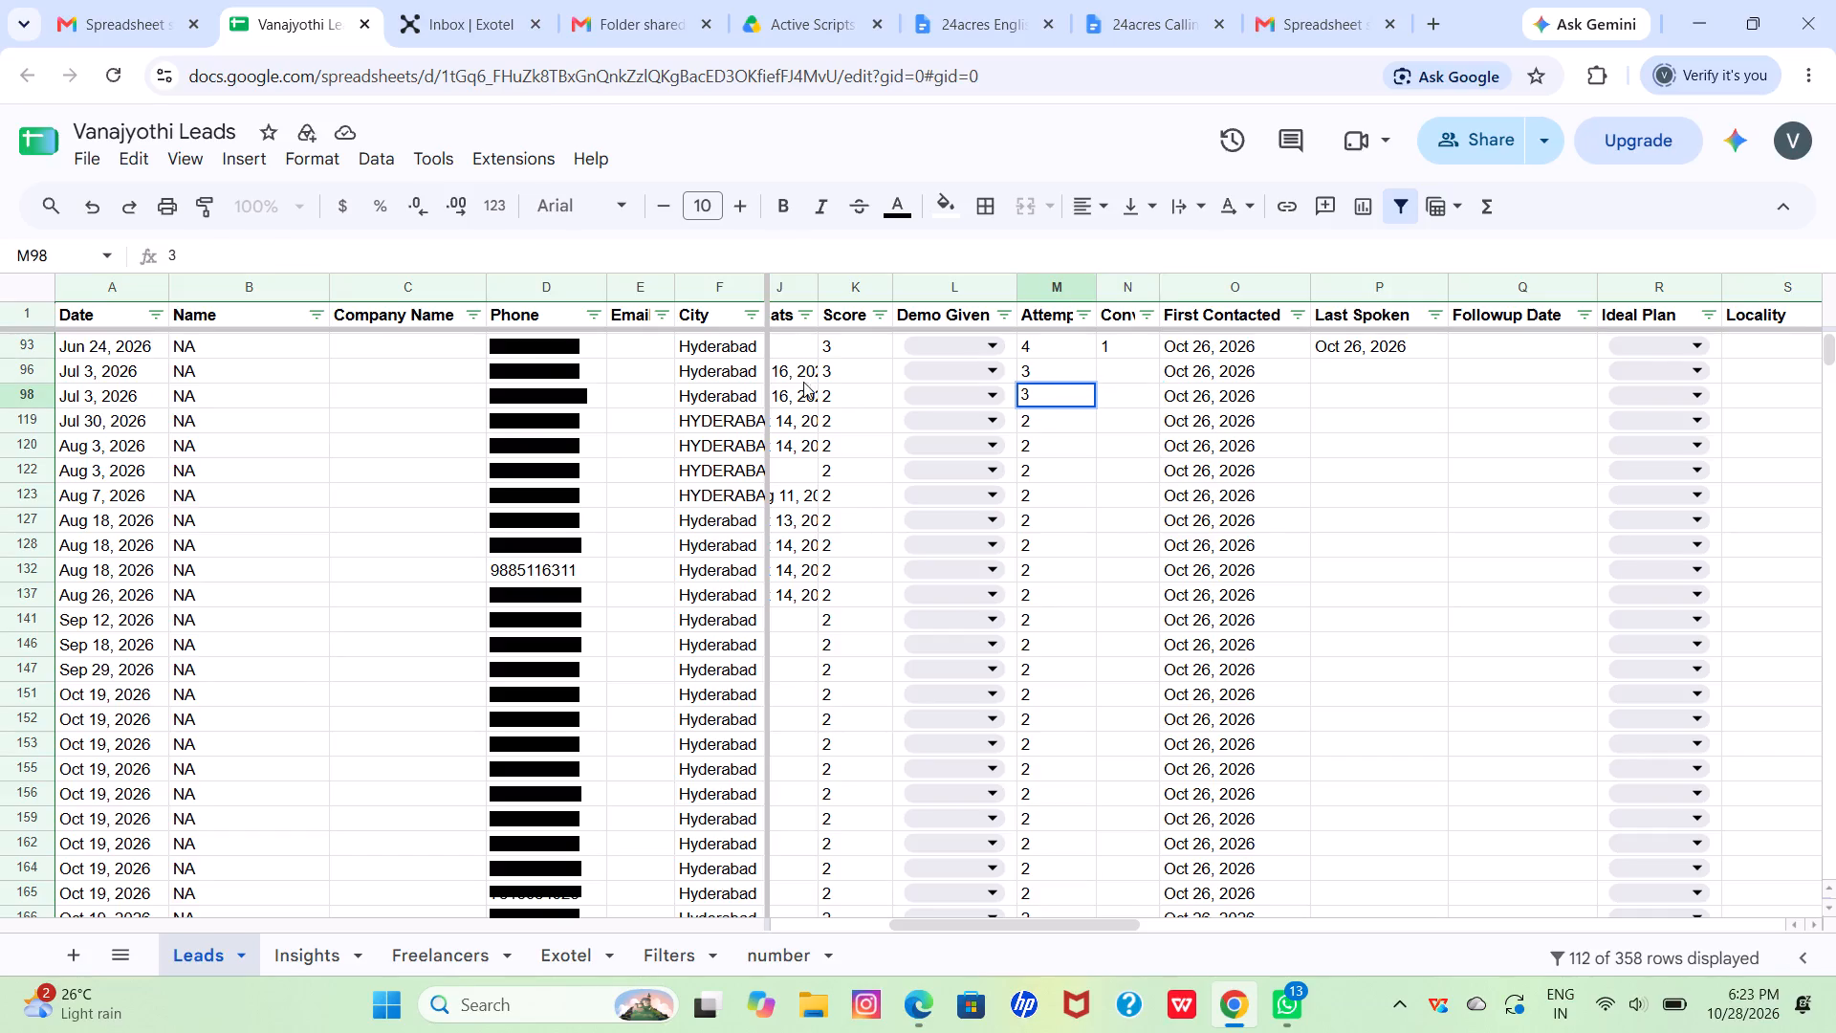
pyautogui.click(577, 396)
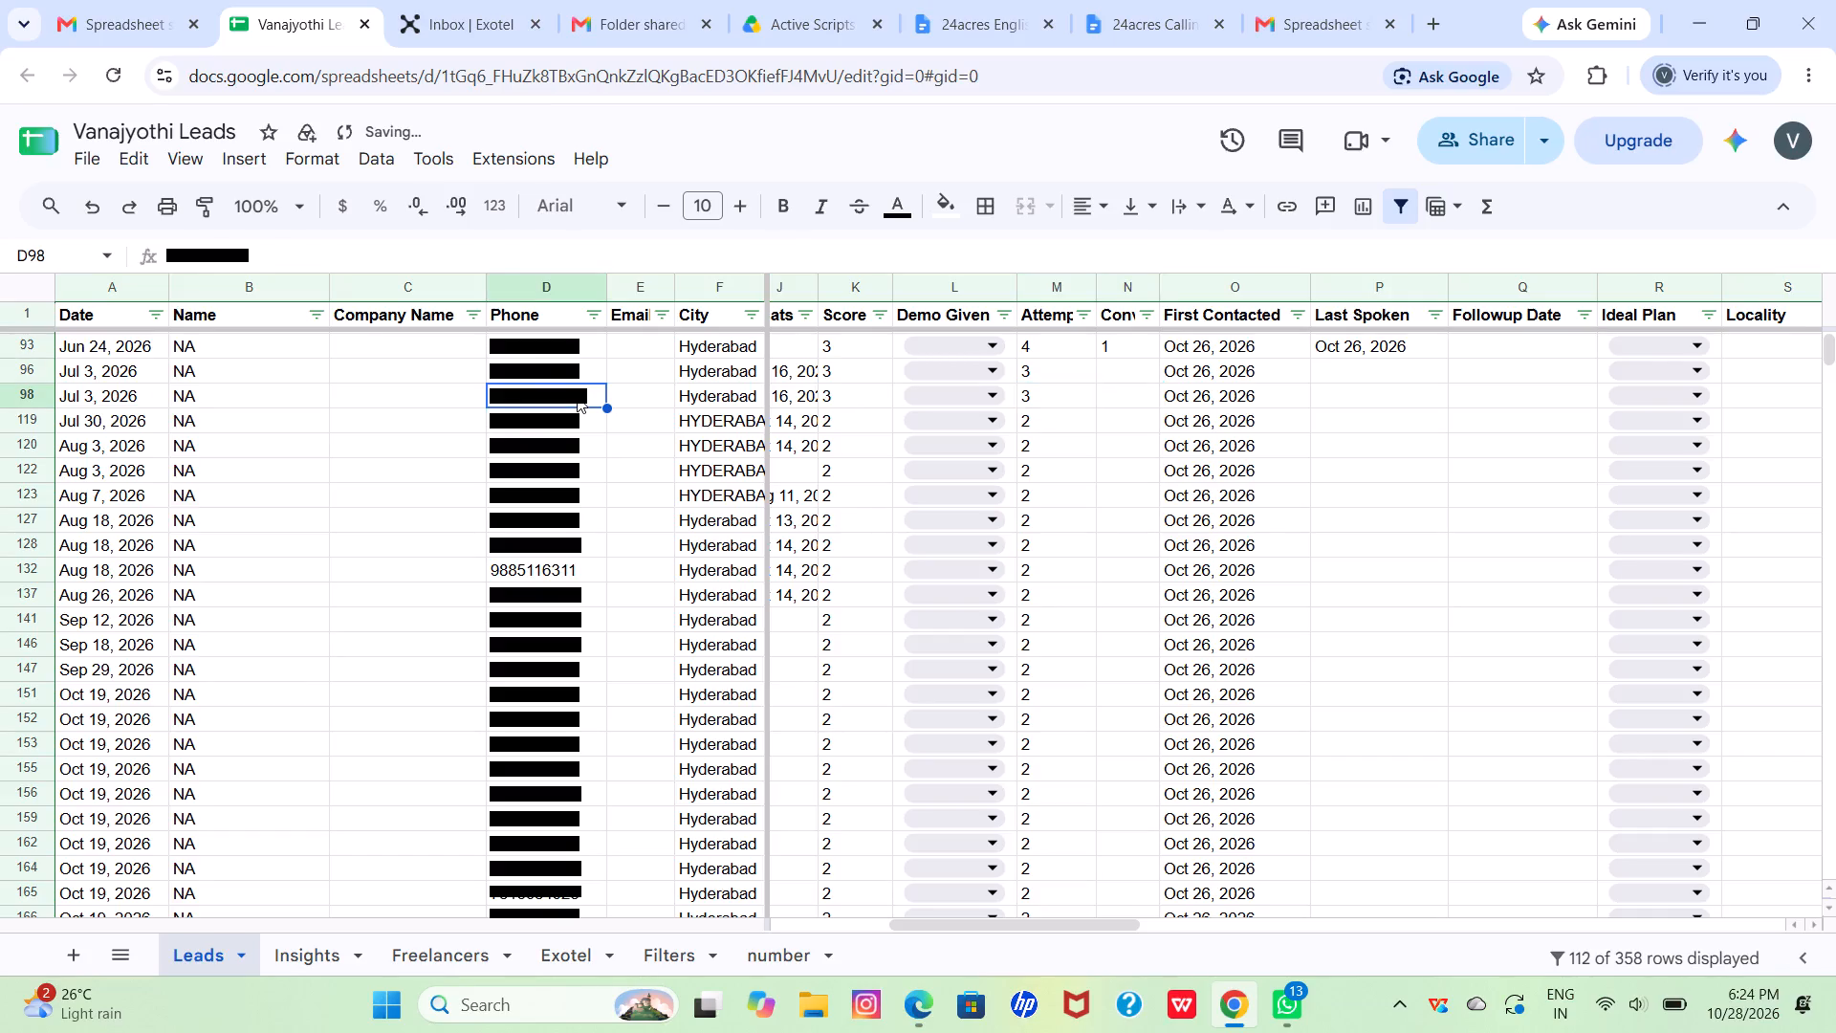
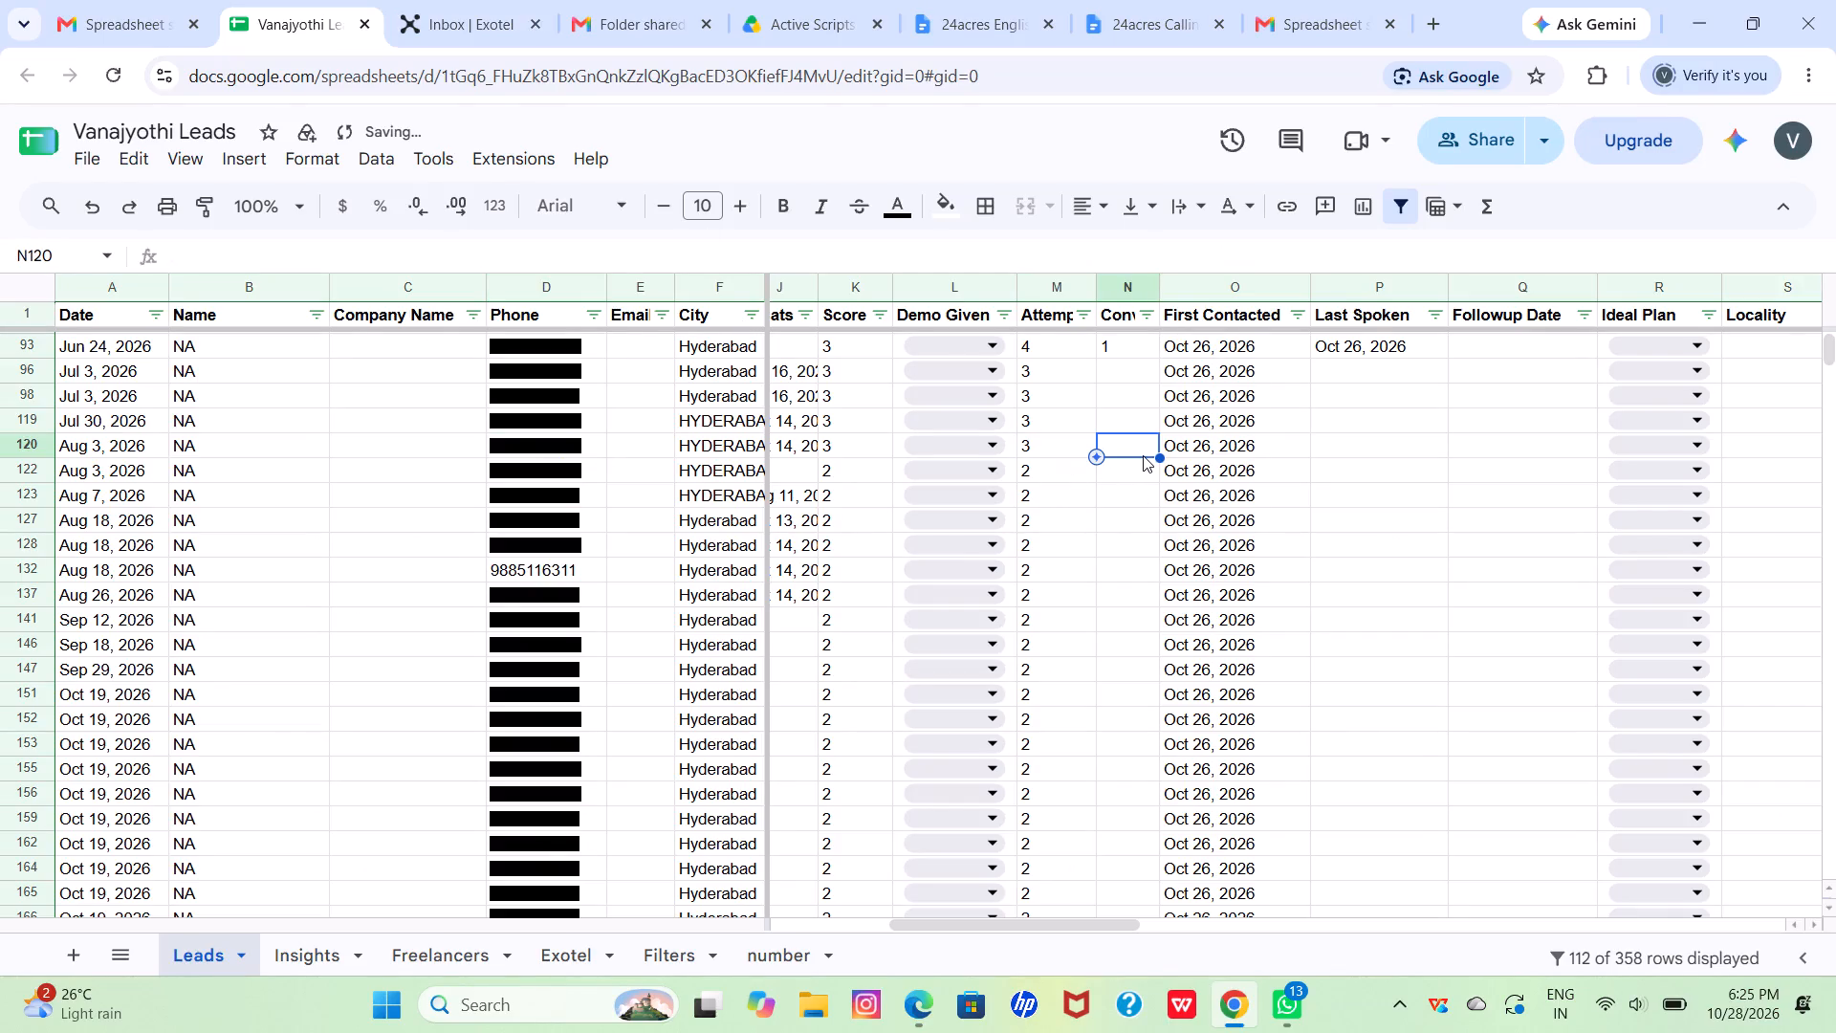
# Remove the filter from the Leads sheet's data.
pyautogui.click(1398, 209)
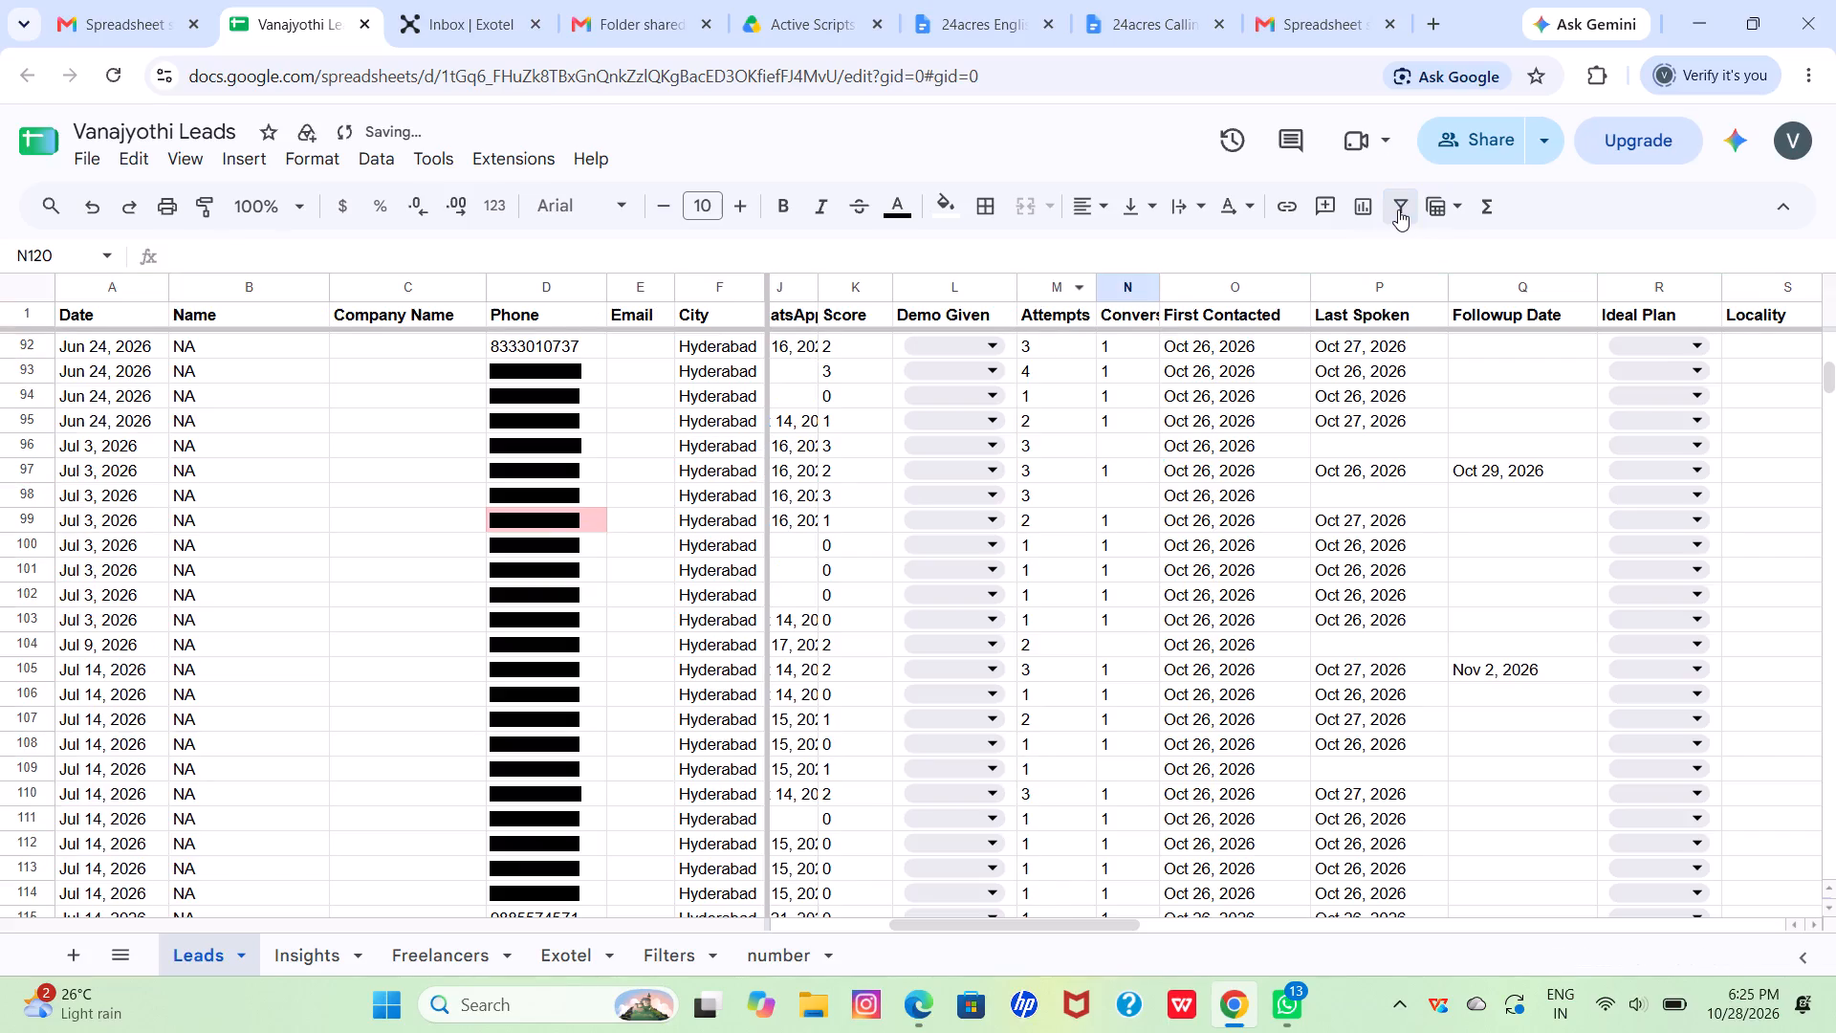
# Find the last filled rows of the Leads sheet and copy the phone number of the Call Back lead in row 357.
pyautogui.scroll(18, 1069, 485)
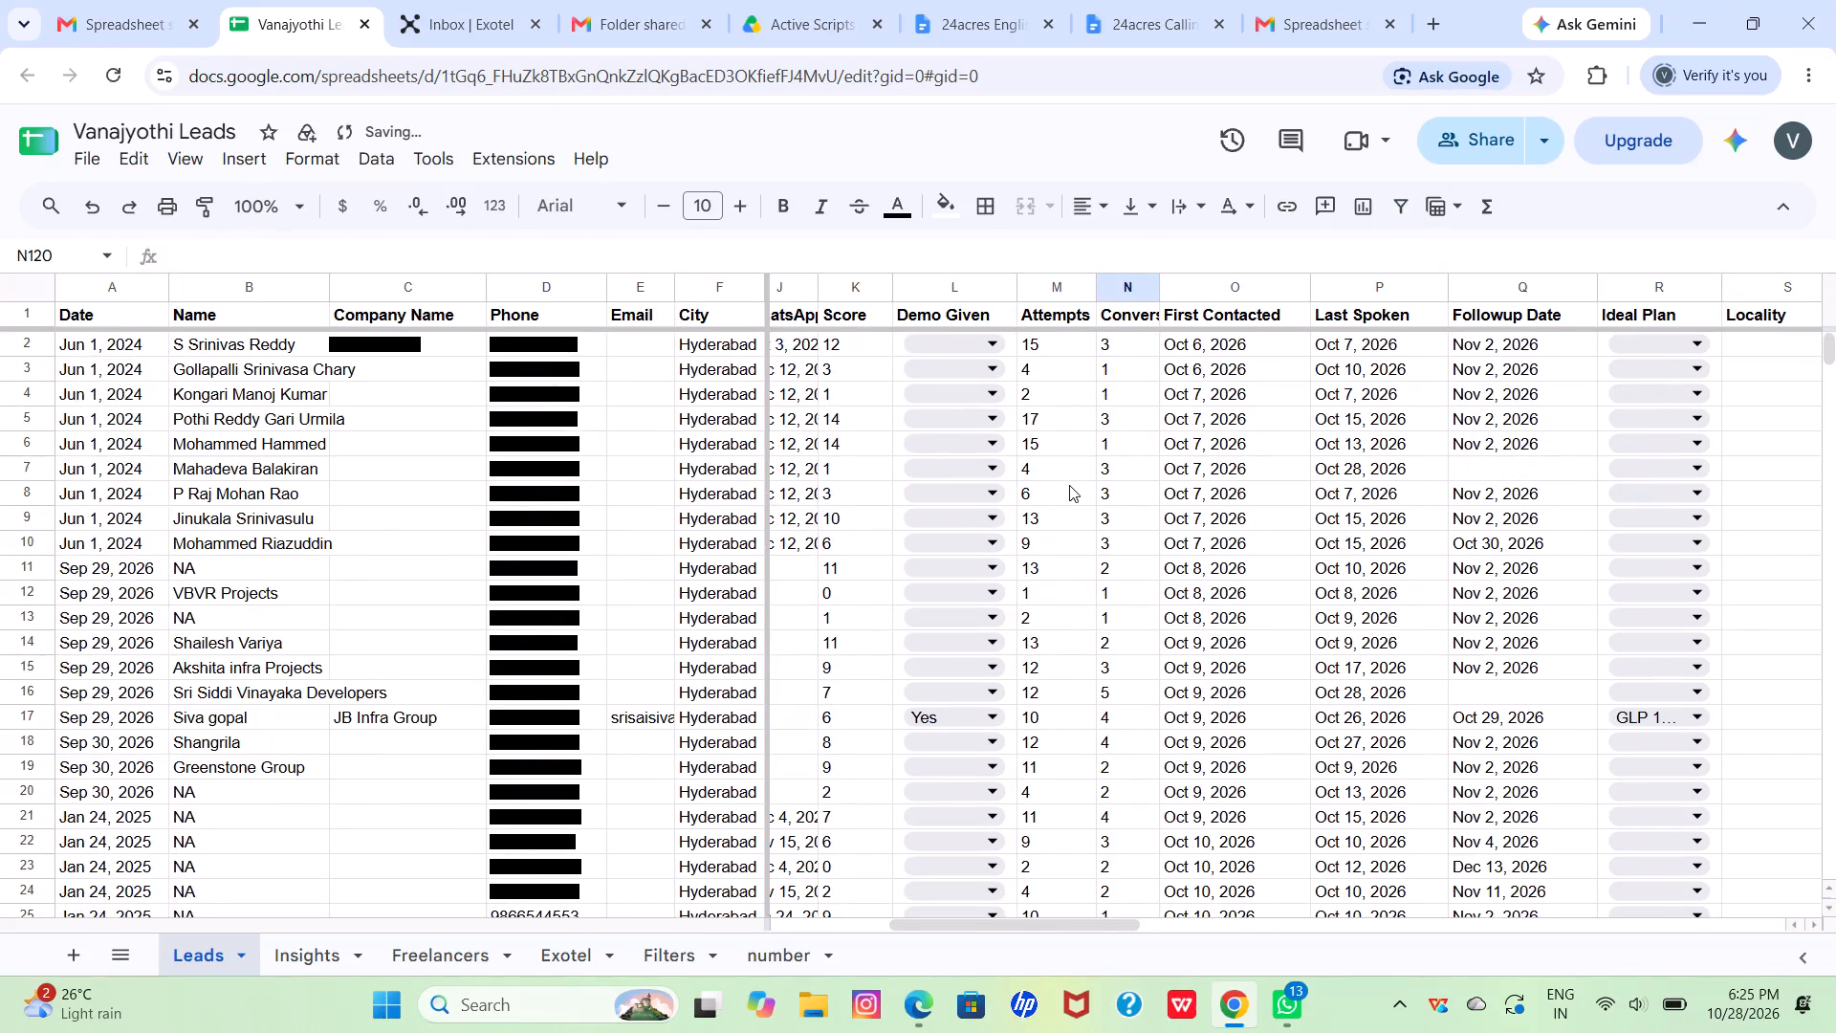
pyautogui.scroll(-19, 1069, 485)
pyautogui.scroll(-8, 1069, 485)
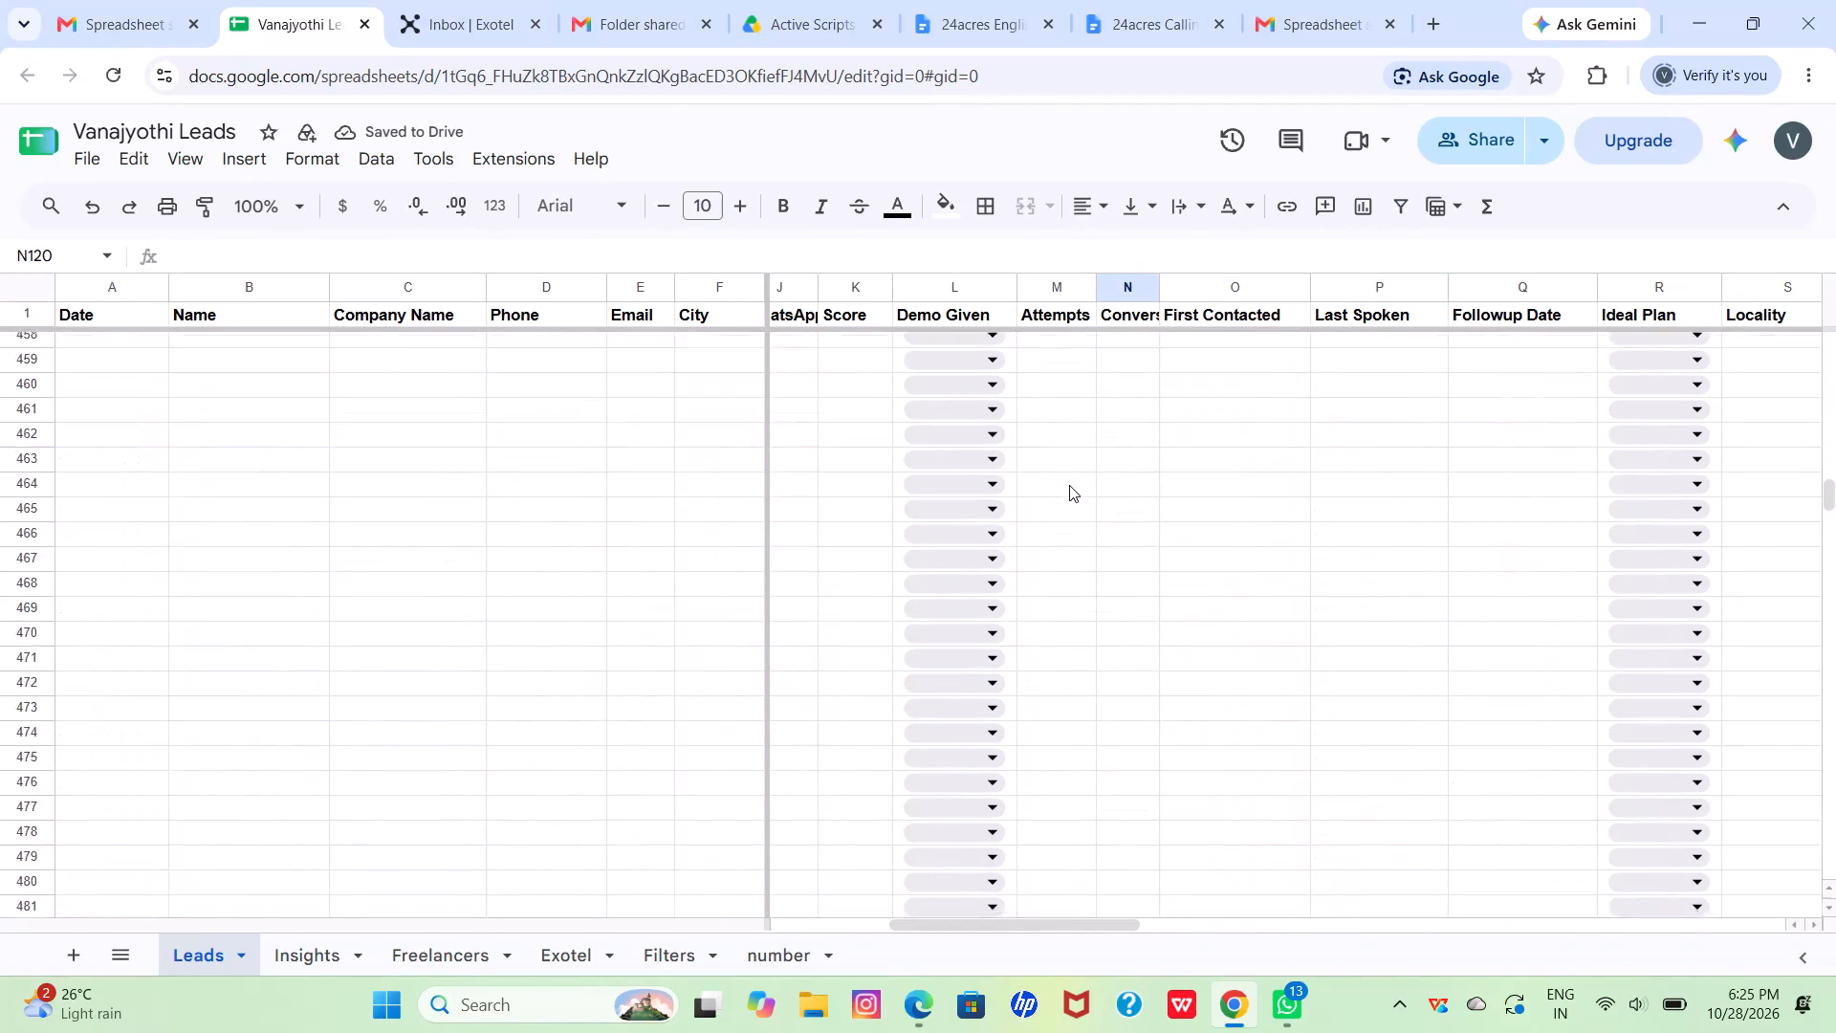
pyautogui.scroll(15, 1069, 485)
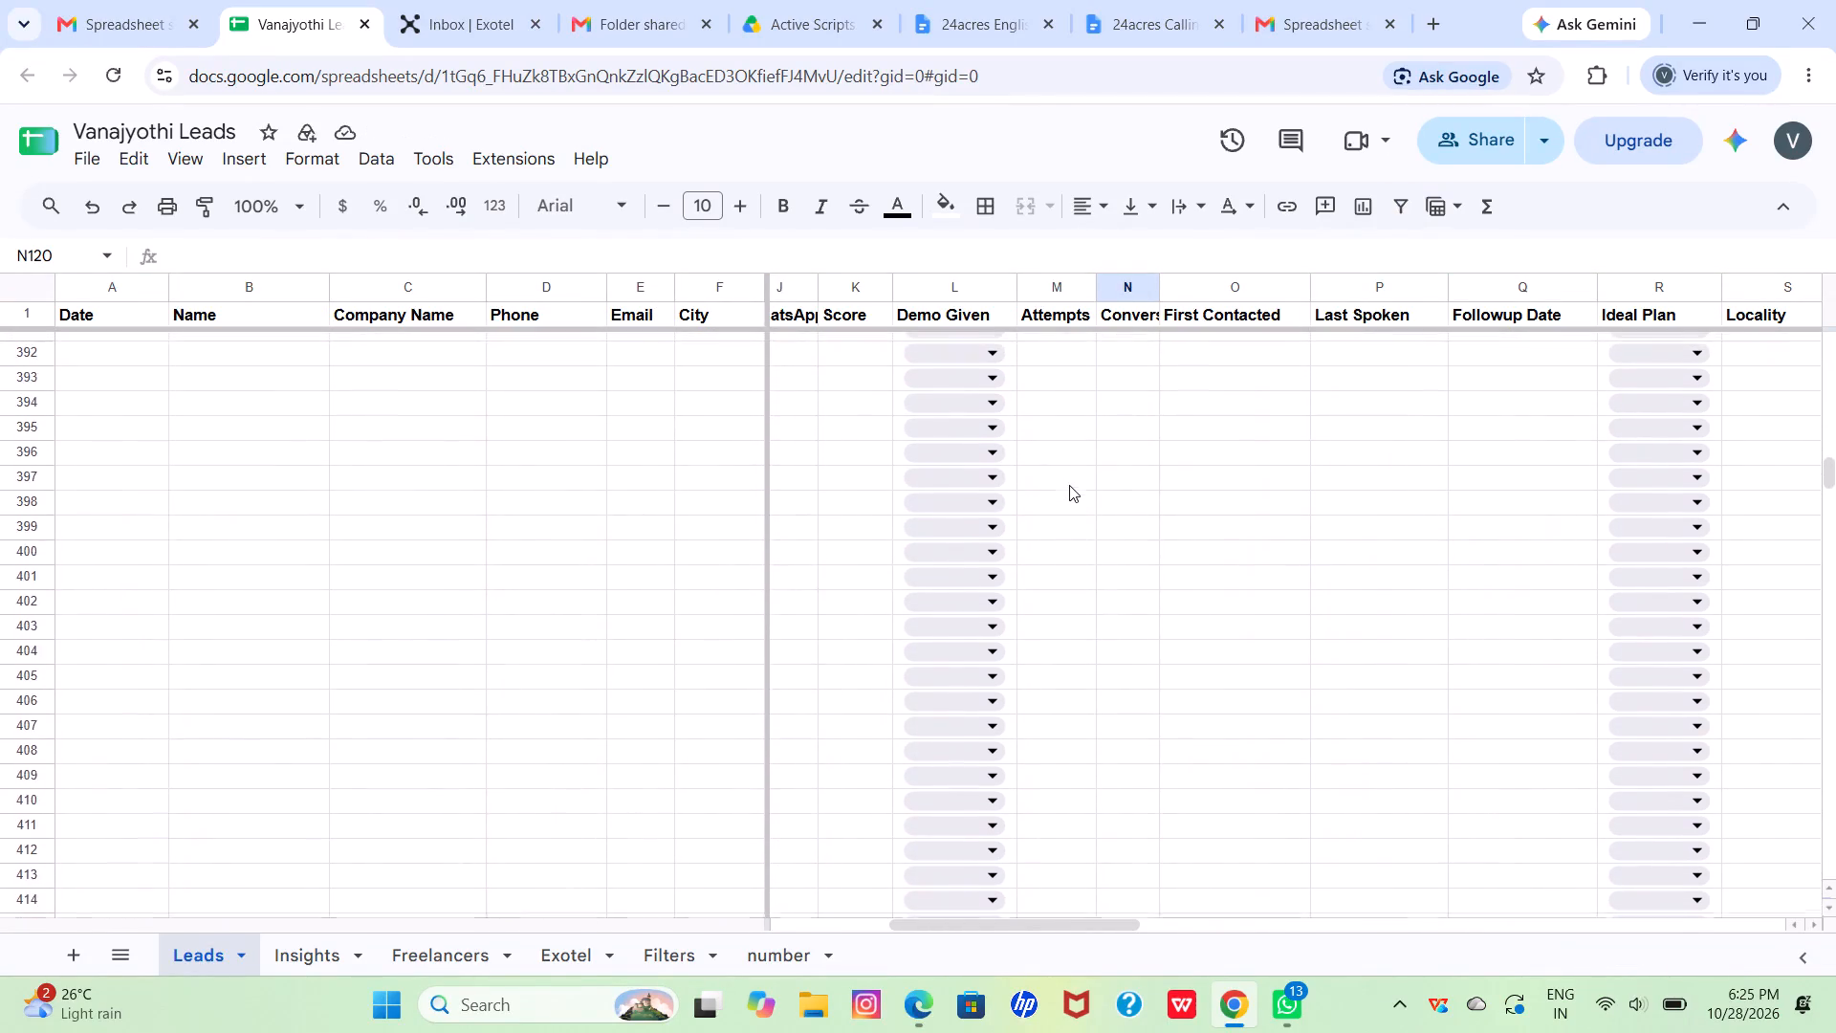
pyautogui.scroll(3, 1069, 485)
pyautogui.hscroll(-5, 1069, 485)
pyautogui.scroll(-1, 1069, 485)
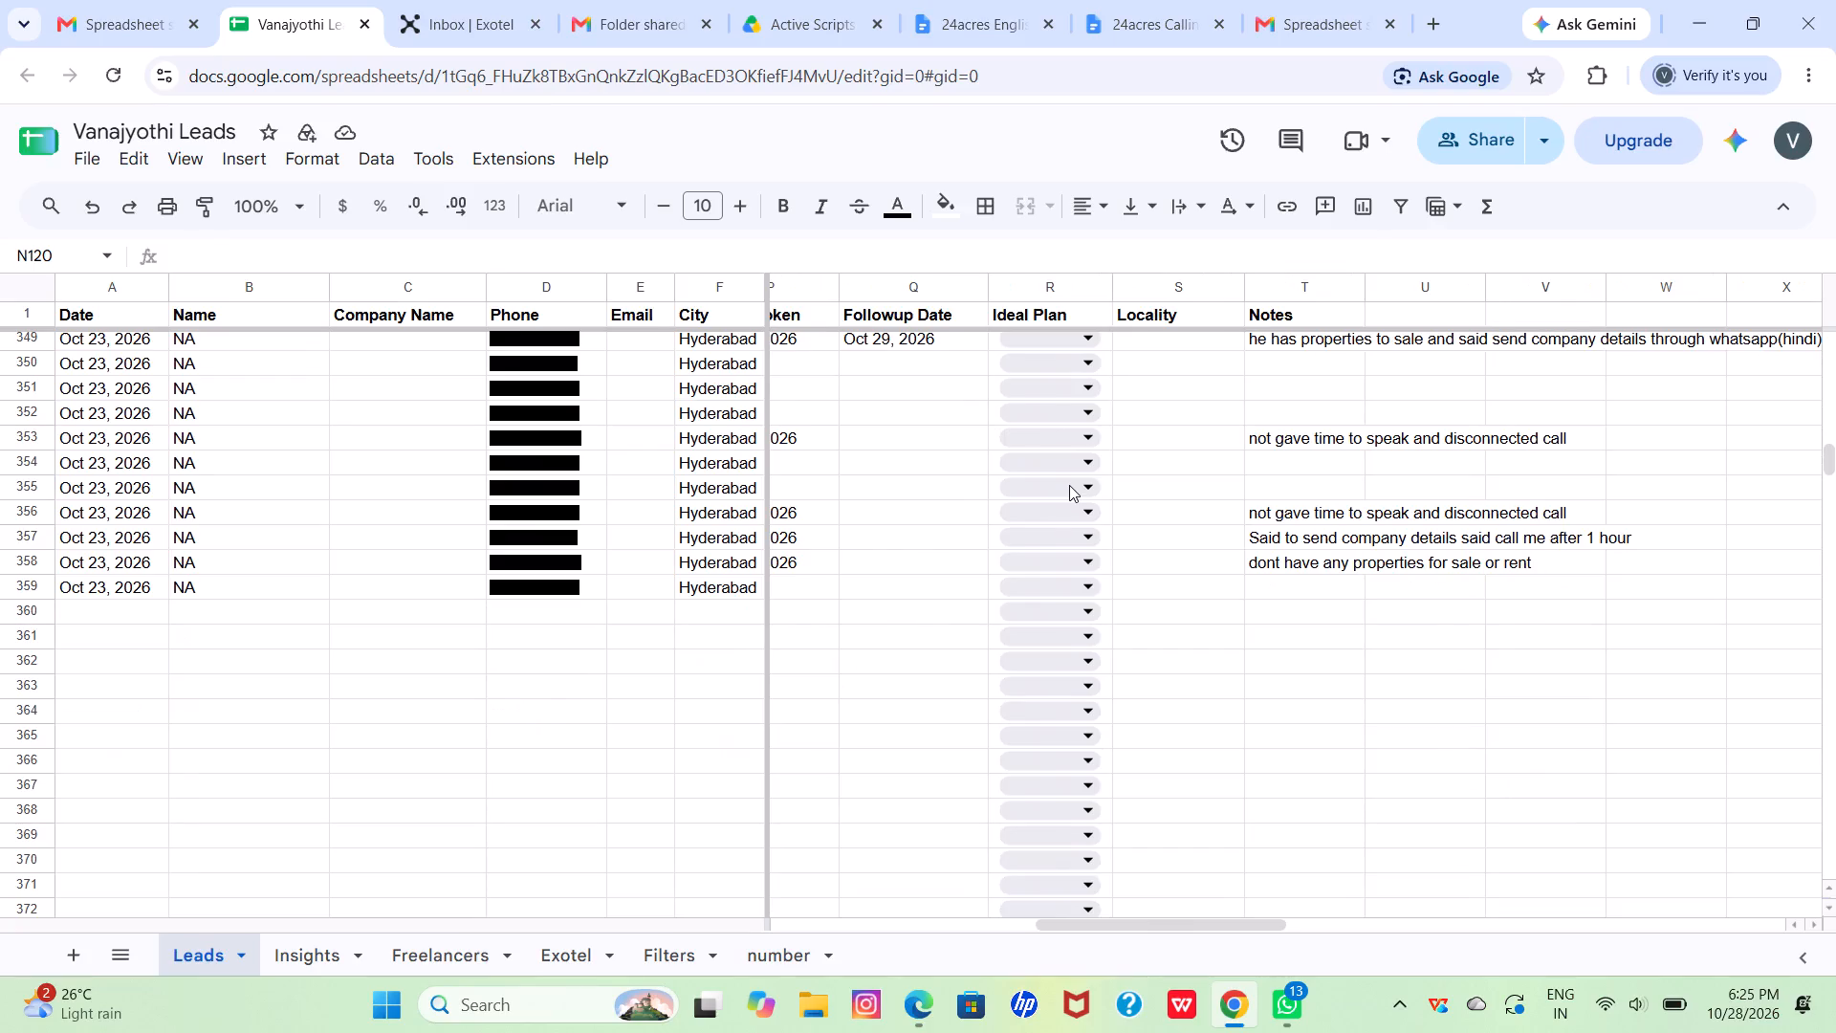
pyautogui.hscroll(7, 1069, 485)
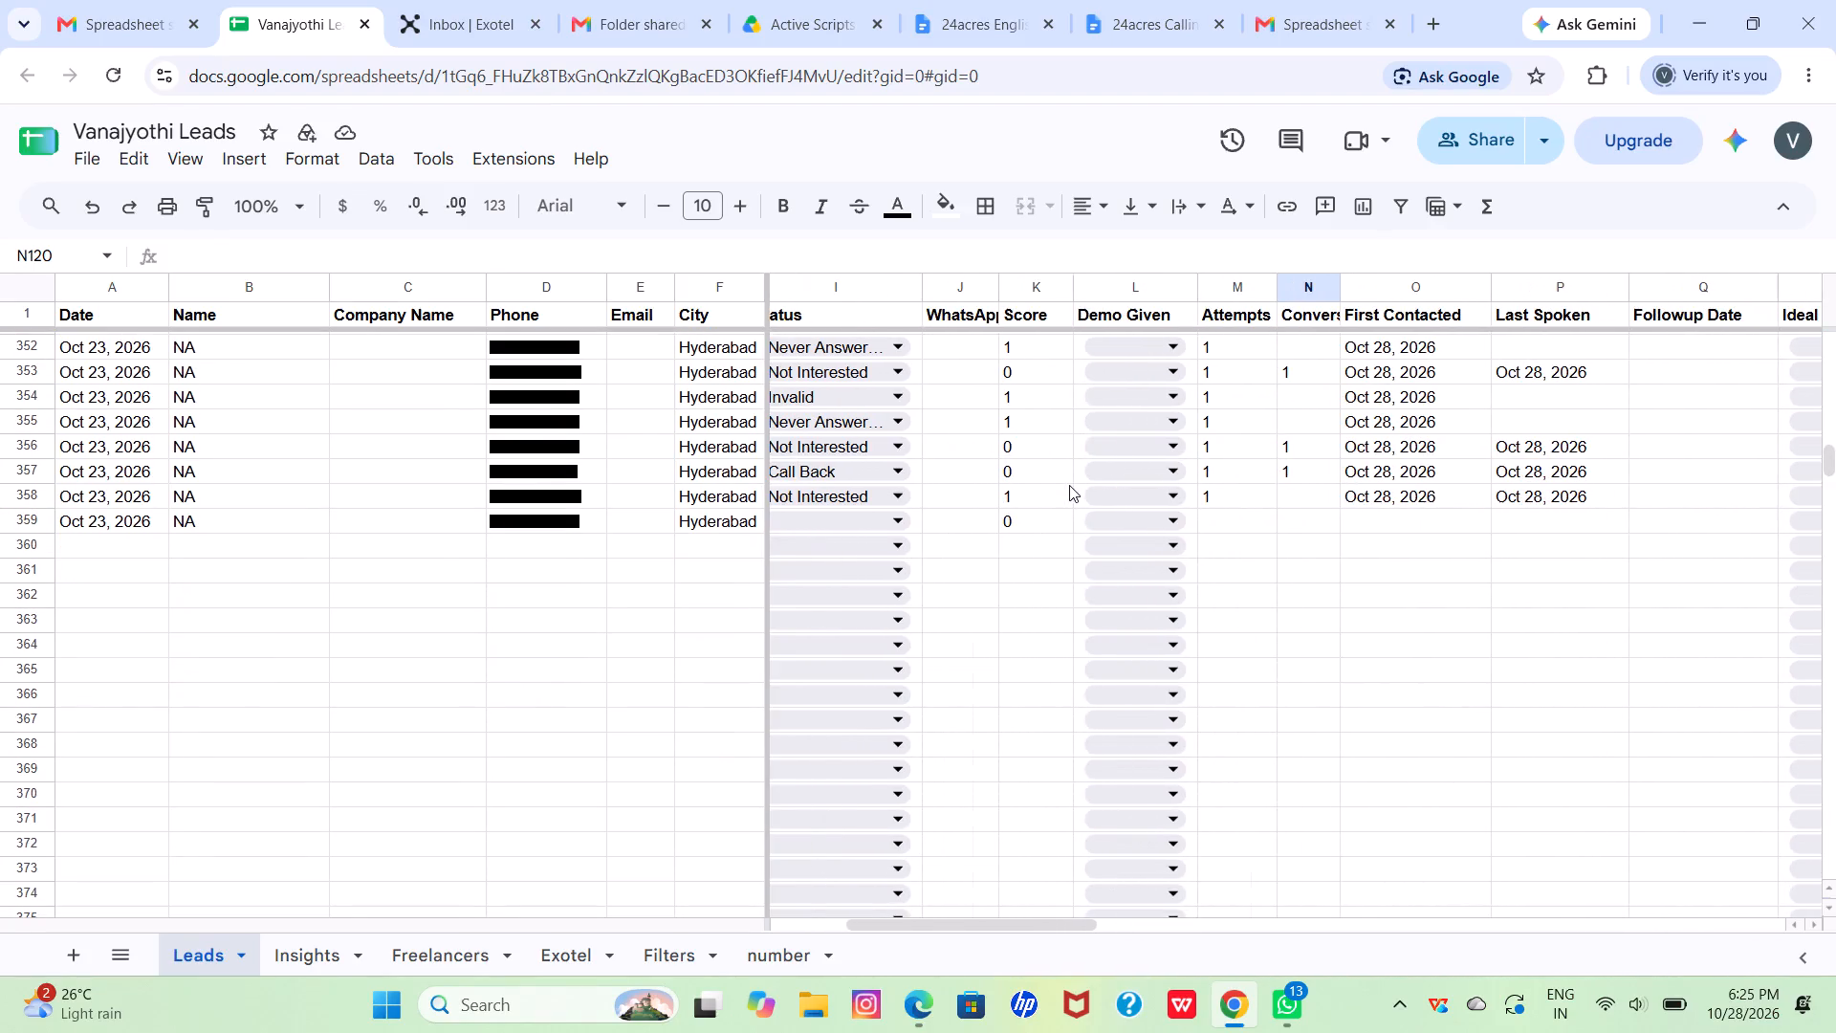
pyautogui.click(575, 464)
pyautogui.hotkey('ctrl', 'c')
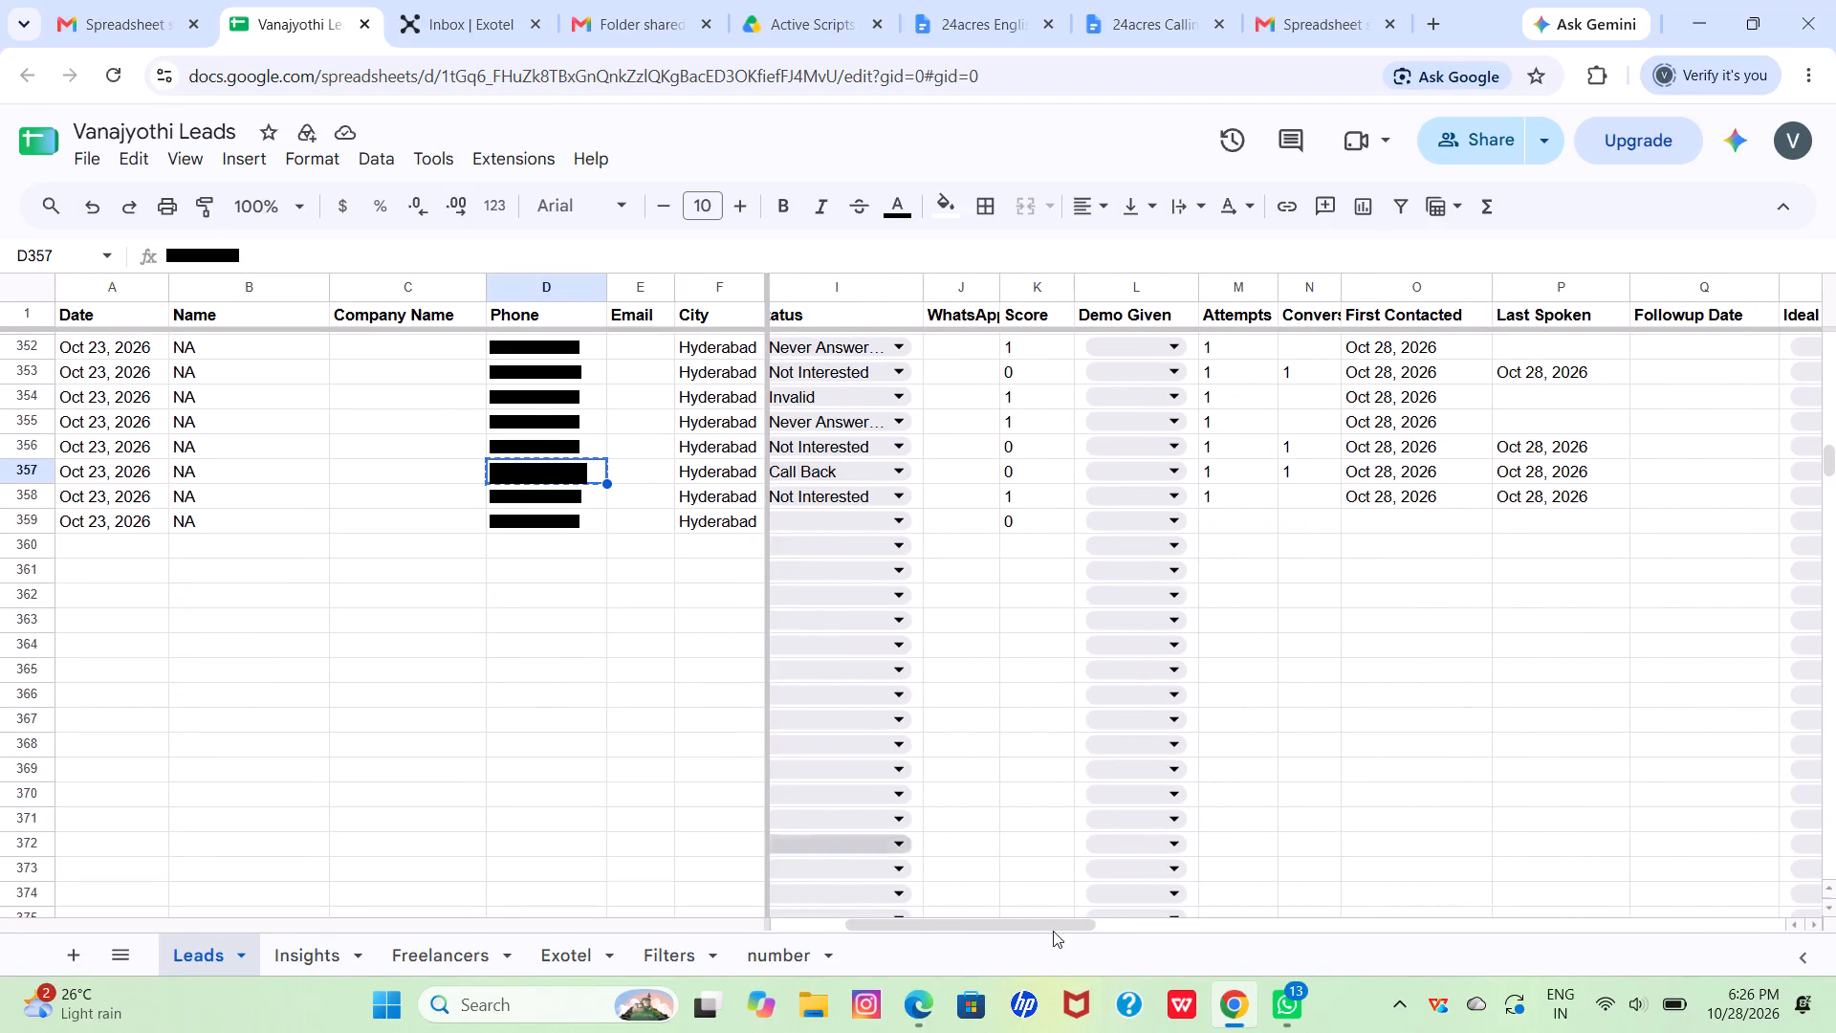
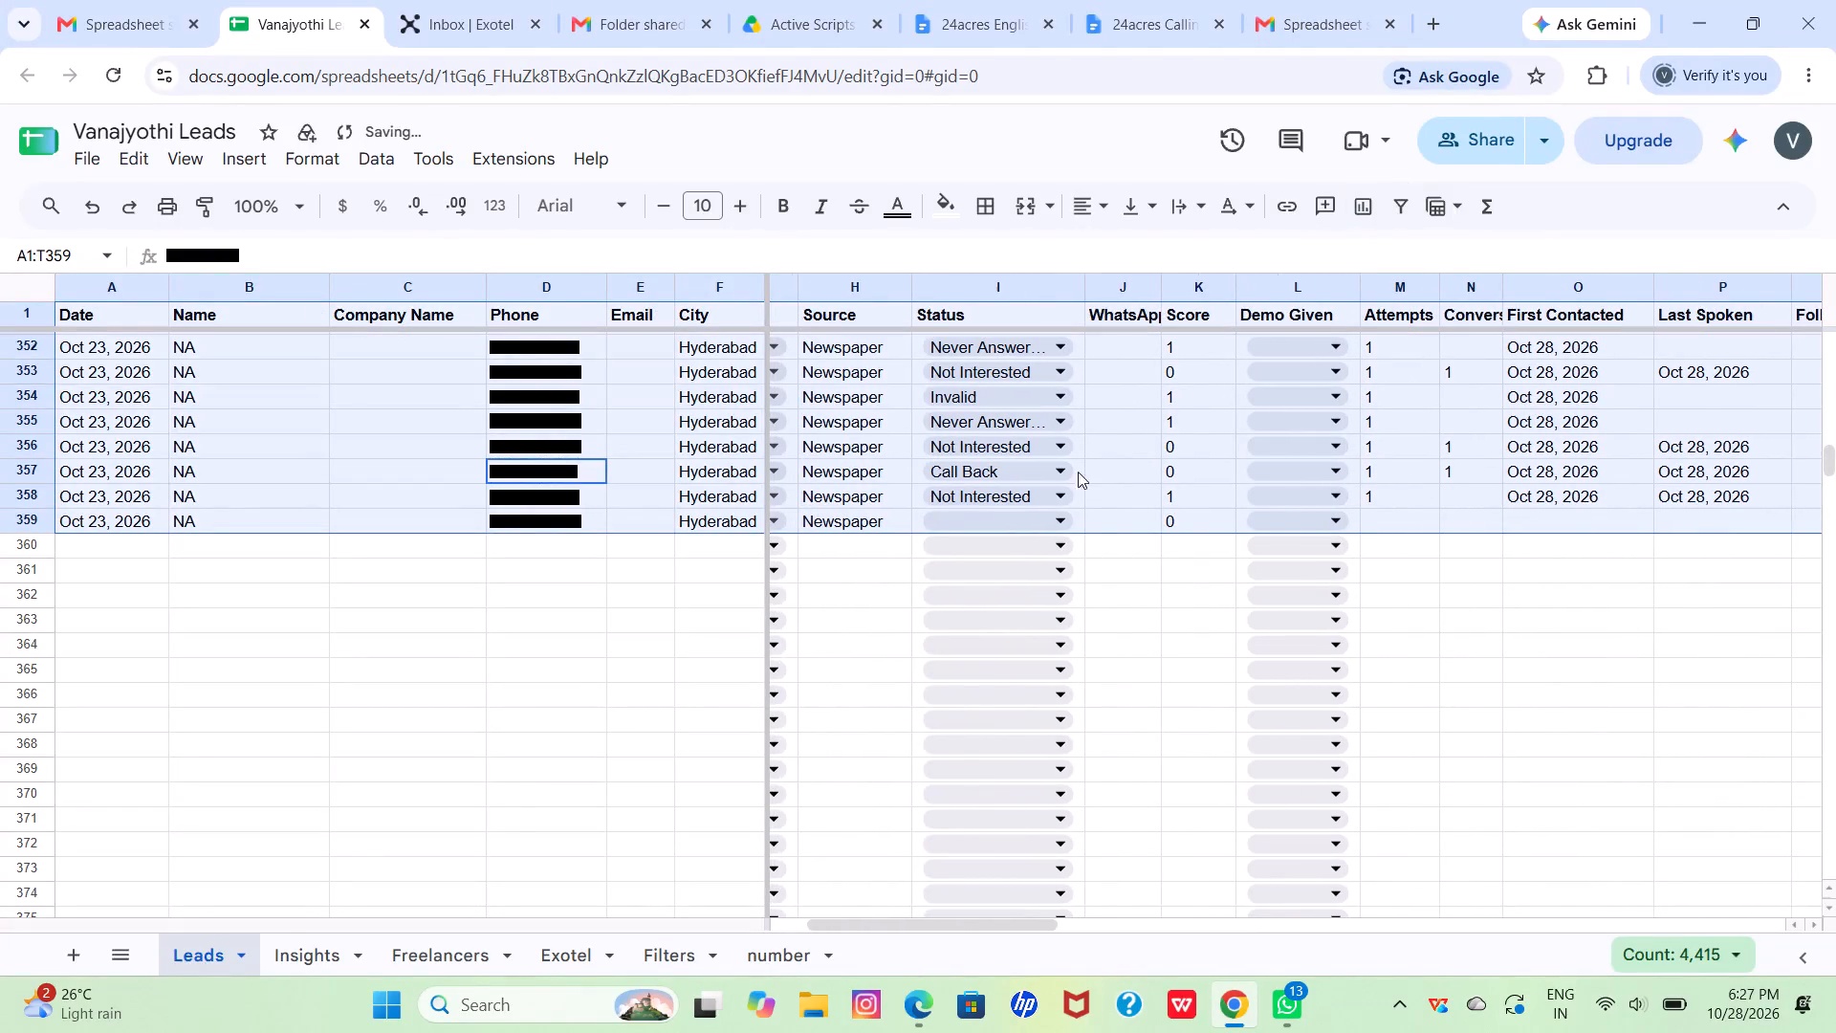
# Create a filter on the Leads sheet's data again and open the filter options for the Status column.
pyautogui.scroll(17, 1074, 472)
pyautogui.scroll(11, 1074, 472)
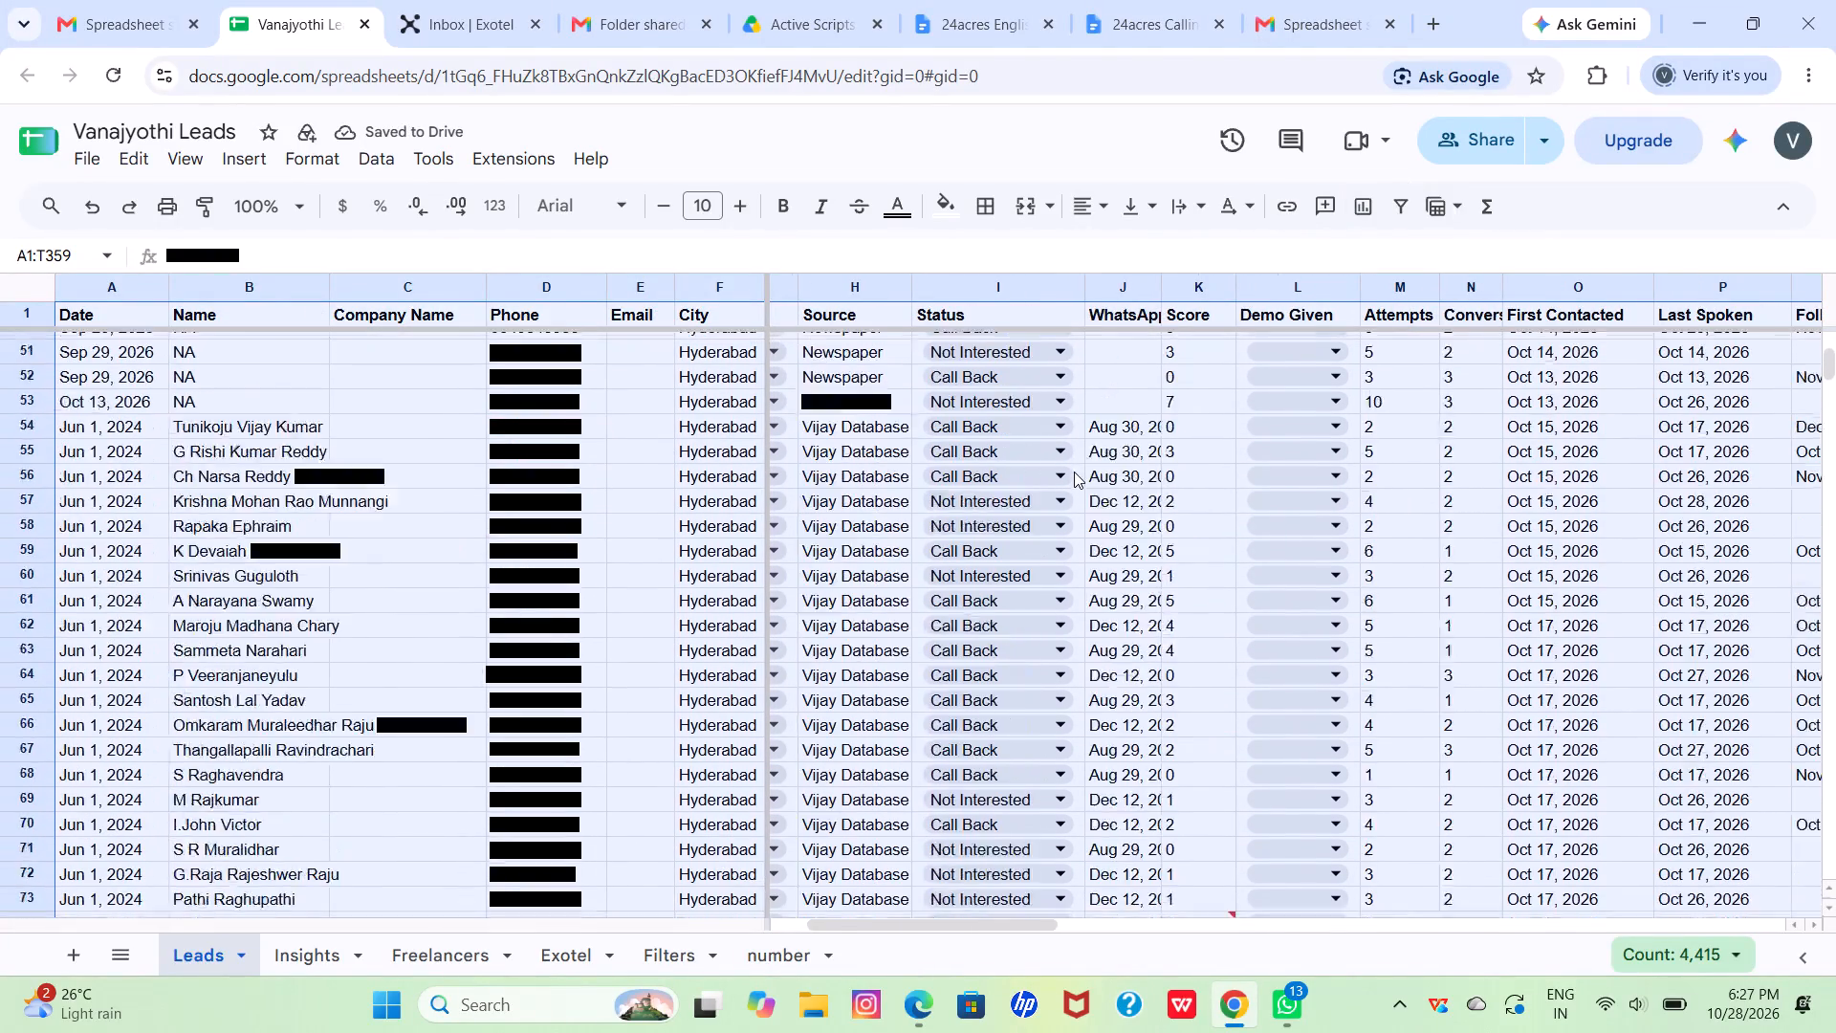
pyautogui.scroll(10, 1523, 196)
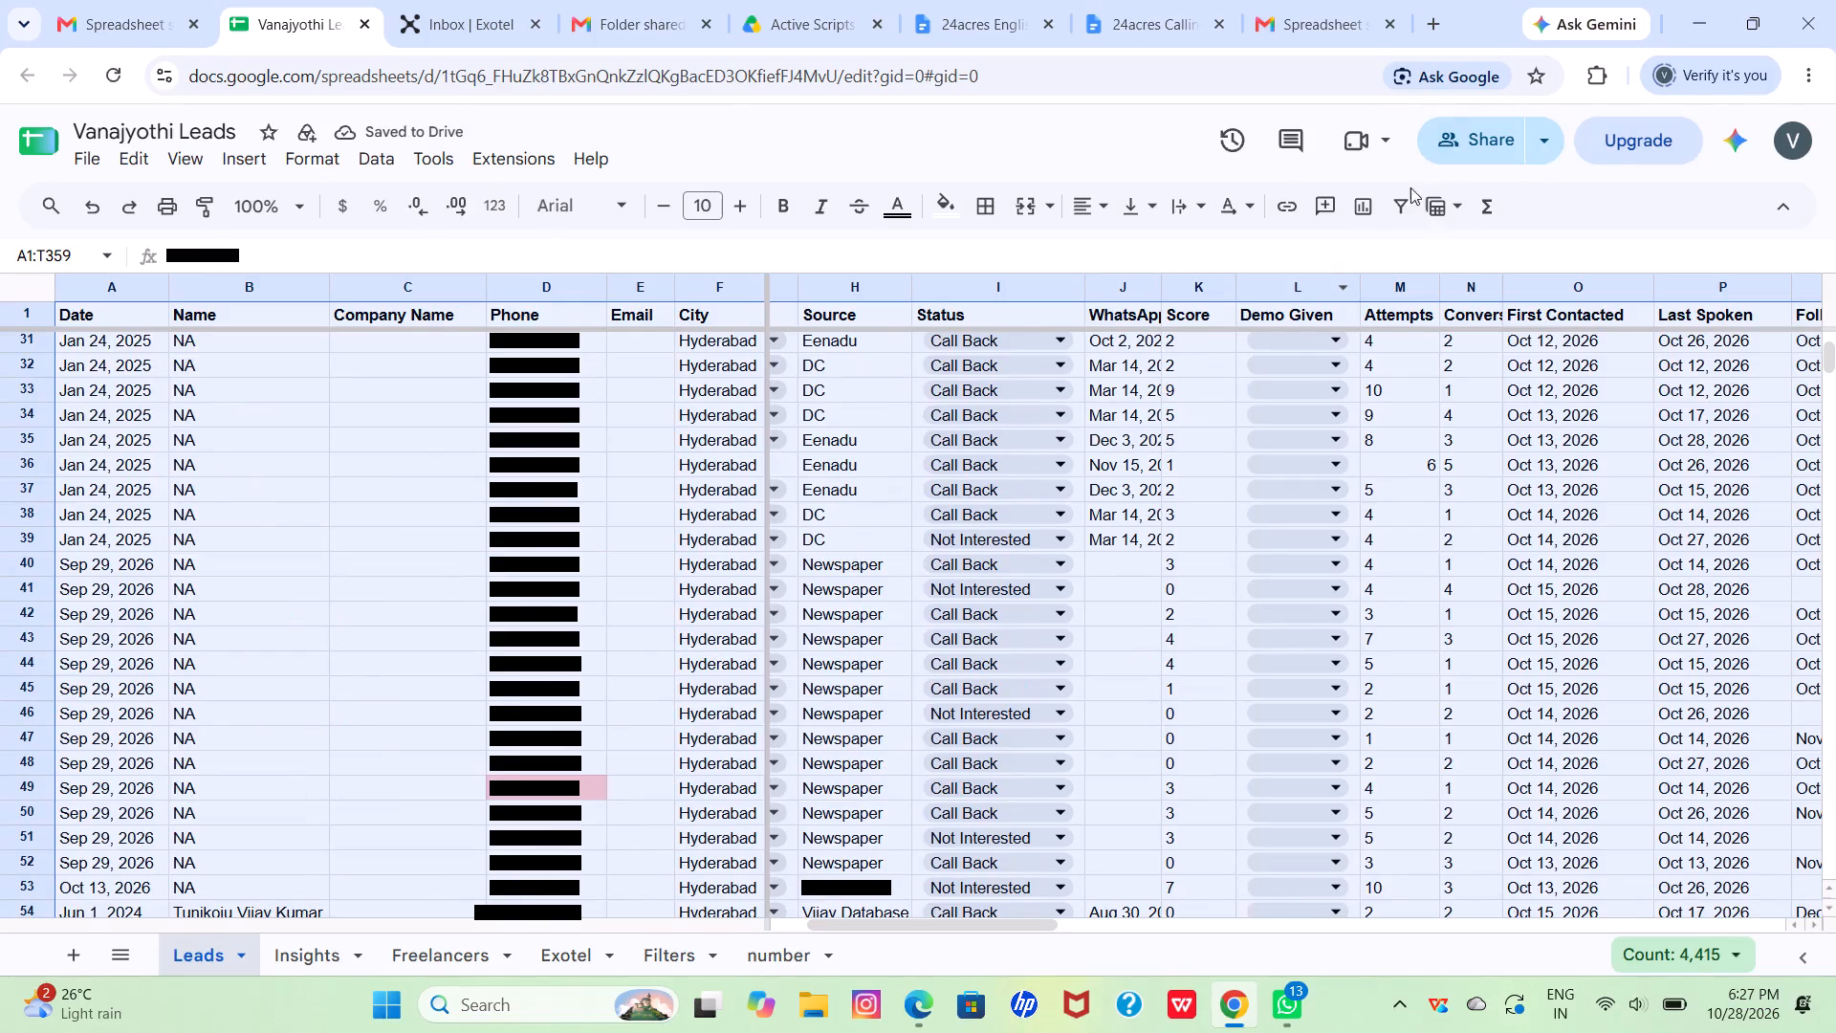
pyautogui.click(1395, 198)
pyautogui.click(1395, 198)
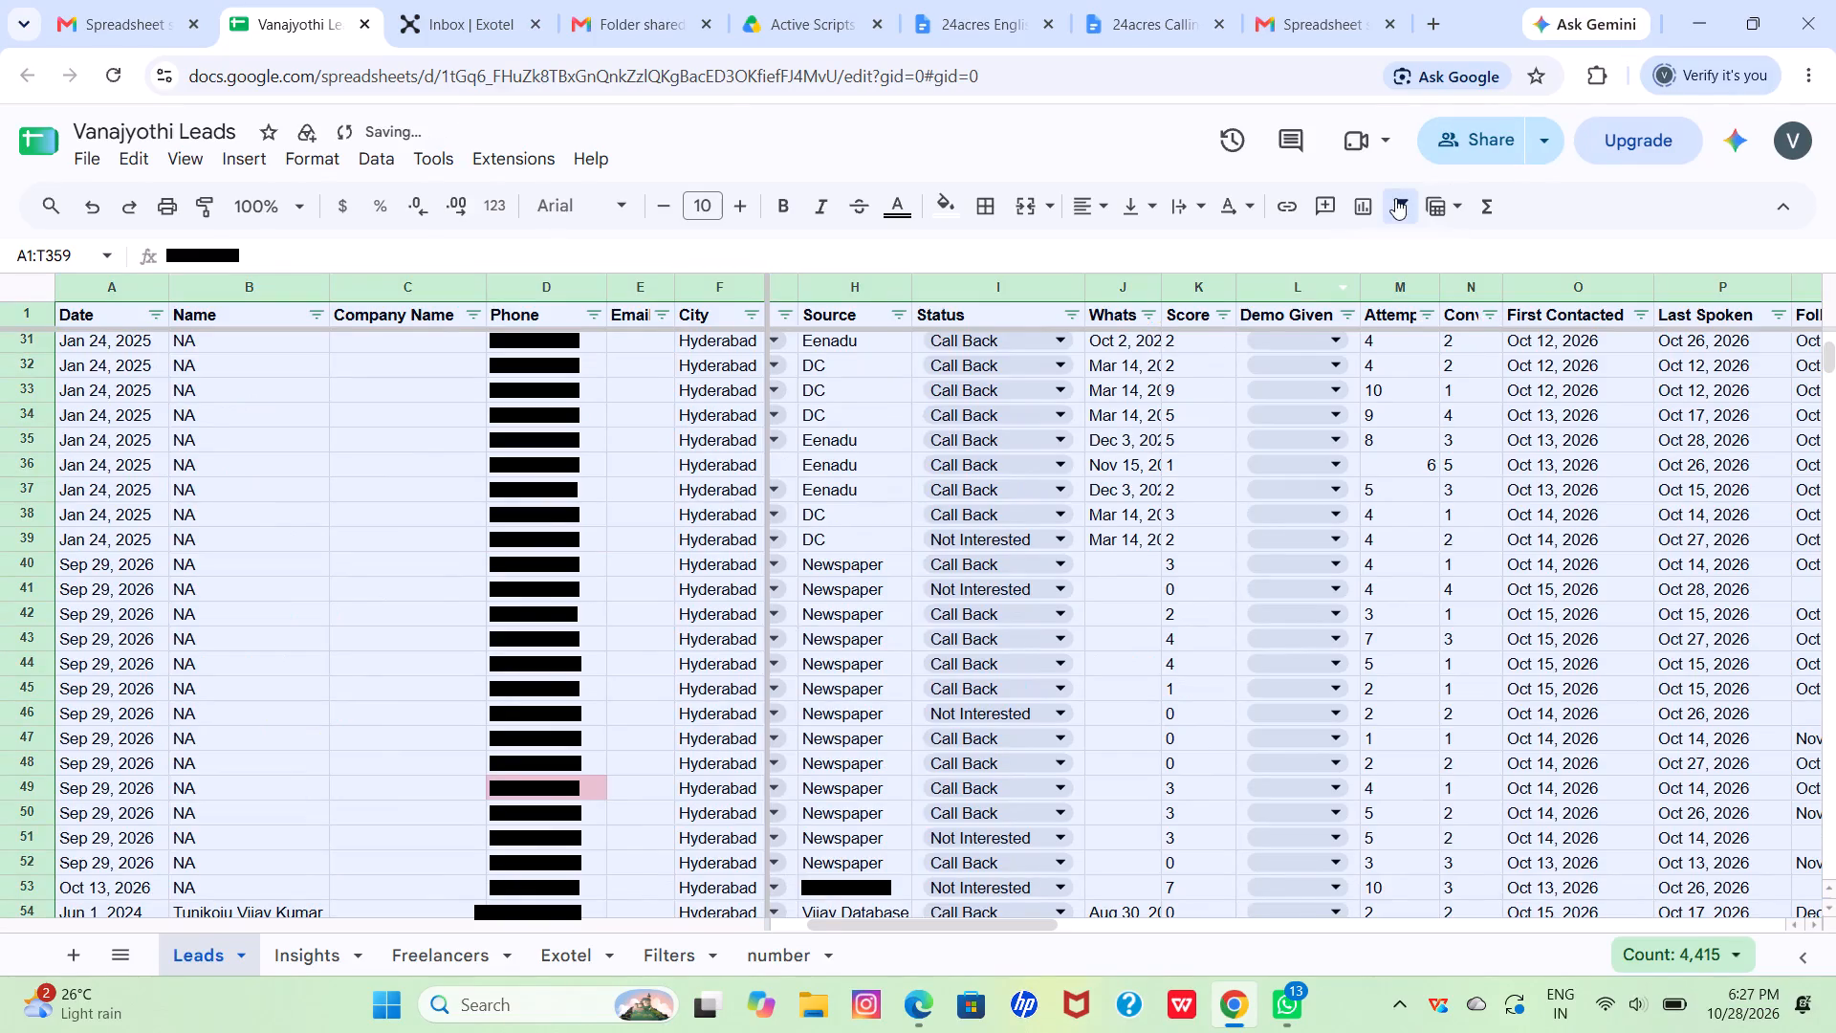
pyautogui.click(1395, 198)
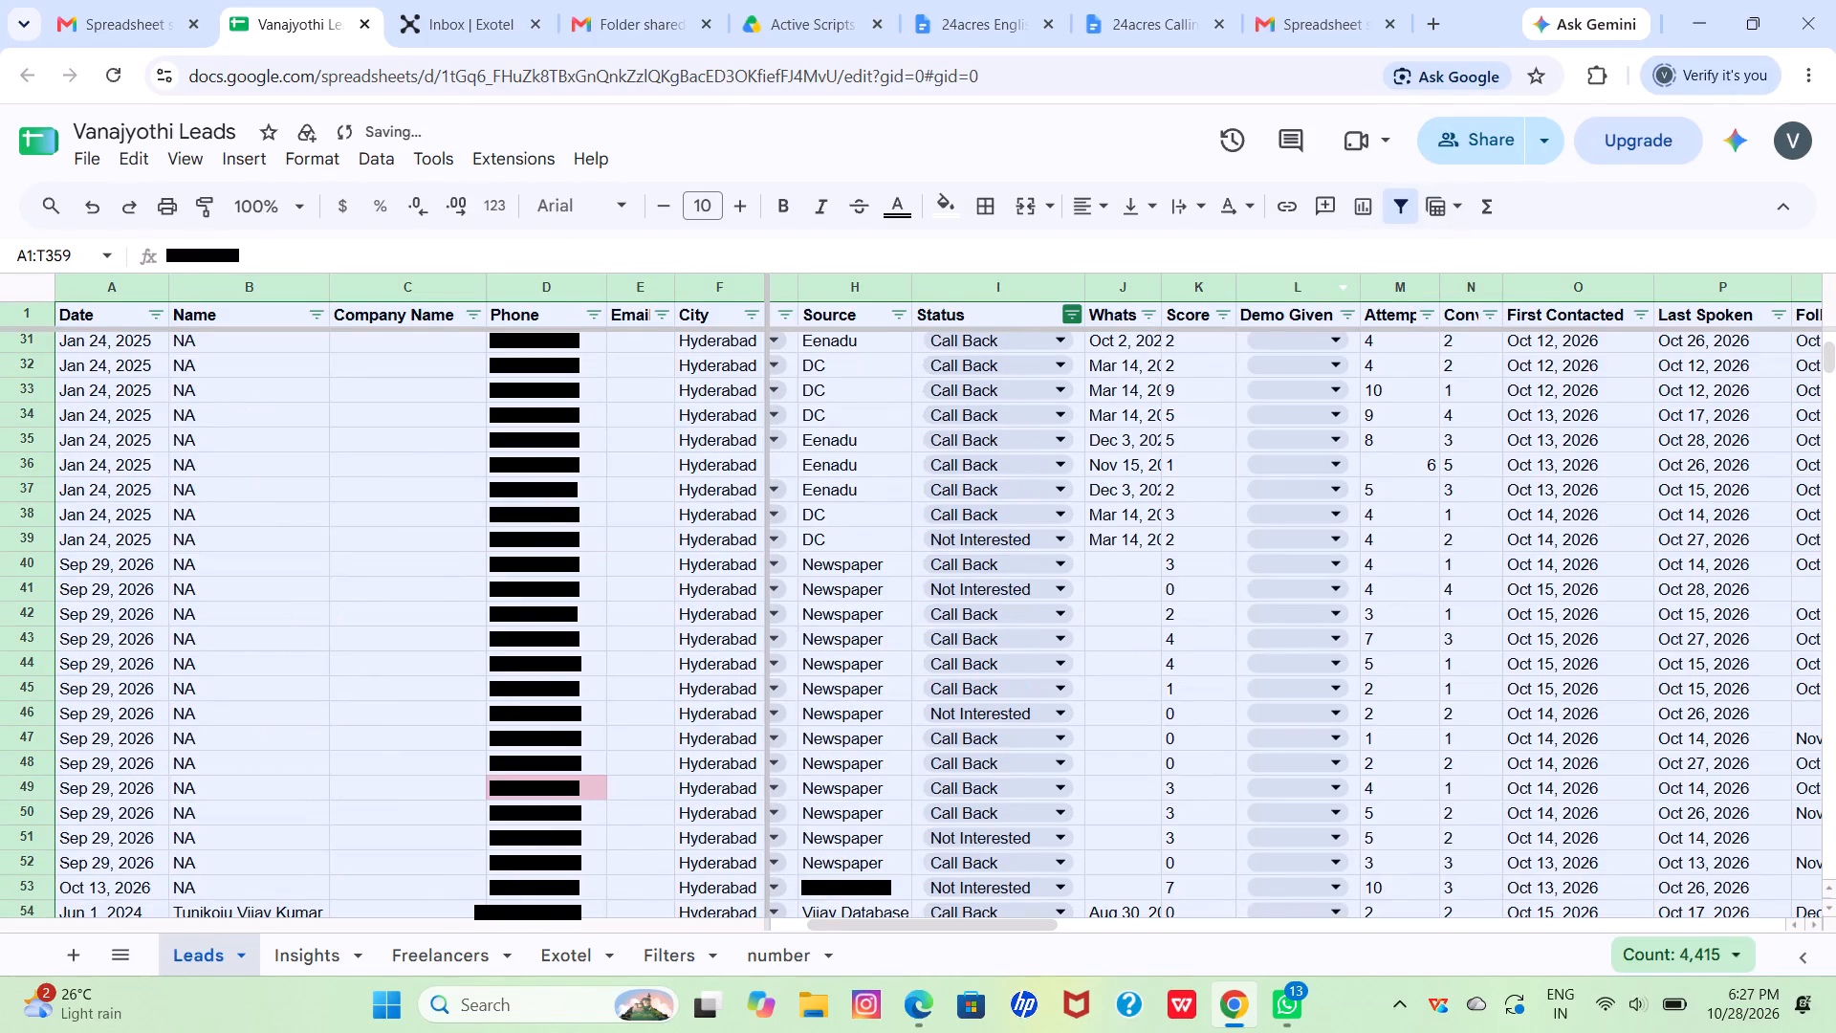
pyautogui.click(1083, 304)
pyautogui.click(1080, 318)
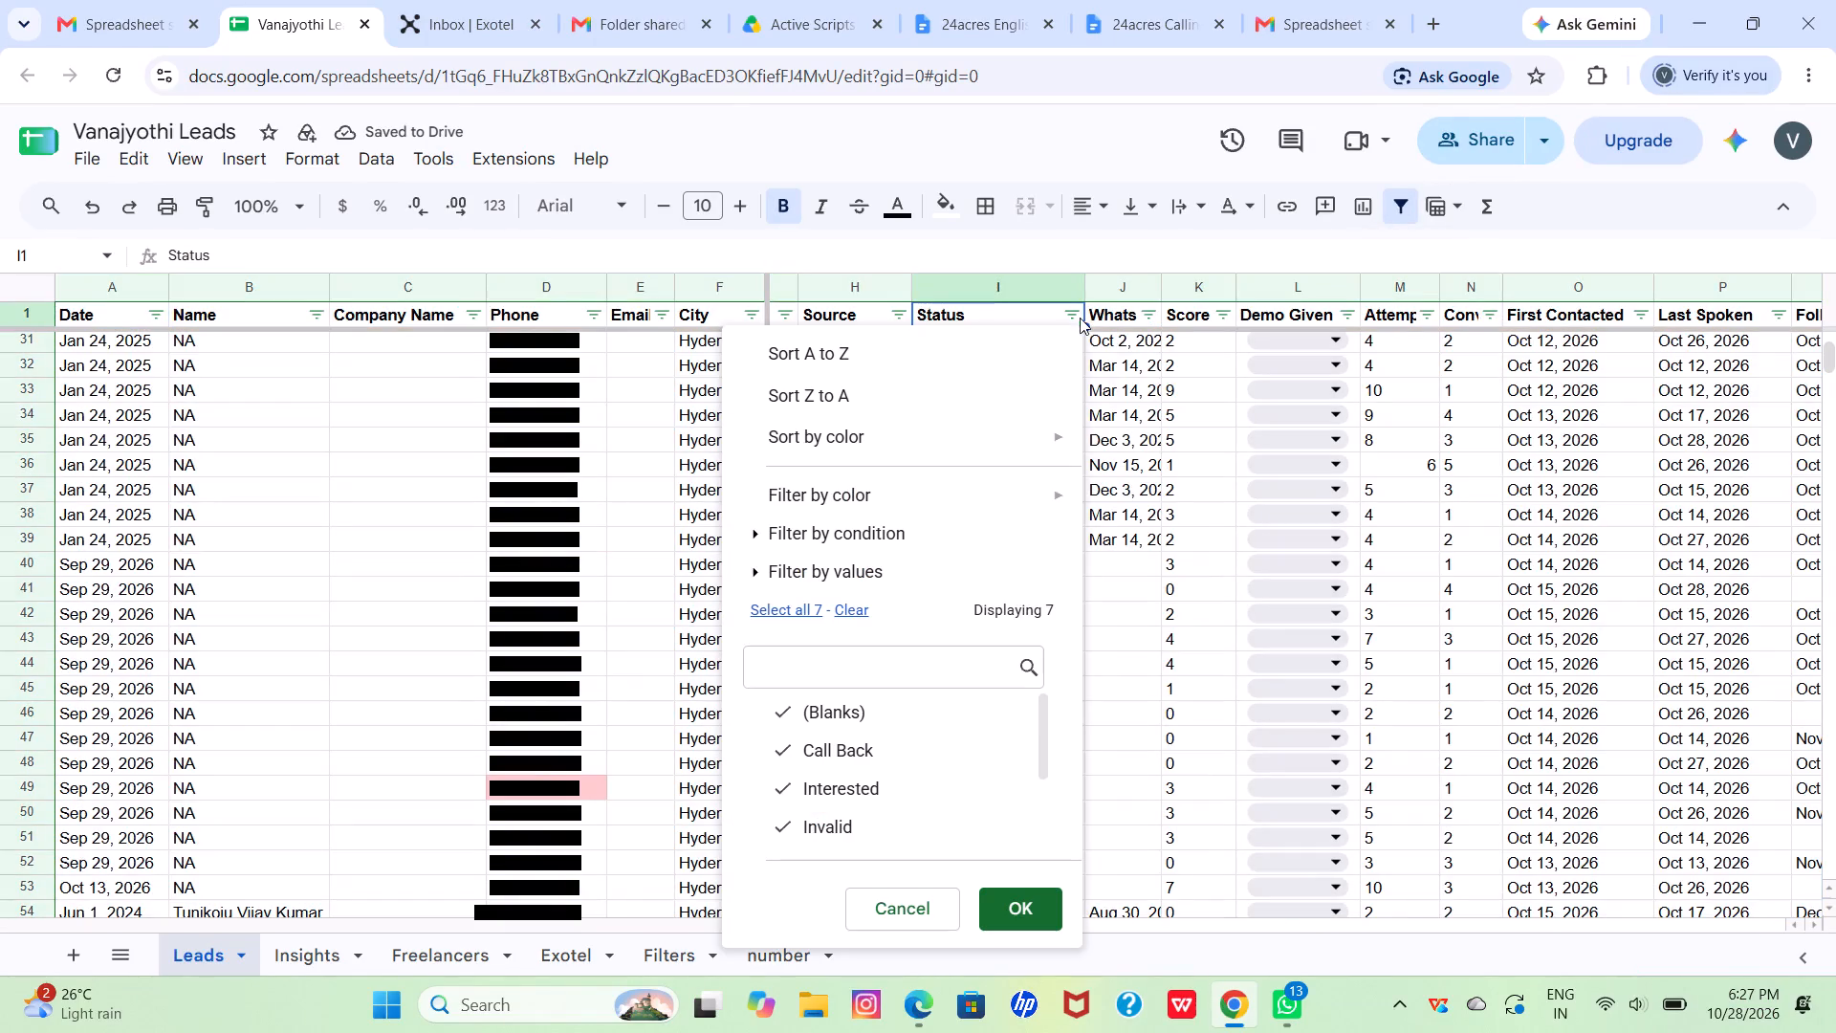
# Filter the Leads sheet's Status column to show only the Never Answered rows.
pyautogui.click(854, 611)
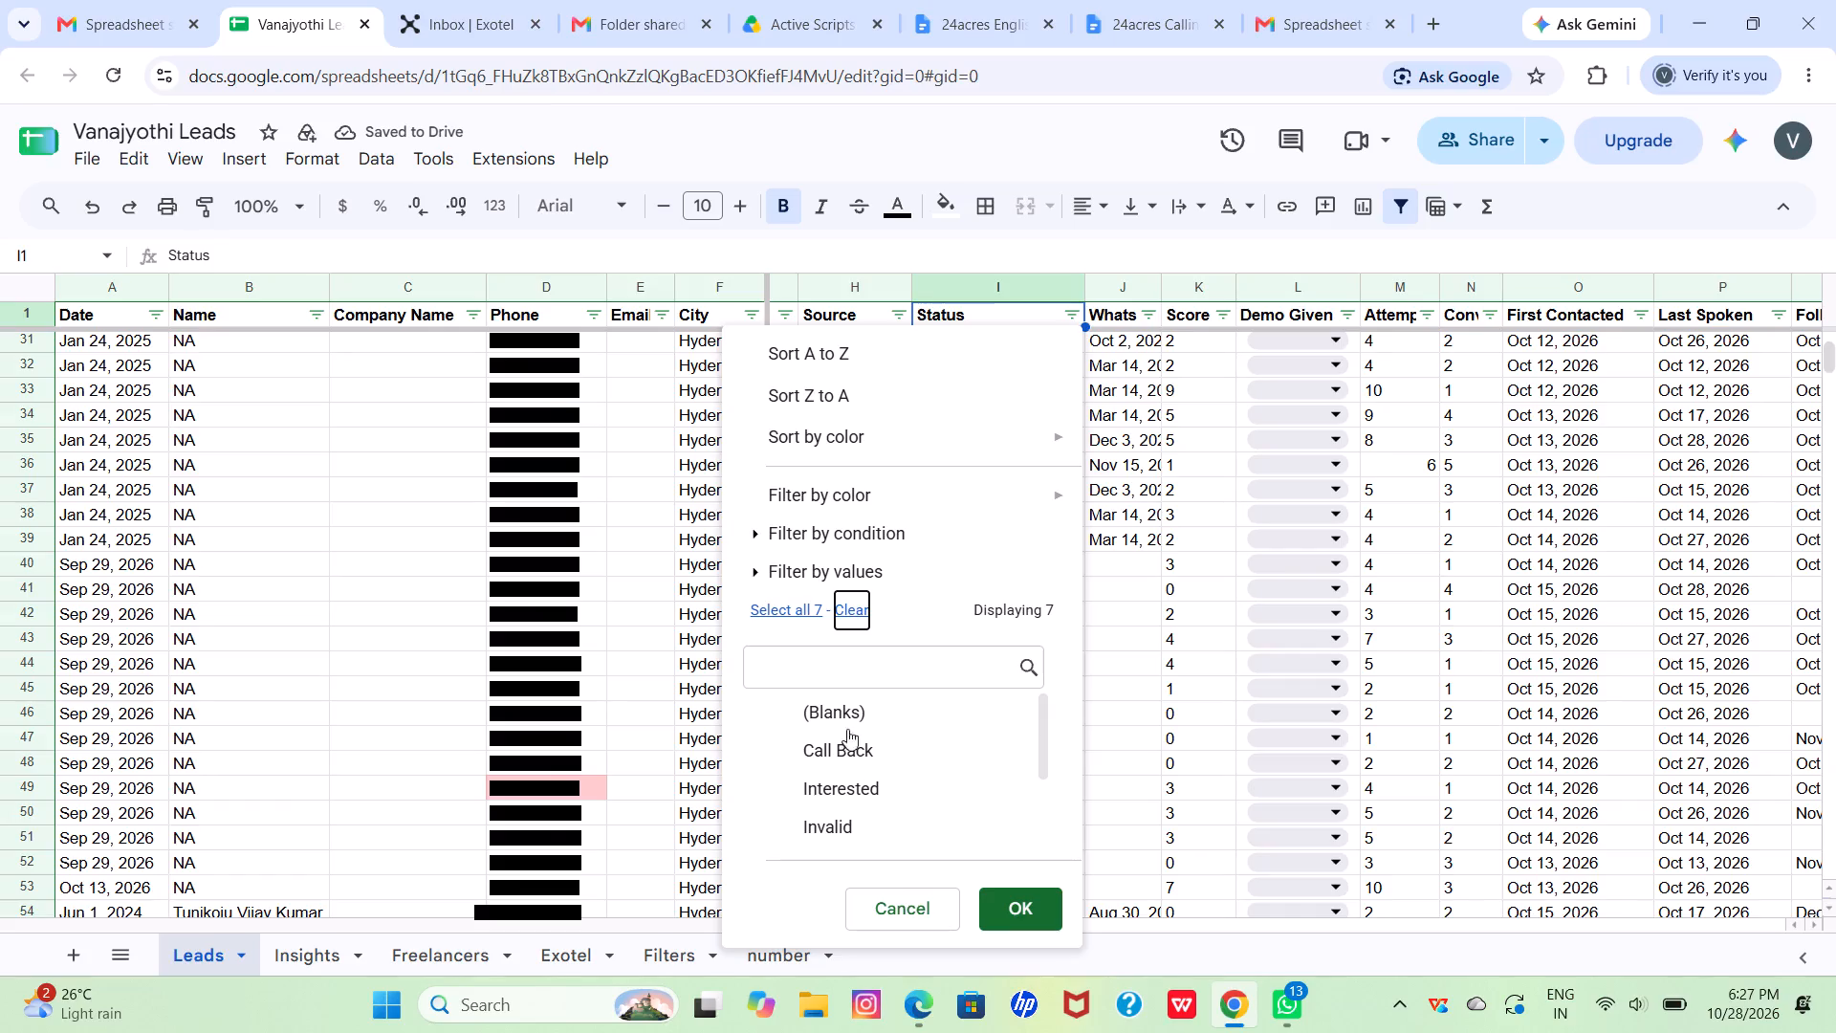
pyautogui.scroll(-1, 848, 746)
pyautogui.scroll(1, 848, 746)
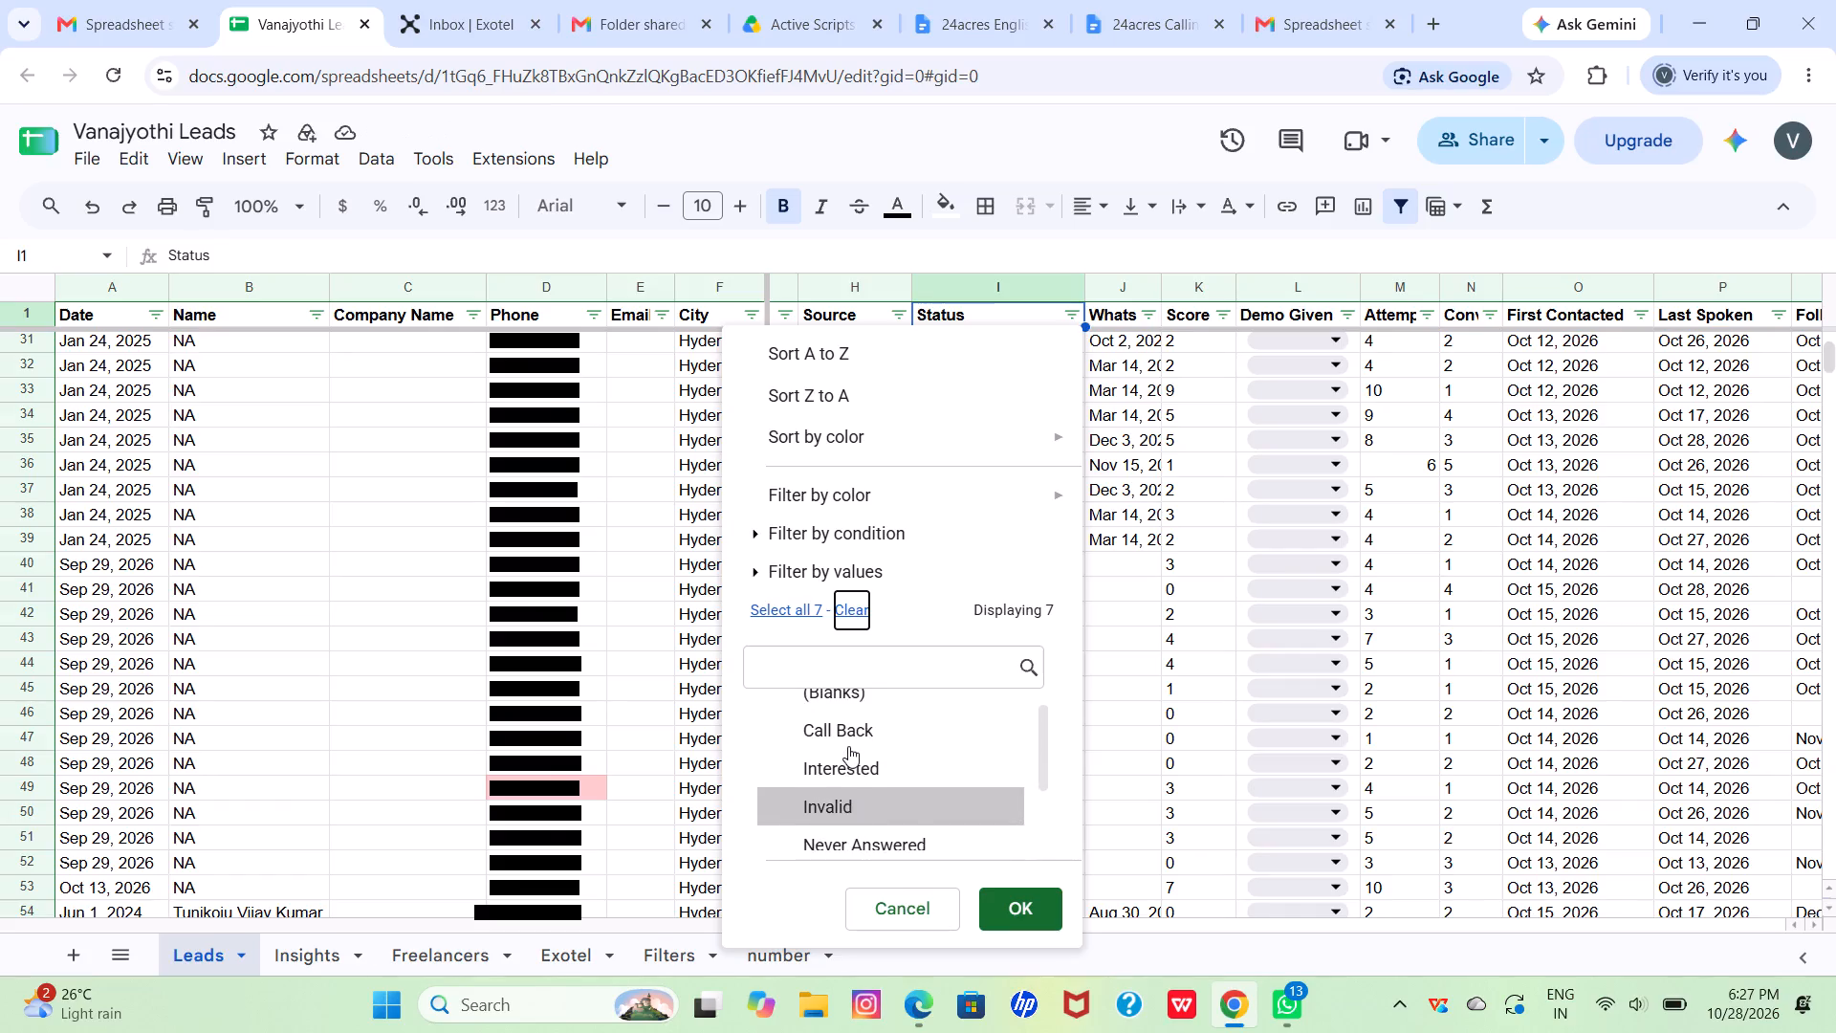
pyautogui.scroll(-1, 848, 746)
pyautogui.click(858, 791)
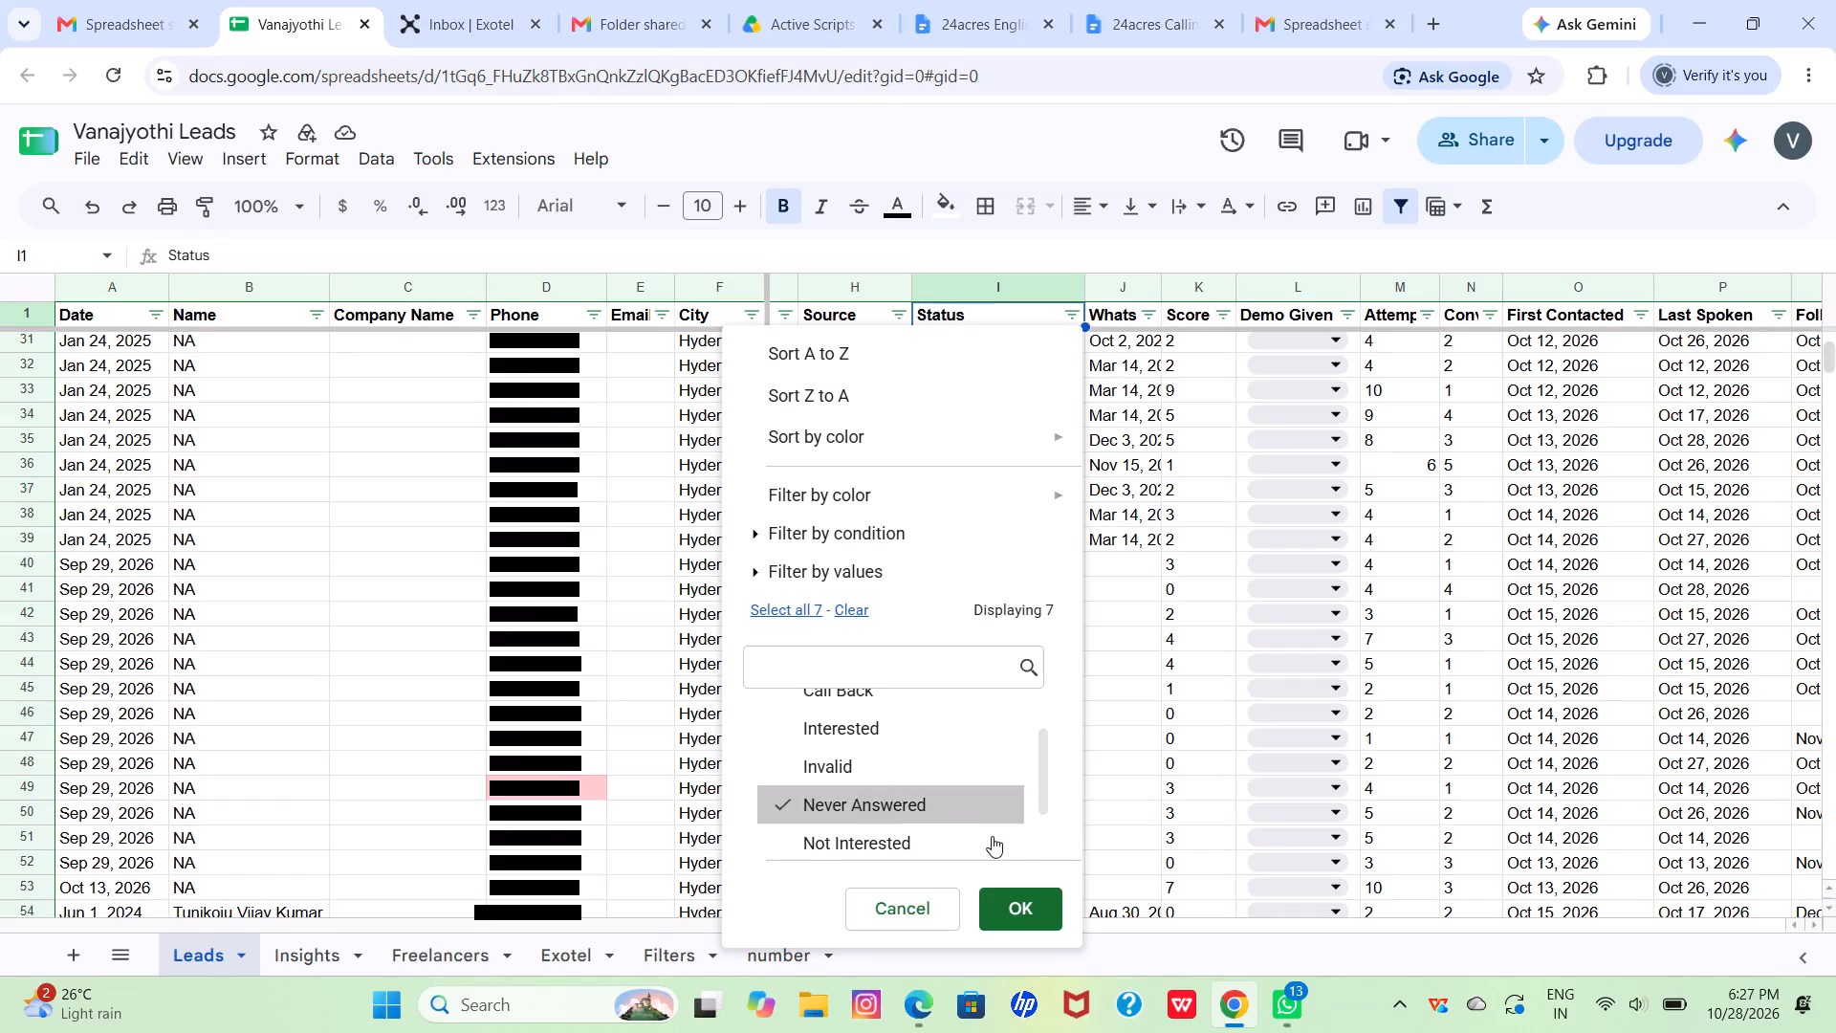
pyautogui.click(1031, 909)
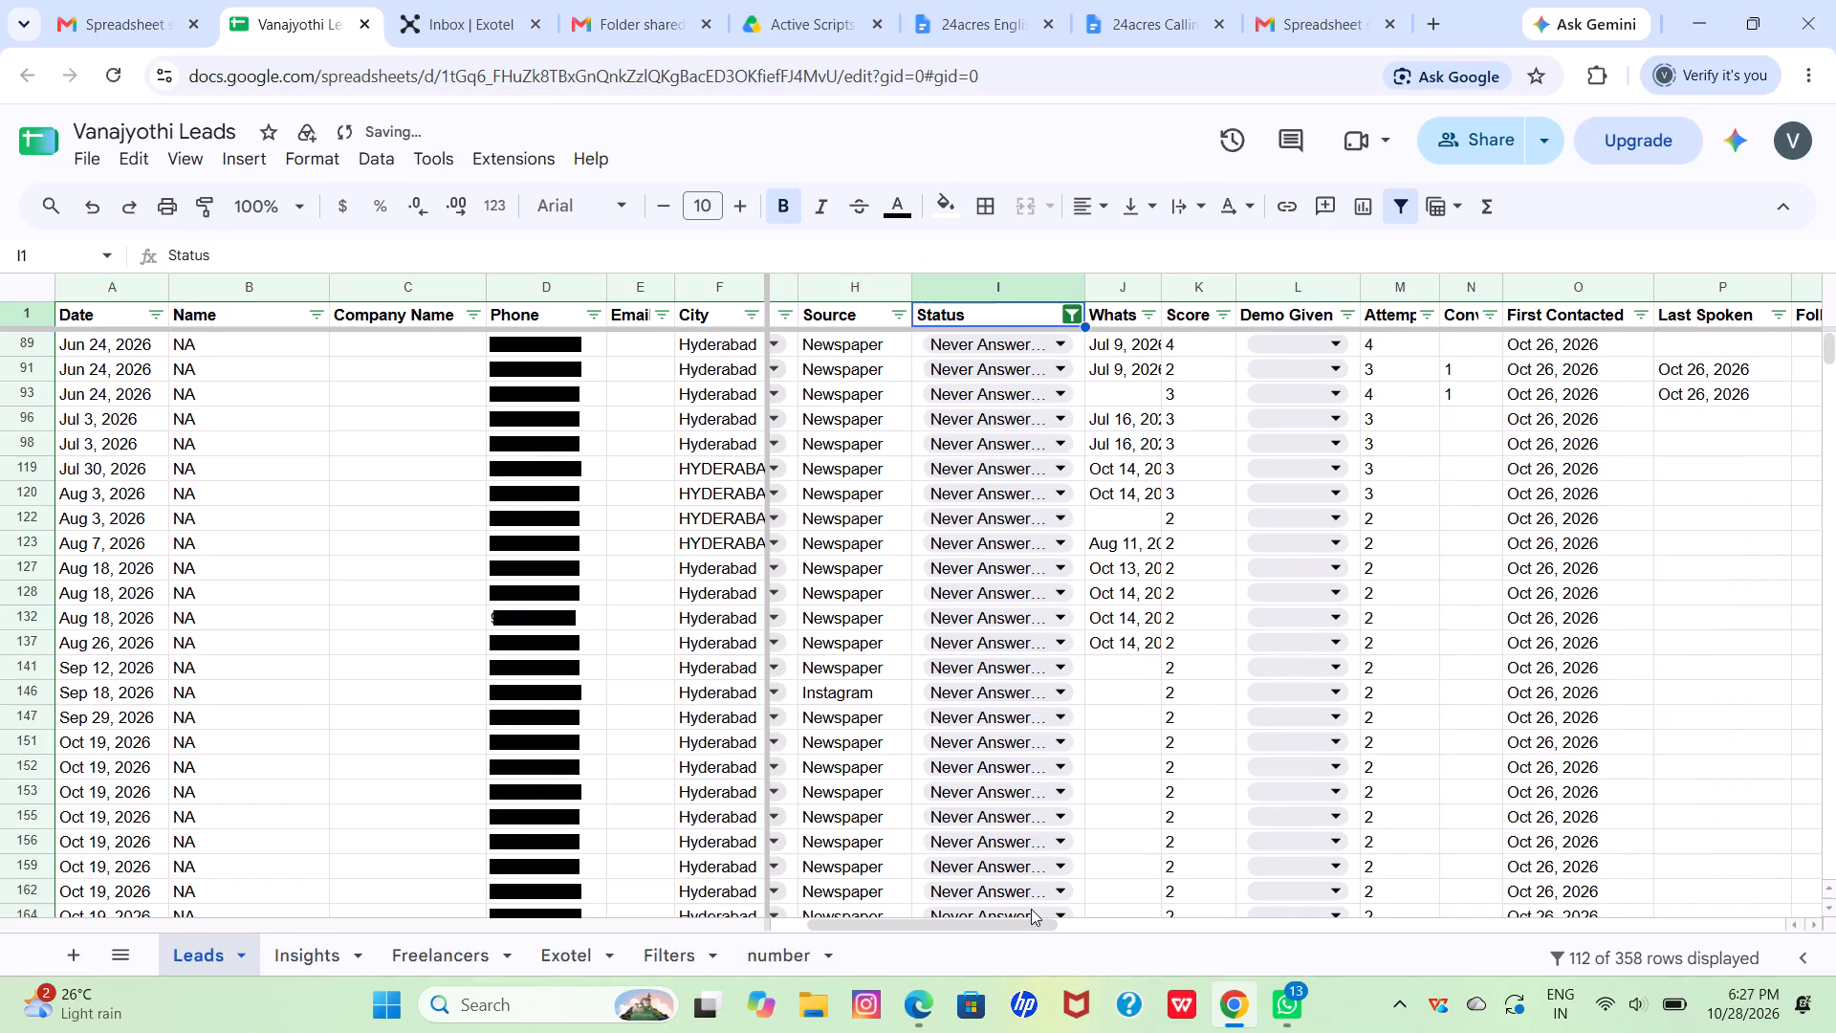
pyautogui.hscroll(-1, 1031, 909)
pyautogui.scroll(2, 1031, 909)
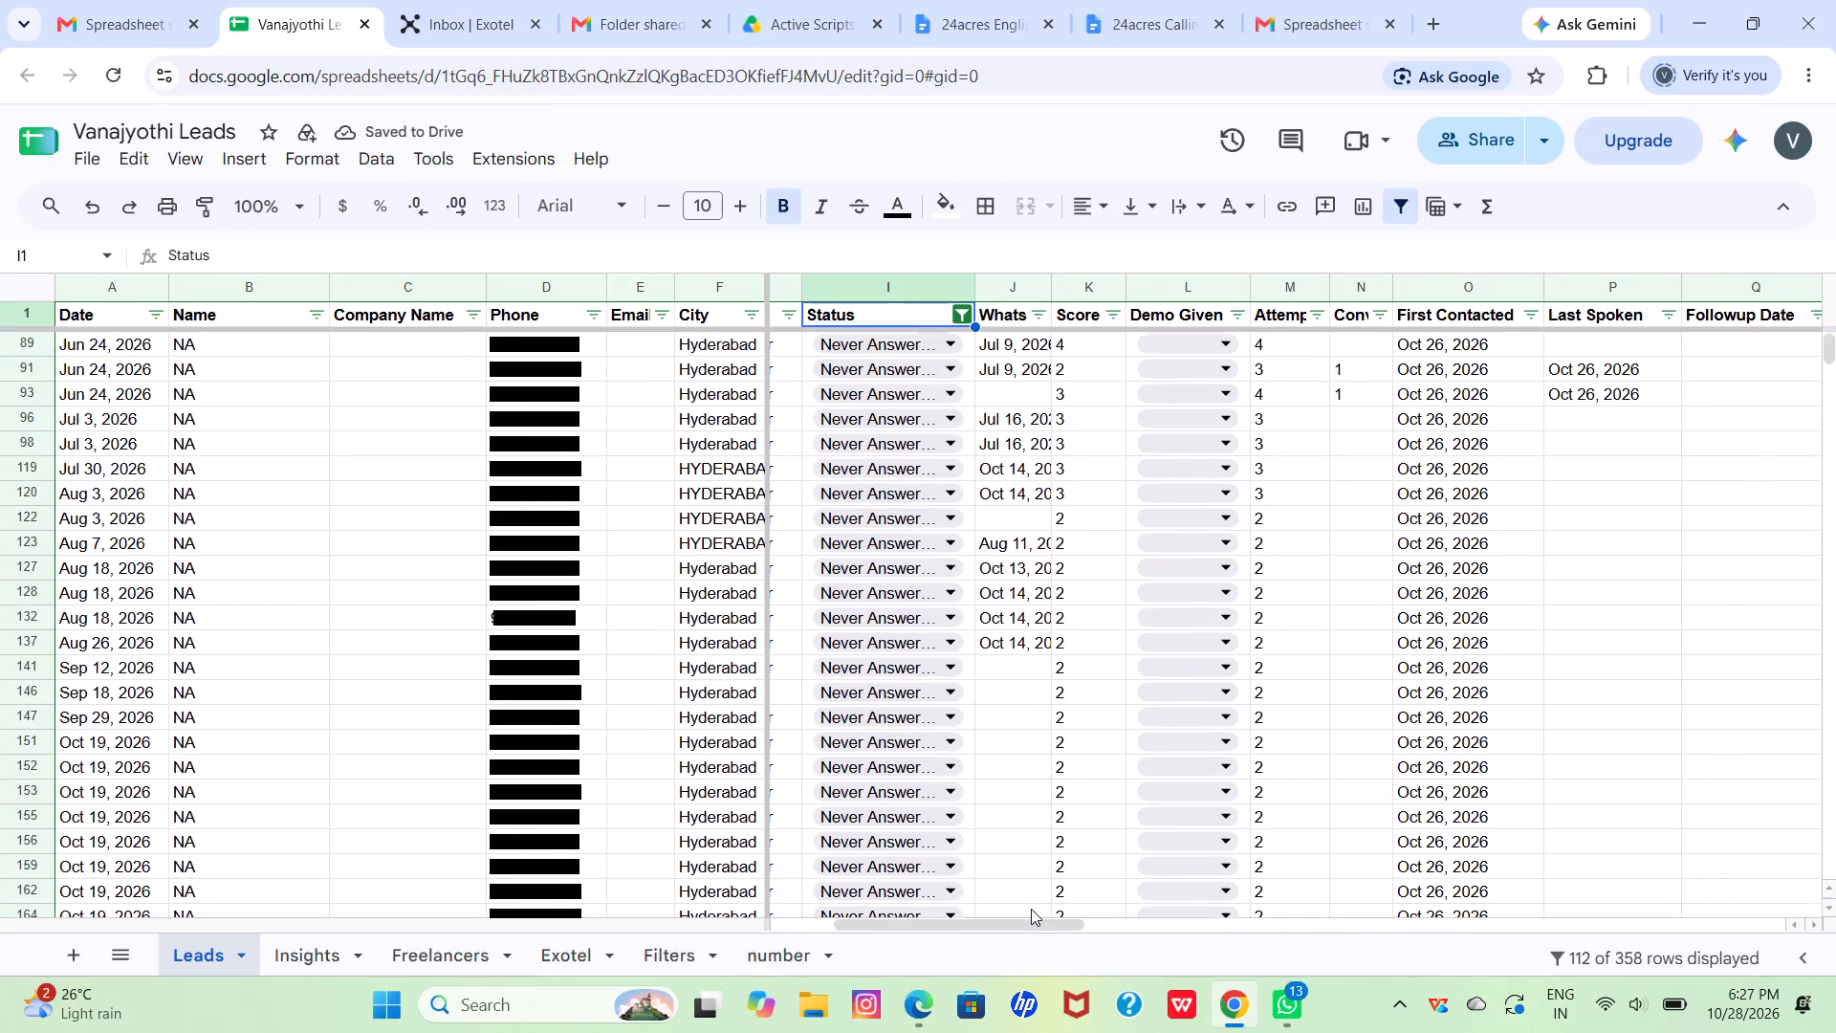
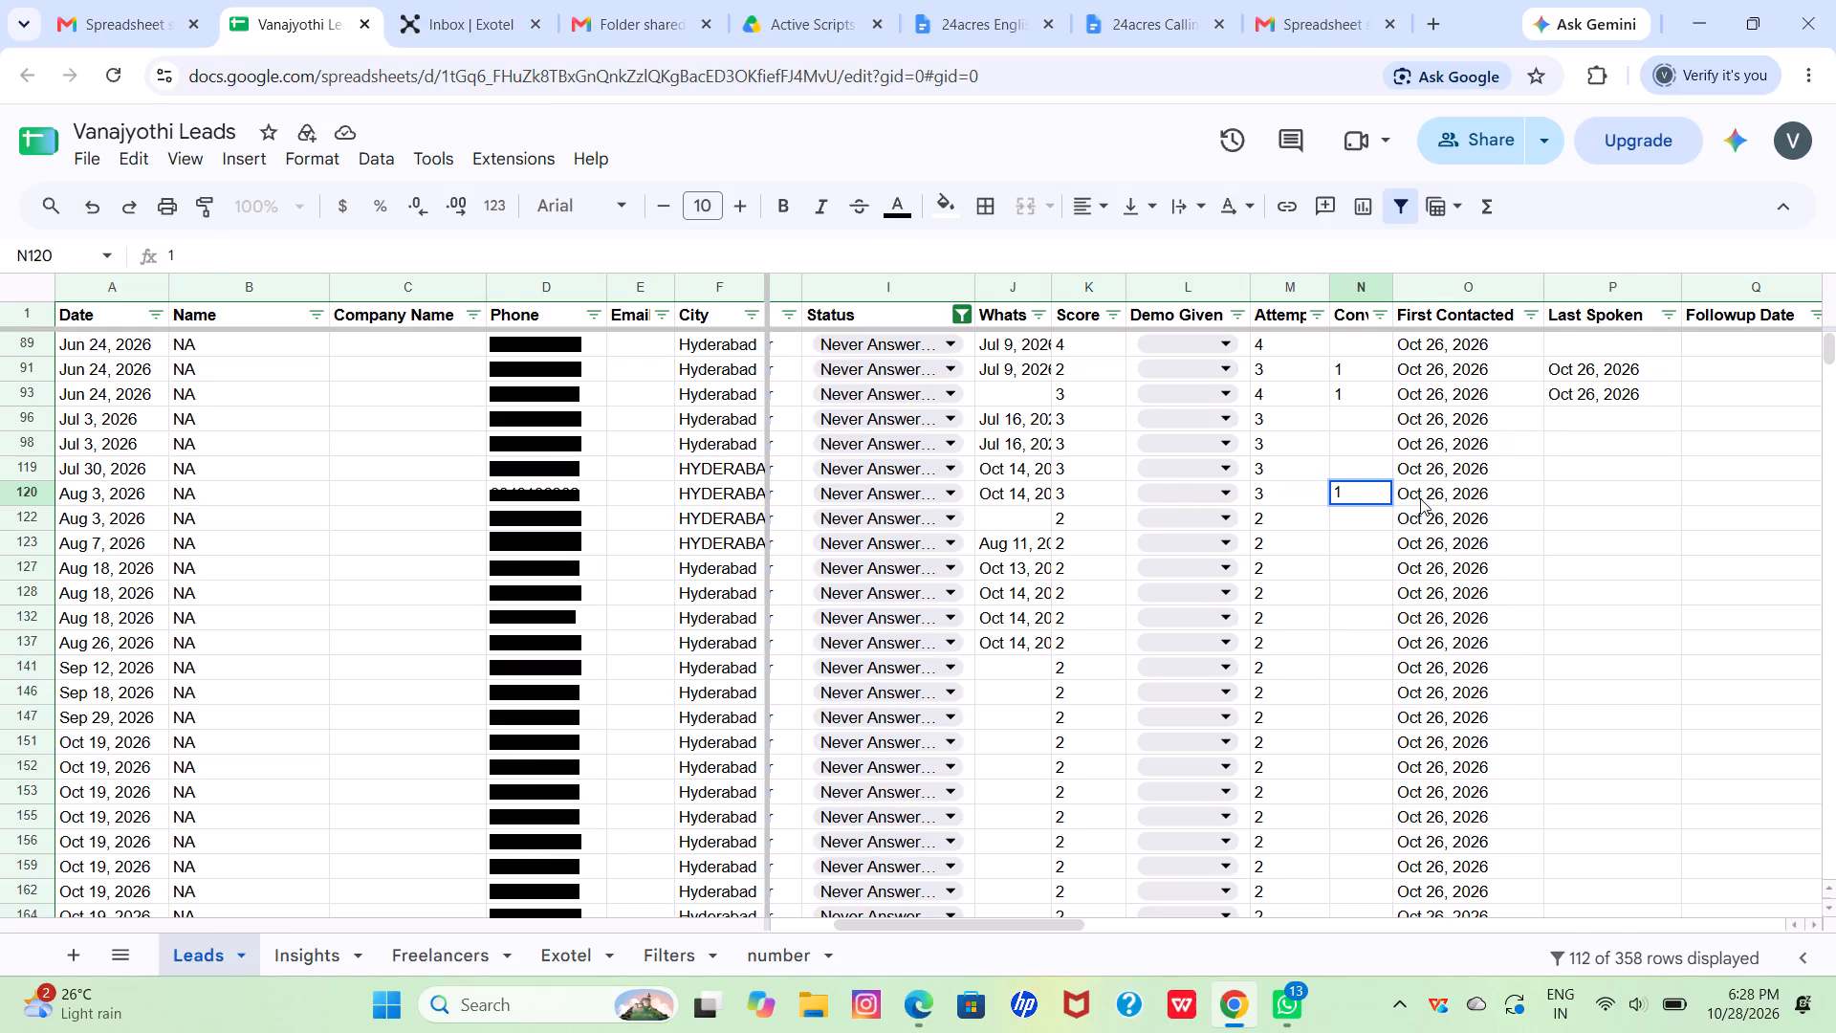
# Copy row 120's First Contacted date, Oct 26, 2026, into its Last Spoken cell.
pyautogui.click(1428, 497)
pyautogui.hotkey('ctrl', 'c')
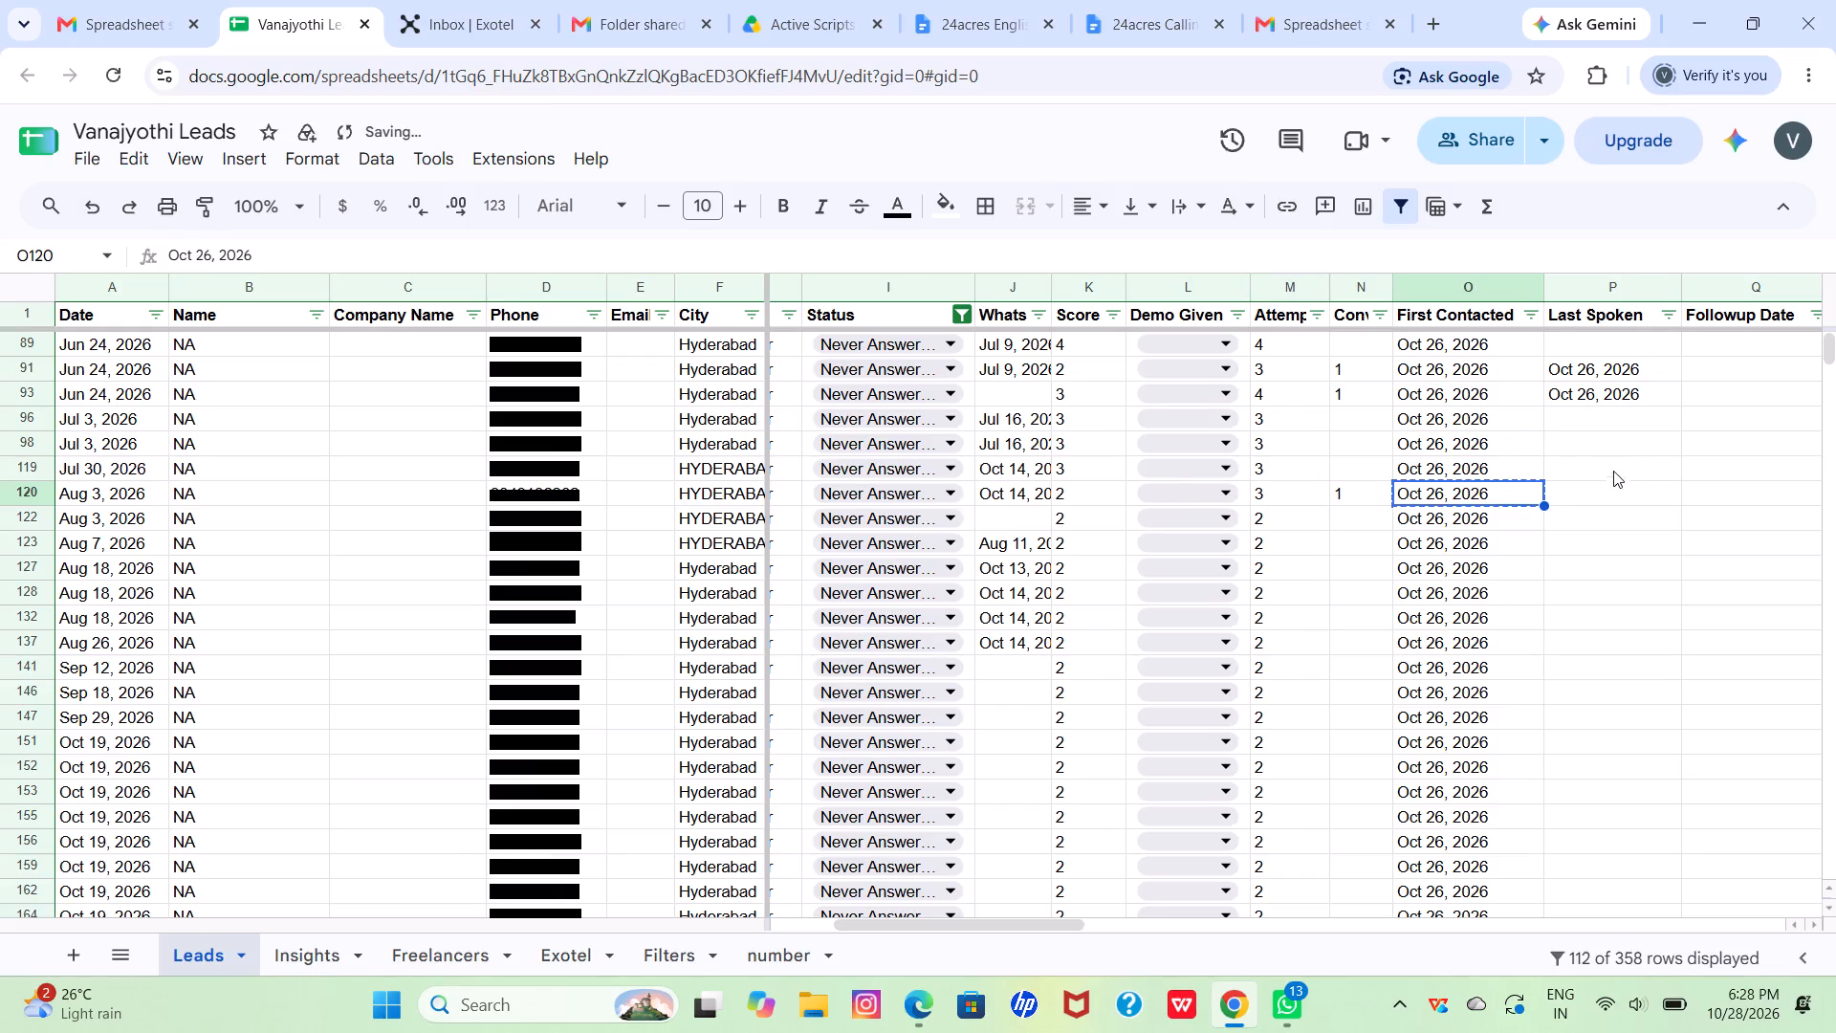
pyautogui.click(1606, 485)
pyautogui.hotkey('ctrl', 'v')
pyautogui.keyDown('ctrl'); pyautogui.click(1606, 485); pyautogui.keyUp('ctrl')
# Copy the note "dont have any kind of properties for sale or sale" from row 93 into row 120's Notes cell.
pyautogui.hscroll(-1, 1606, 485)
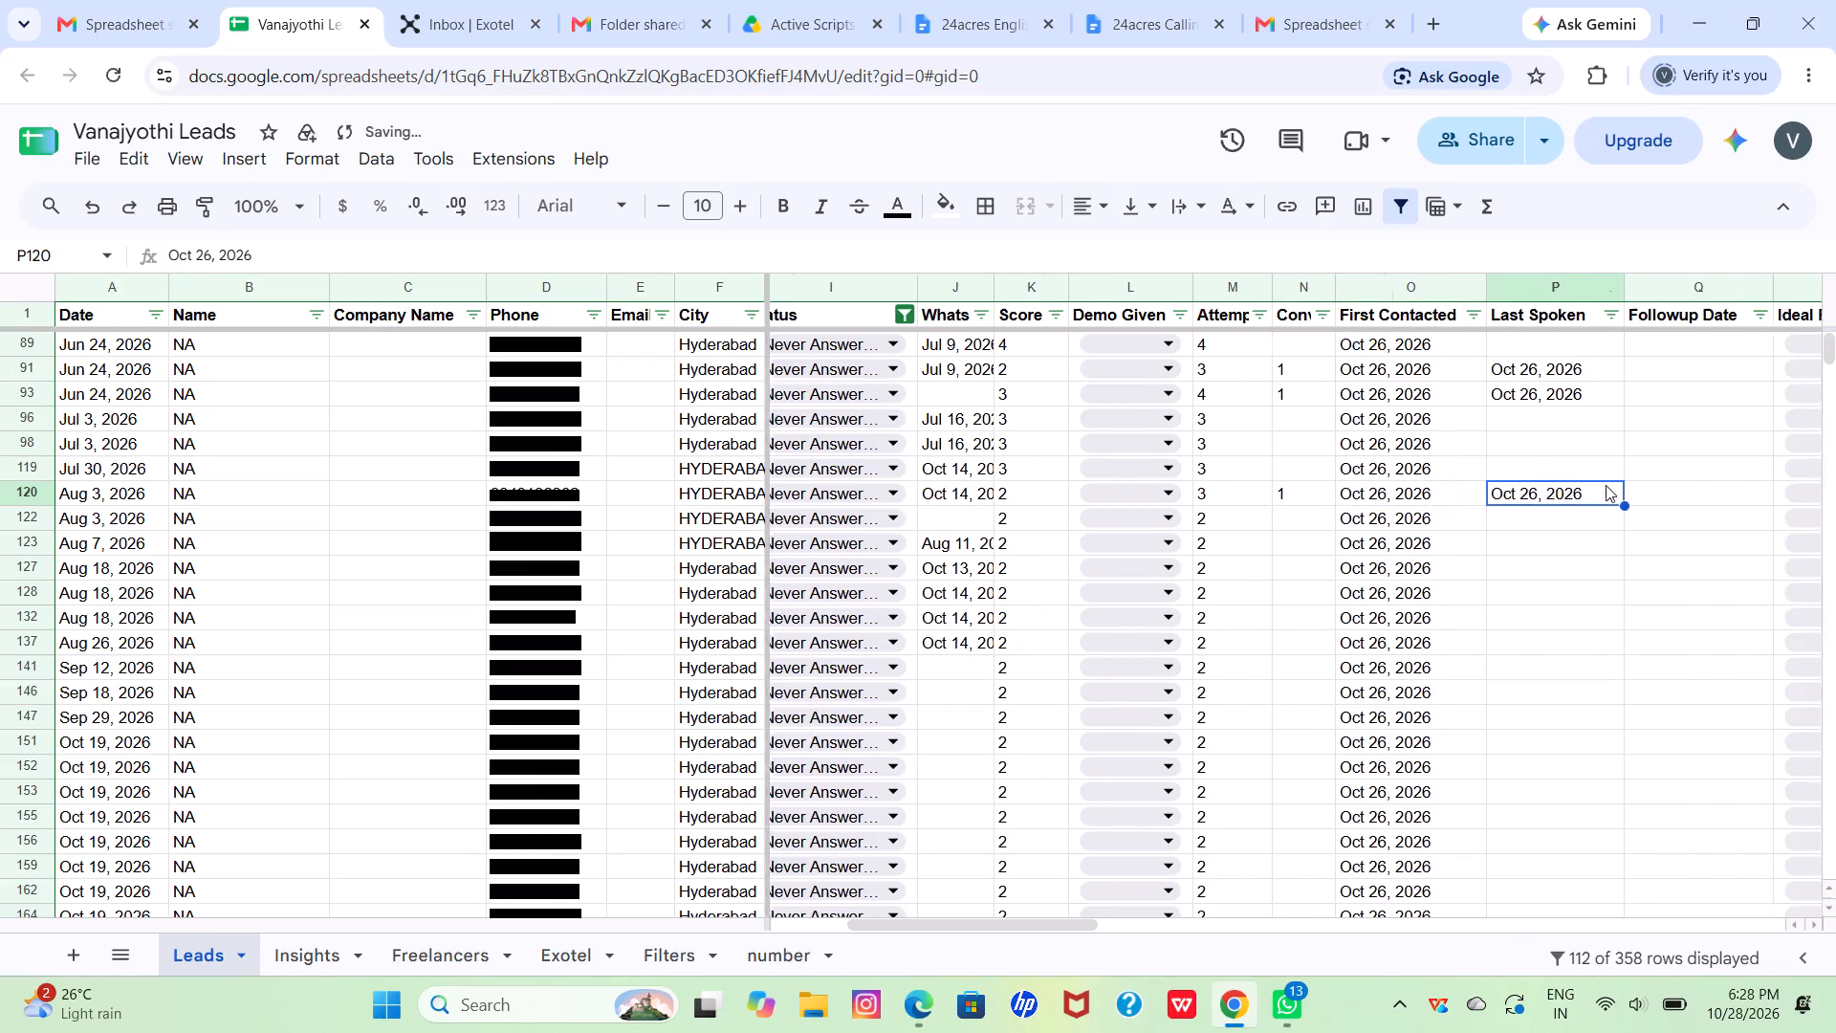
pyautogui.hscroll(-4, 1606, 485)
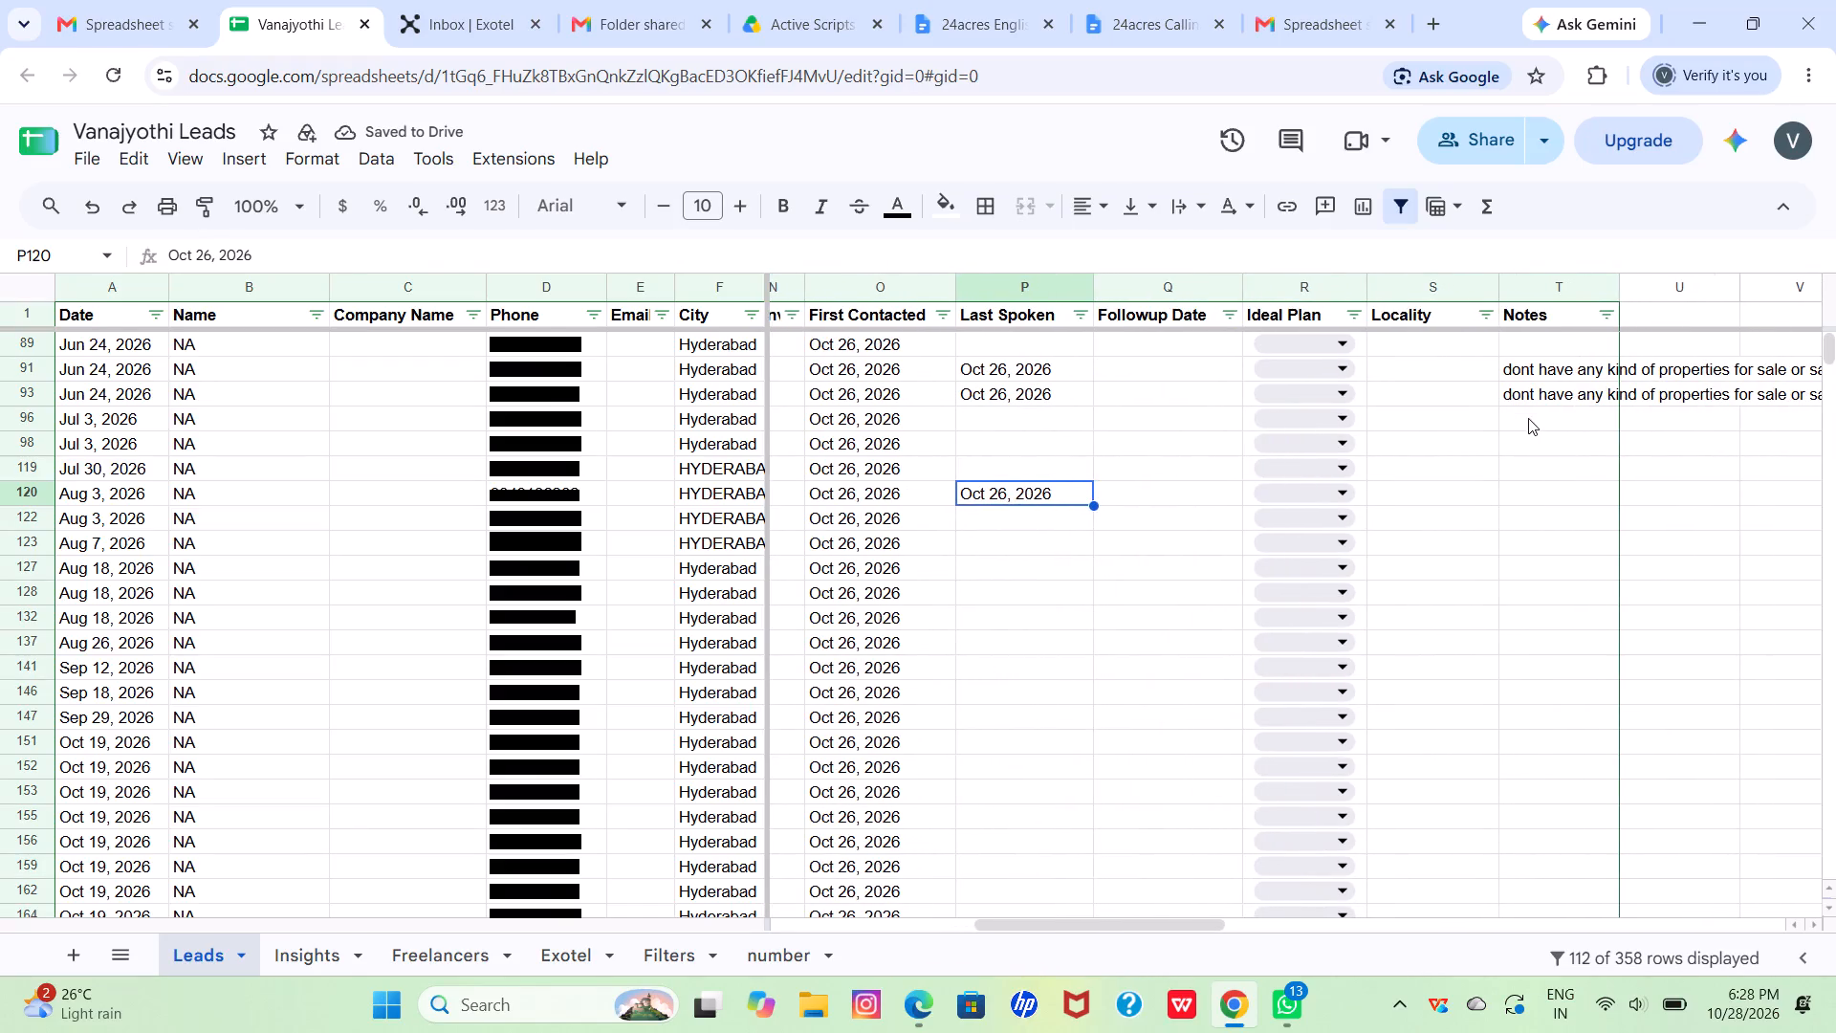
pyautogui.click(1523, 407)
pyautogui.hotkey('ctrl', 'c')
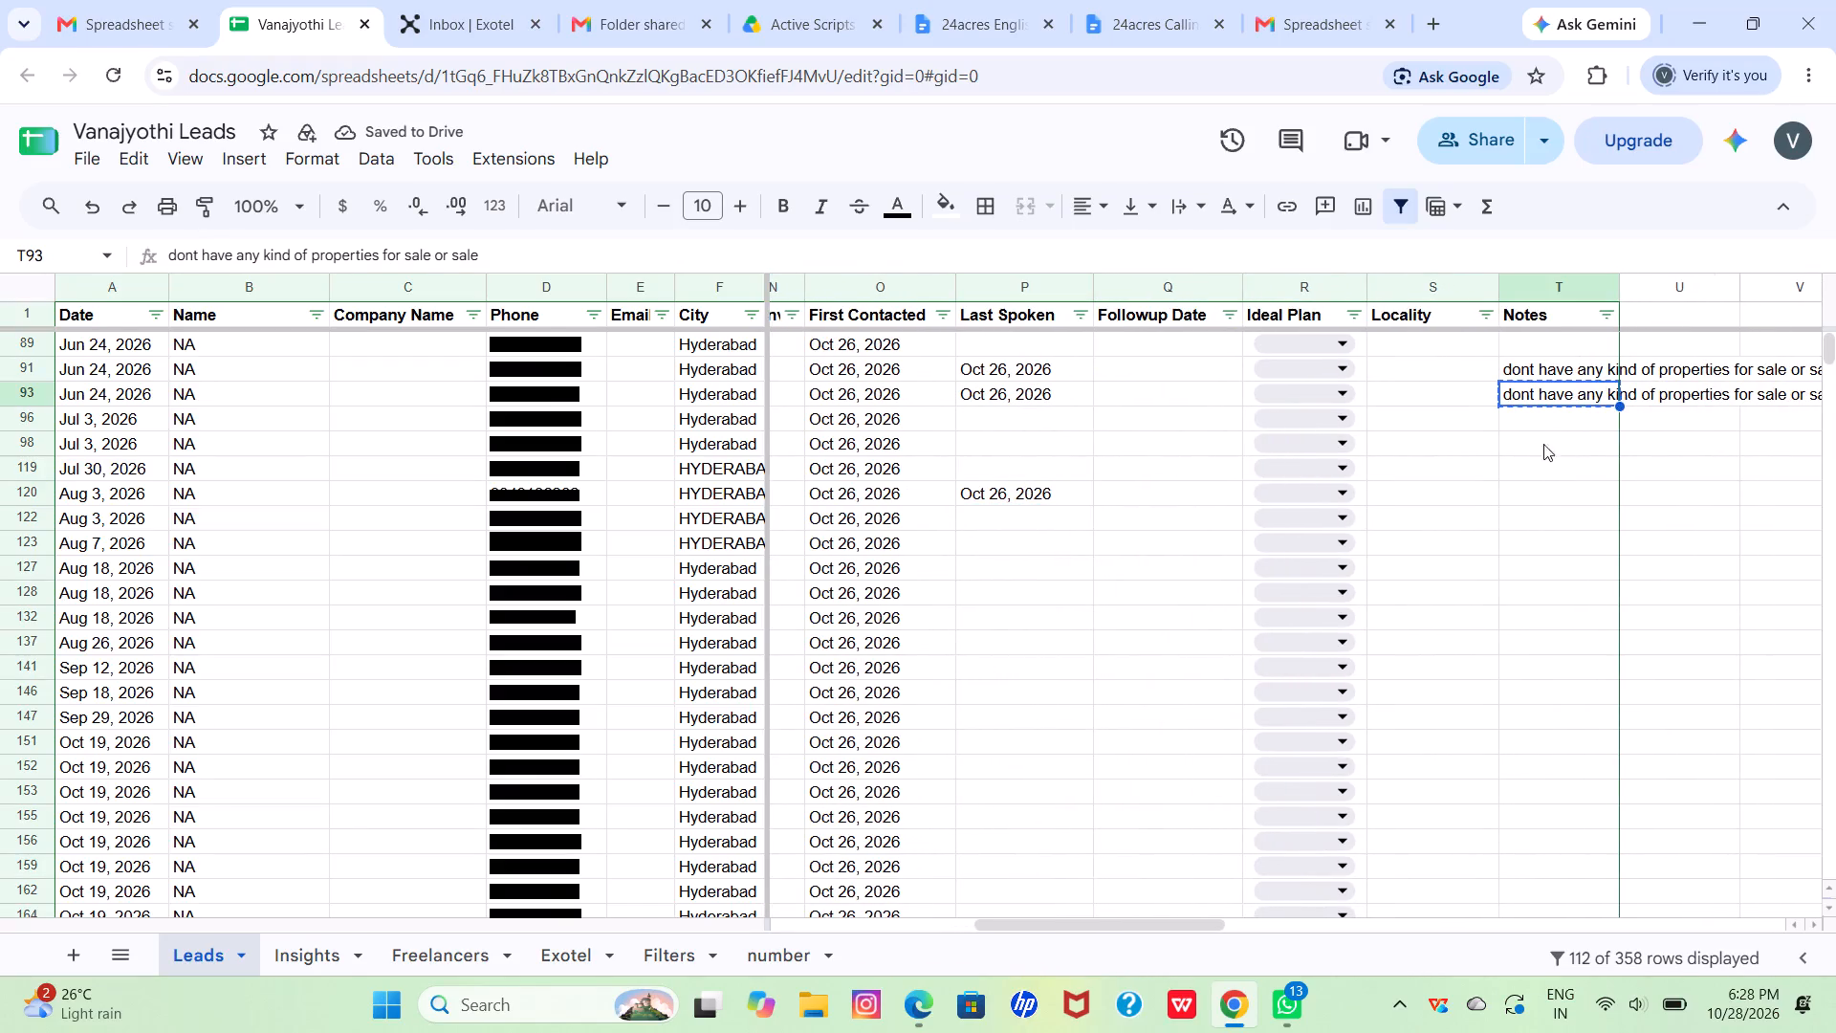
pyautogui.click(1531, 495)
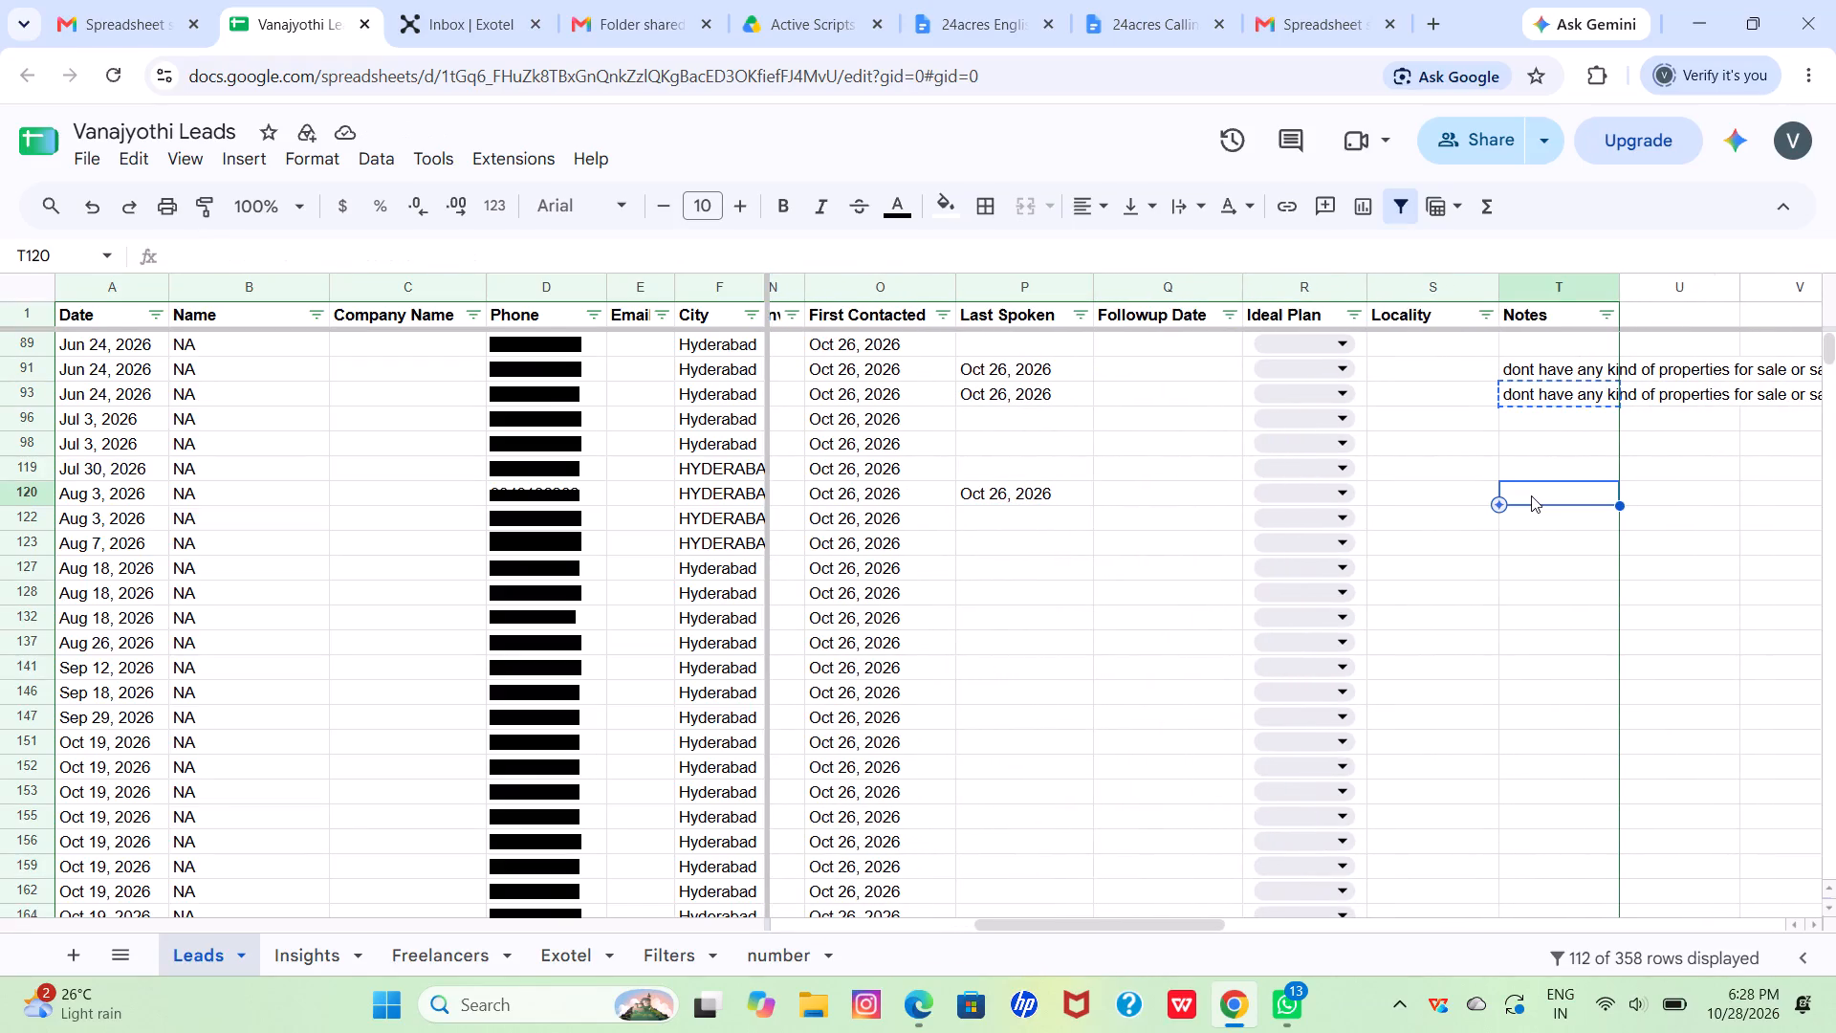
pyautogui.hotkey('ctrl', 'v')
# Select the phone number of the next Never Answered lead, in row 122.
pyautogui.hscroll(3, 1524, 534)
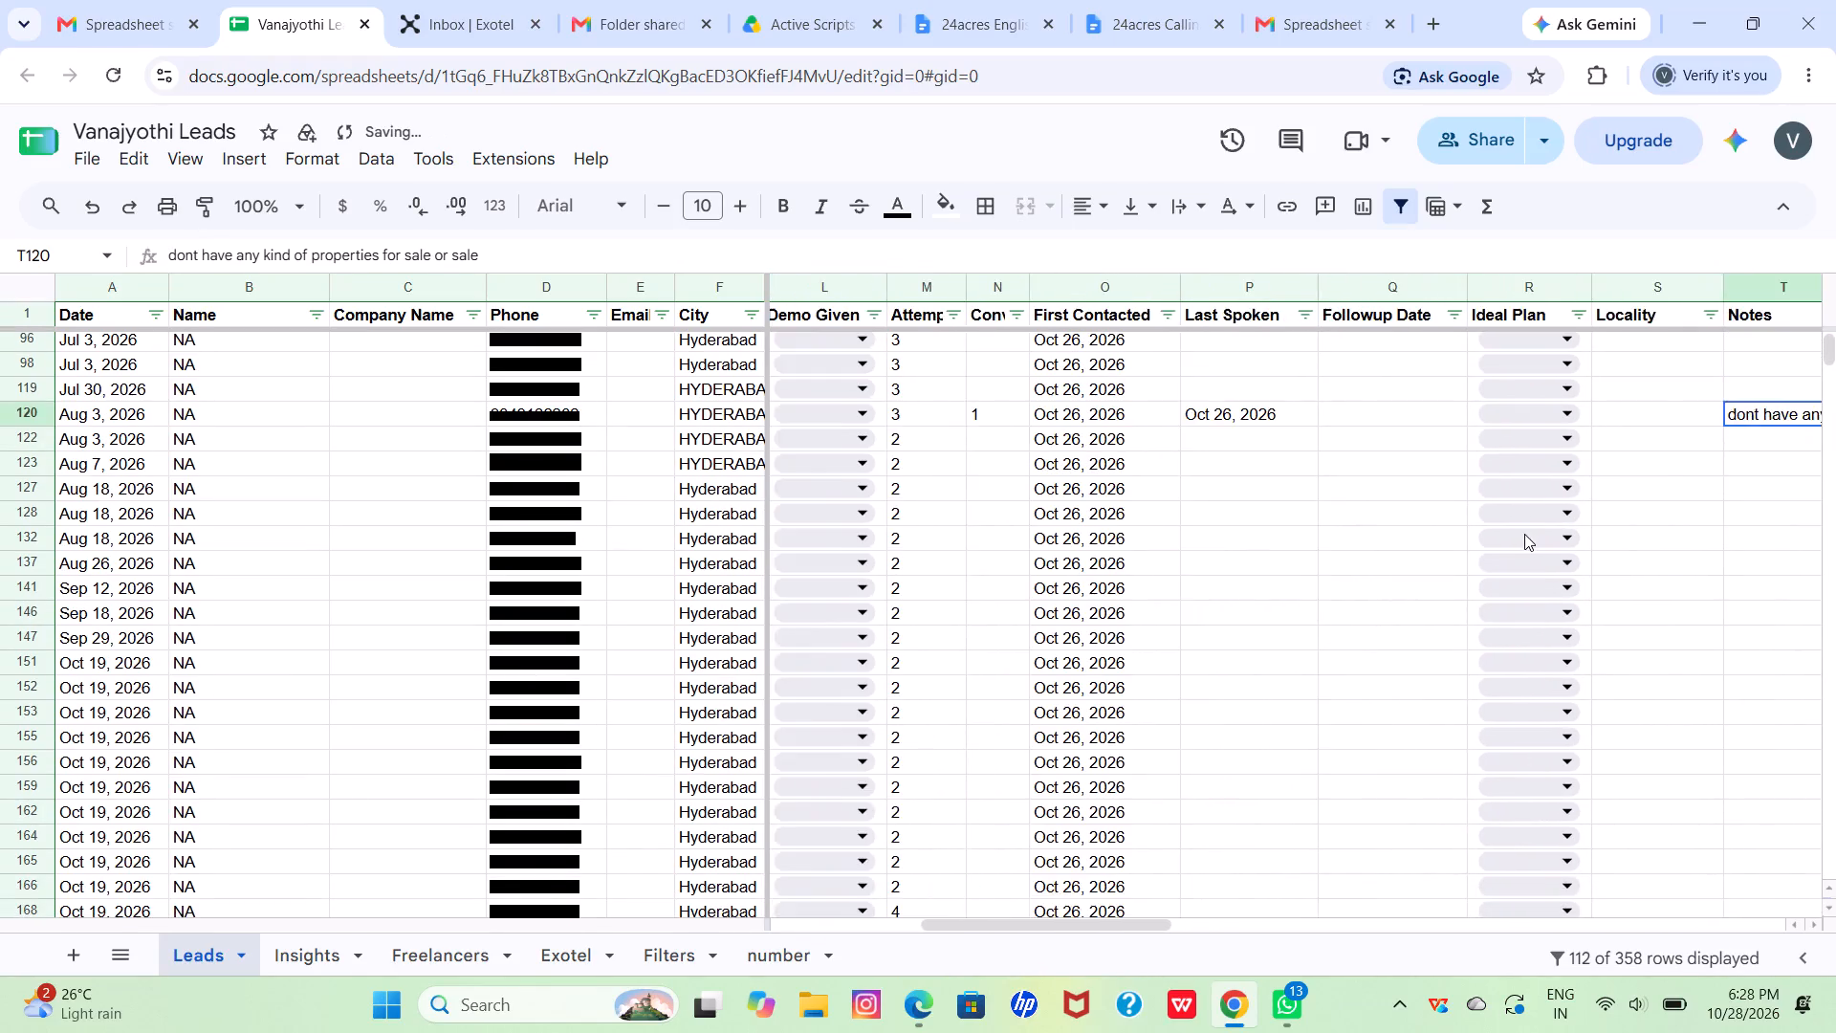
pyautogui.hscroll(2, 1524, 534)
pyautogui.scroll(-1, 1524, 534)
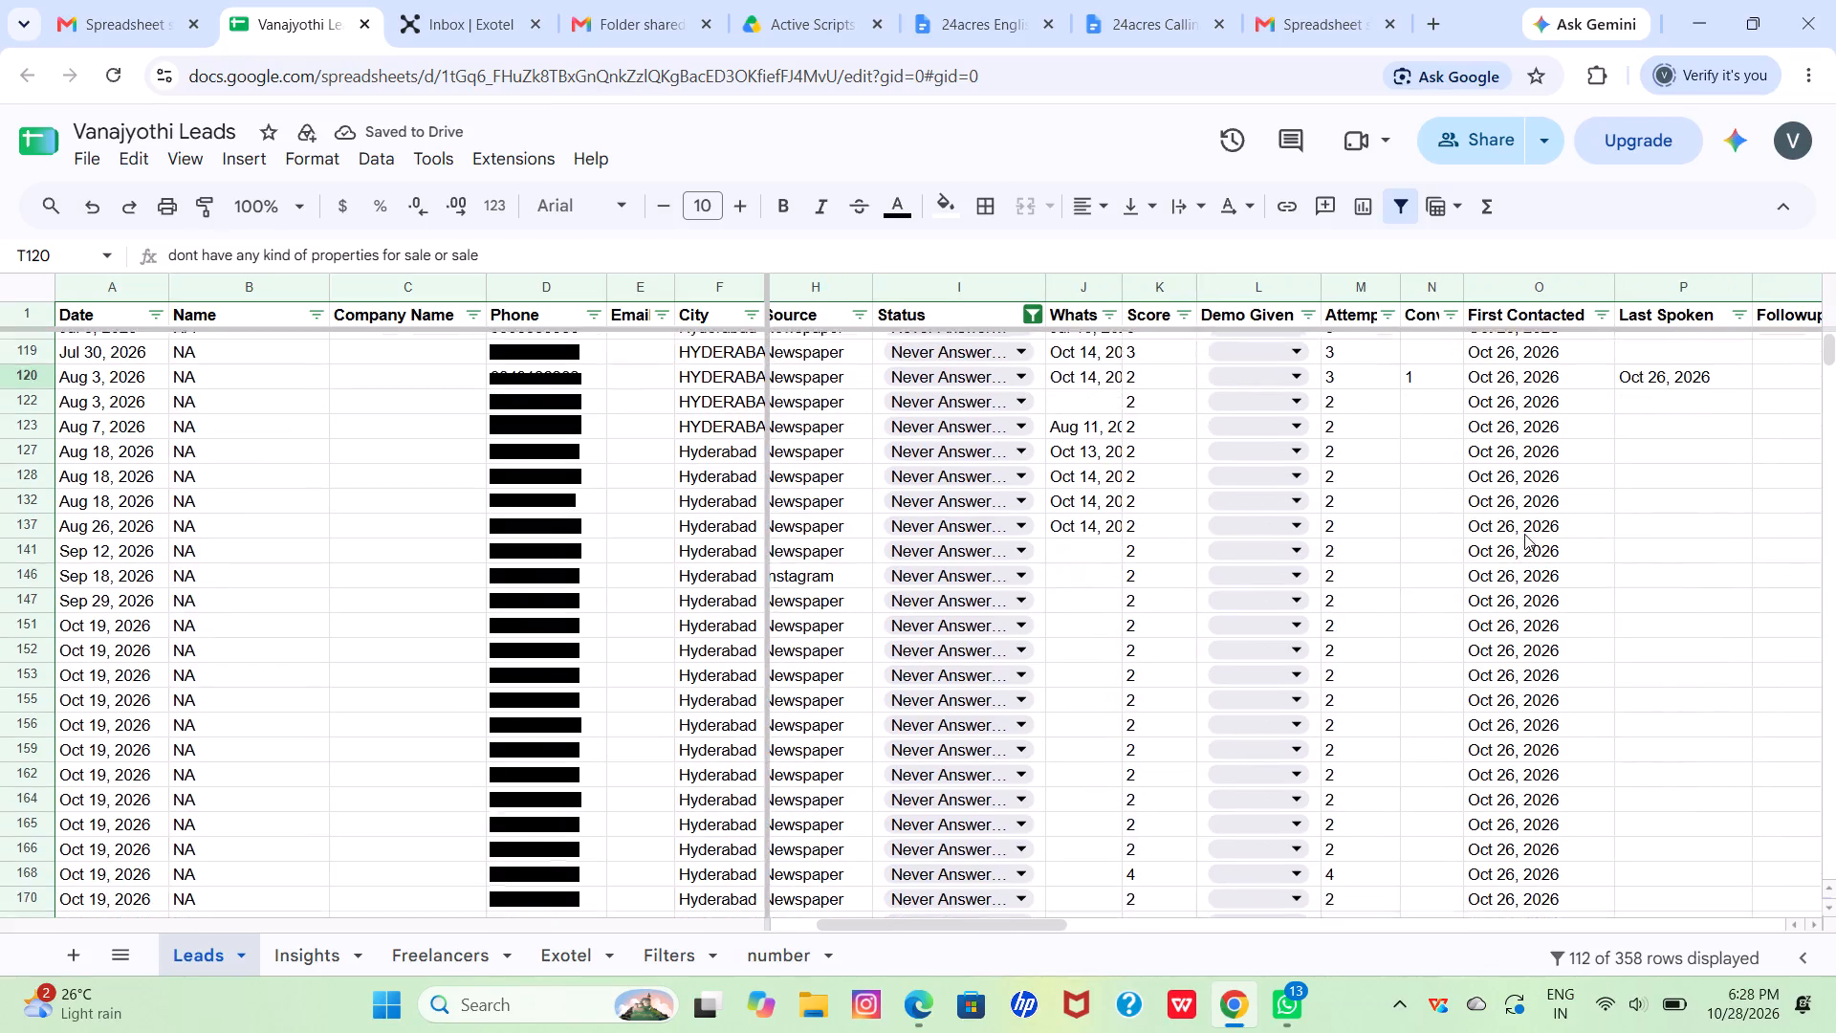
pyautogui.scroll(-1, 1524, 534)
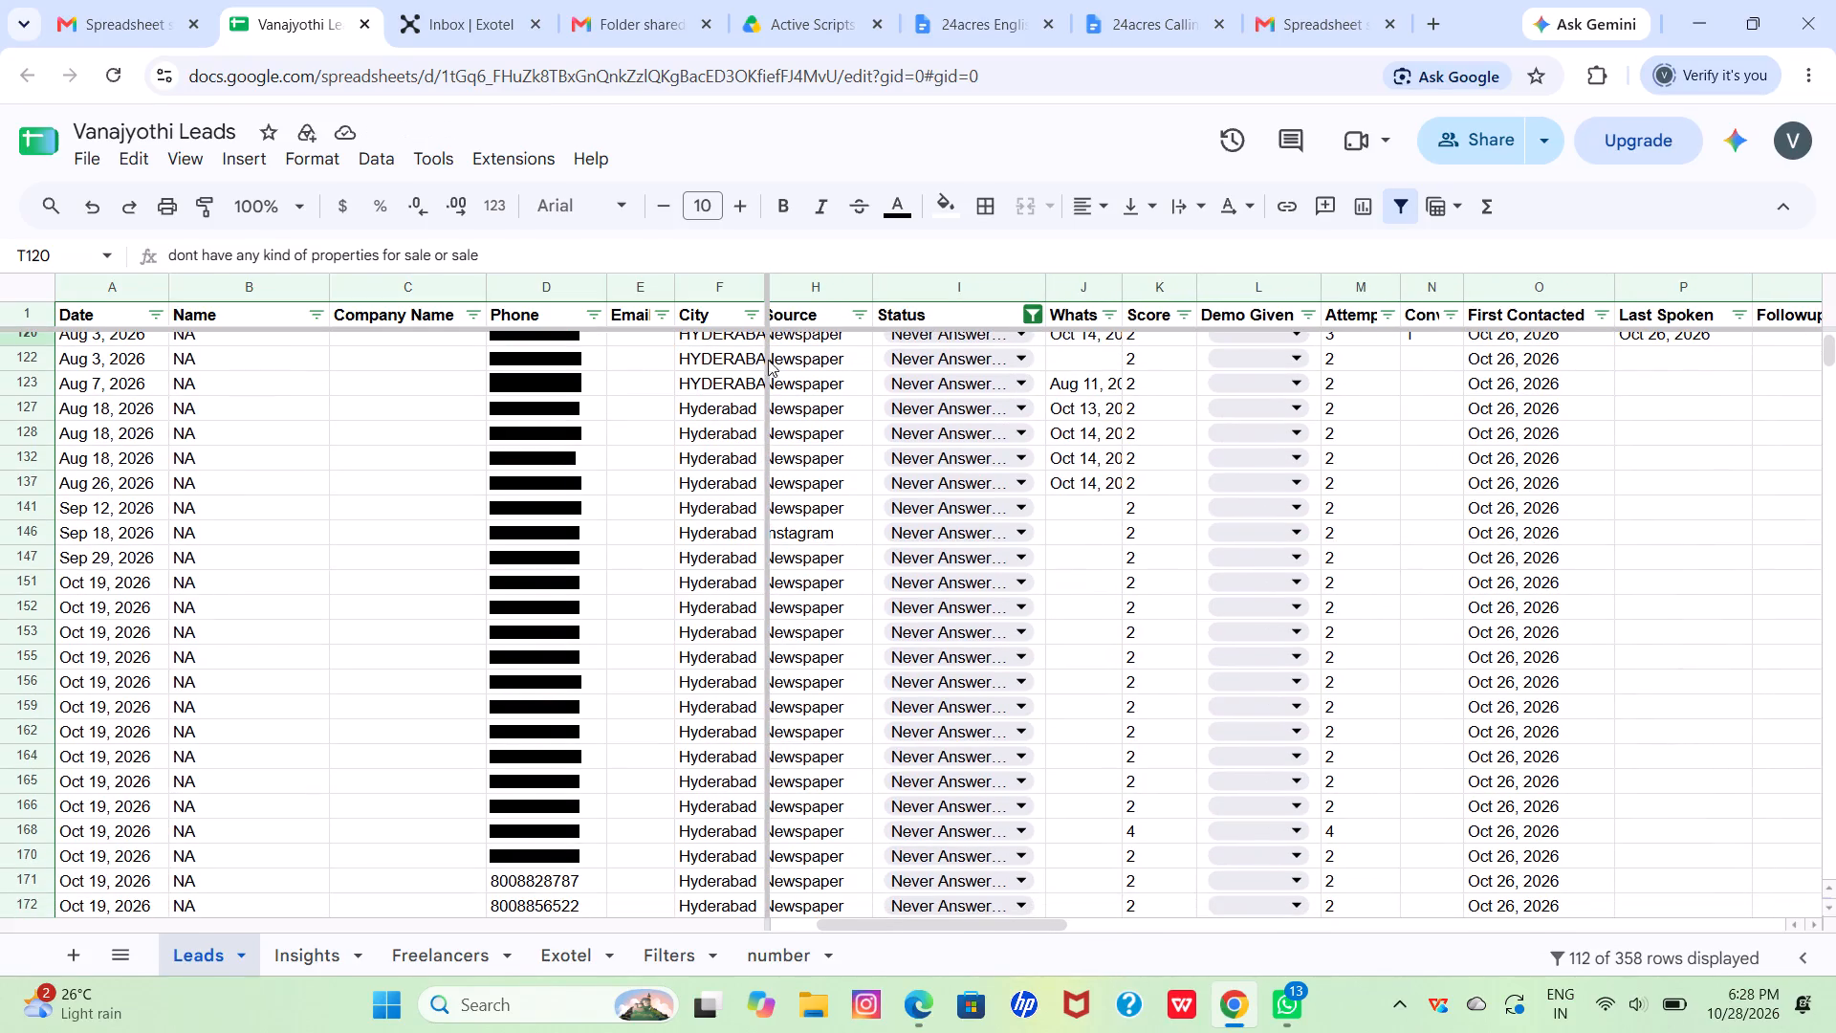
pyautogui.click(618, 367)
pyautogui.click(564, 364)
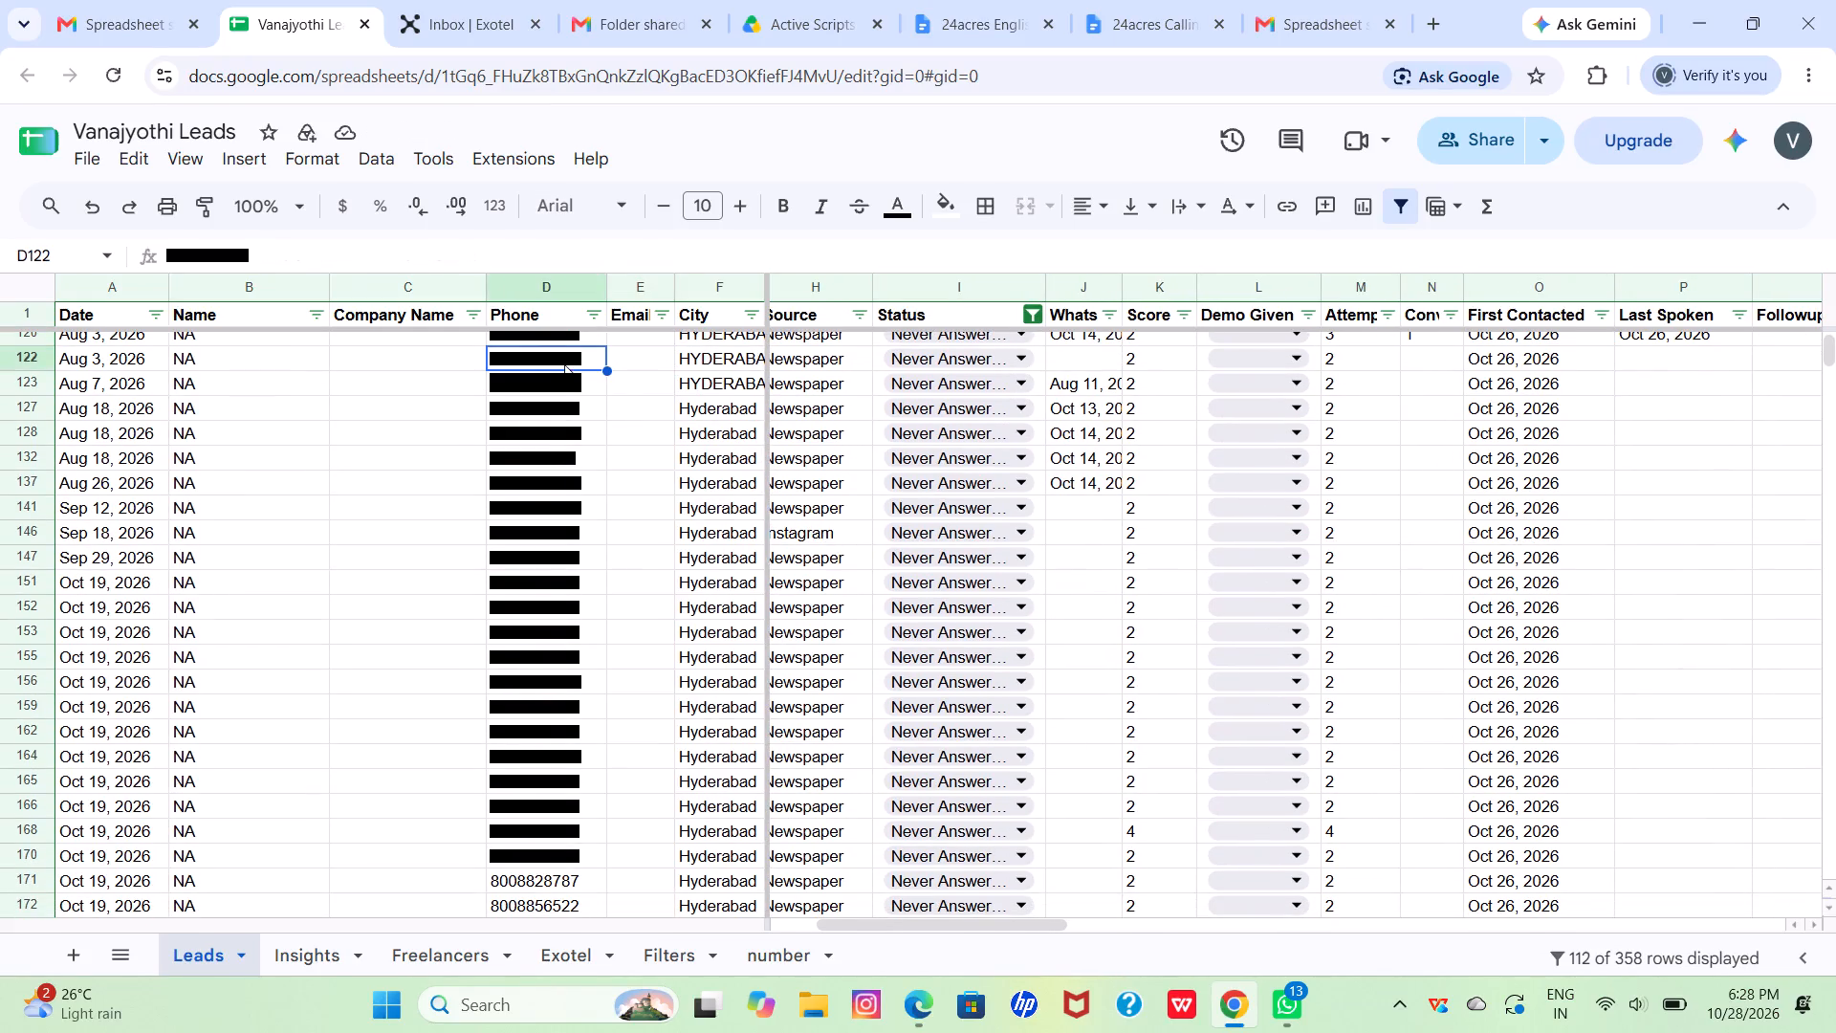
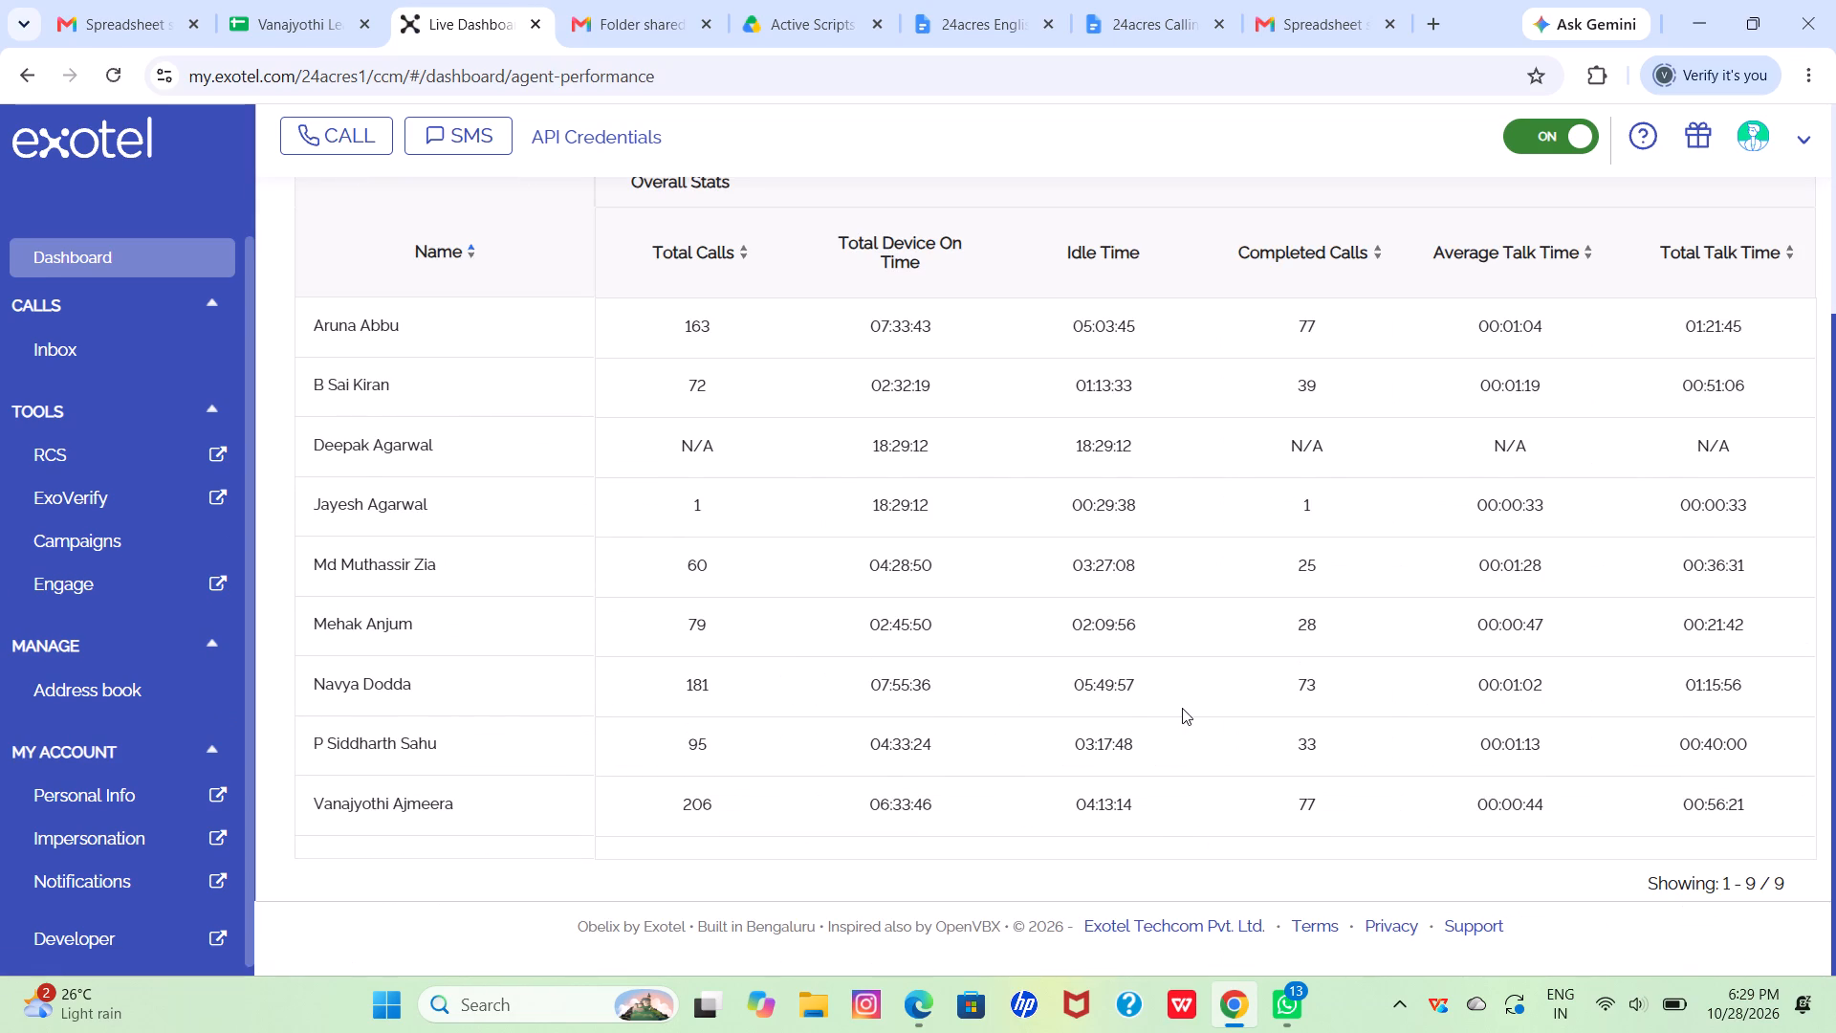
# Back in the Vanajyothi Leads spreadsheet, set the Attempts count for the lead in row 122 to 3.
pyautogui.click(300, 0)
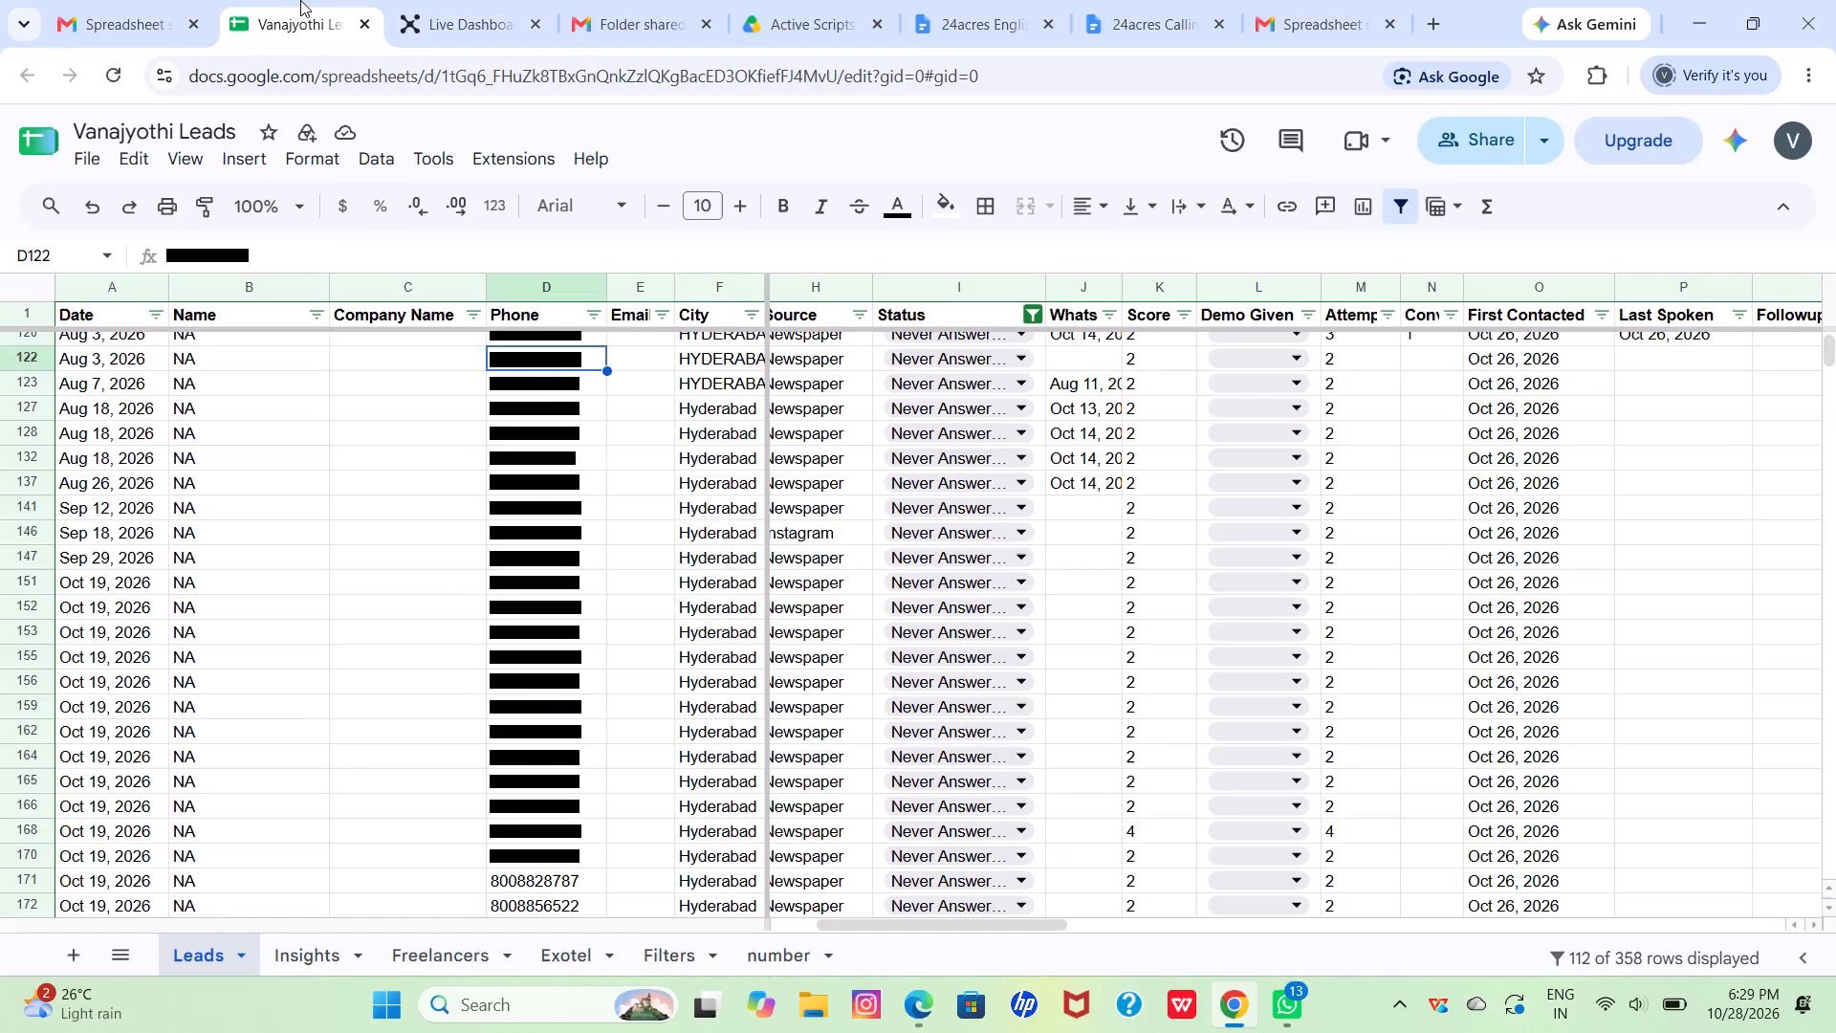
pyautogui.click(1348, 369)
pyautogui.press('3')
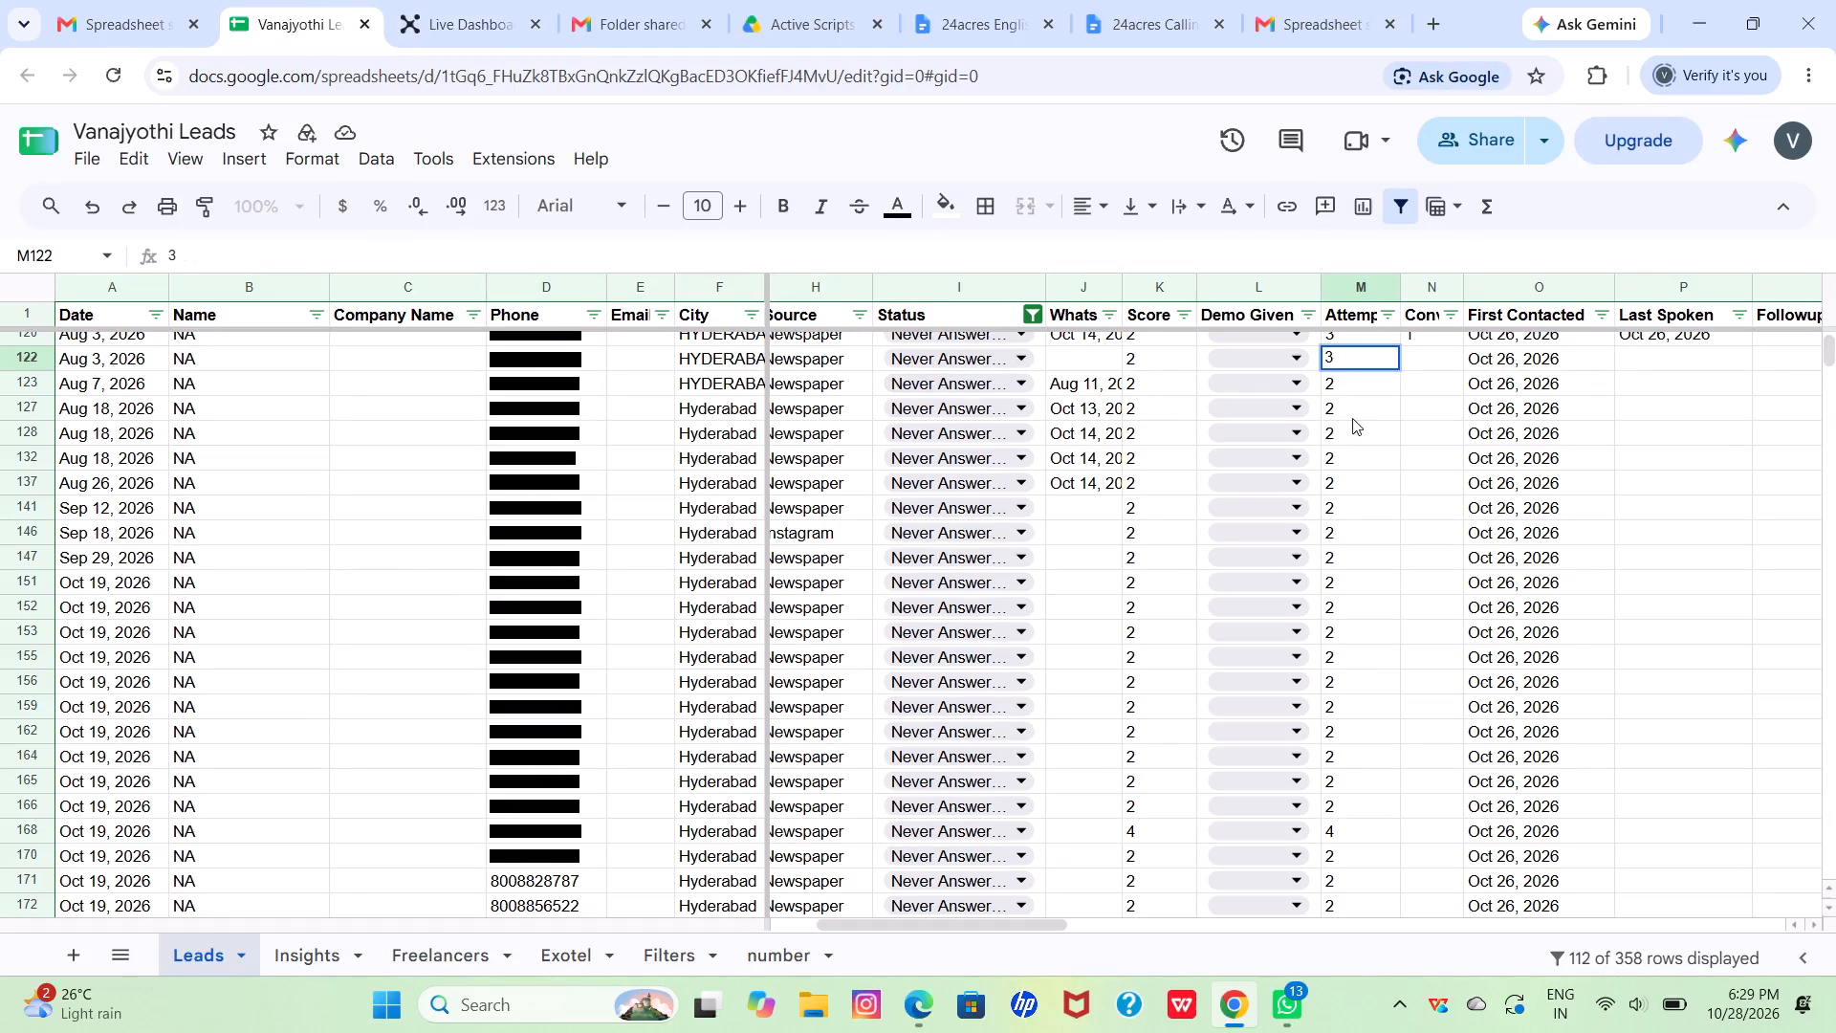
pyautogui.click(1346, 403)
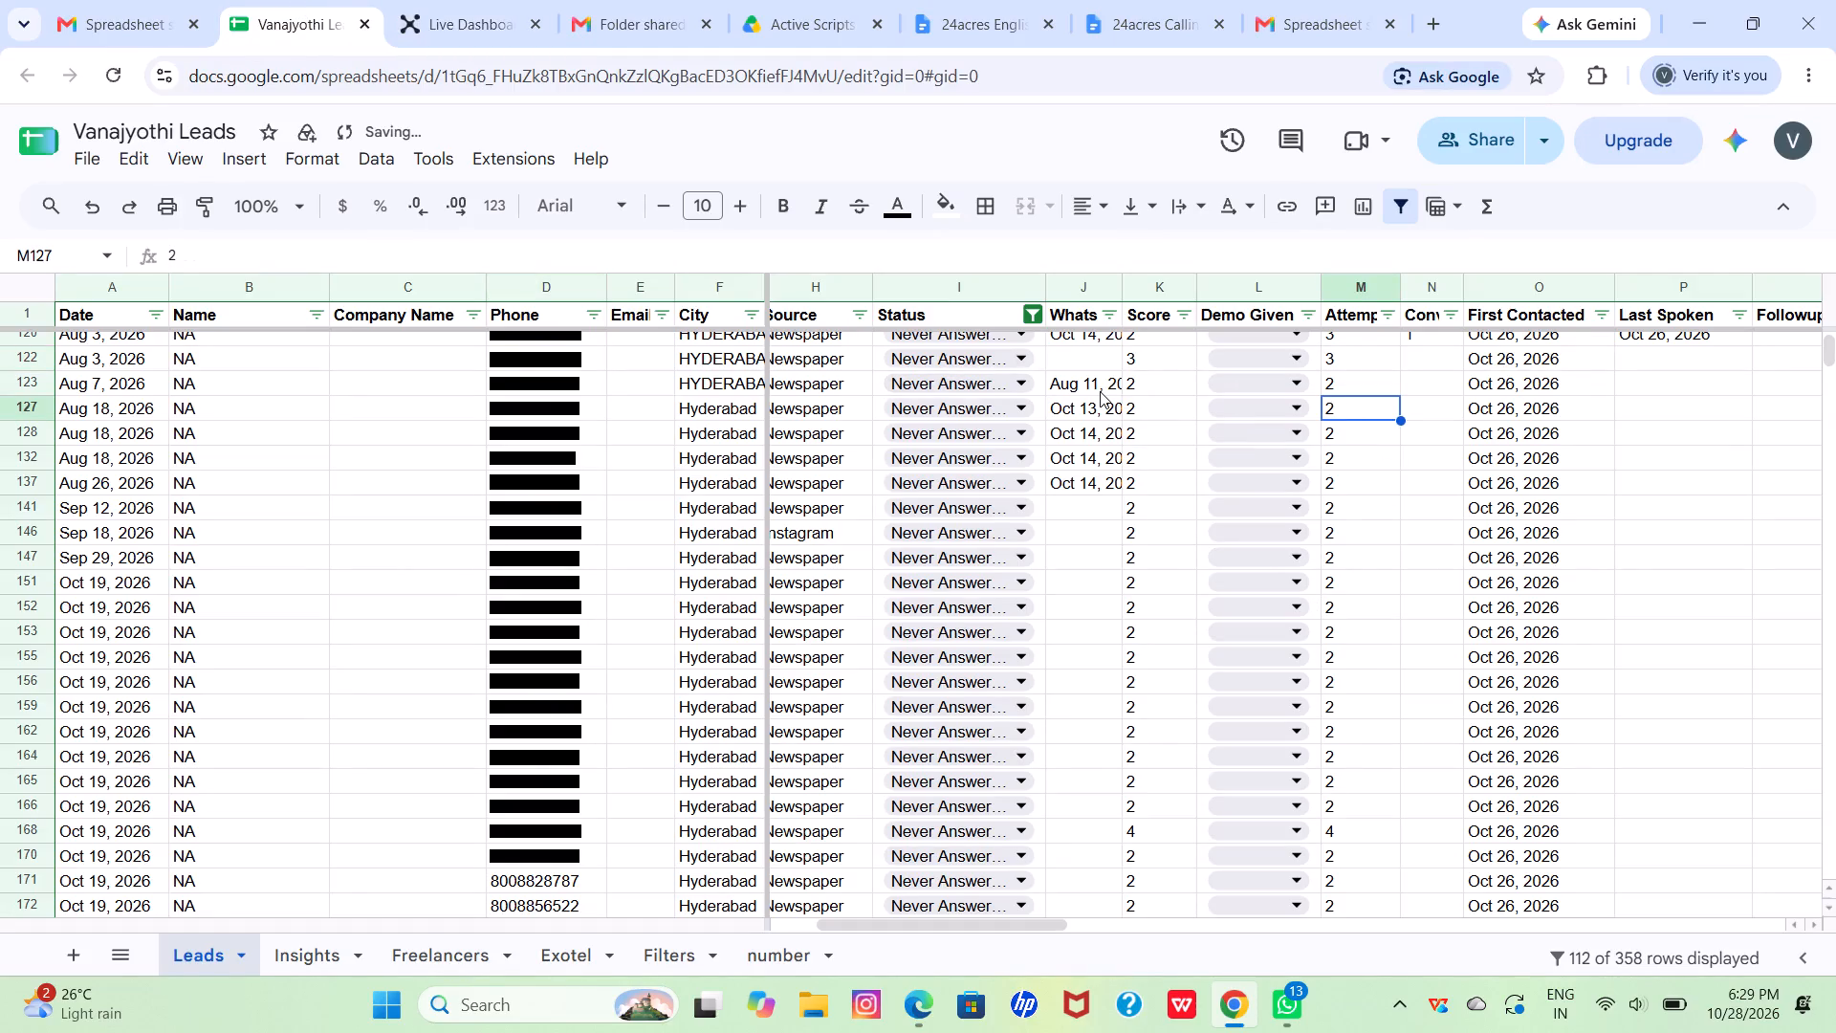
# Copy the phone number of the next Never Answered lead, in row 123, and switch to the Exotel dashboard.
pyautogui.click(575, 390)
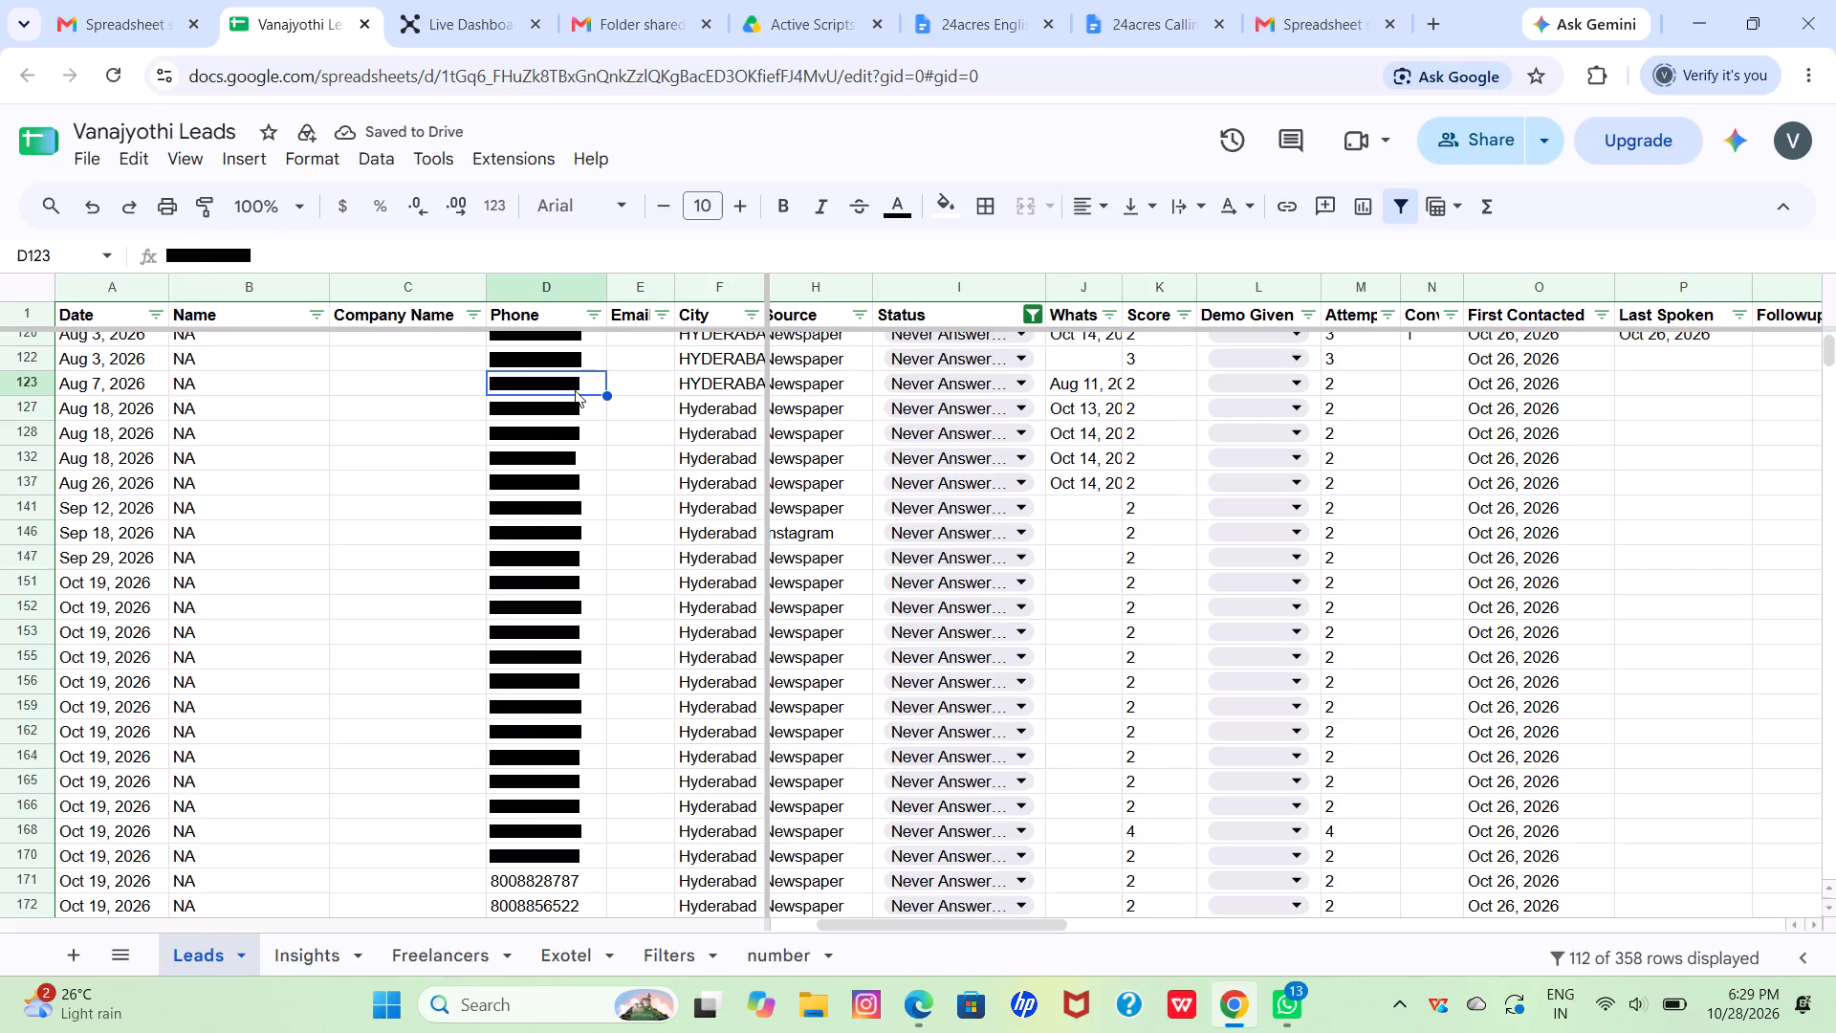
pyautogui.hotkey('ctrl', 'c')
pyautogui.click(504, 32)
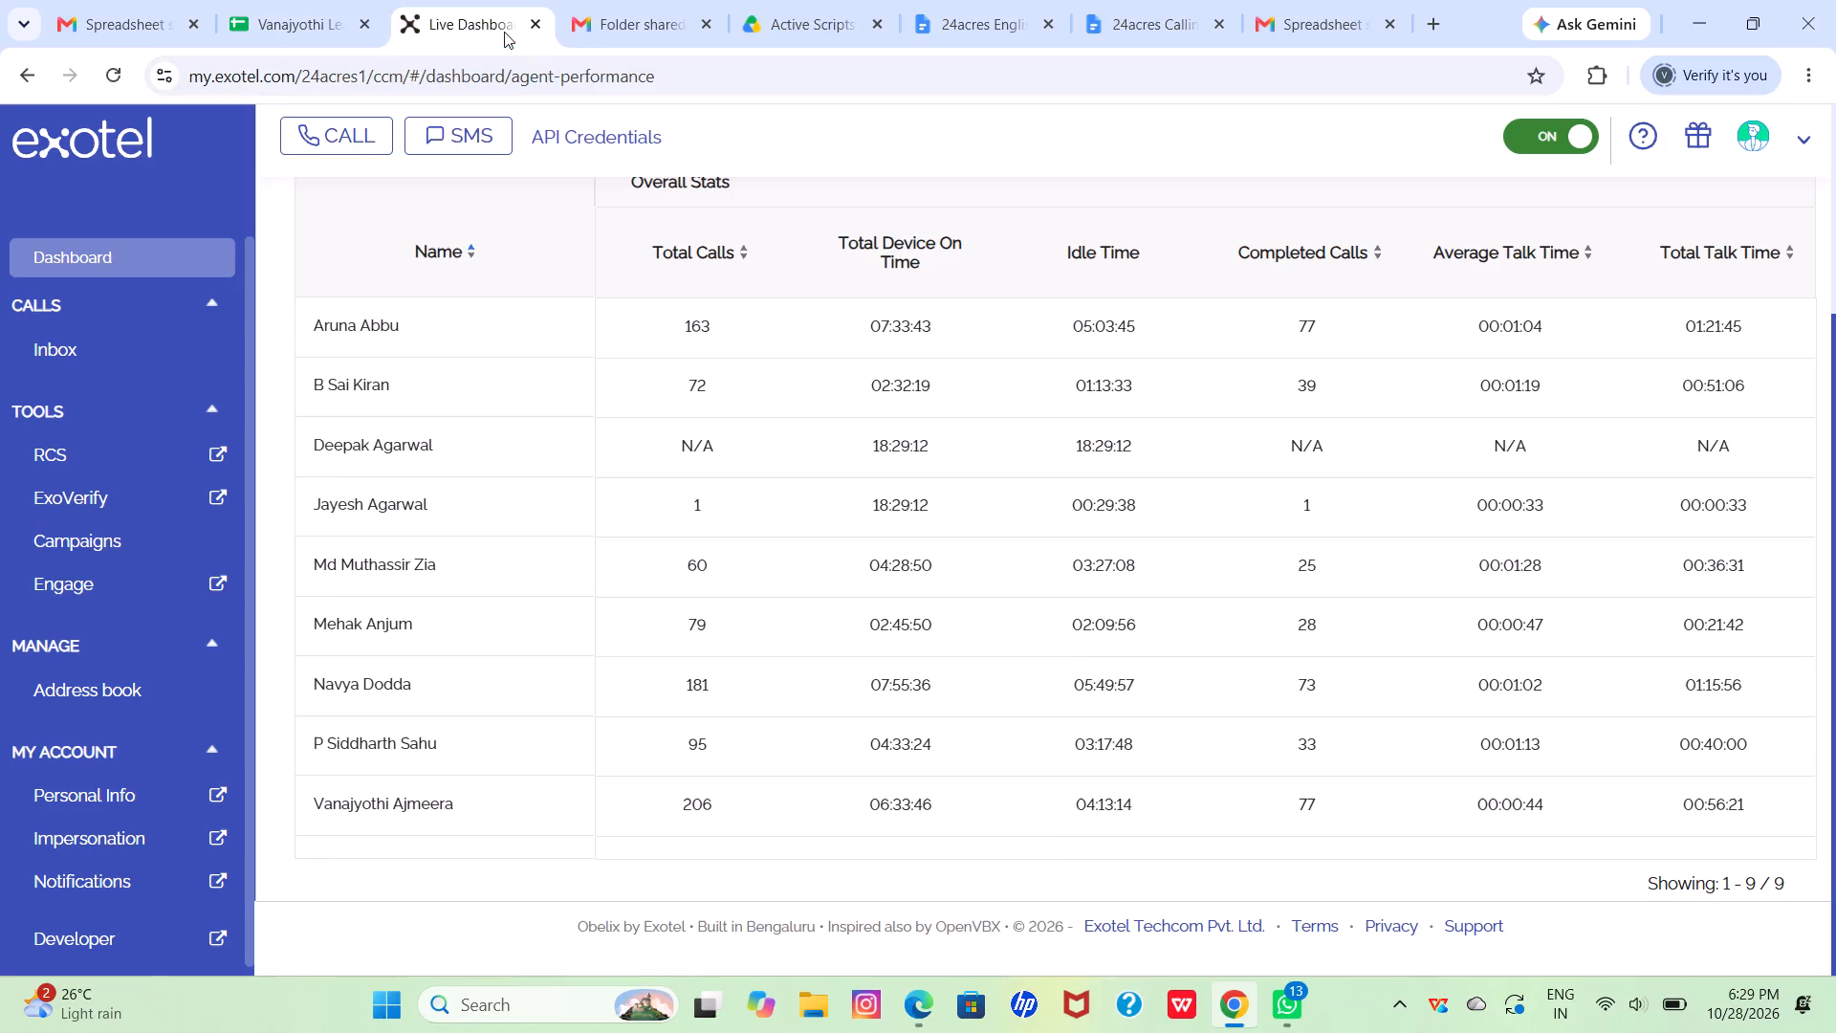
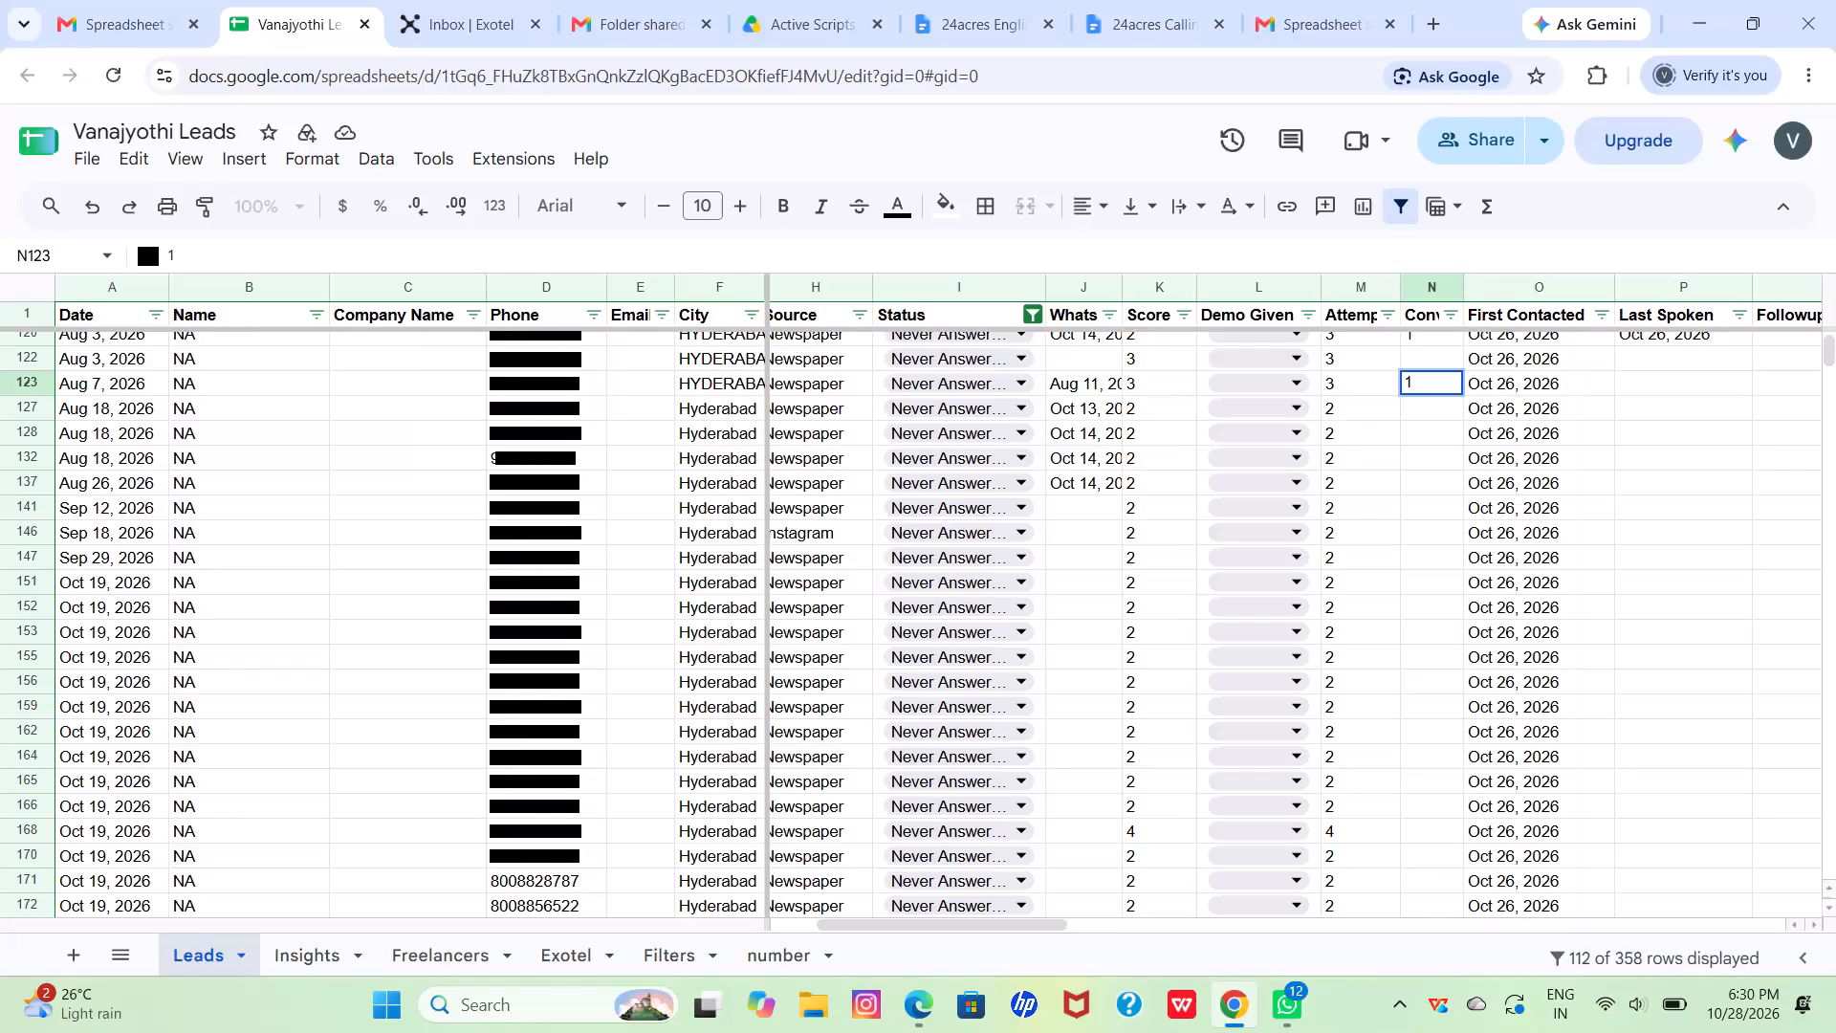
# Copy the First Contacted date, Oct 26, 2026, into the Last Spoken cell for the lead in row 123.
pyautogui.click(1507, 393)
pyautogui.hotkey('ctrl', 'c')
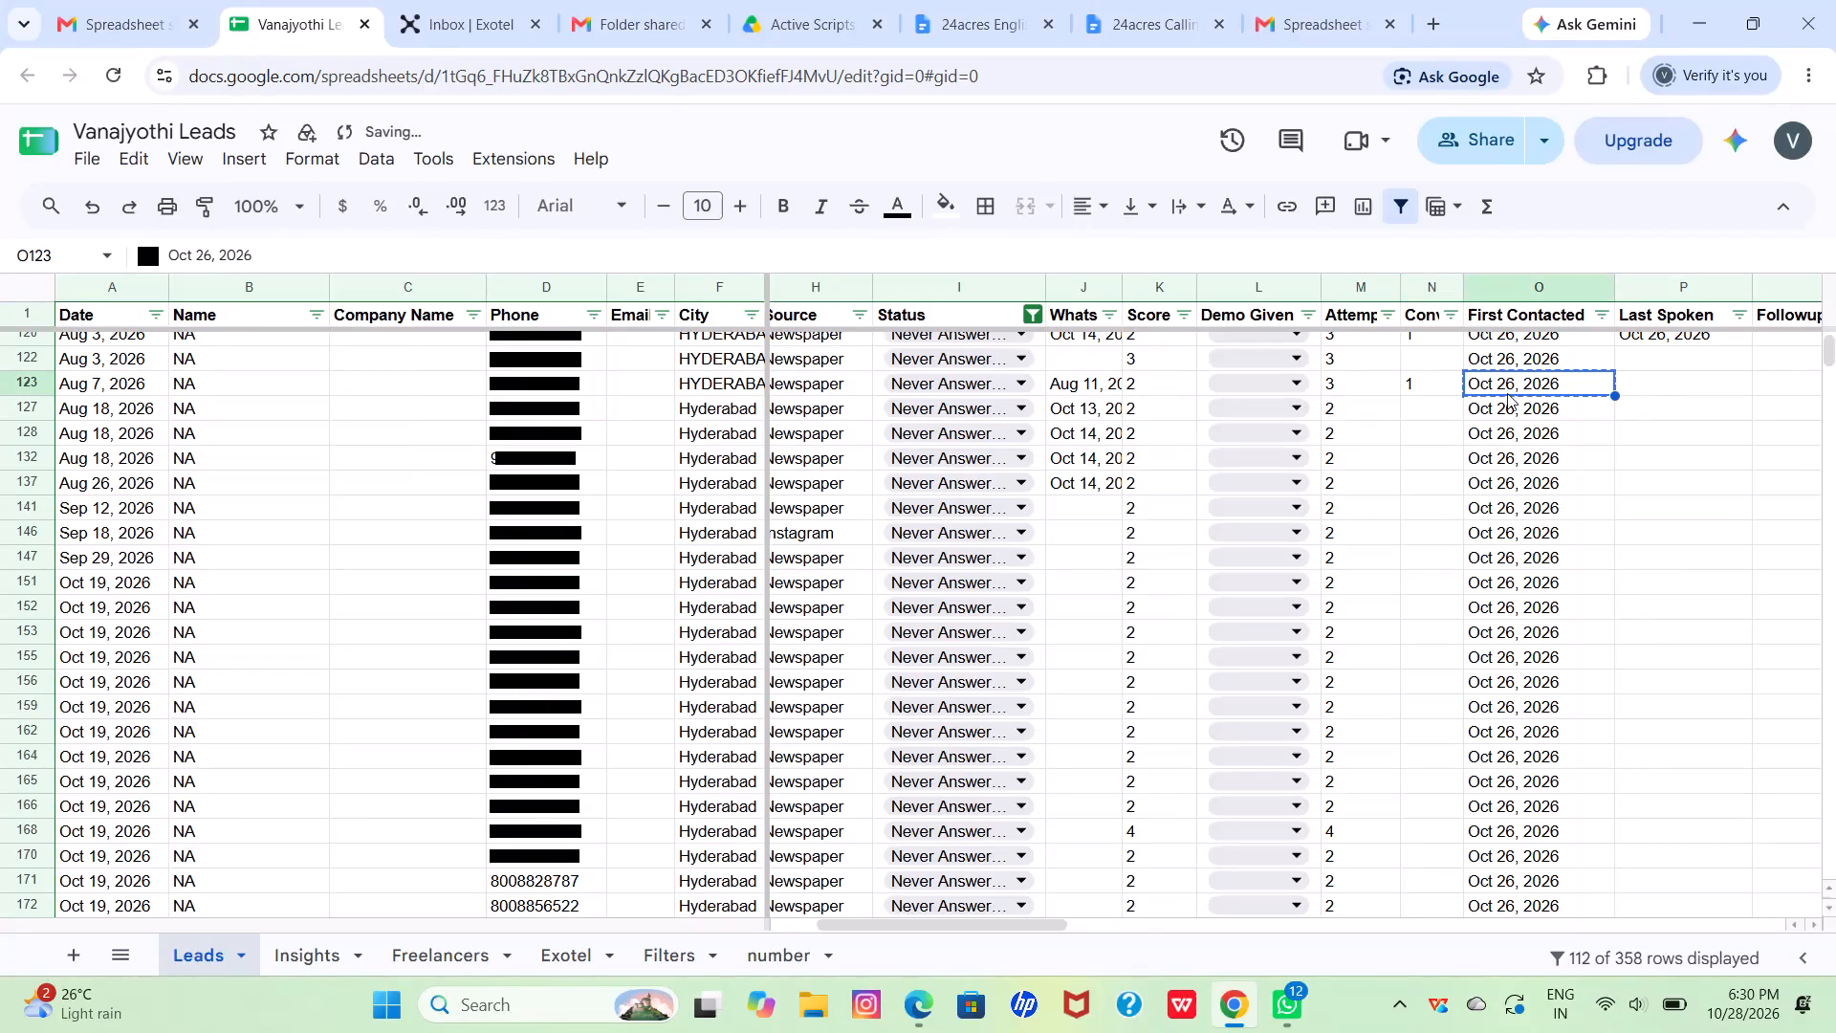
pyautogui.click(1658, 381)
pyautogui.hotkey('ctrl', 'v')
# Enter the note "not gave time to speak and disconneted" for the lead in row 123.
pyautogui.hscroll(-2, 1658, 381)
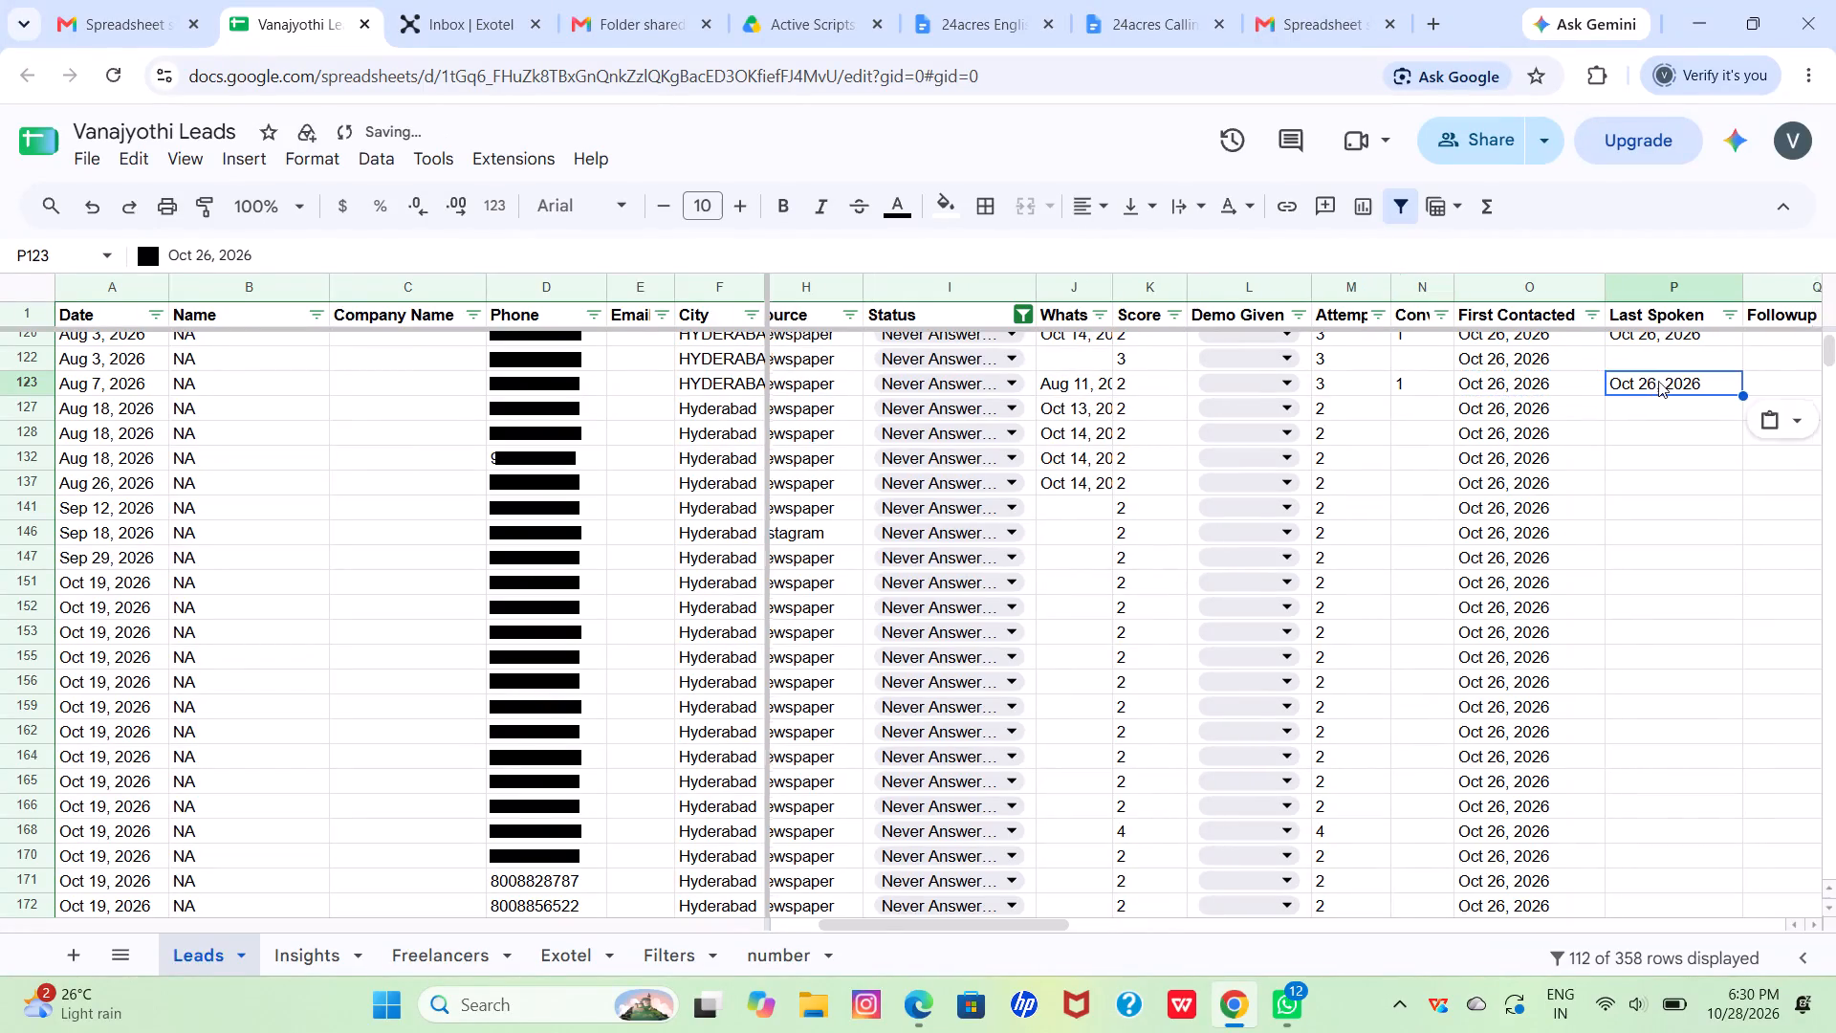
pyautogui.hscroll(-4, 1658, 381)
pyautogui.scroll(1, 1658, 381)
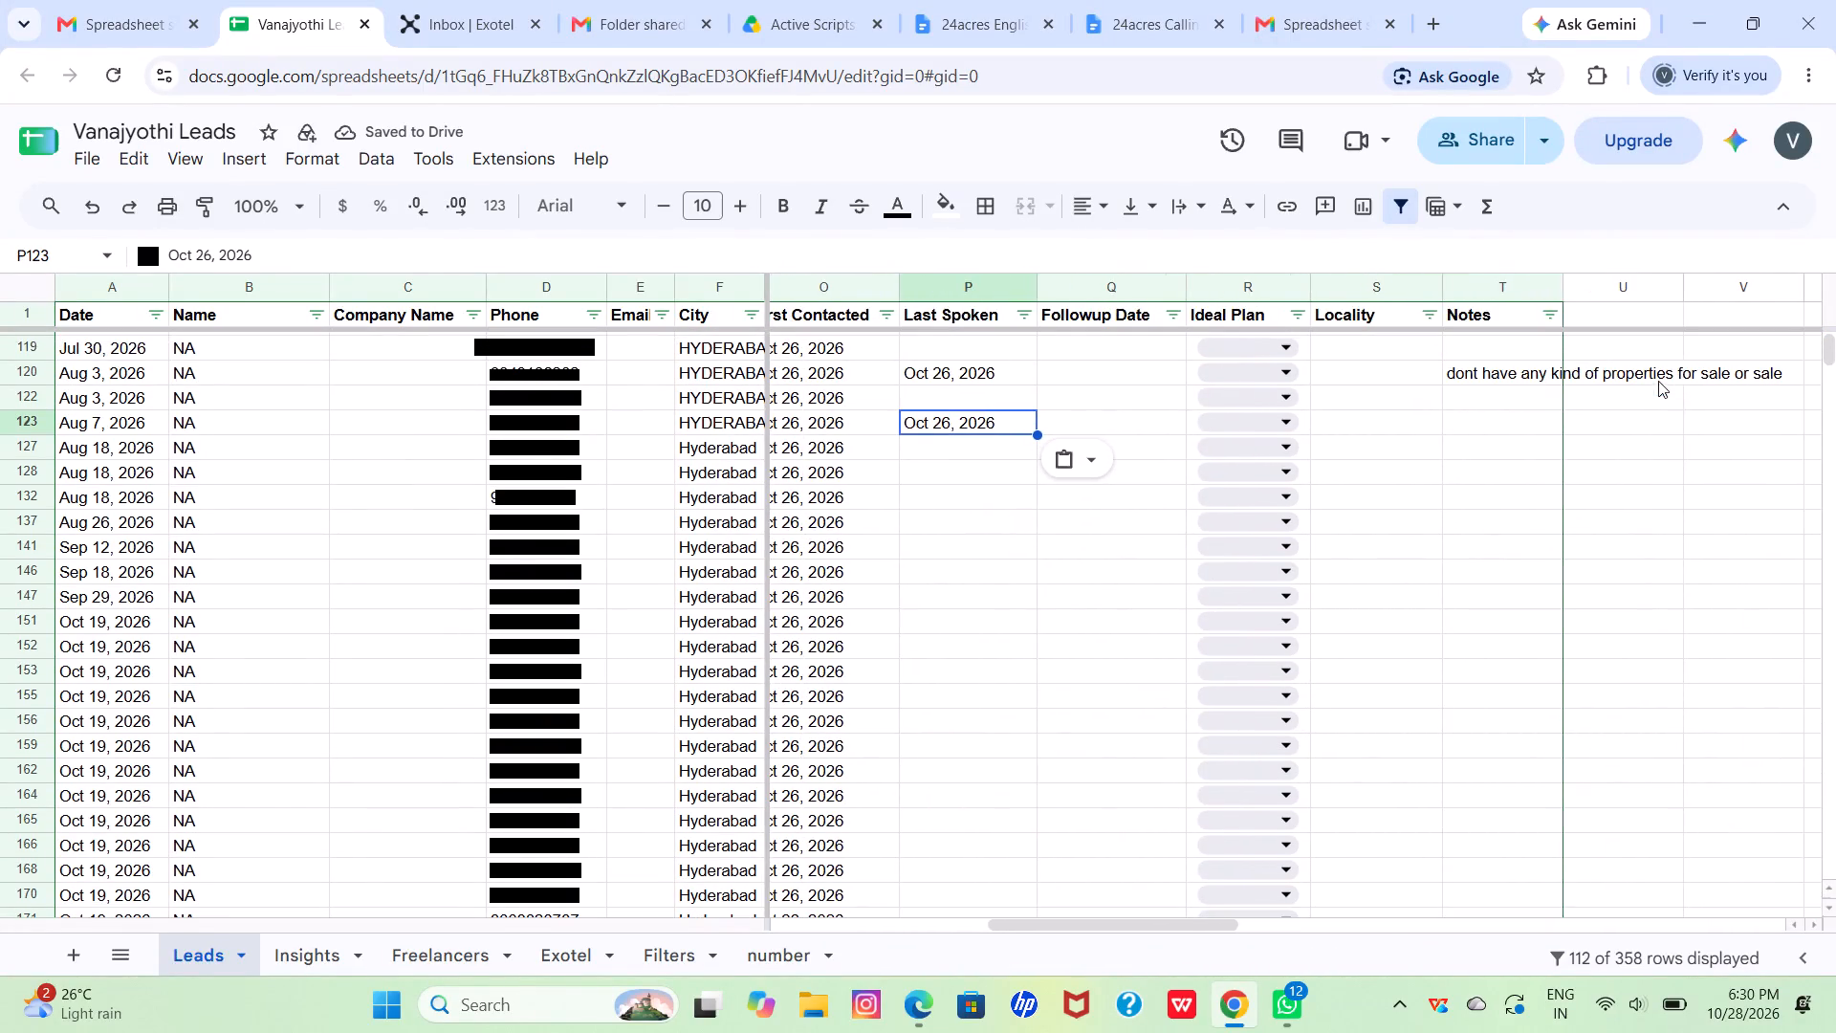
pyautogui.click(1520, 372)
pyautogui.click(1440, 426)
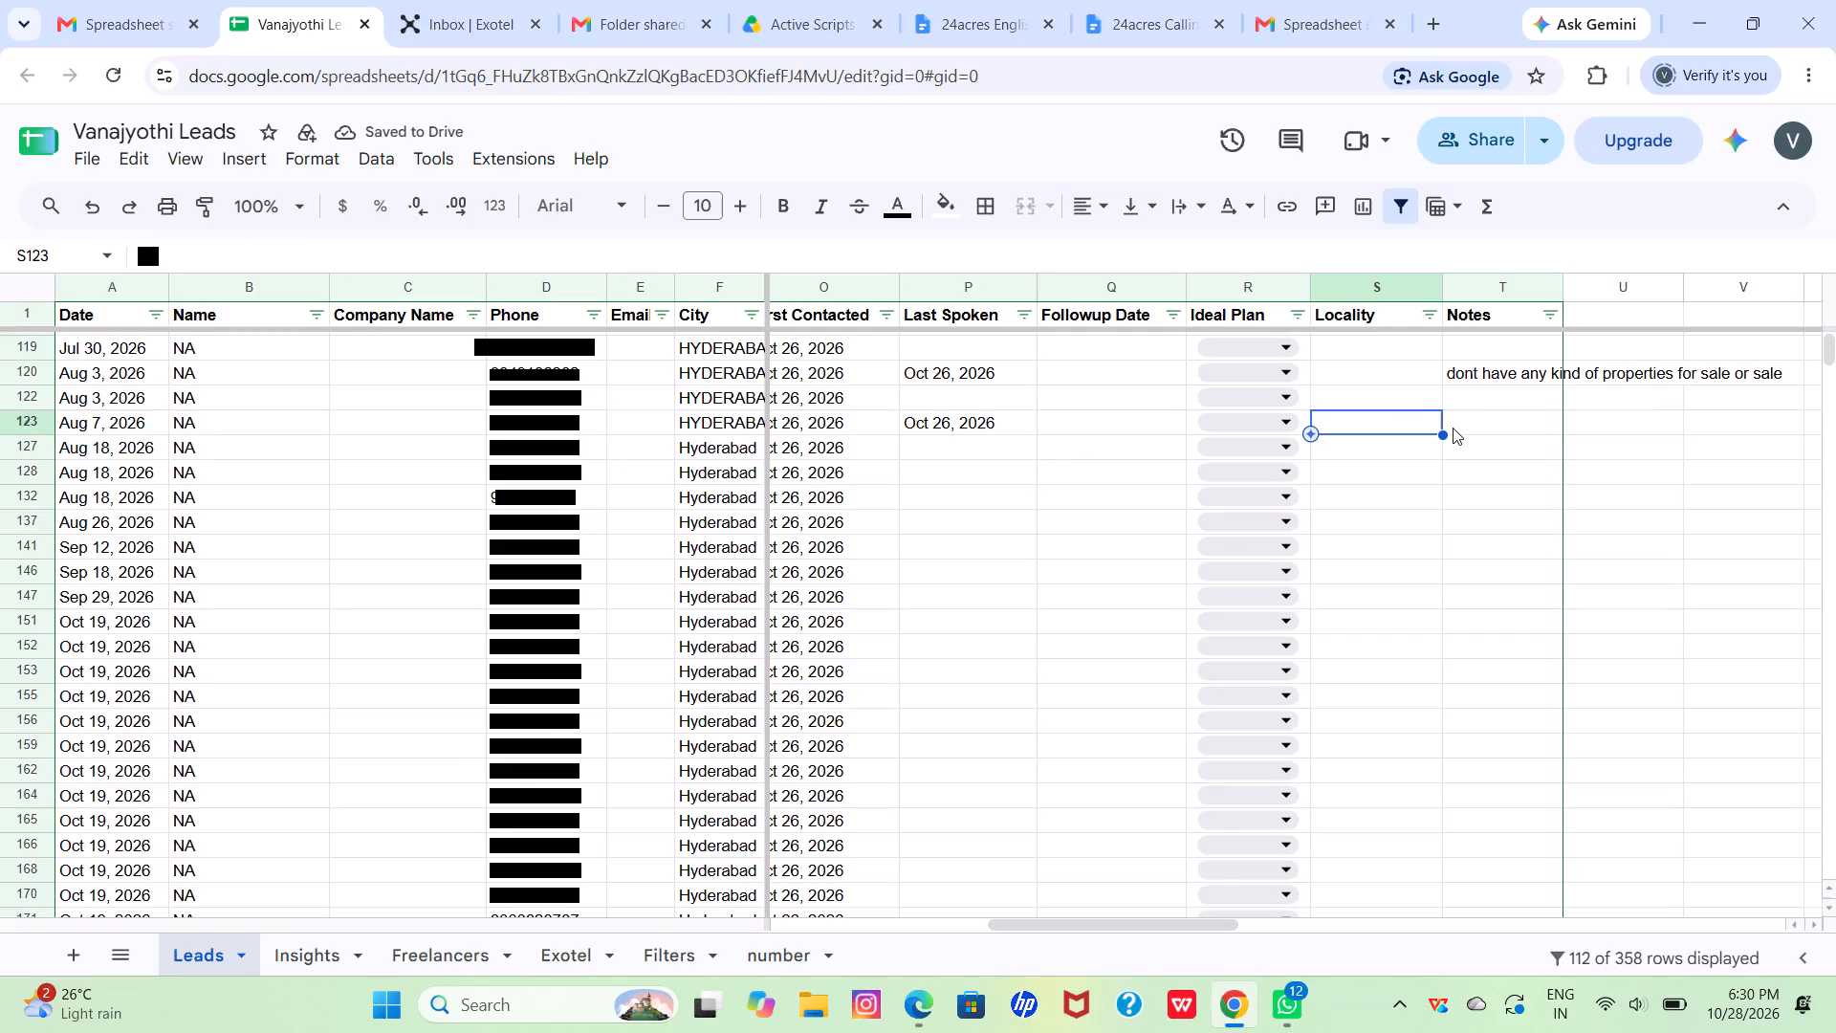
pyautogui.click(1457, 428)
pyautogui.write('not')
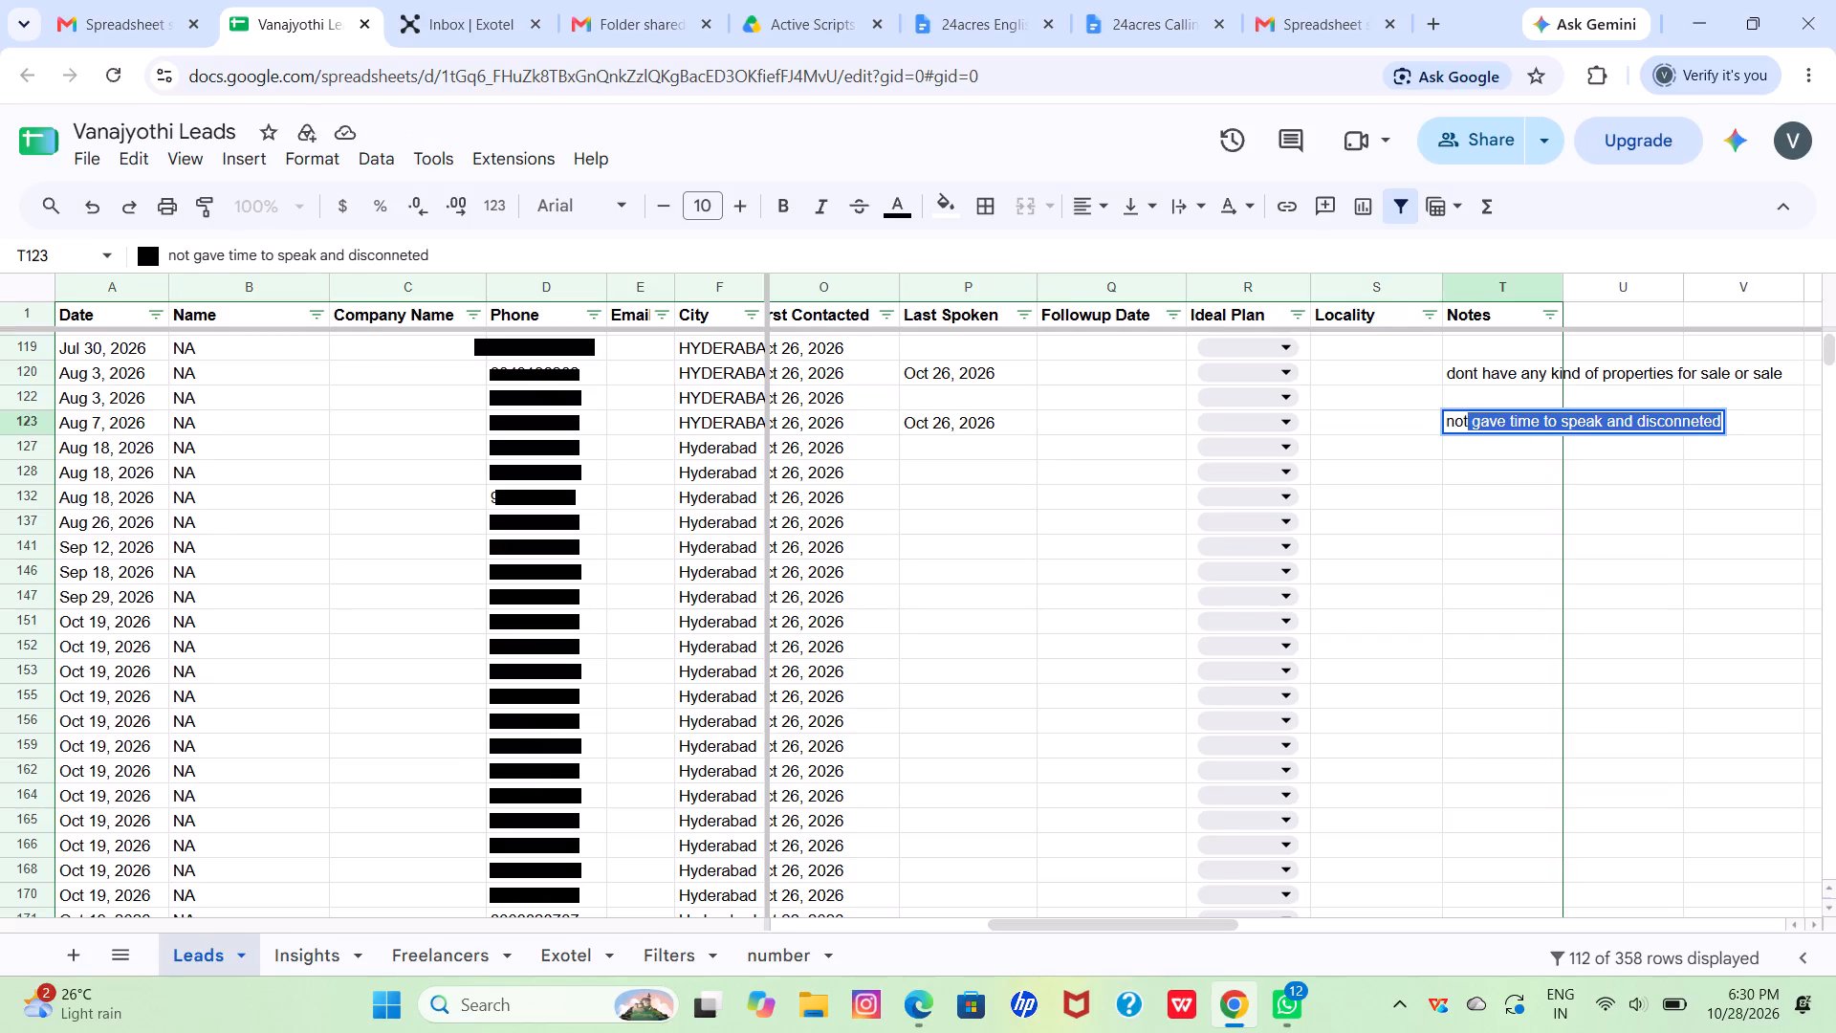
pyautogui.press('Return')
# Select the phone number of the next Never Answered lead, in row 127.
pyautogui.hscroll(6, 1457, 428)
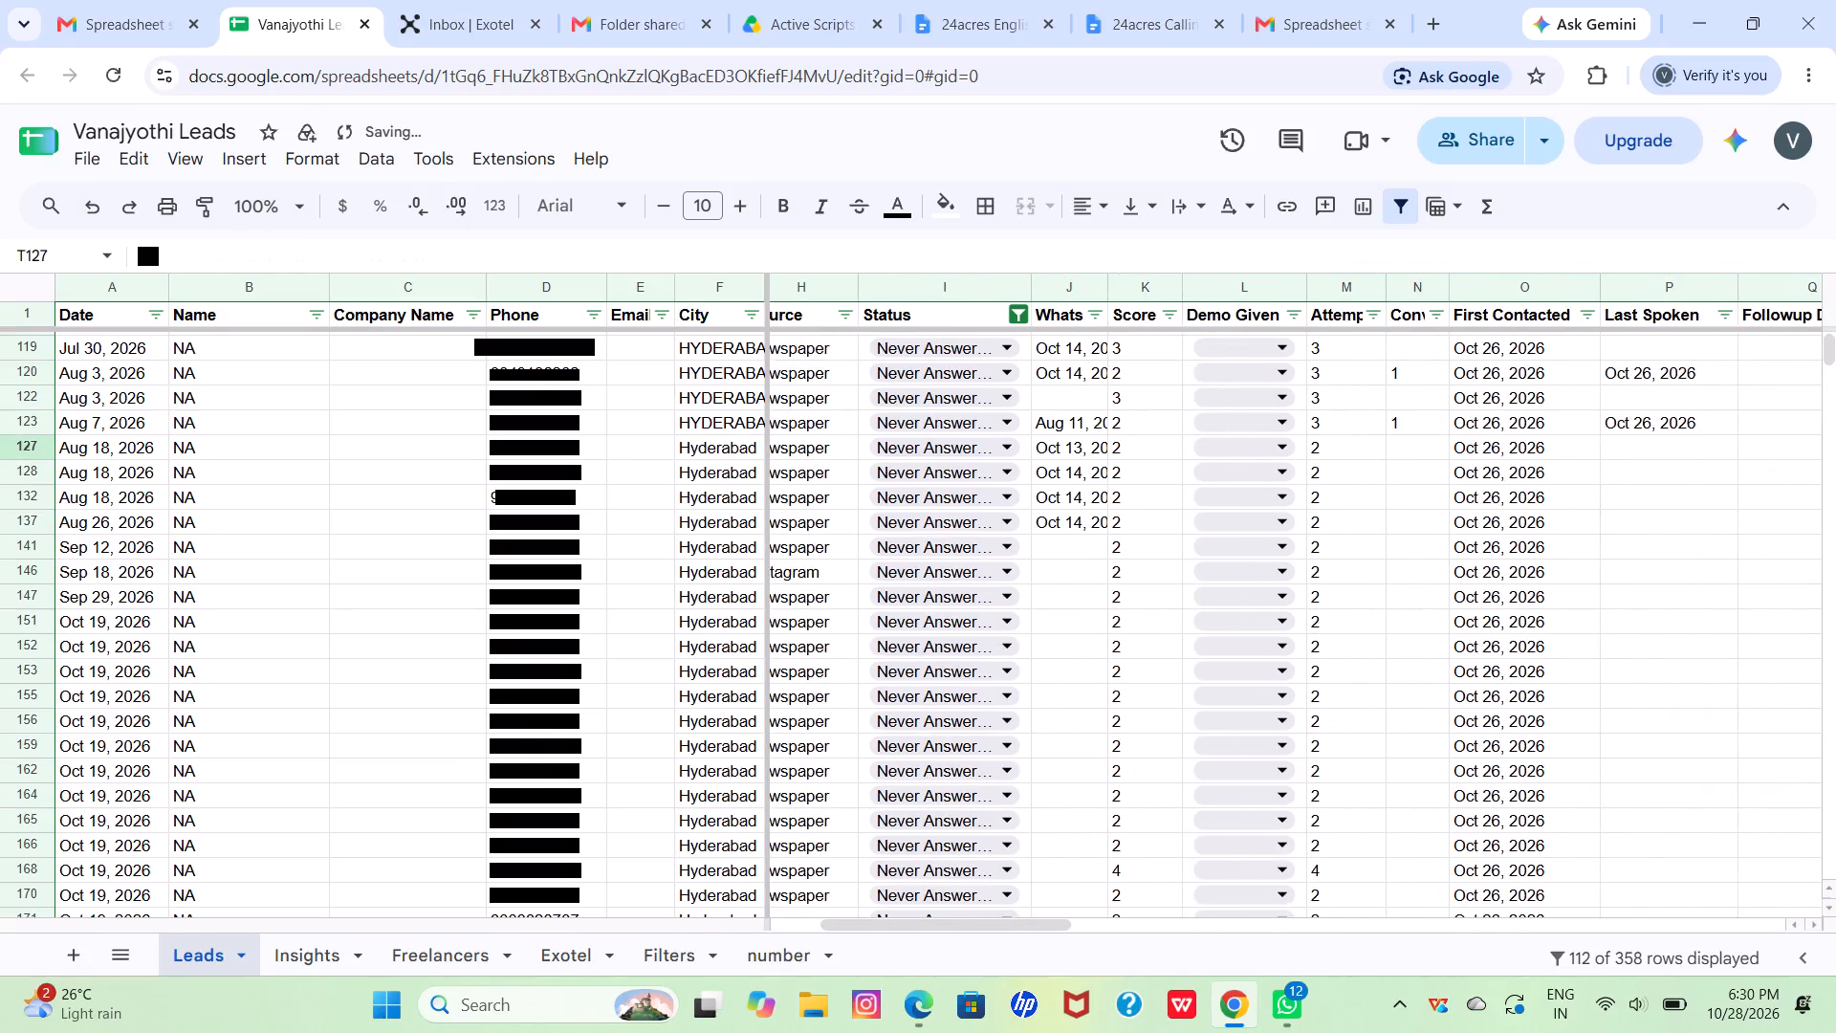
pyautogui.scroll(-1, 1457, 428)
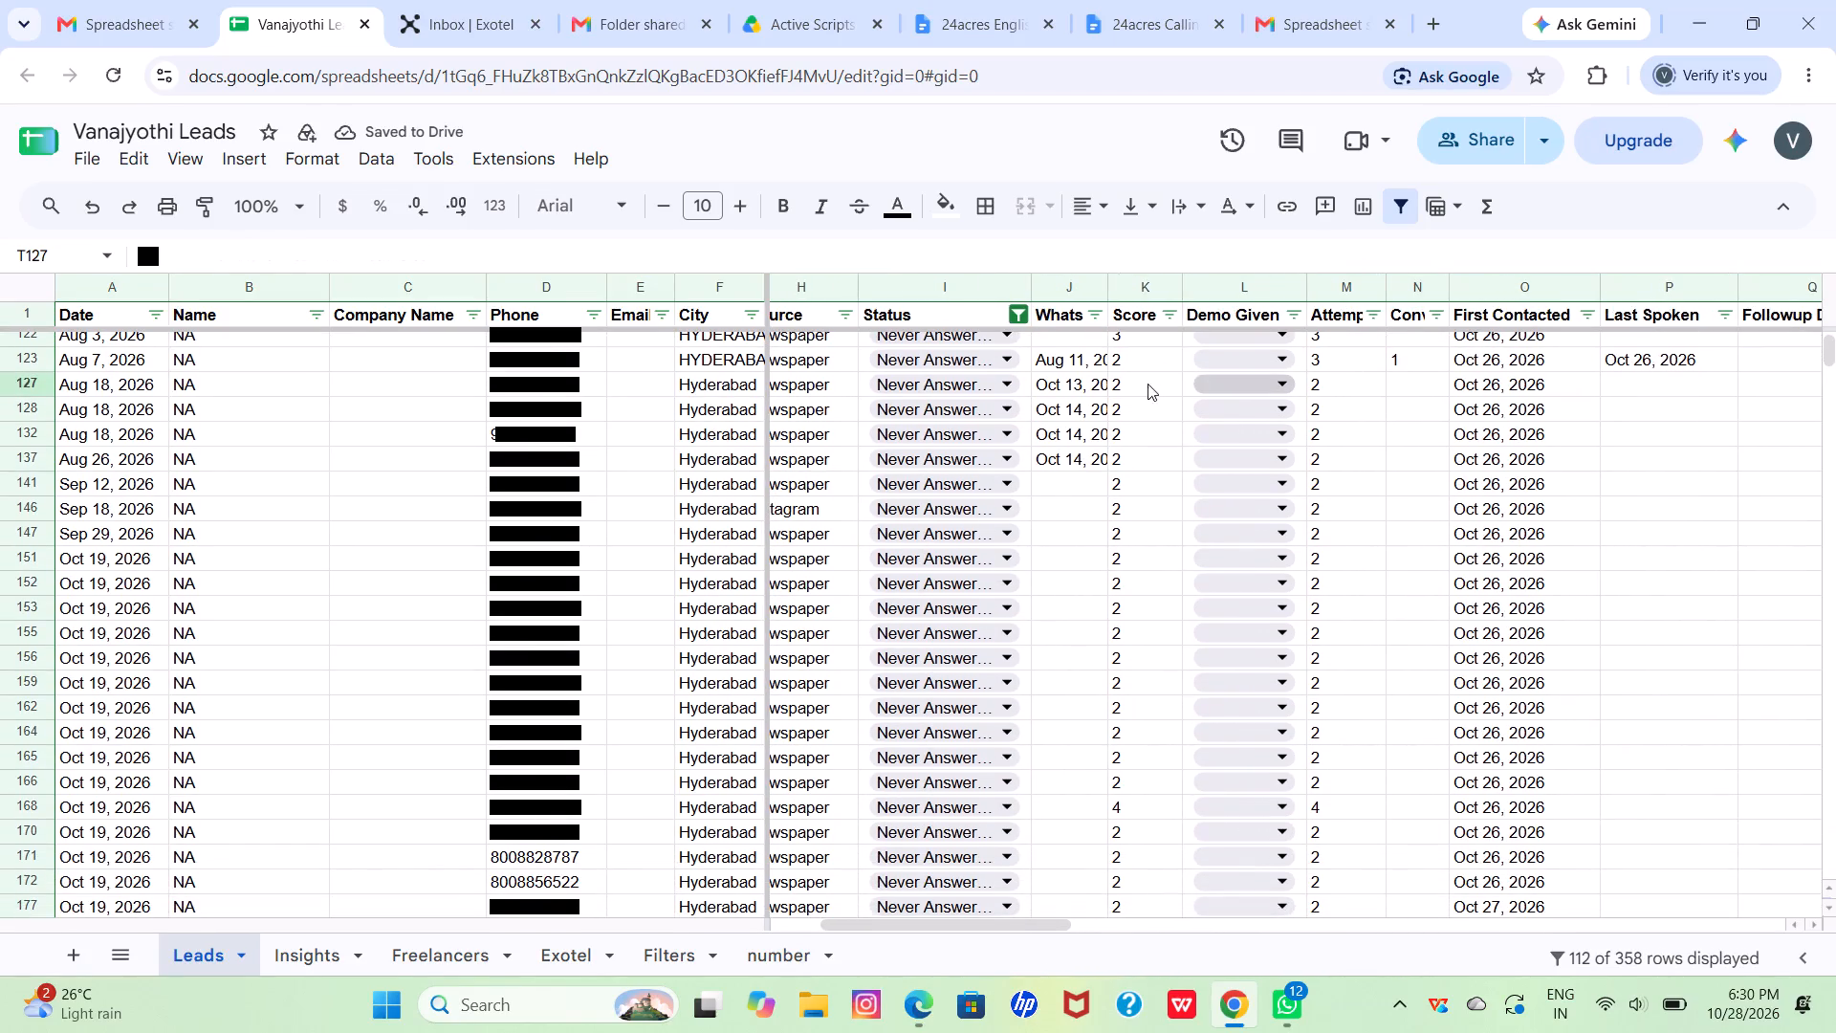
pyautogui.click(554, 385)
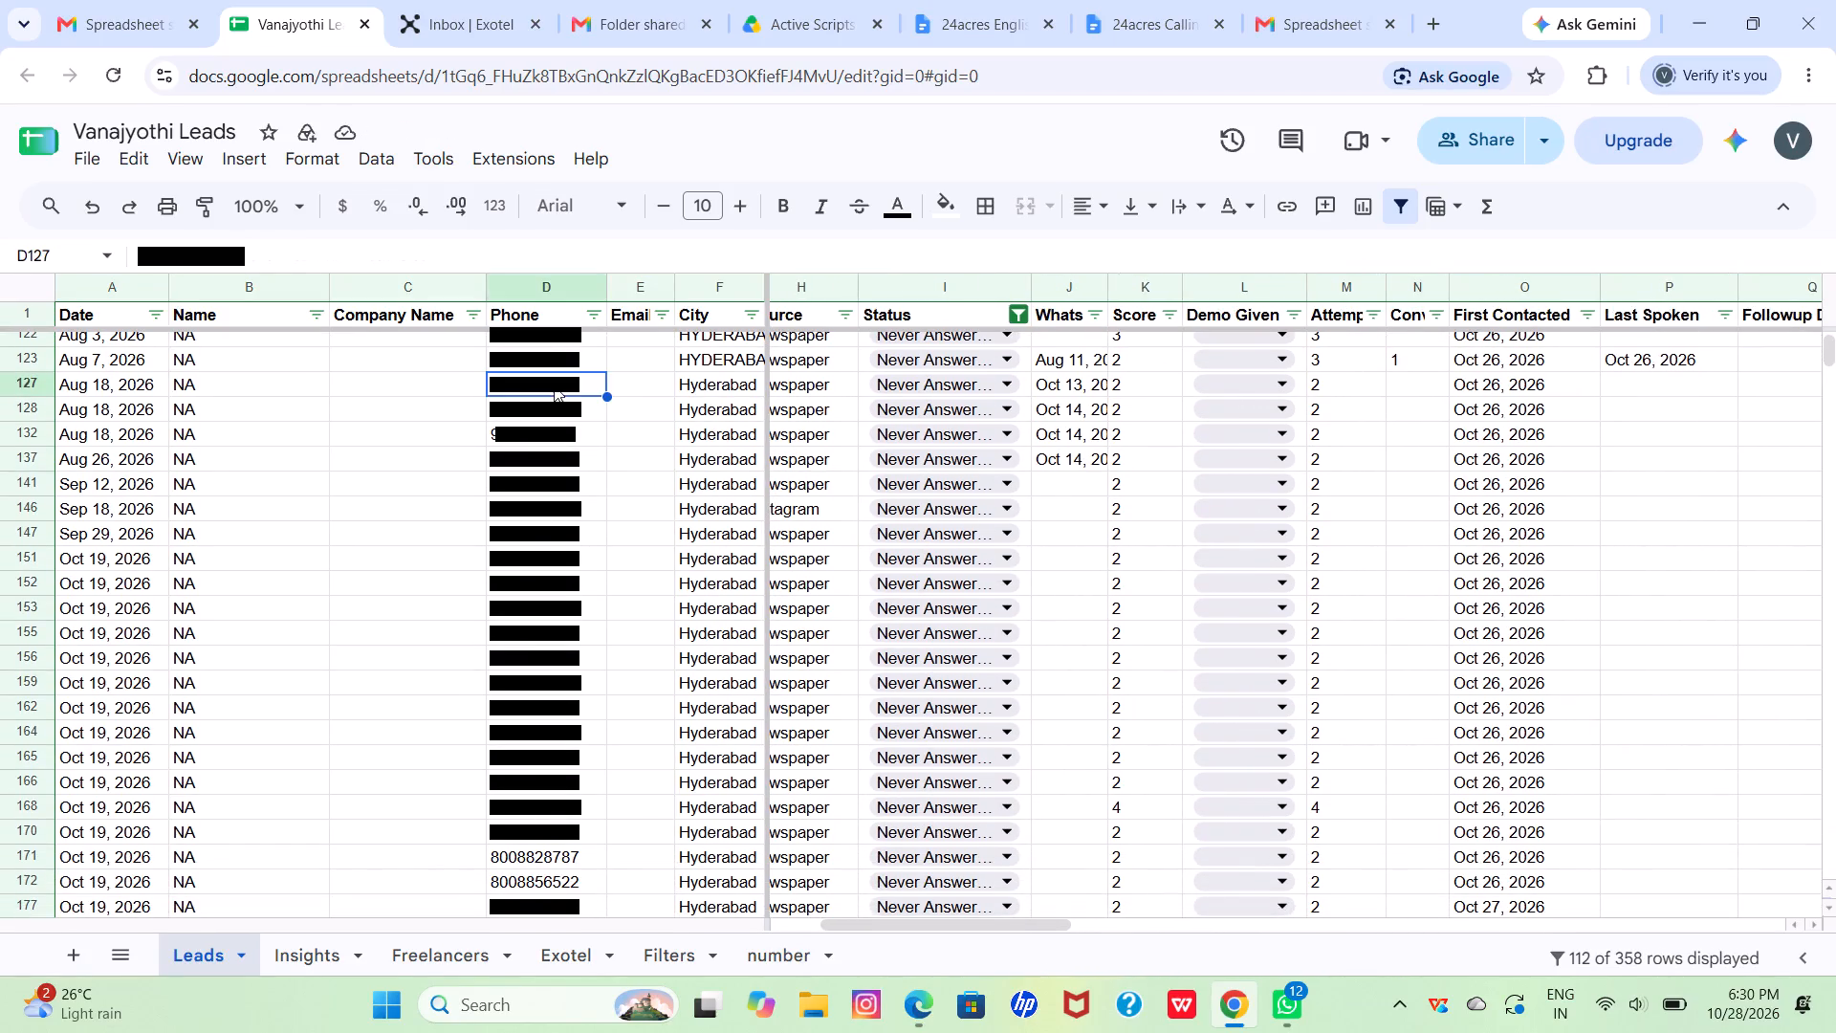
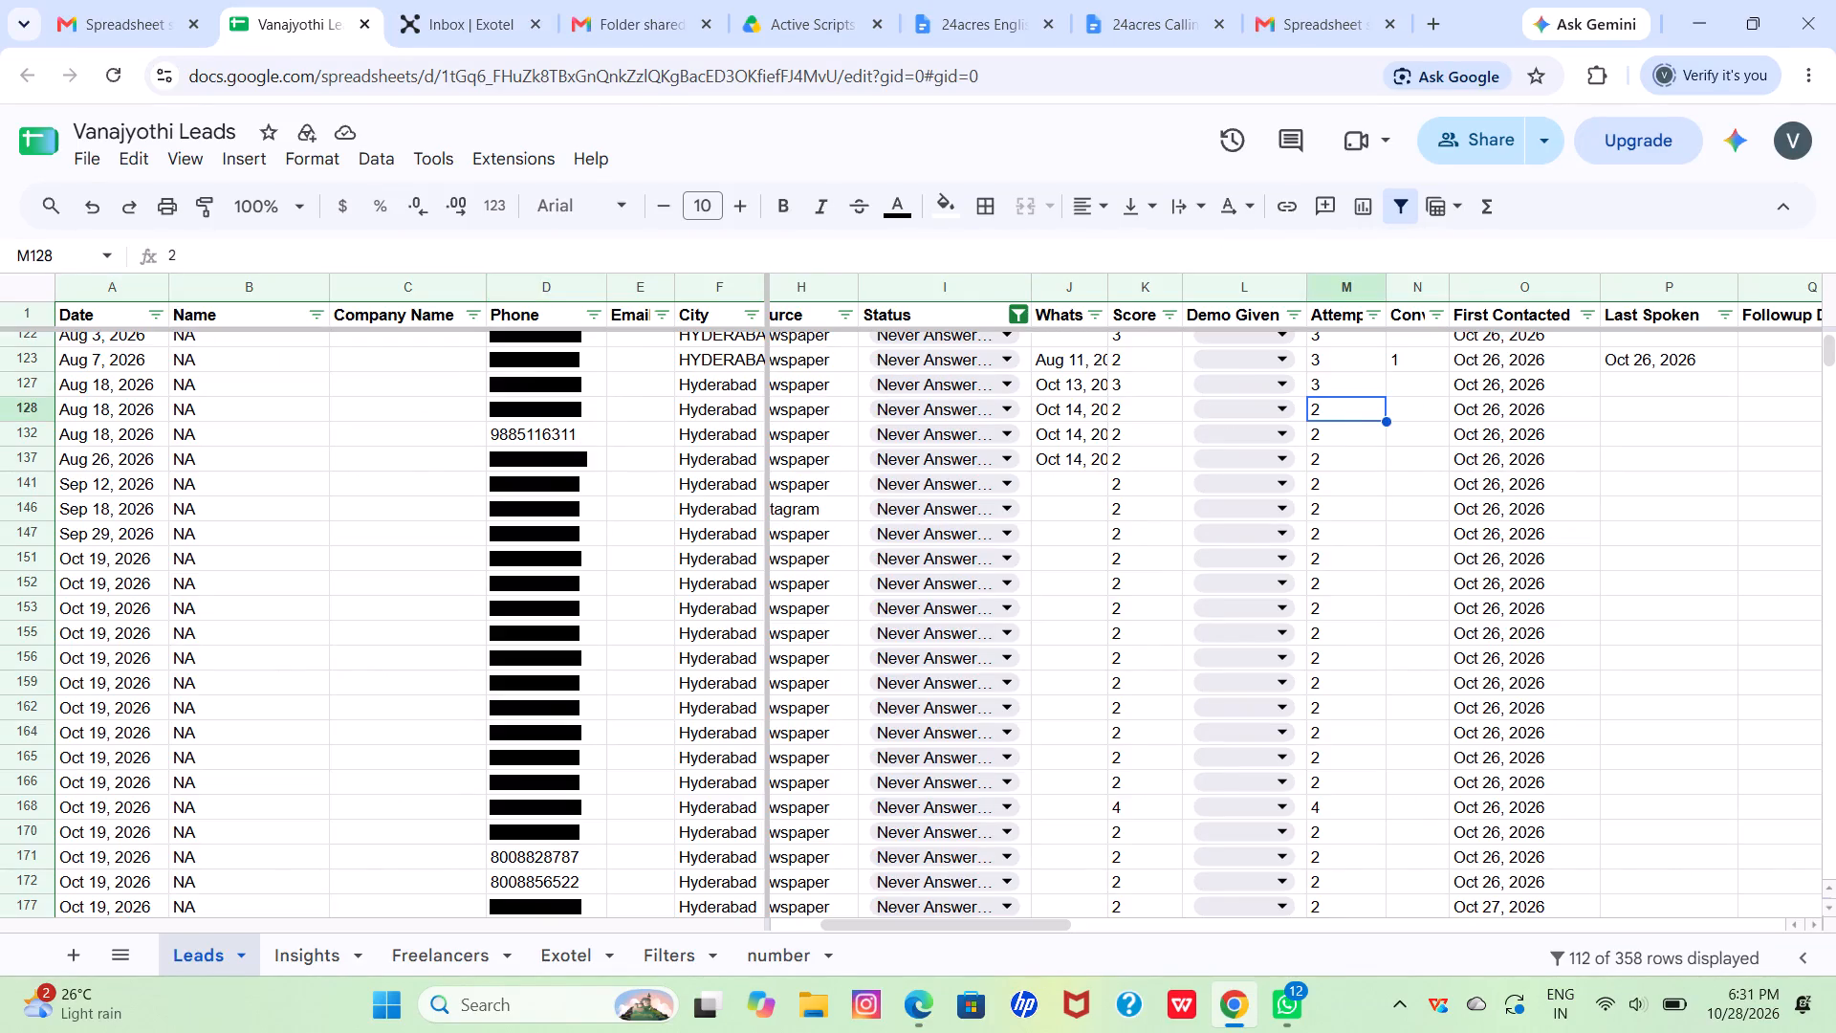
# Set the call attempts count to 3 for the lead in row 128.
pyautogui.click(1347, 464)
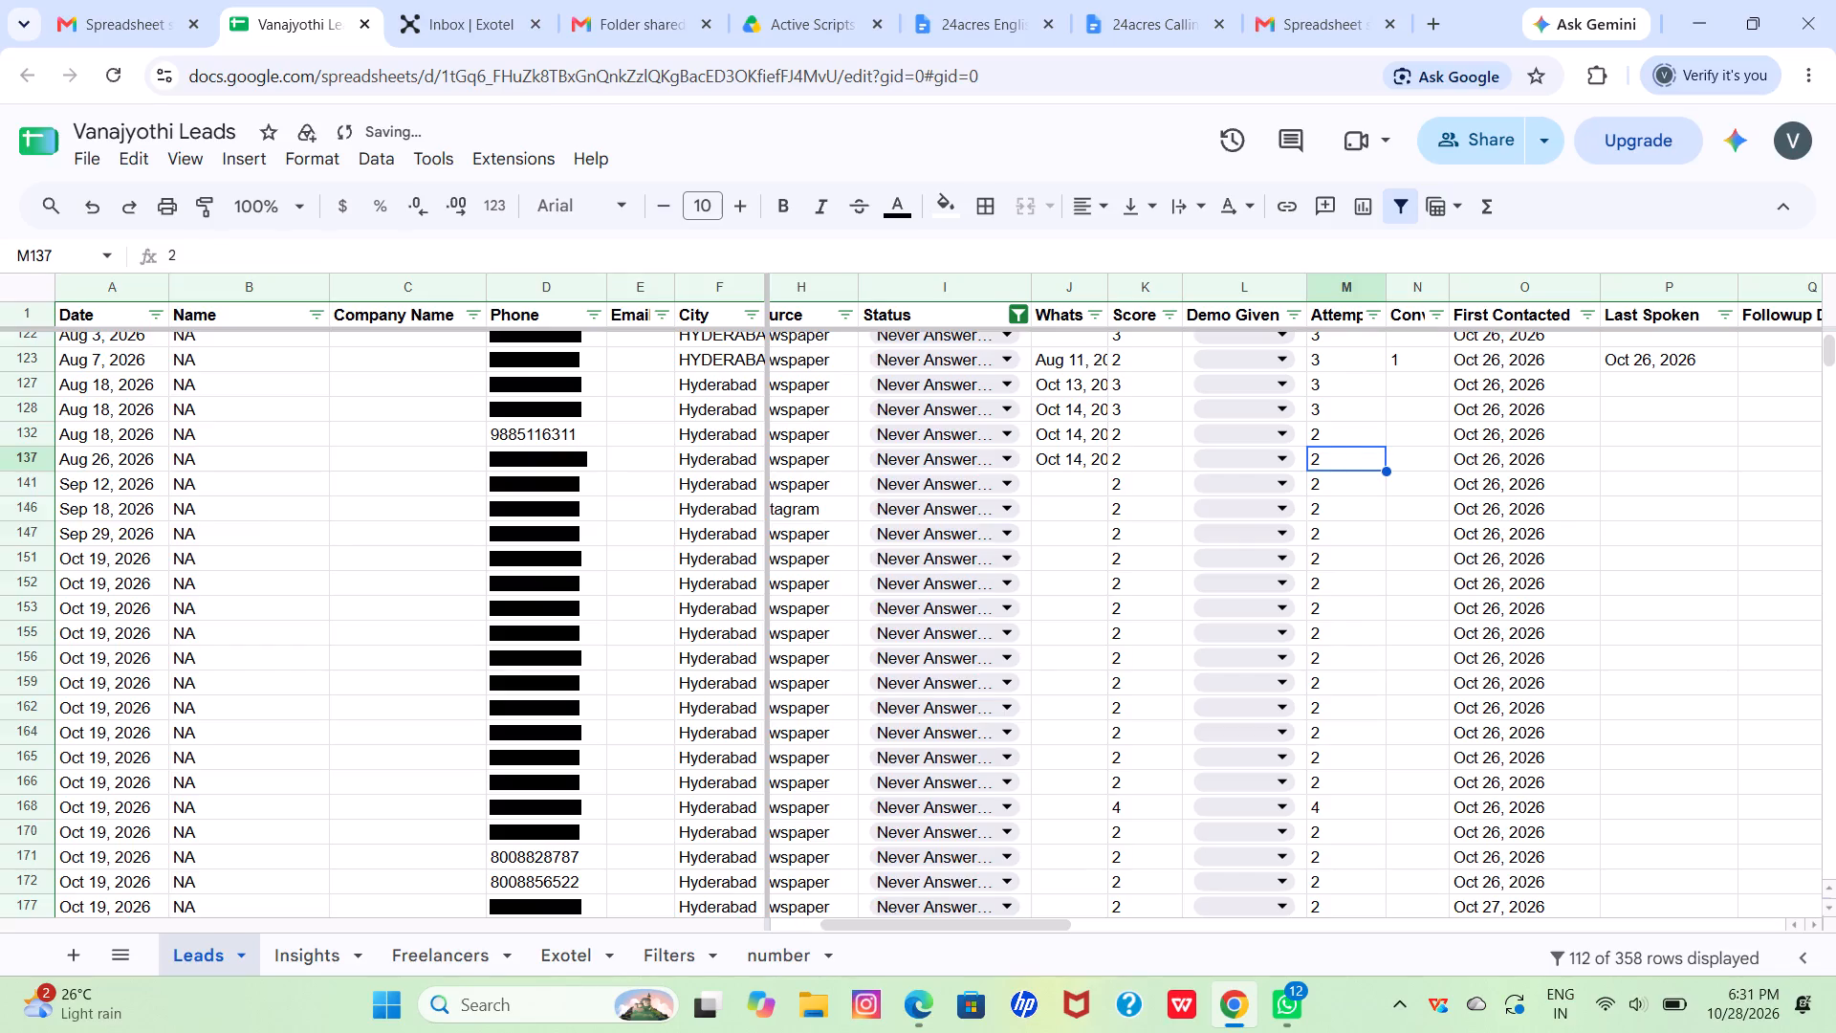
# Copy the phone number of the next Never Answered lead, in row 132.
pyautogui.click(574, 440)
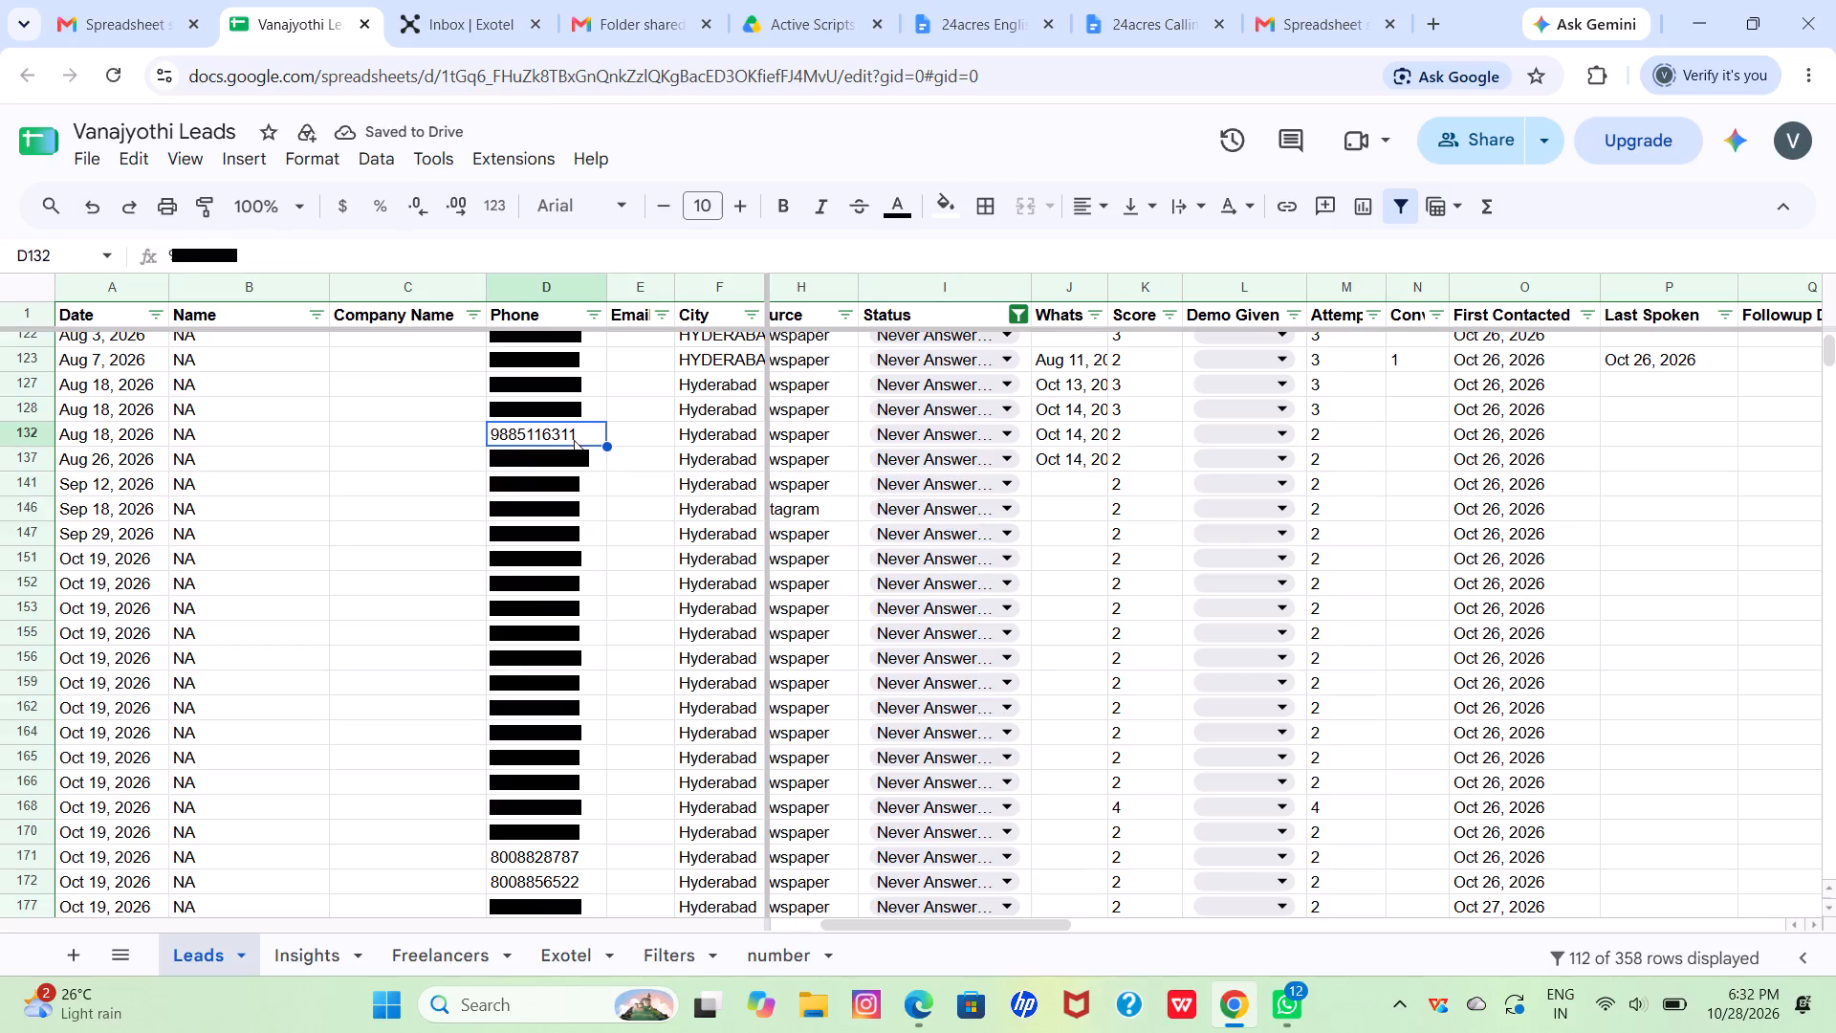
pyautogui.hotkey('ctrl', 'c')
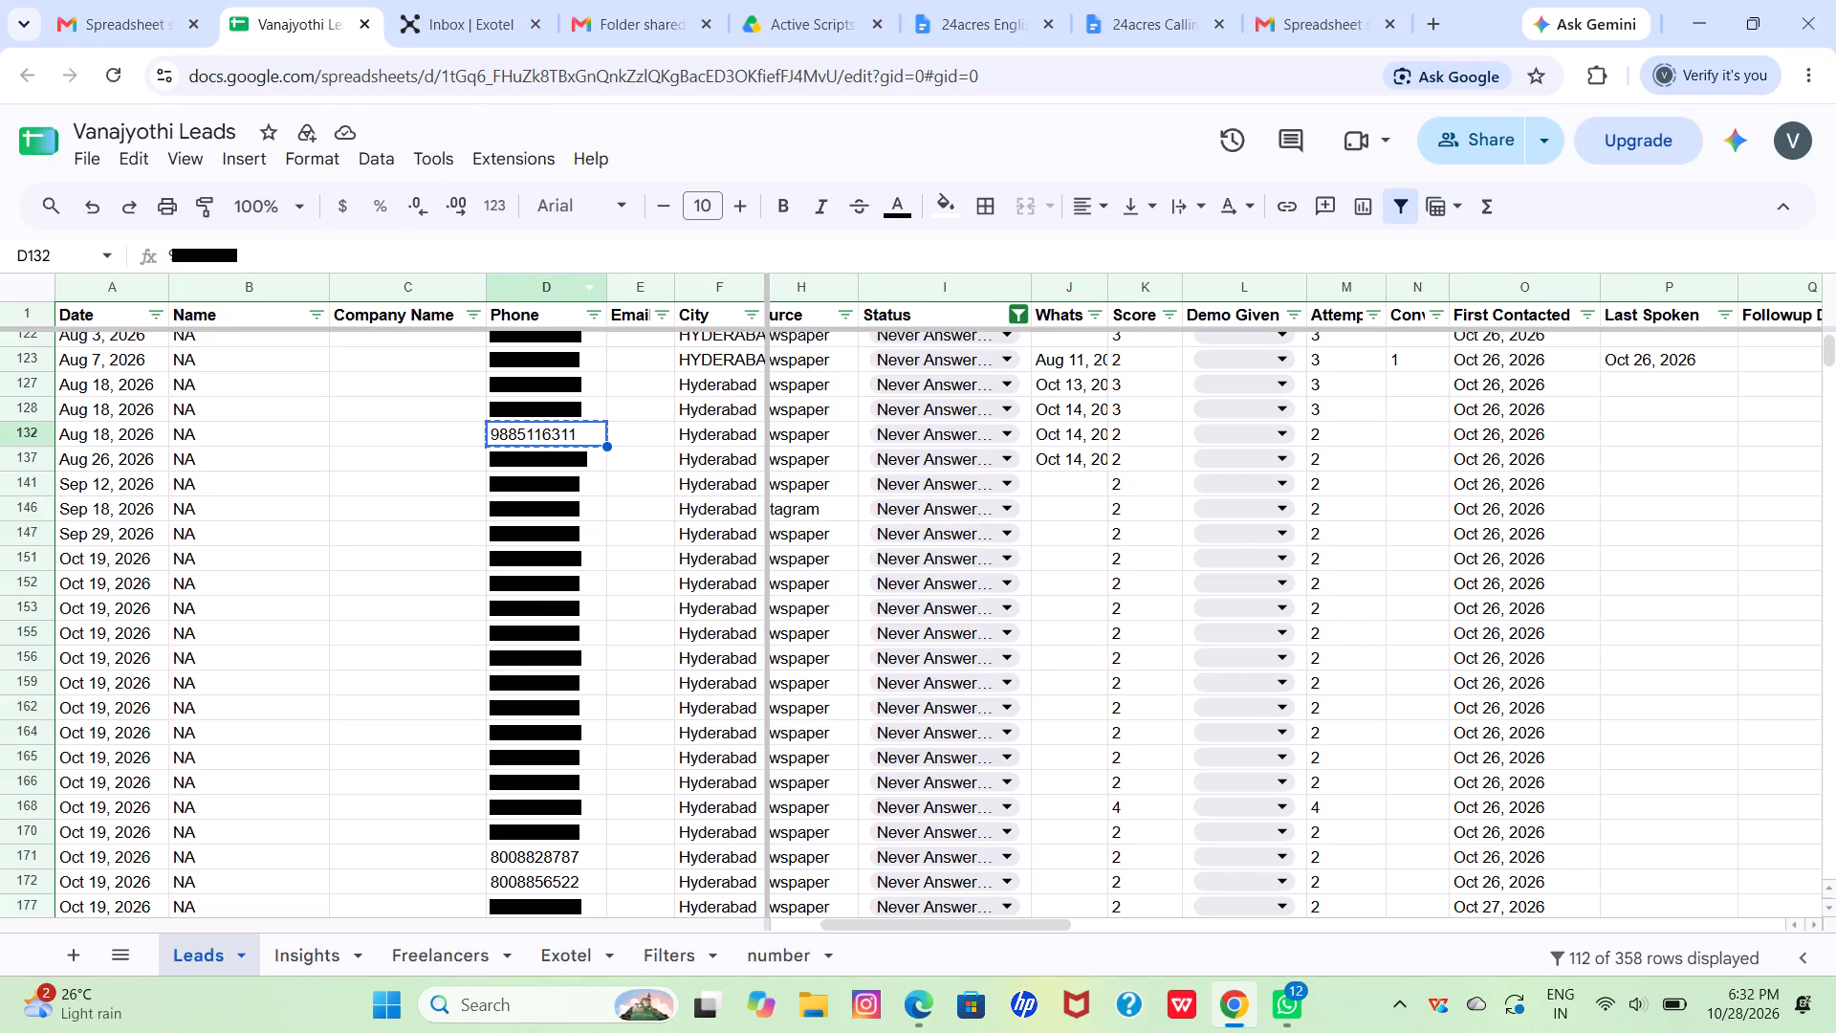
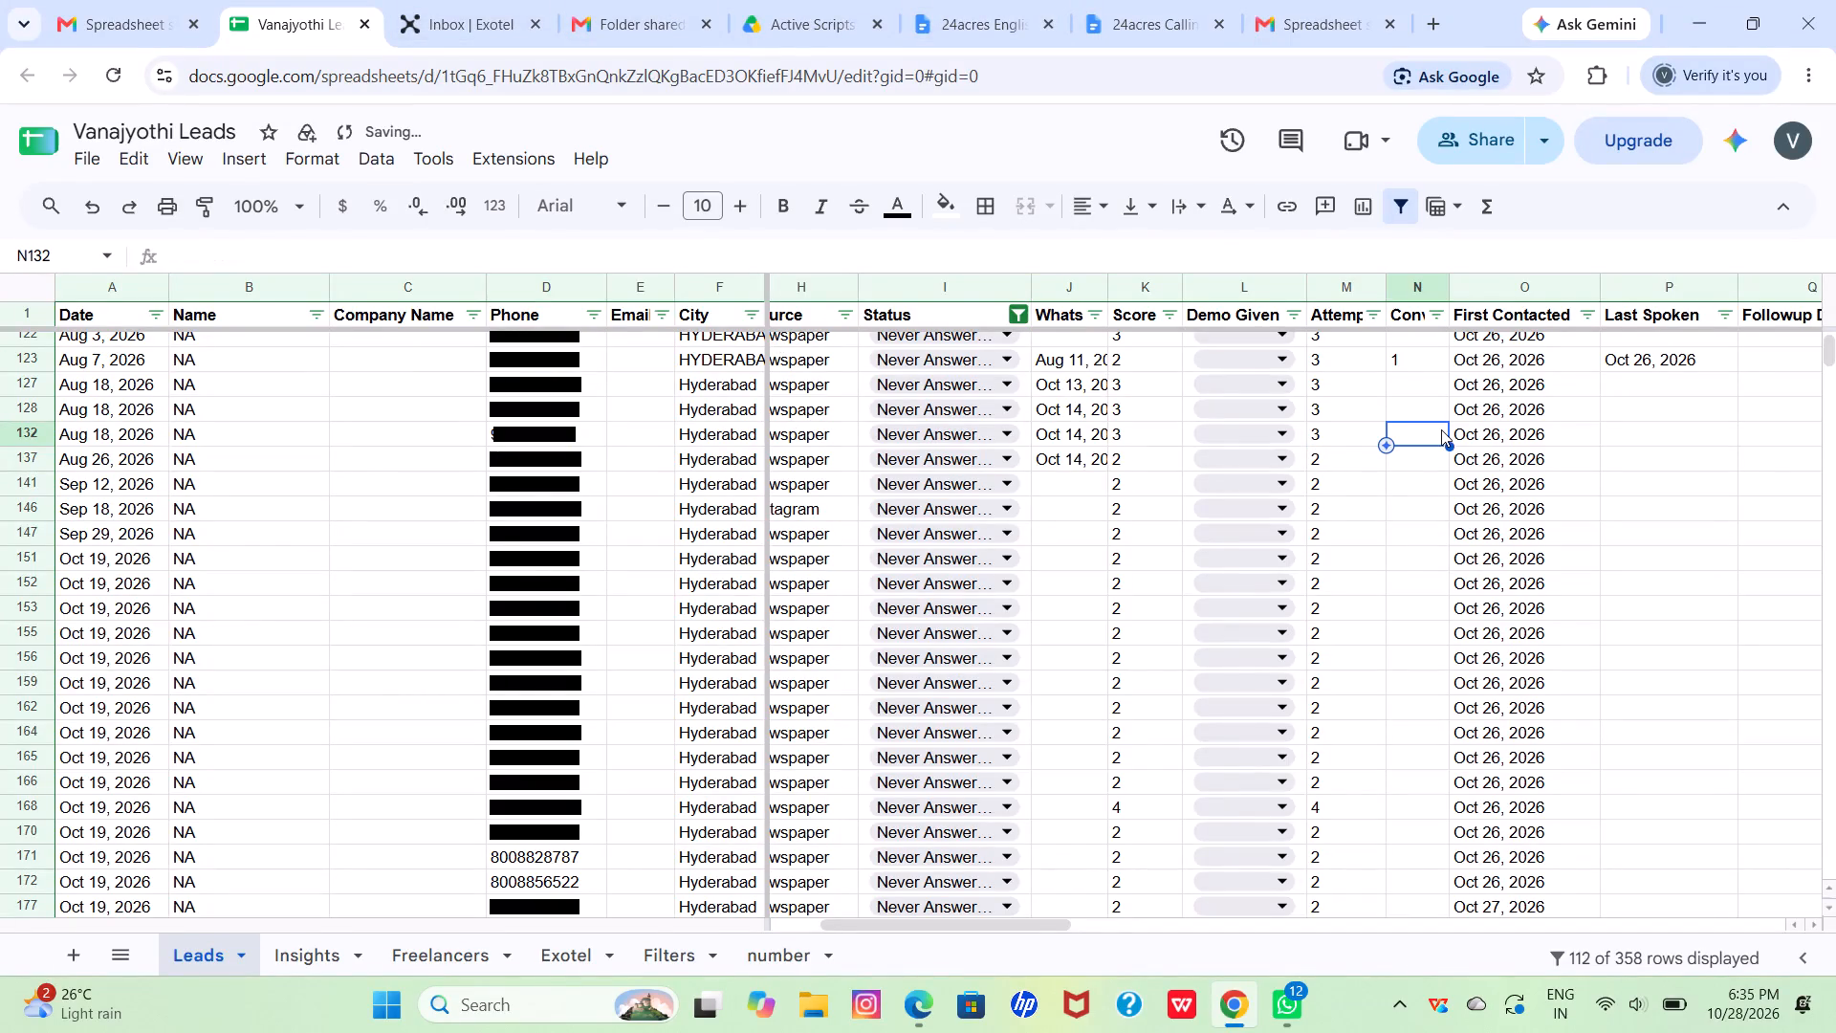
# Enter 1 in the Conv column and Oct 28, 2026 as the Last Spoken date for the lead in row 132.
pyautogui.press('1')
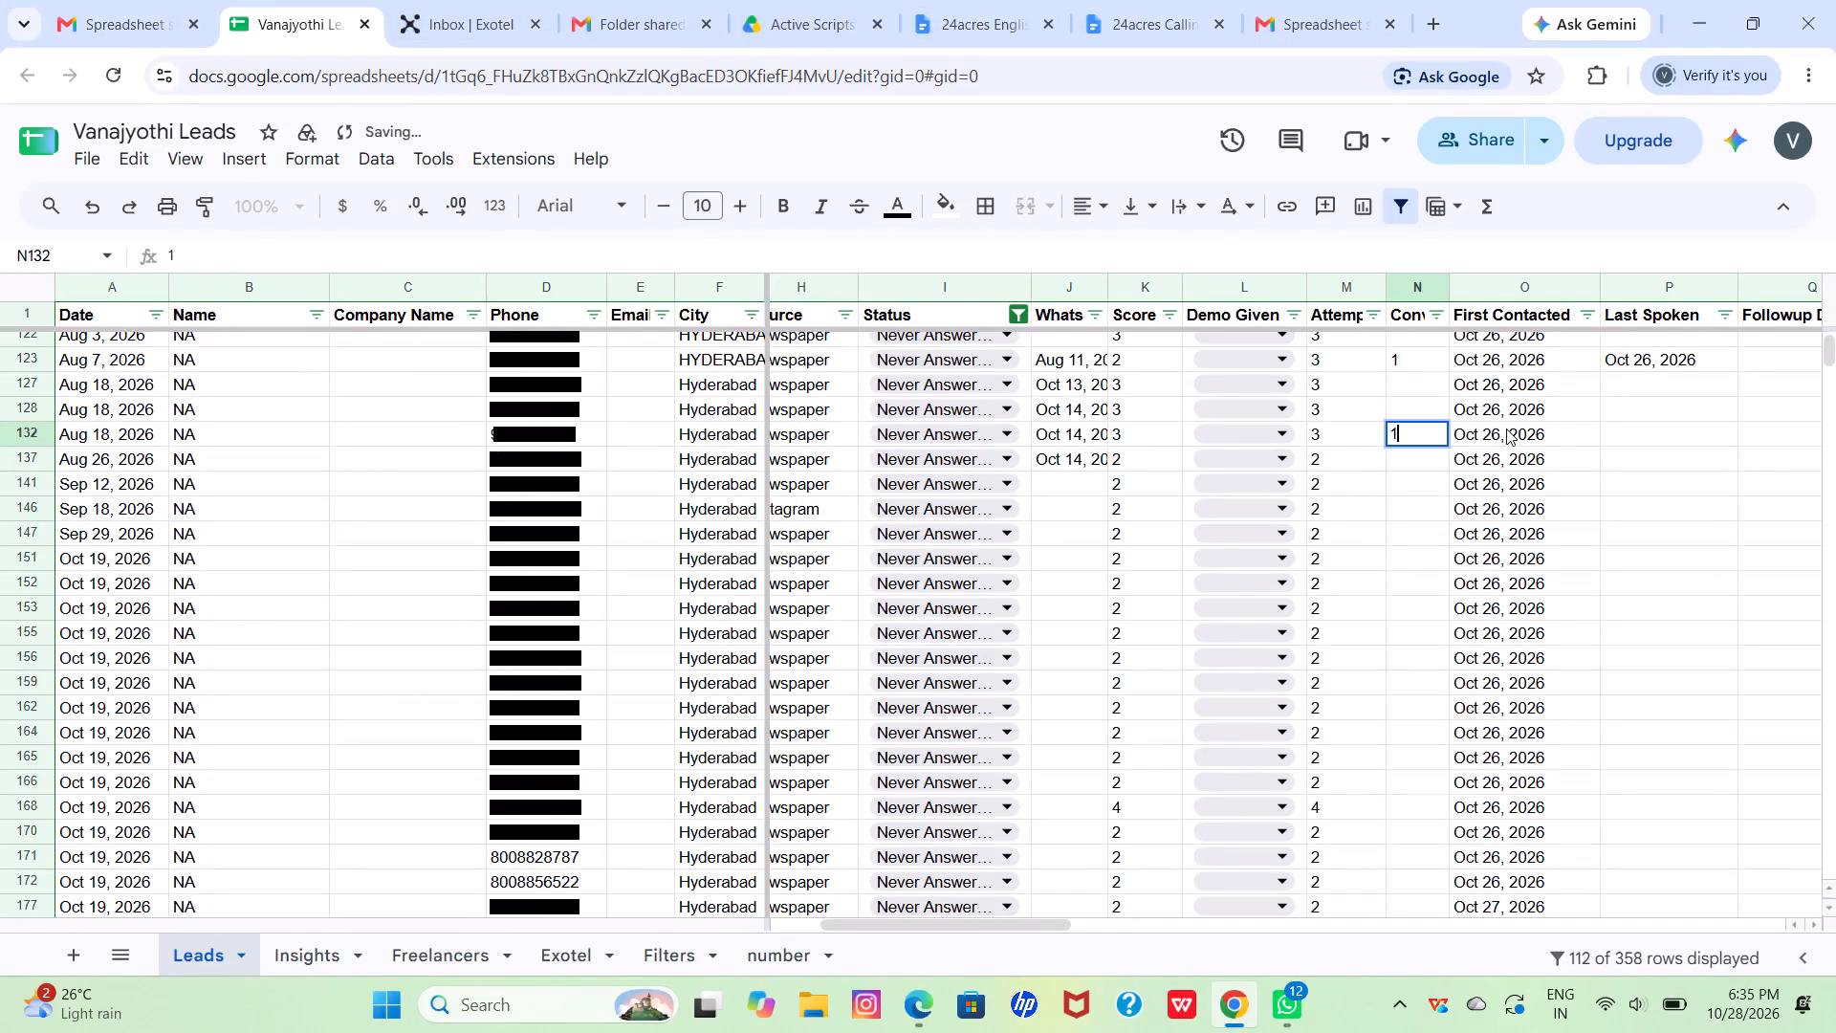
pyautogui.click(1510, 438)
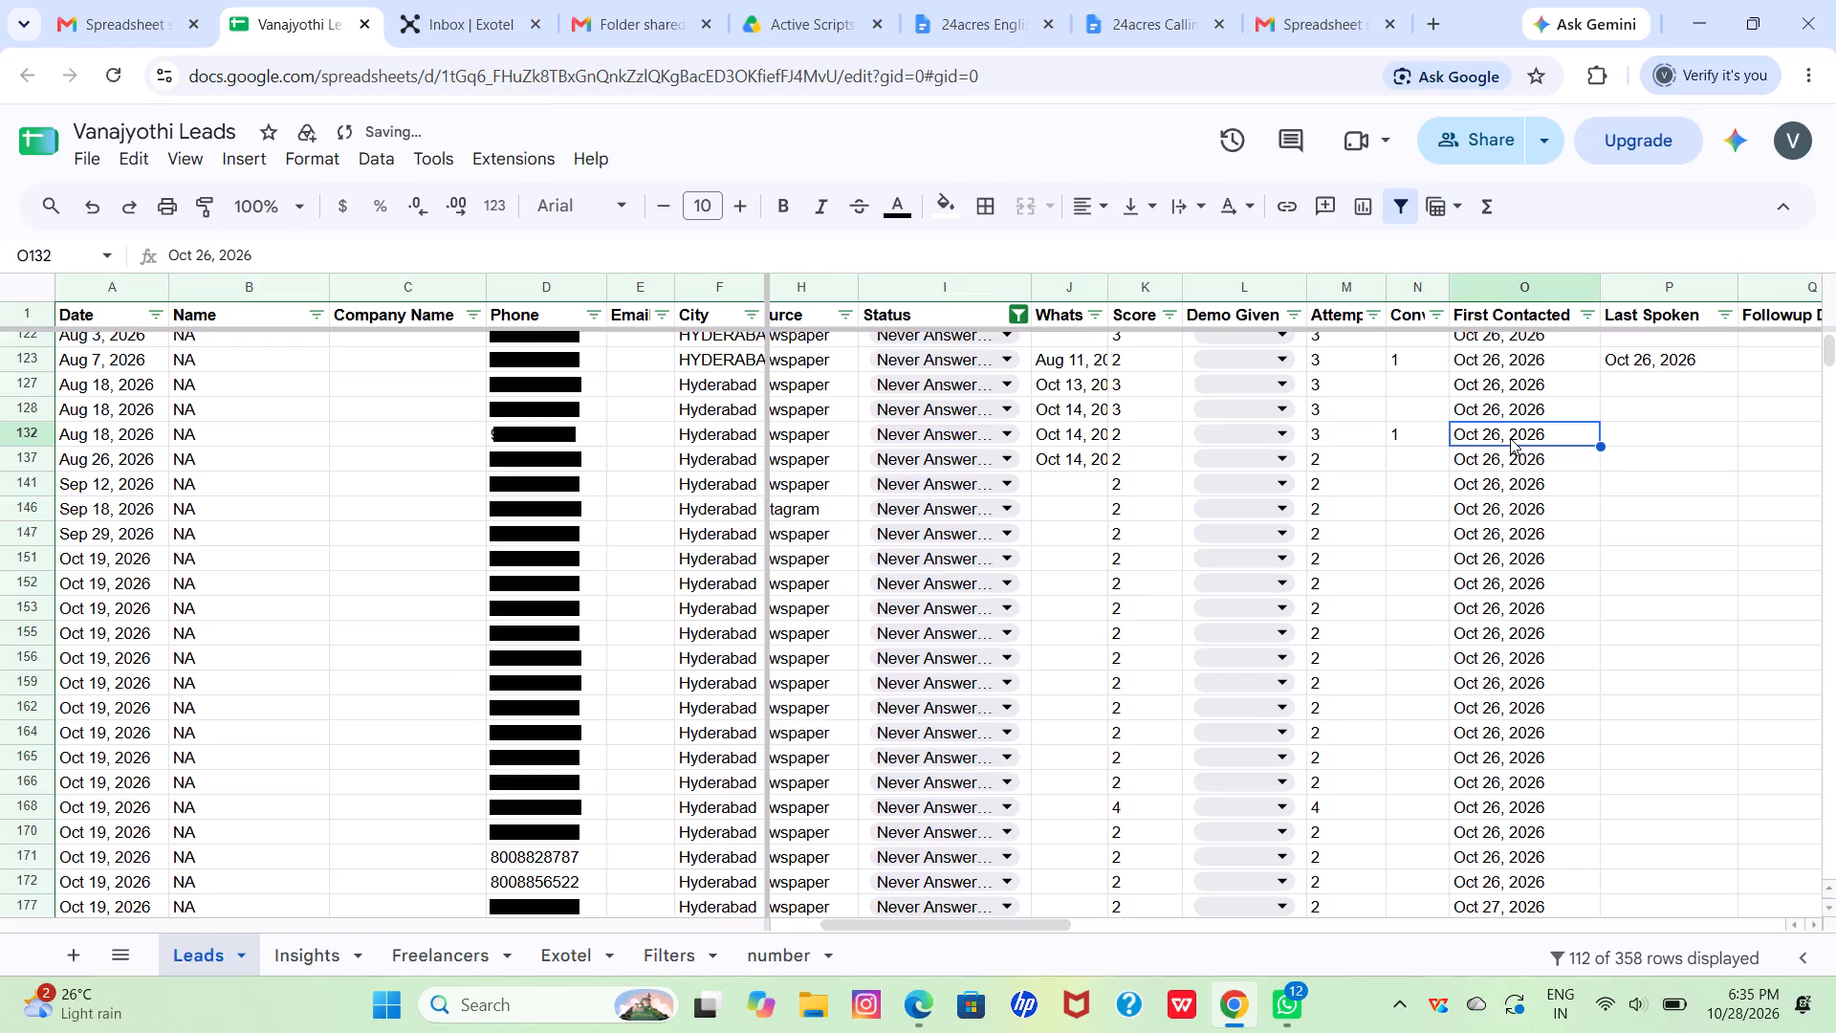
pyautogui.hotkey('ctrl', 'c')
pyautogui.click(1669, 428)
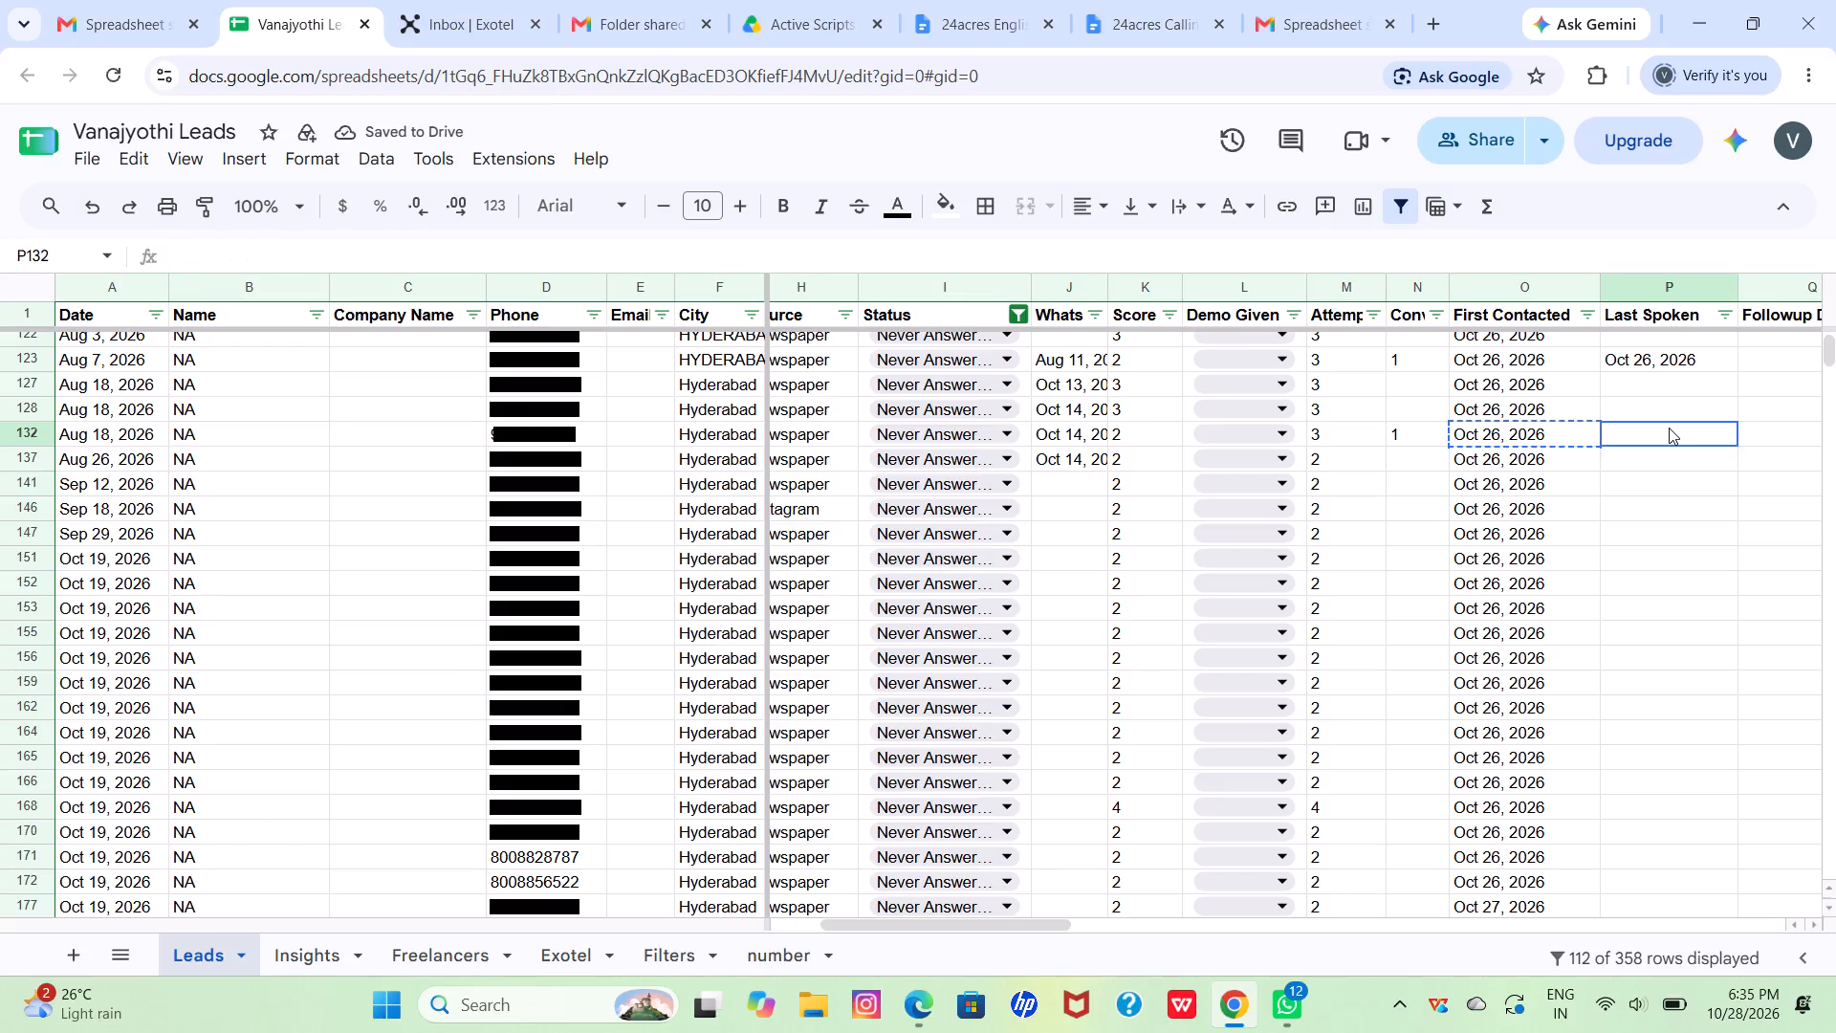
pyautogui.hotkey('ctrl', 'v')
pyautogui.doubleClick(1669, 428)
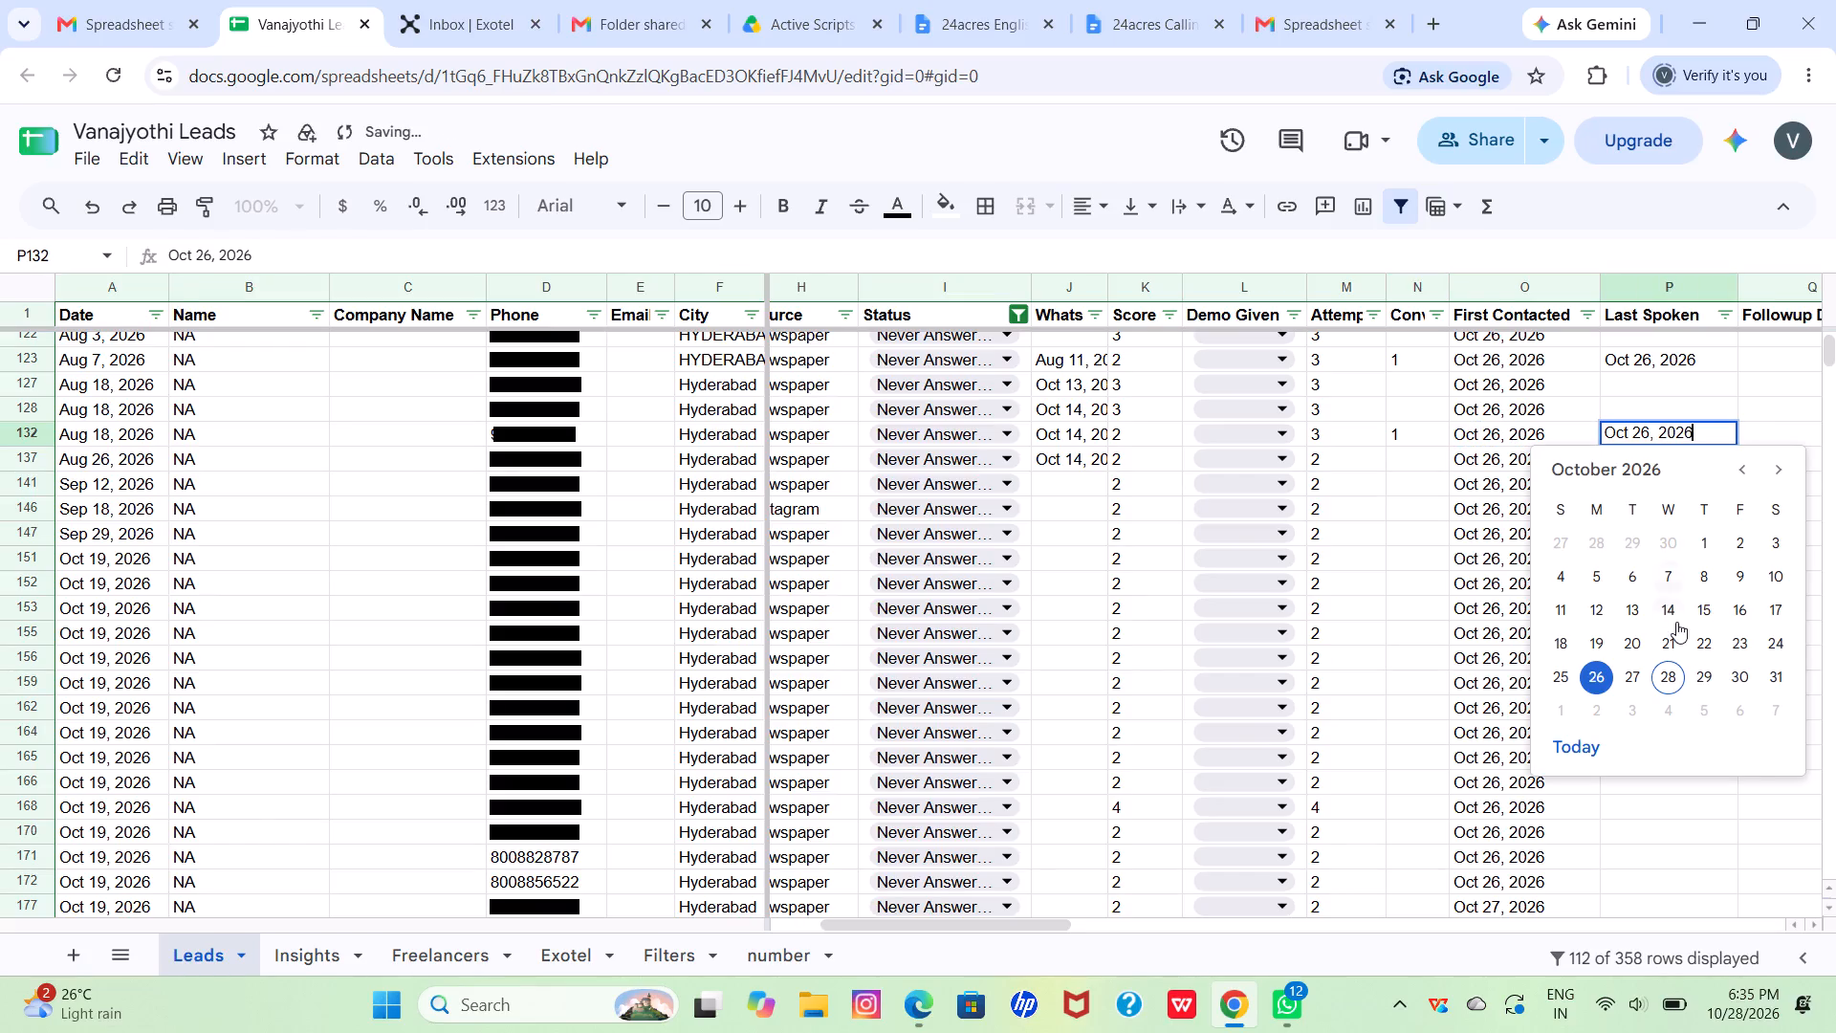
pyautogui.click(1676, 673)
# Change the Last Spoken dates of the leads in rows 123, 120, 91 and 93 to Oct 28, 2026.
pyautogui.scroll(1, 1676, 673)
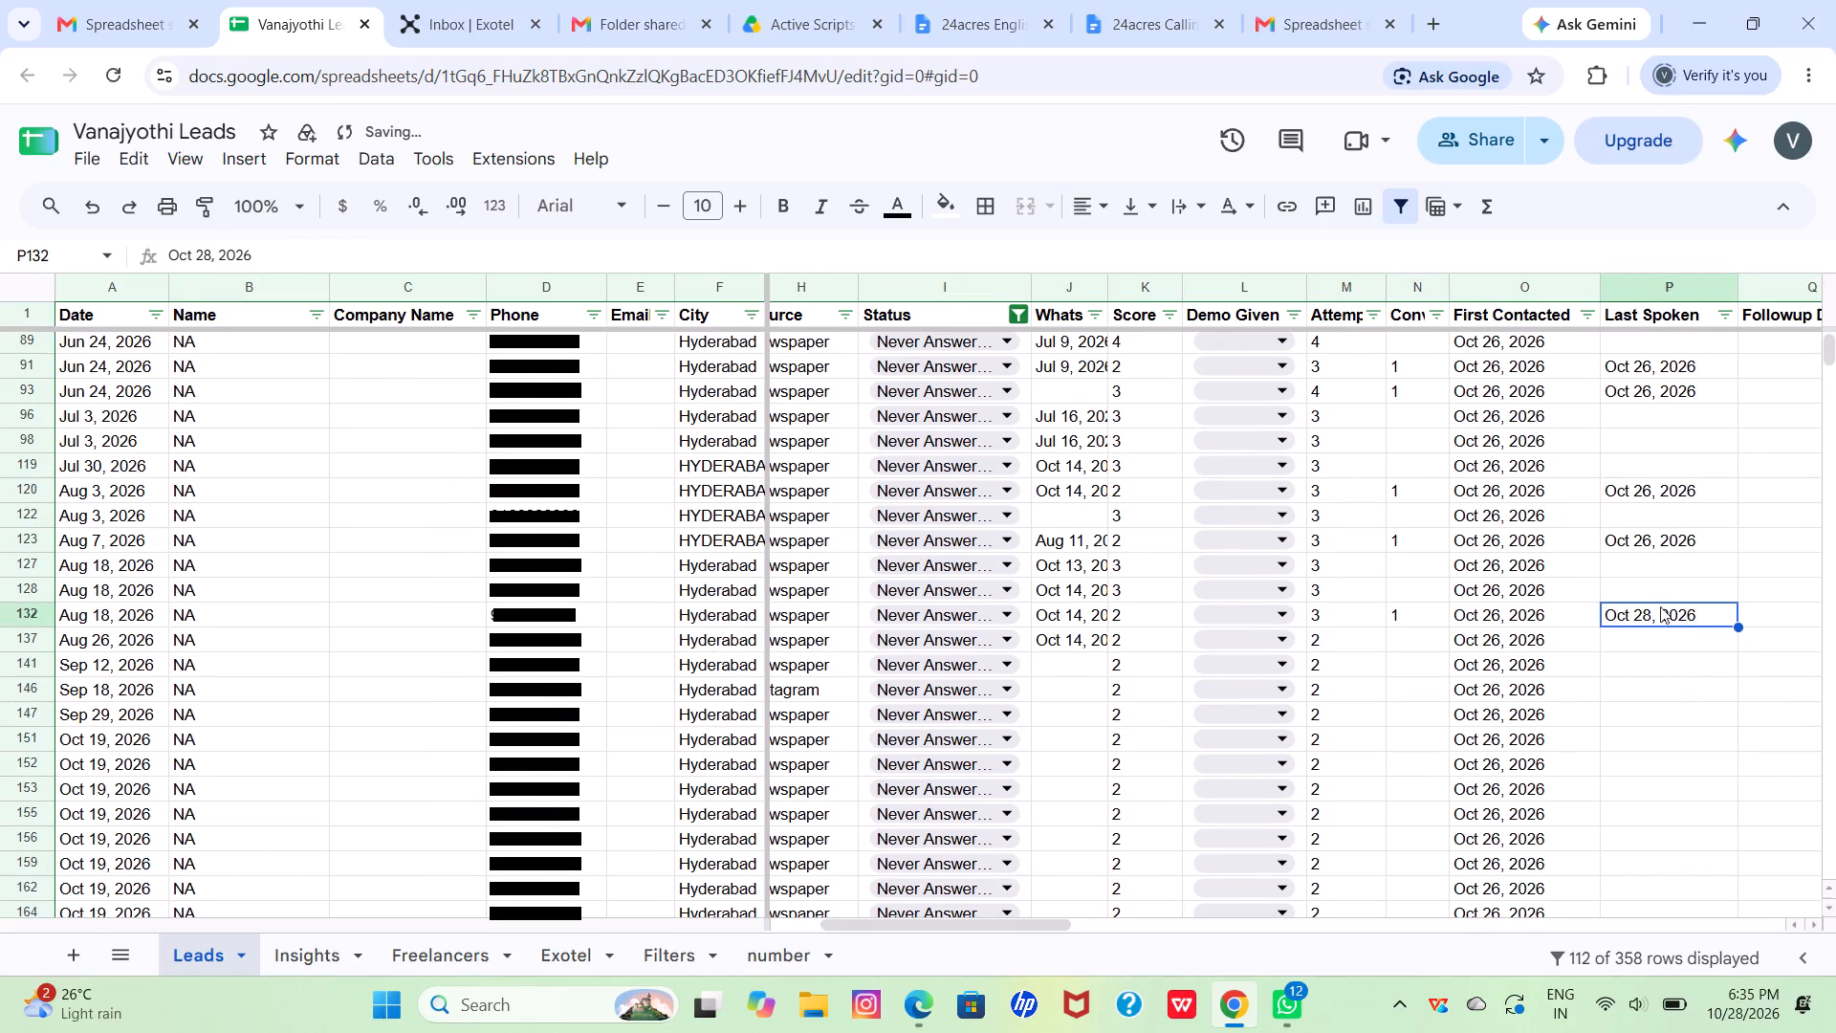
pyautogui.click(1633, 508)
pyautogui.doubleClick(1647, 544)
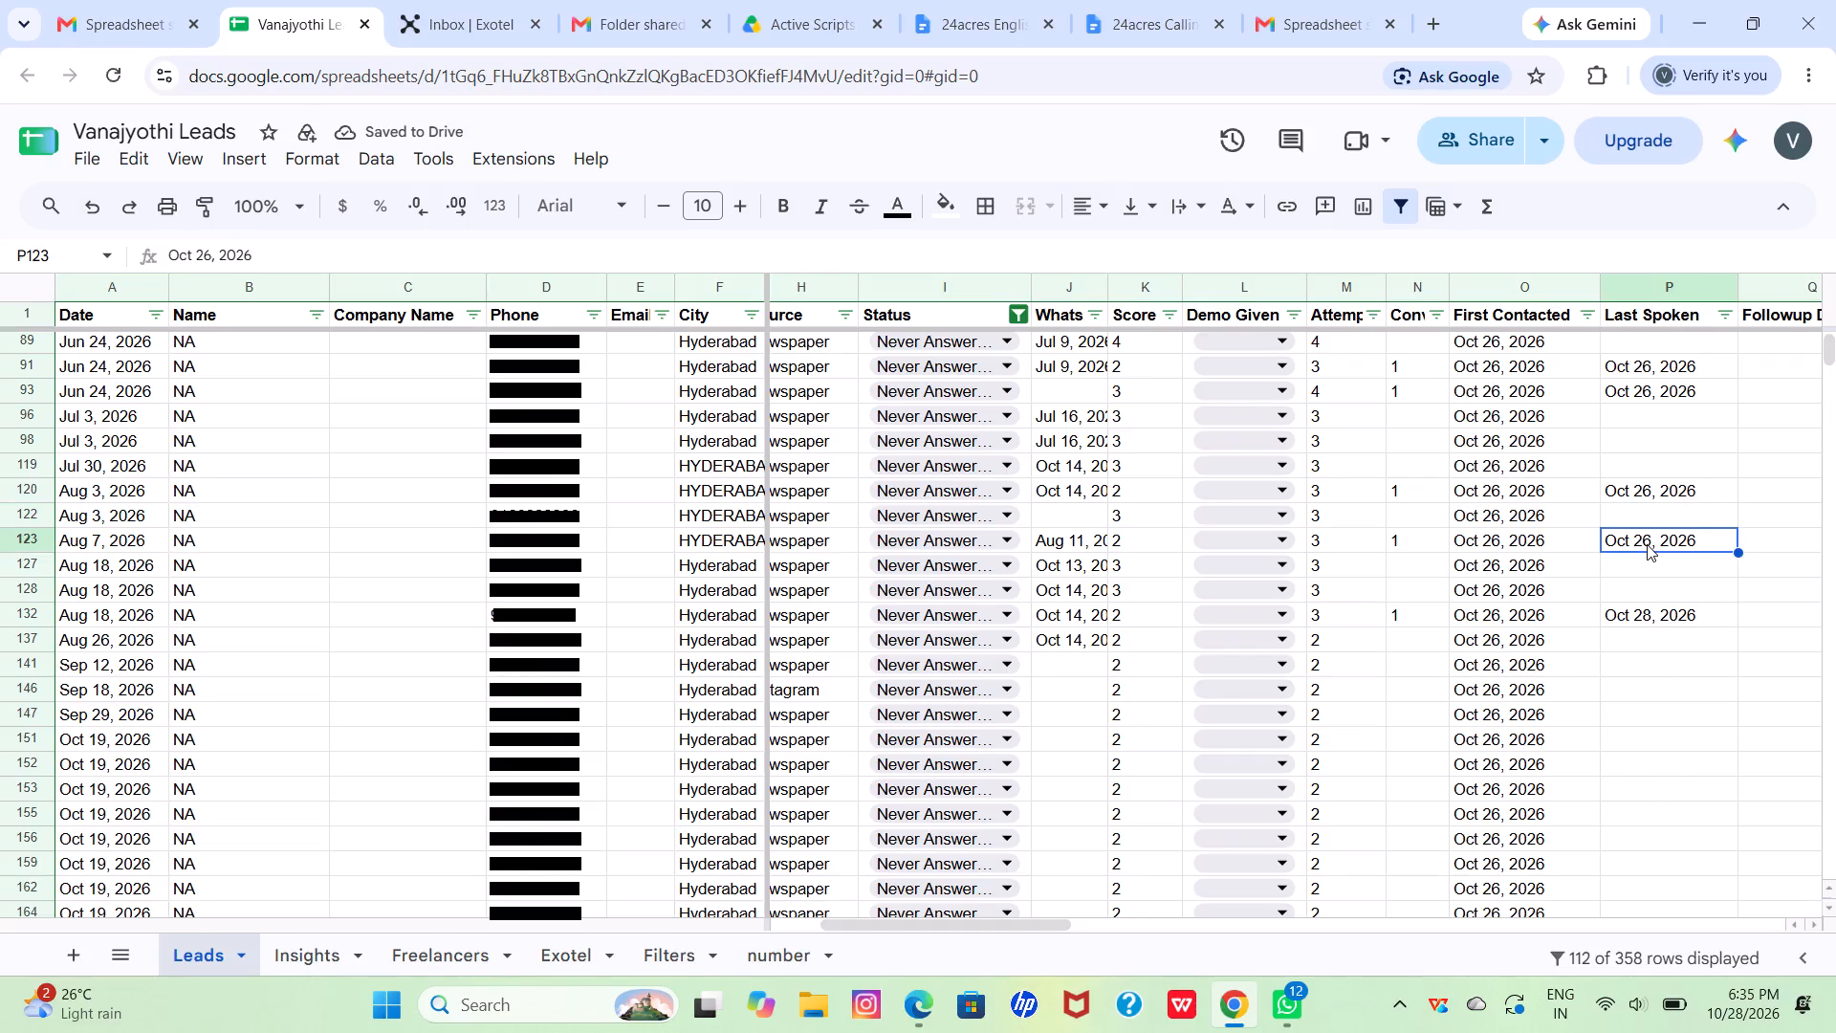
pyautogui.click(1673, 784)
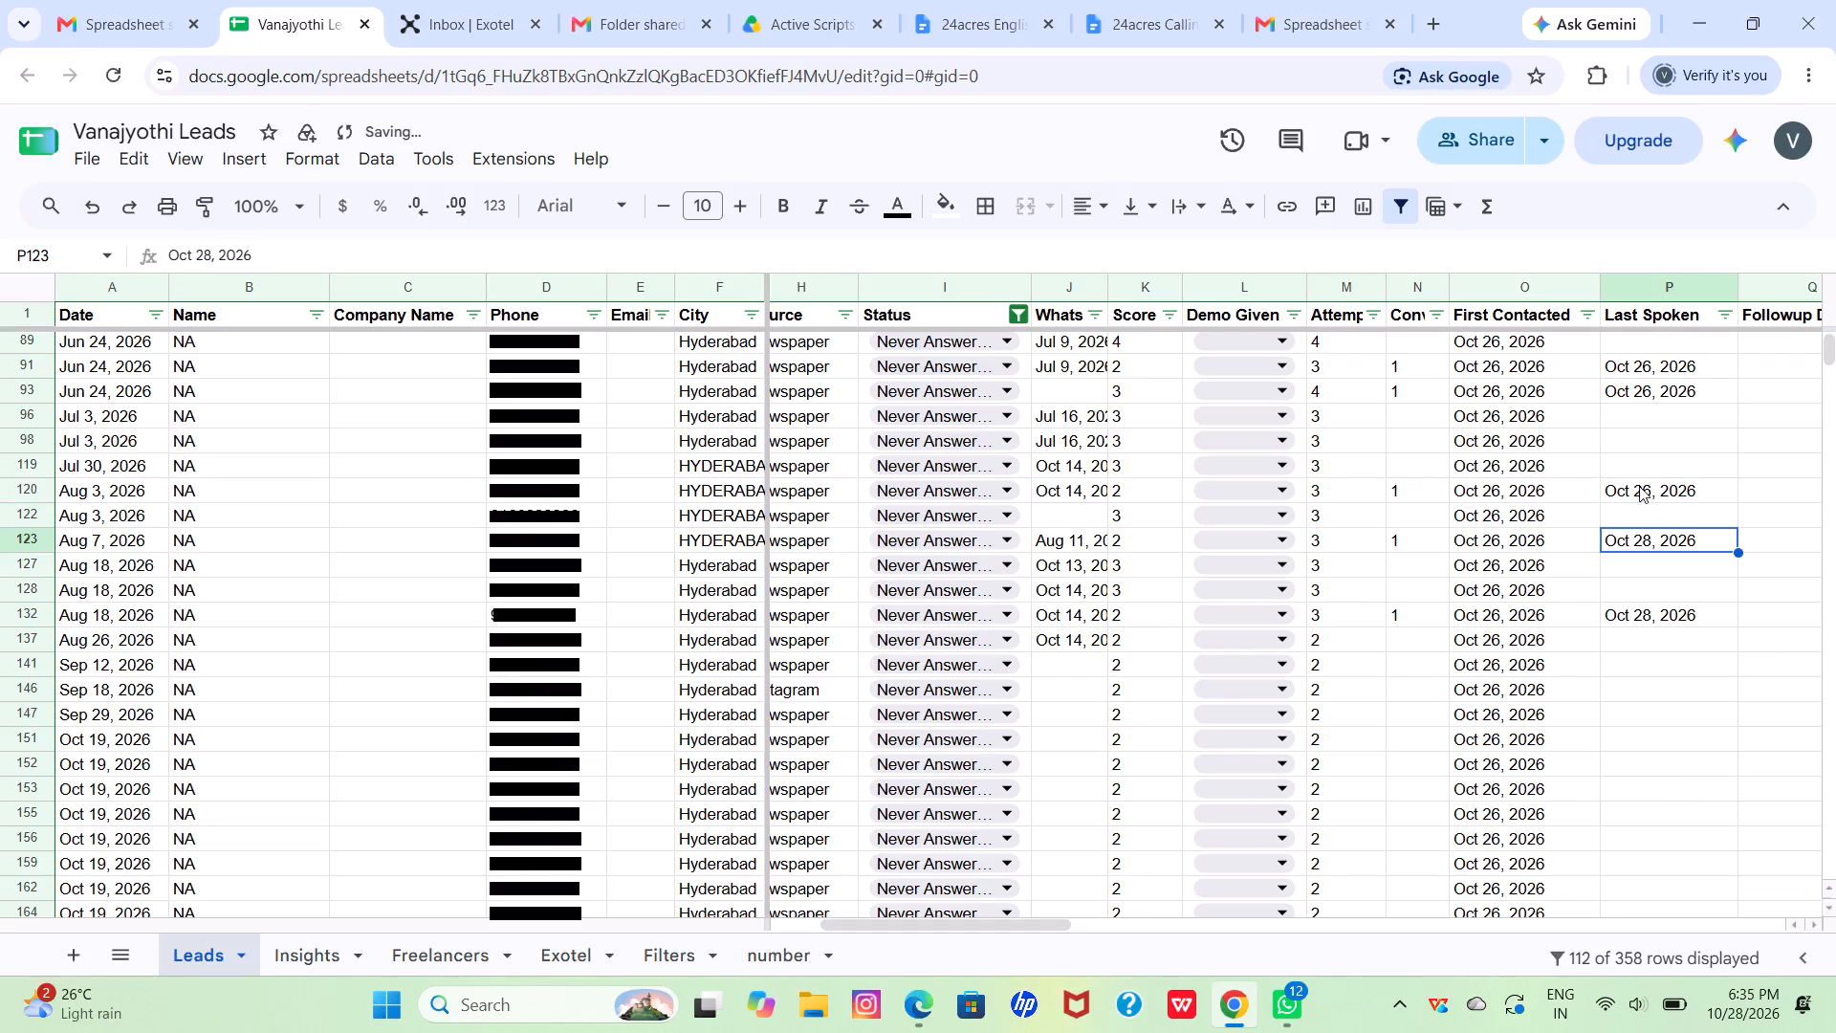
pyautogui.doubleClick(1635, 474)
pyautogui.doubleClick(1639, 488)
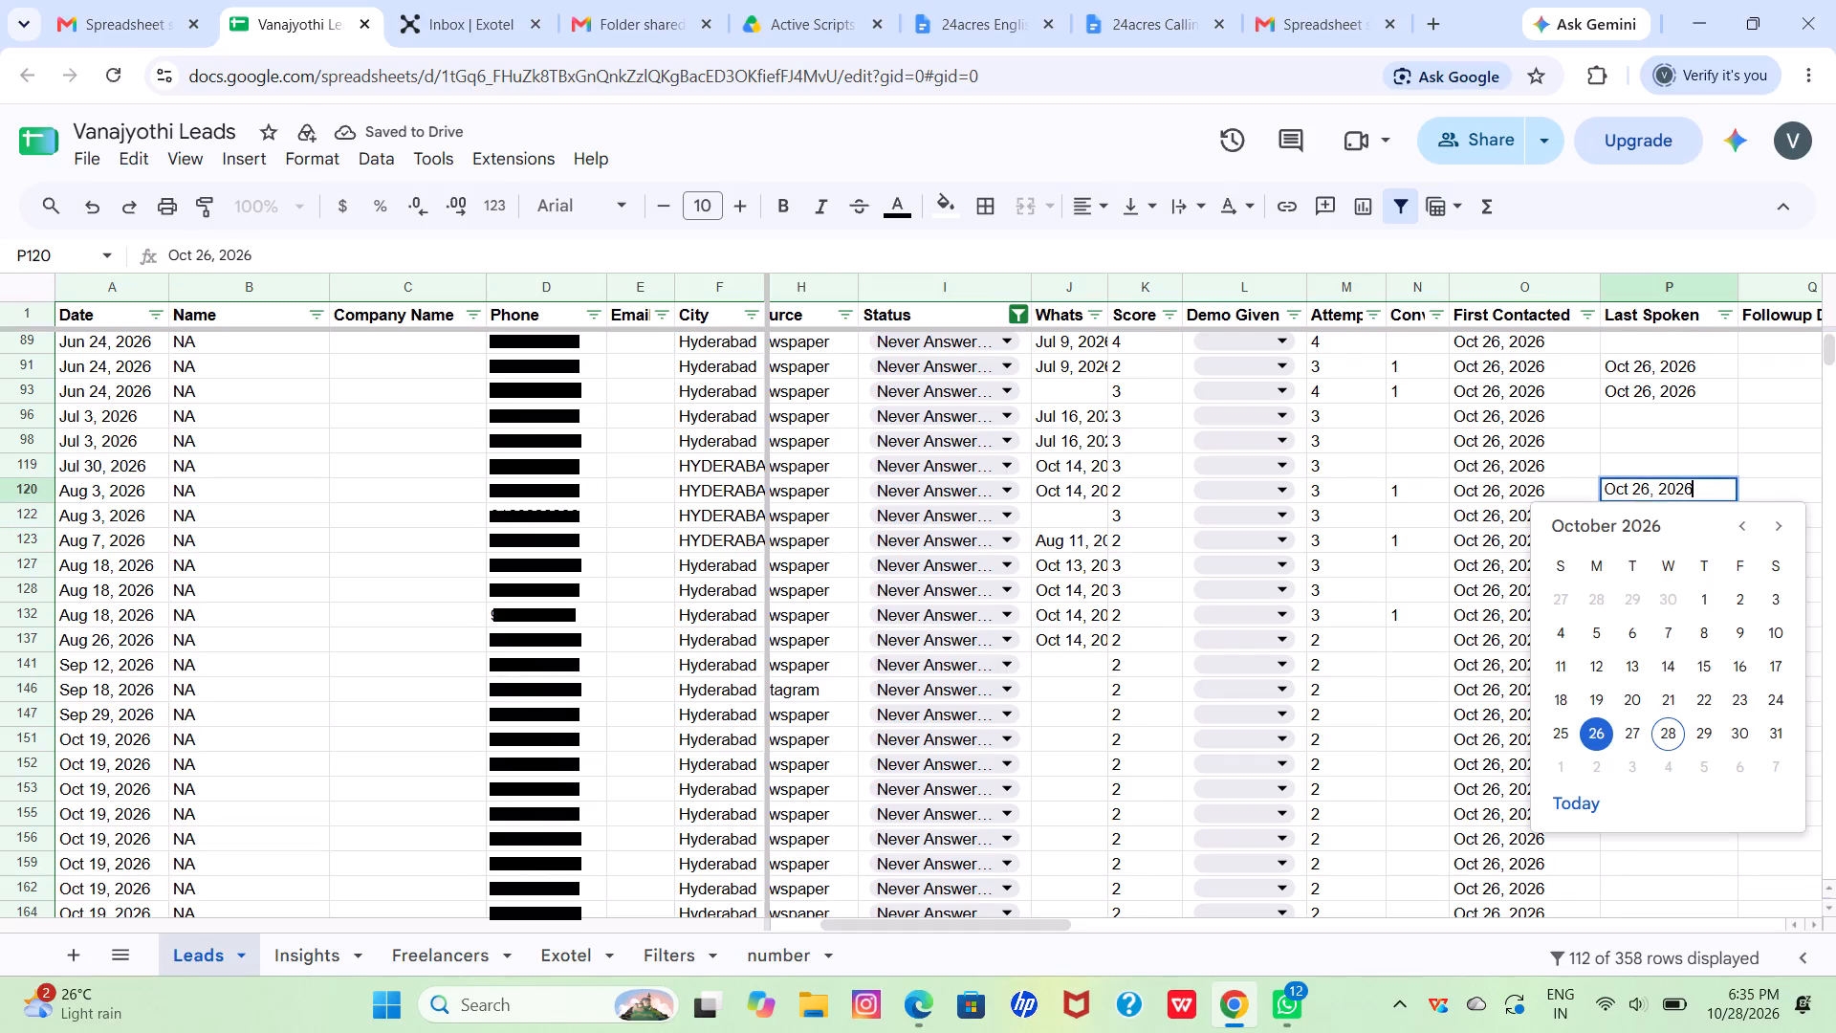
pyautogui.click(1661, 721)
pyautogui.scroll(1, 1661, 721)
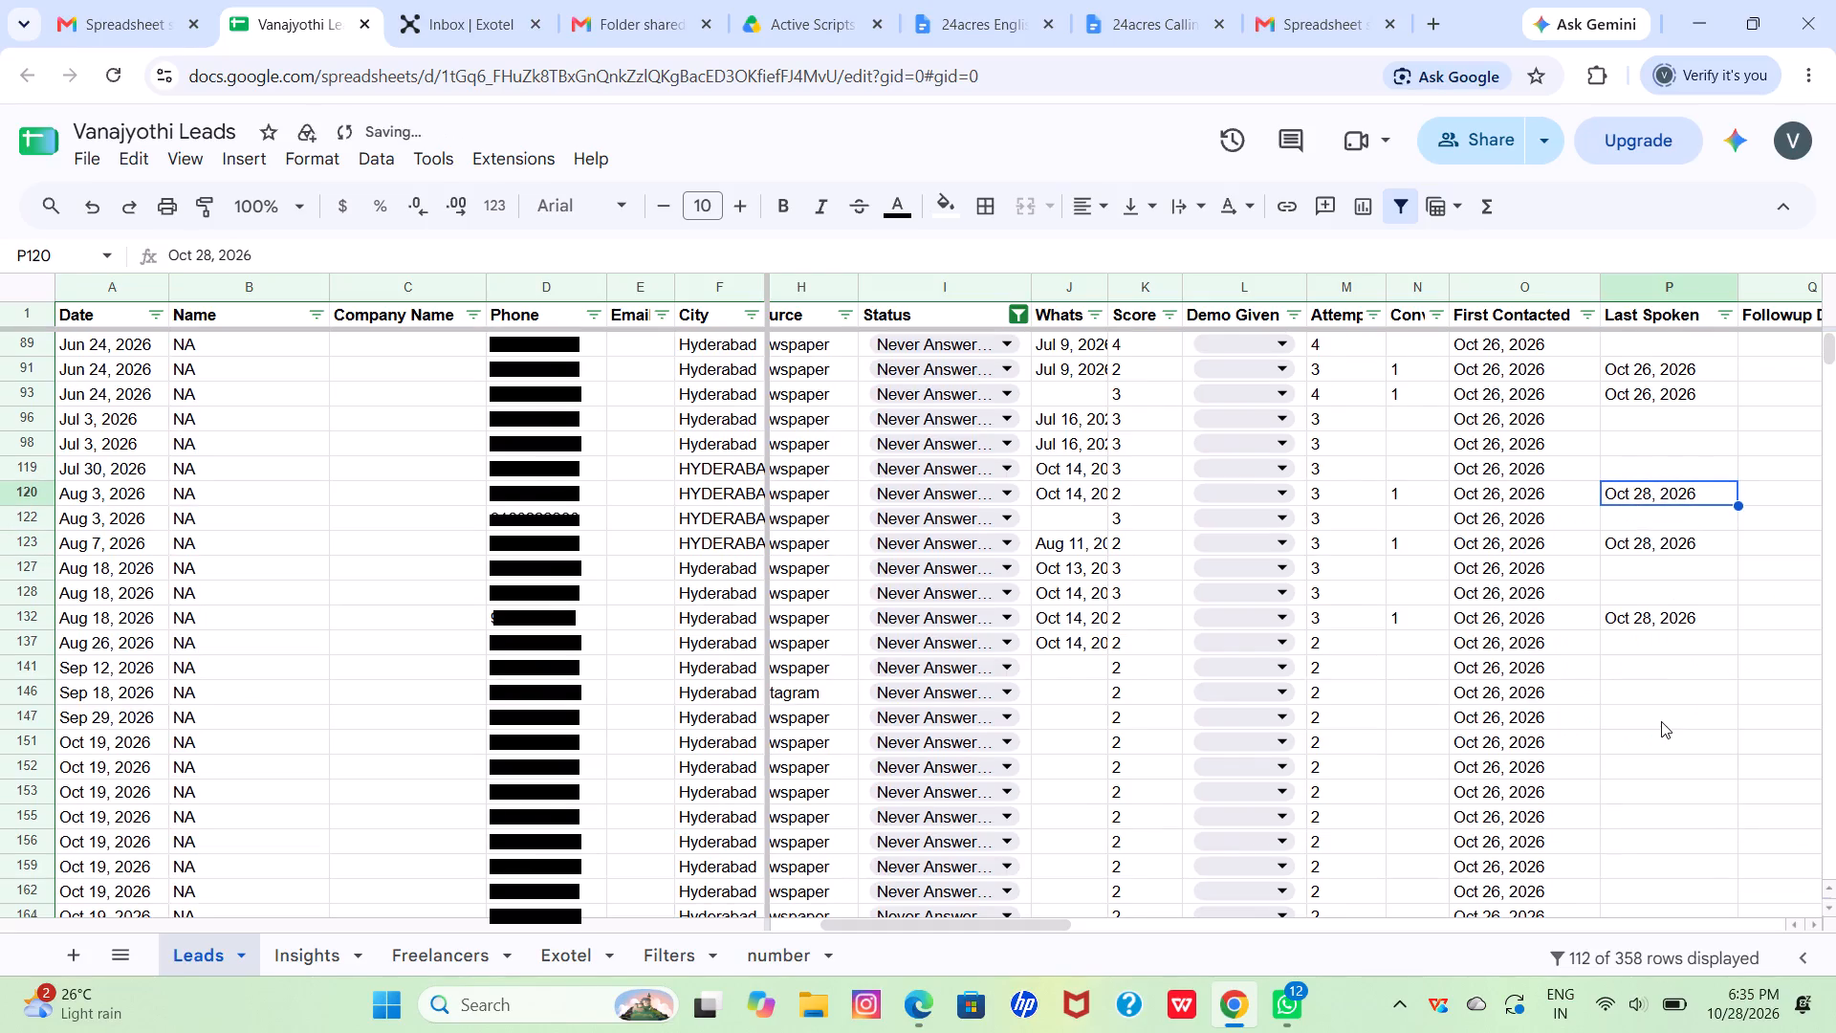
pyautogui.doubleClick(1666, 380)
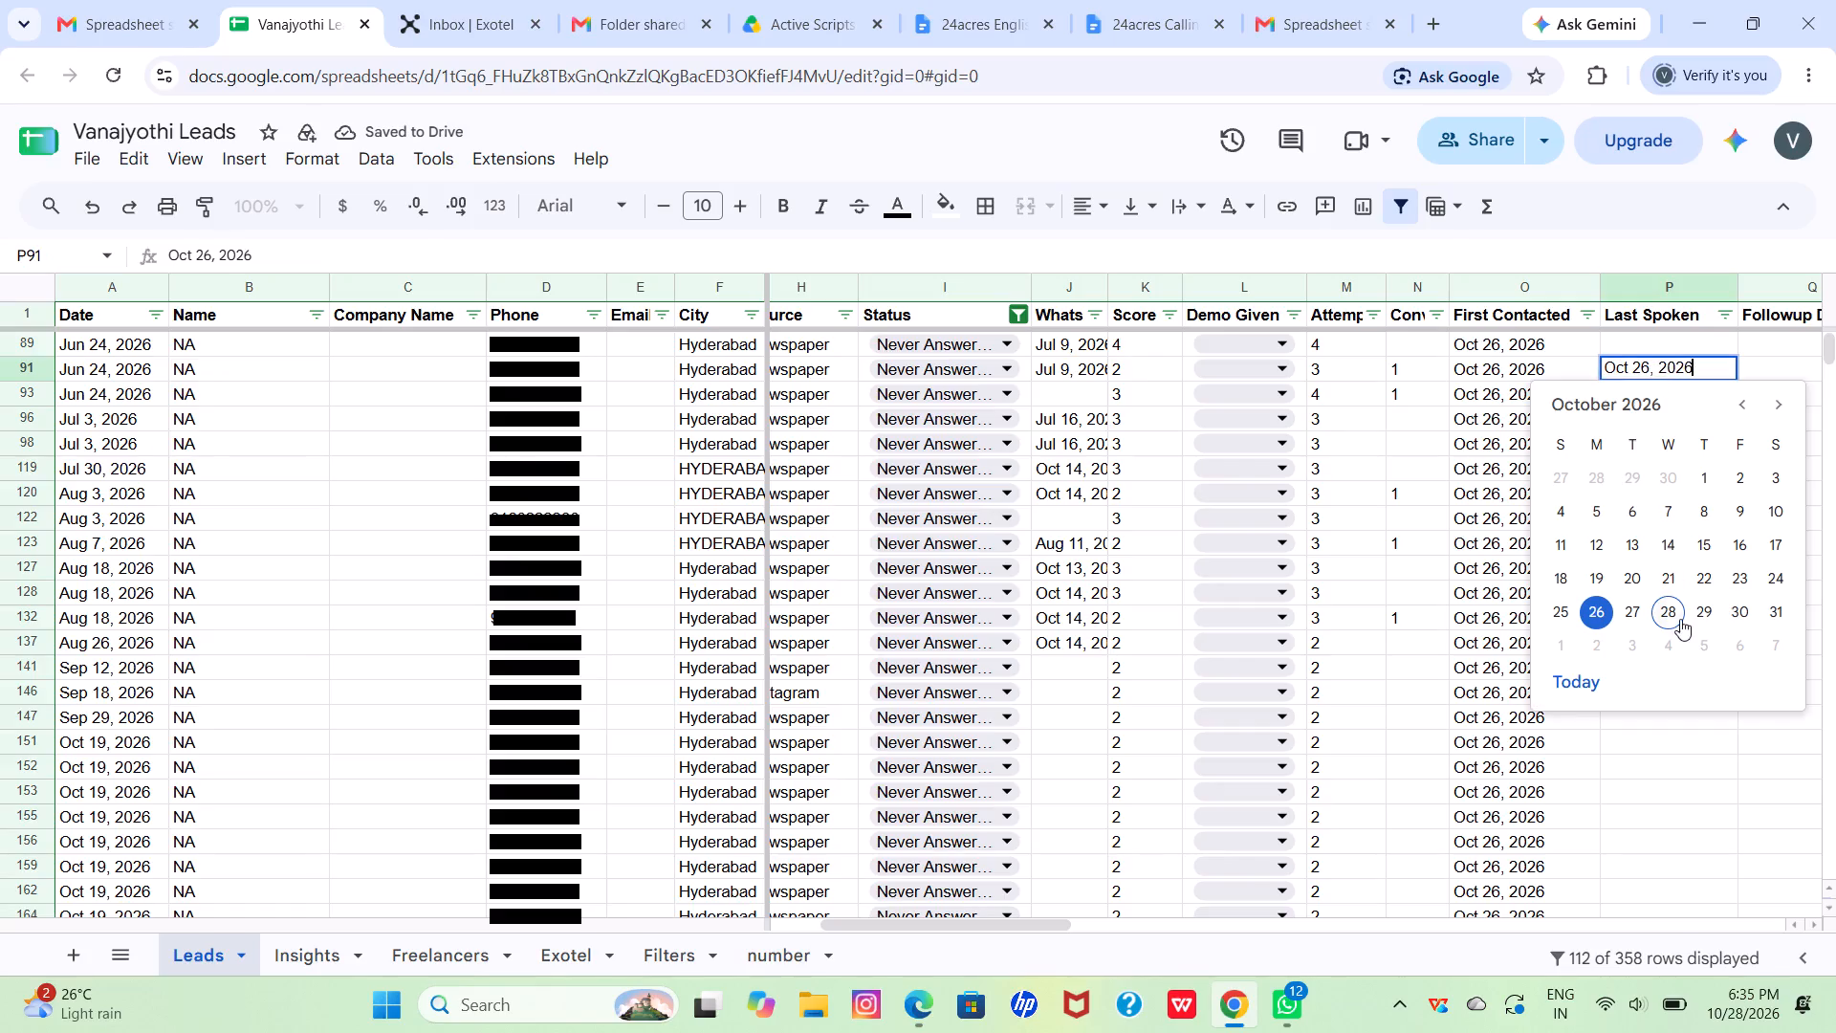
pyautogui.click(1671, 607)
pyautogui.doubleClick(1667, 397)
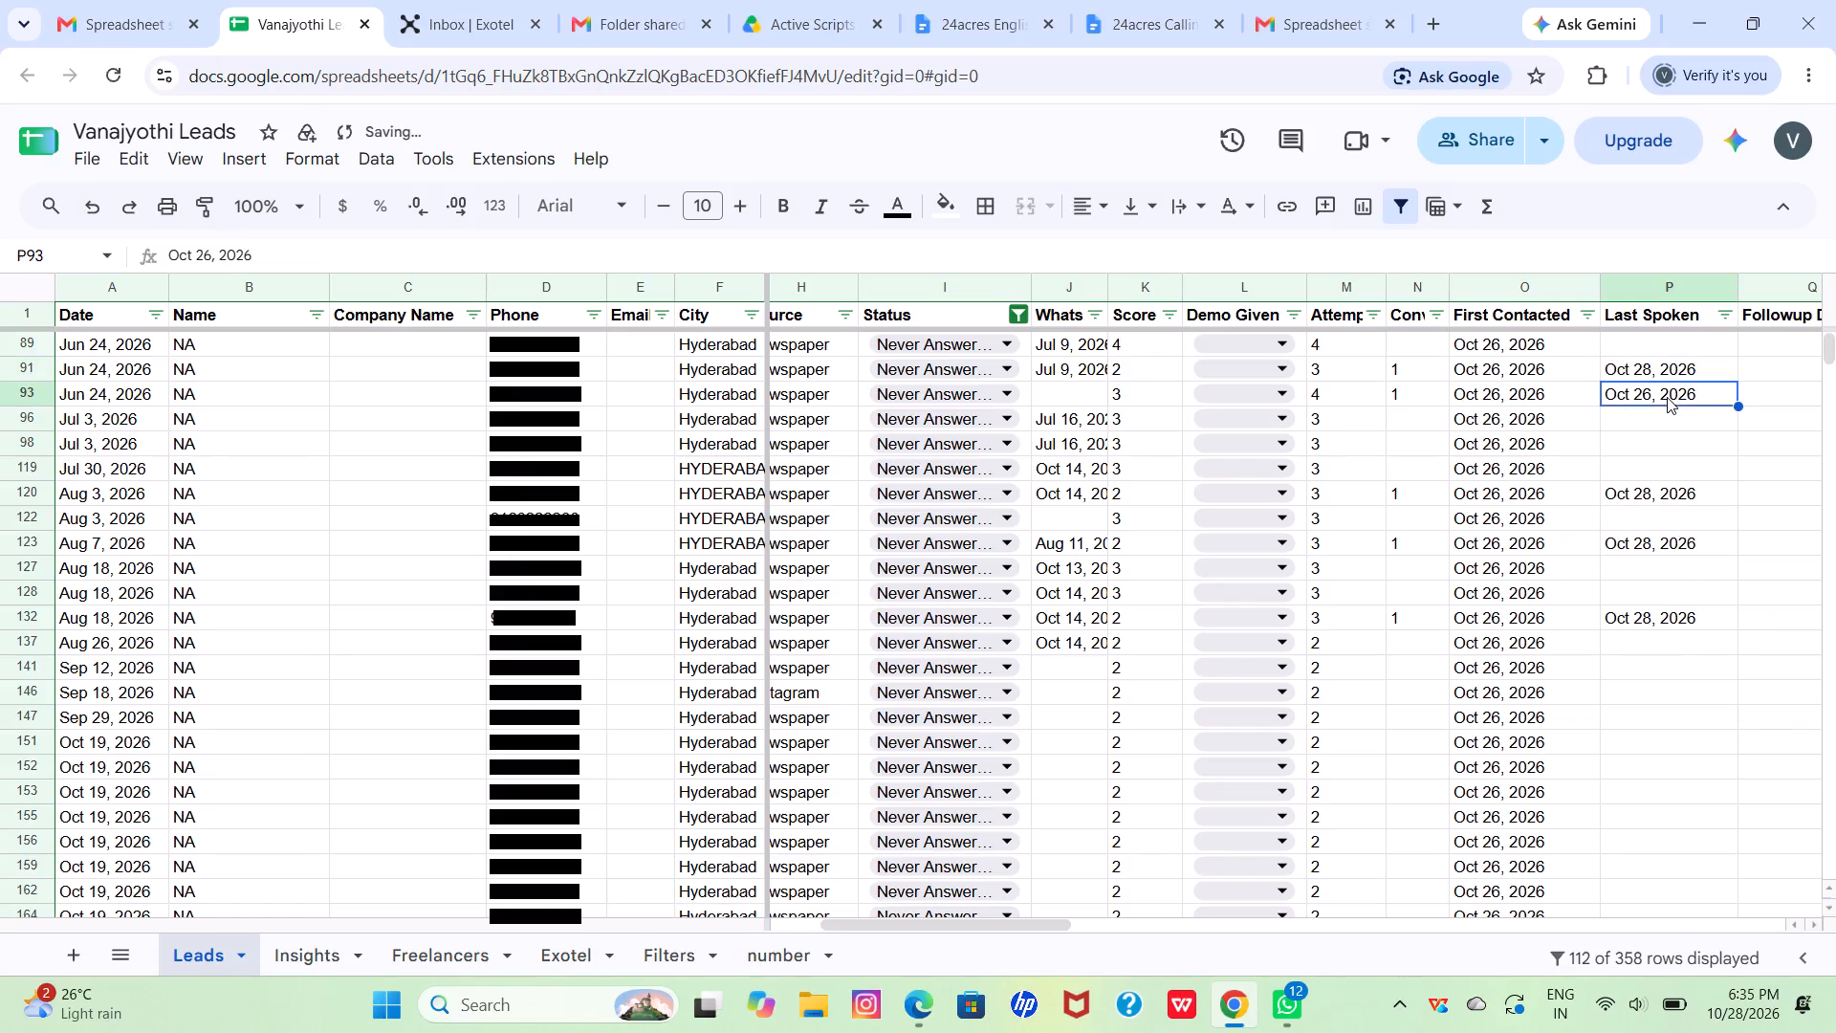
pyautogui.click(1660, 639)
# Set the status of the leads in rows 91 and 93 to Not Interested.
pyautogui.scroll(9, 1660, 639)
pyautogui.hscroll(-4, 1660, 639)
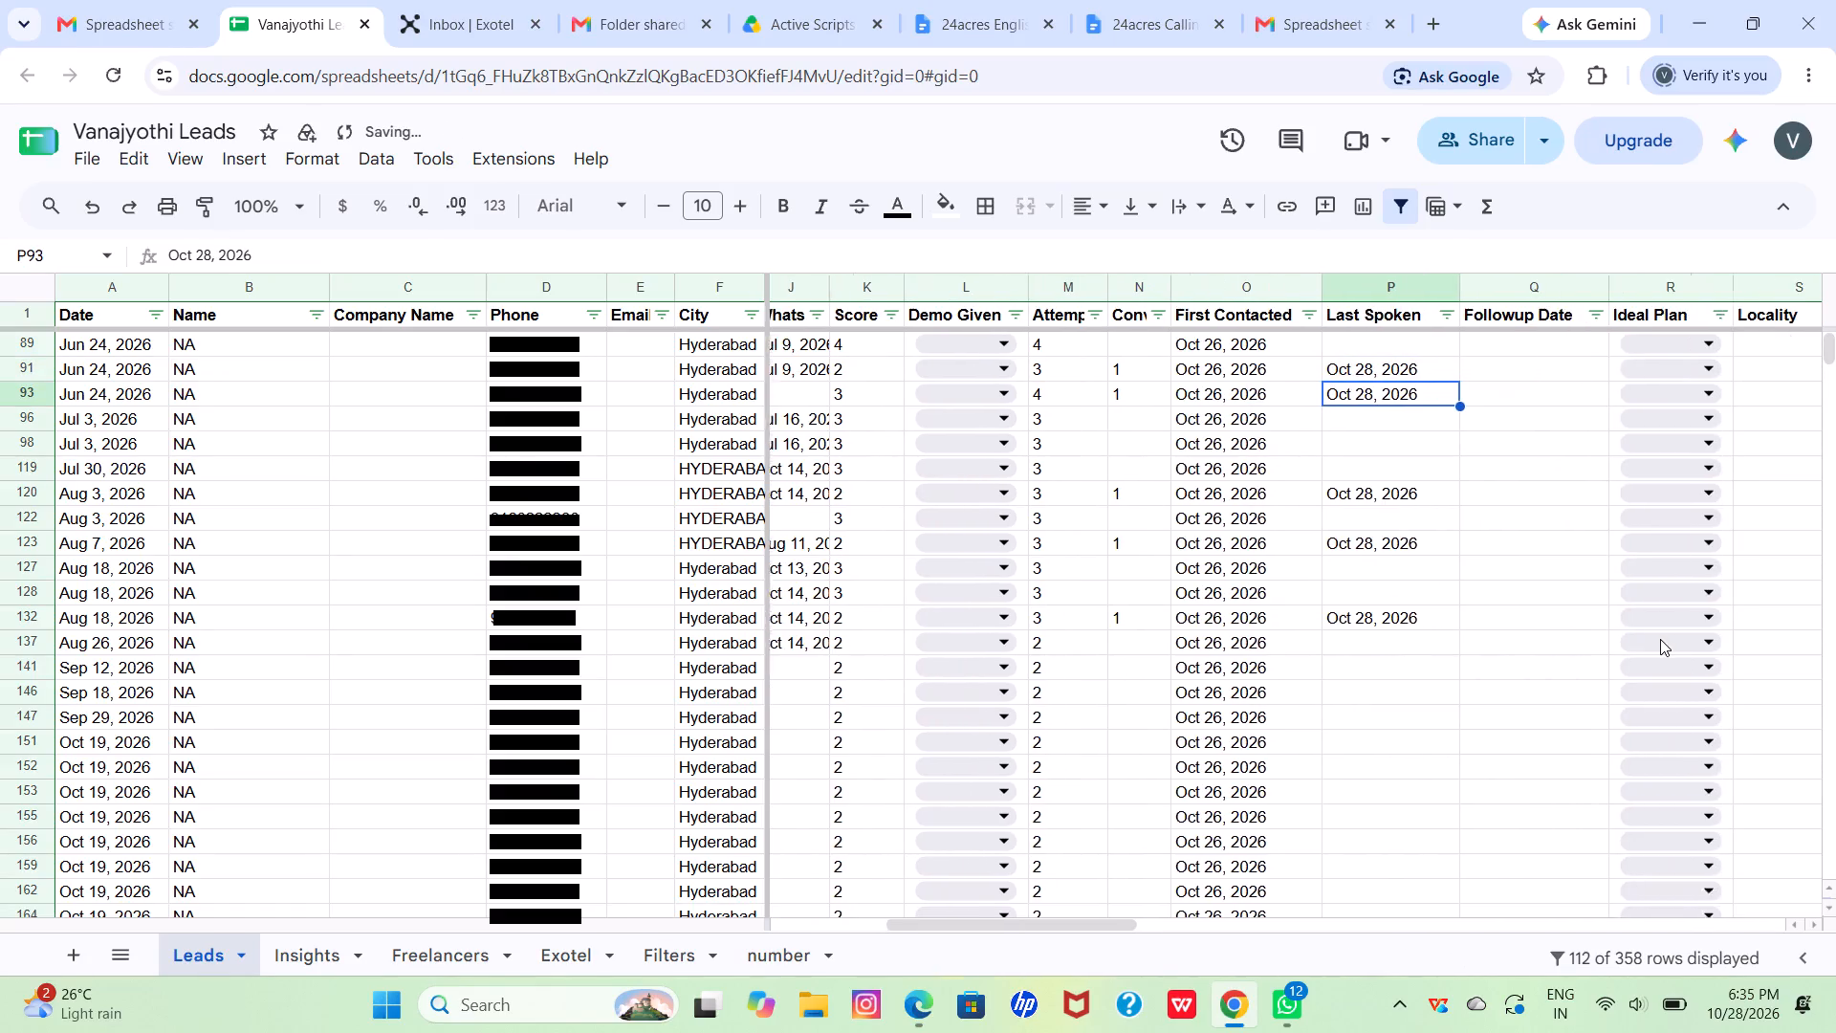
pyautogui.hscroll(-1, 1660, 639)
pyautogui.hscroll(7, 1660, 639)
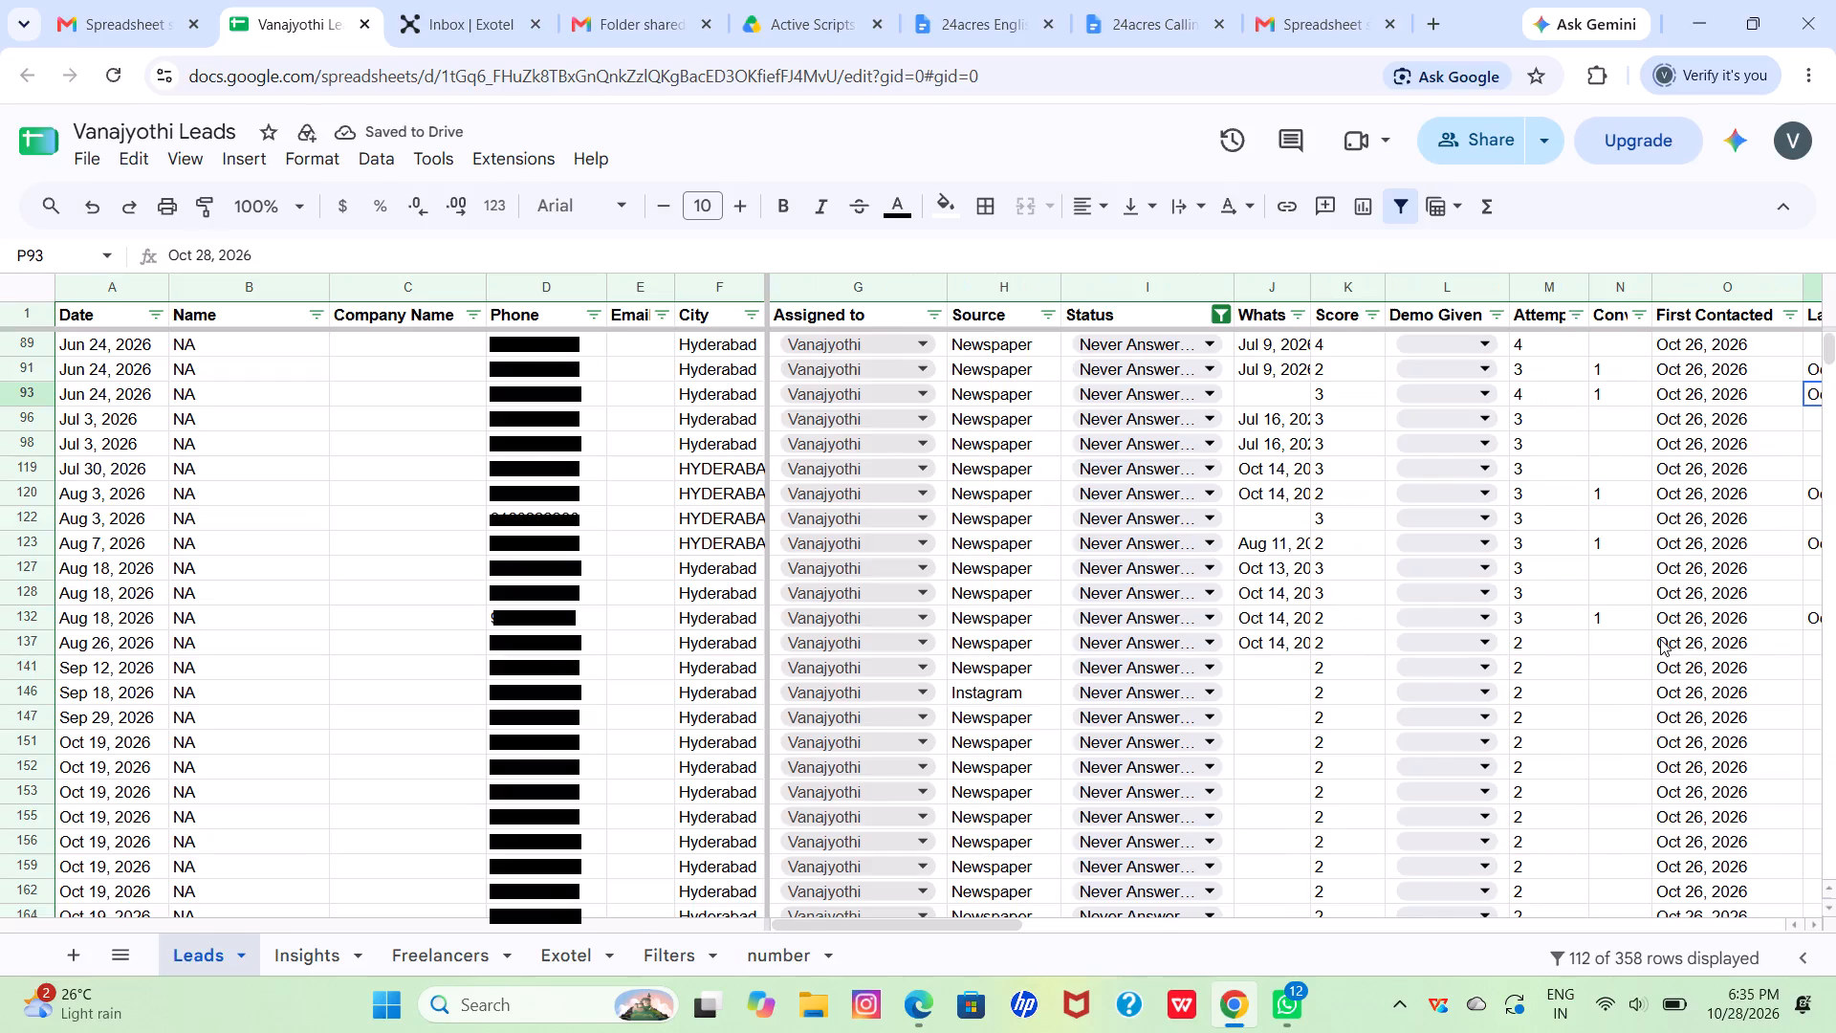
pyautogui.hscroll(-10, 1660, 639)
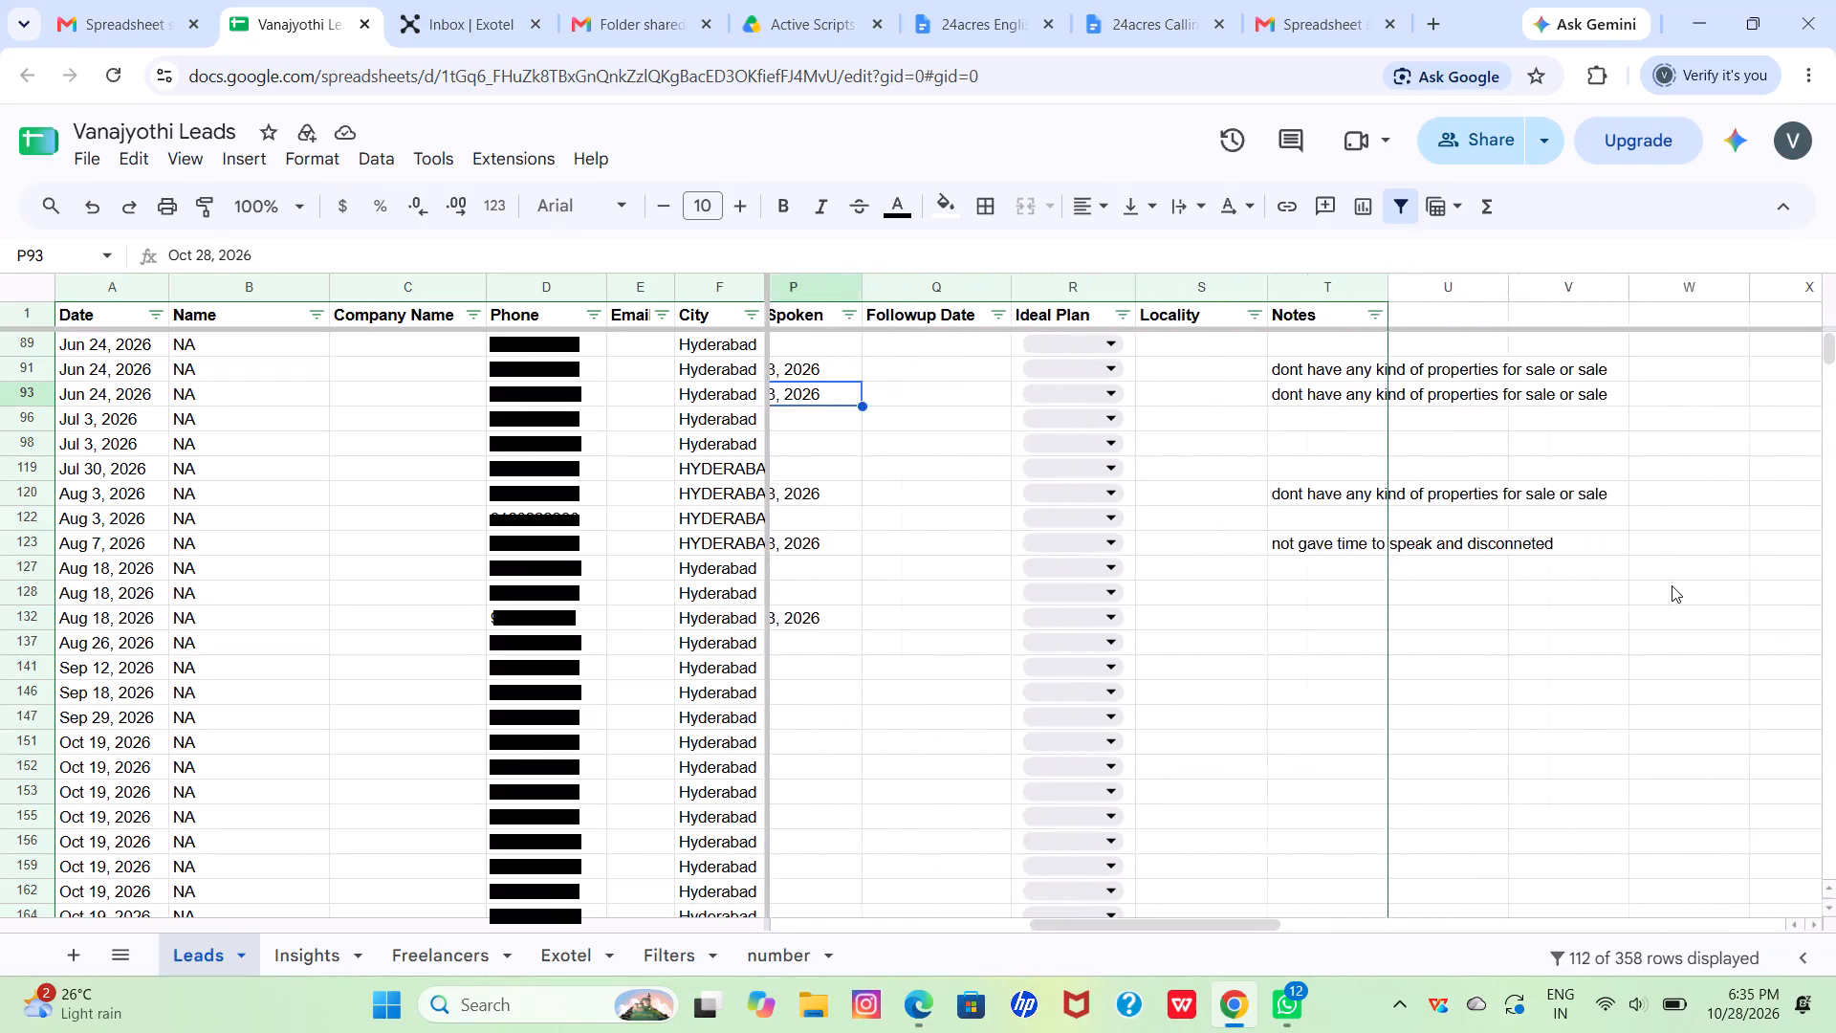
pyautogui.hscroll(9, 1672, 585)
pyautogui.click(1187, 374)
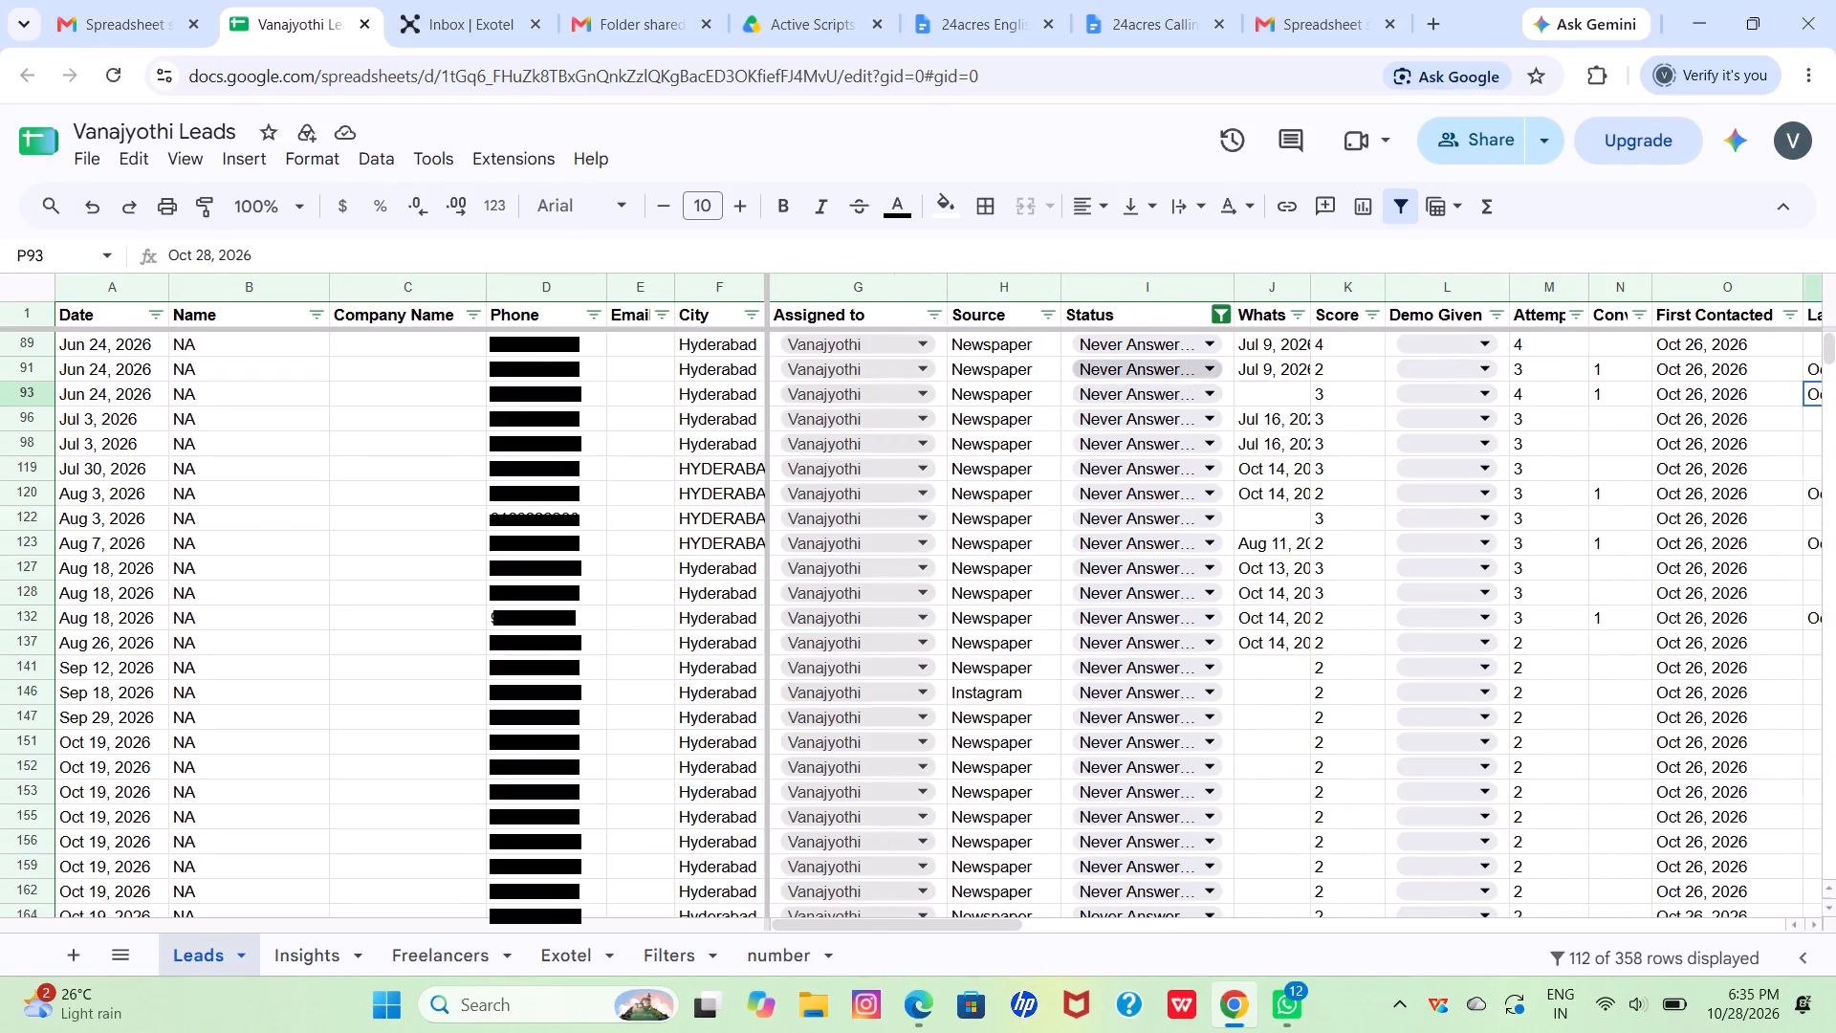
pyautogui.click(1143, 511)
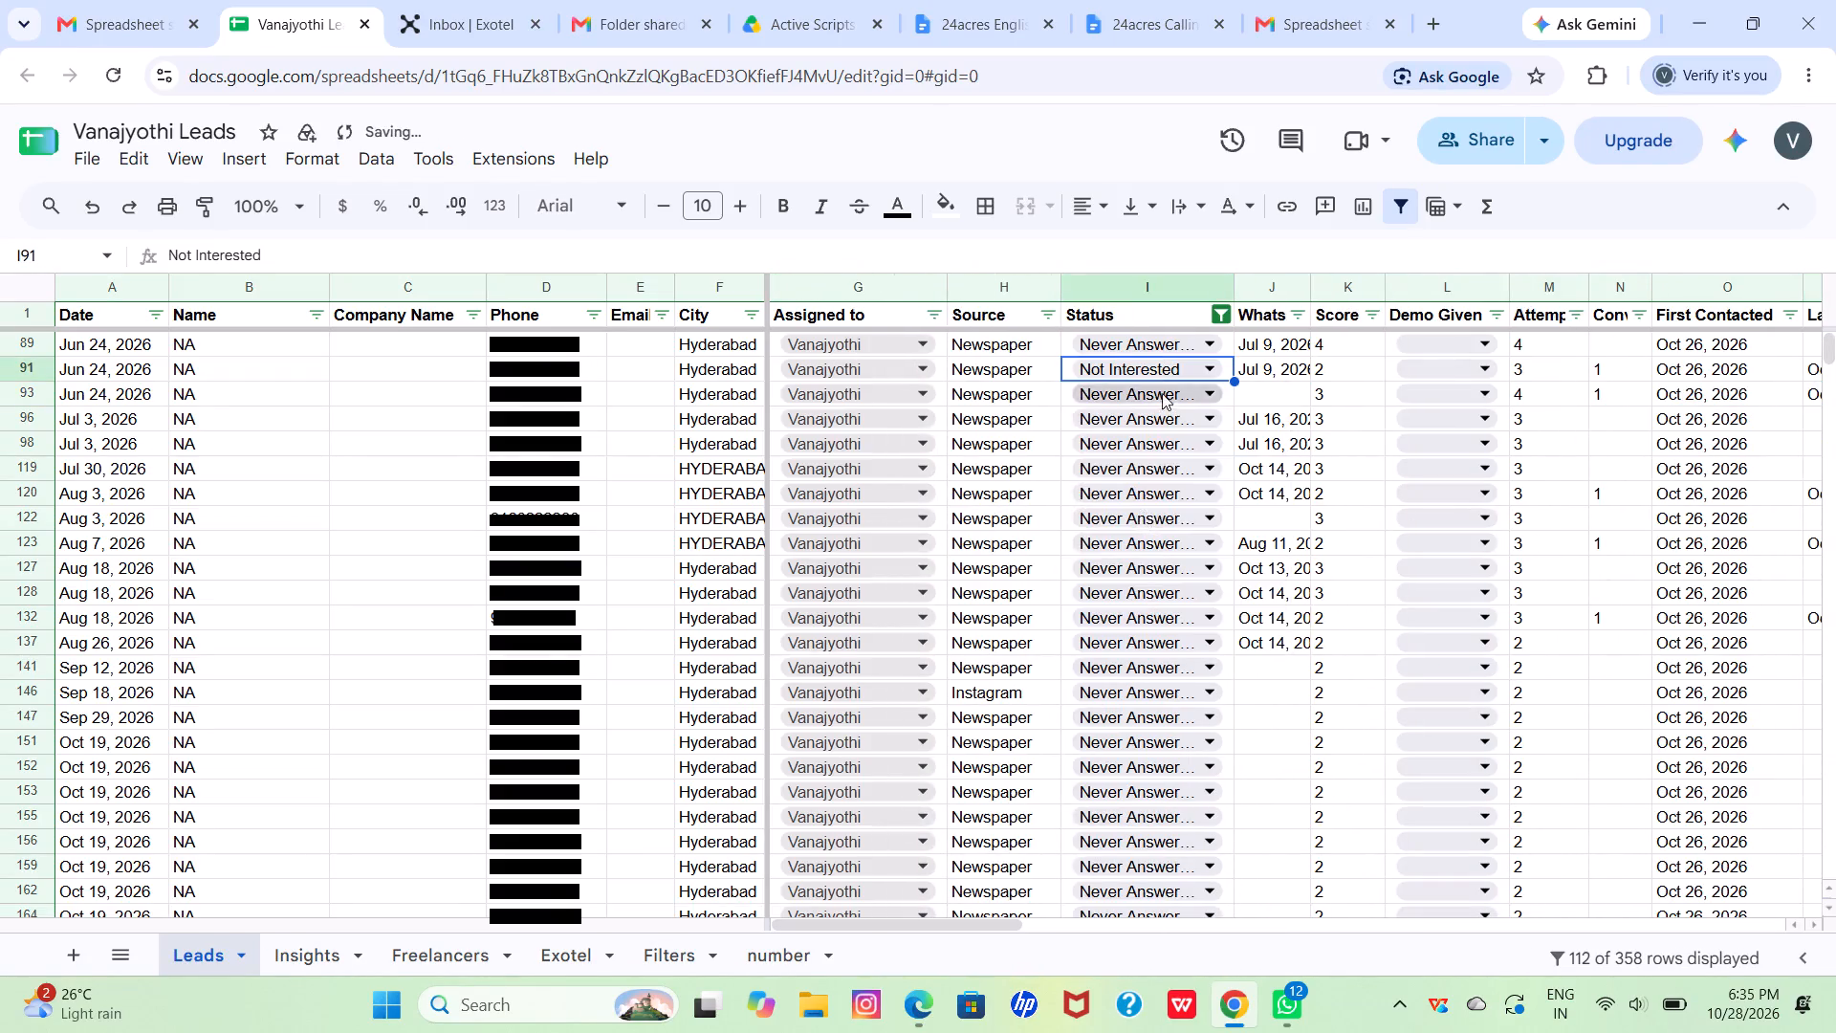
pyautogui.click(1162, 391)
pyautogui.click(1148, 541)
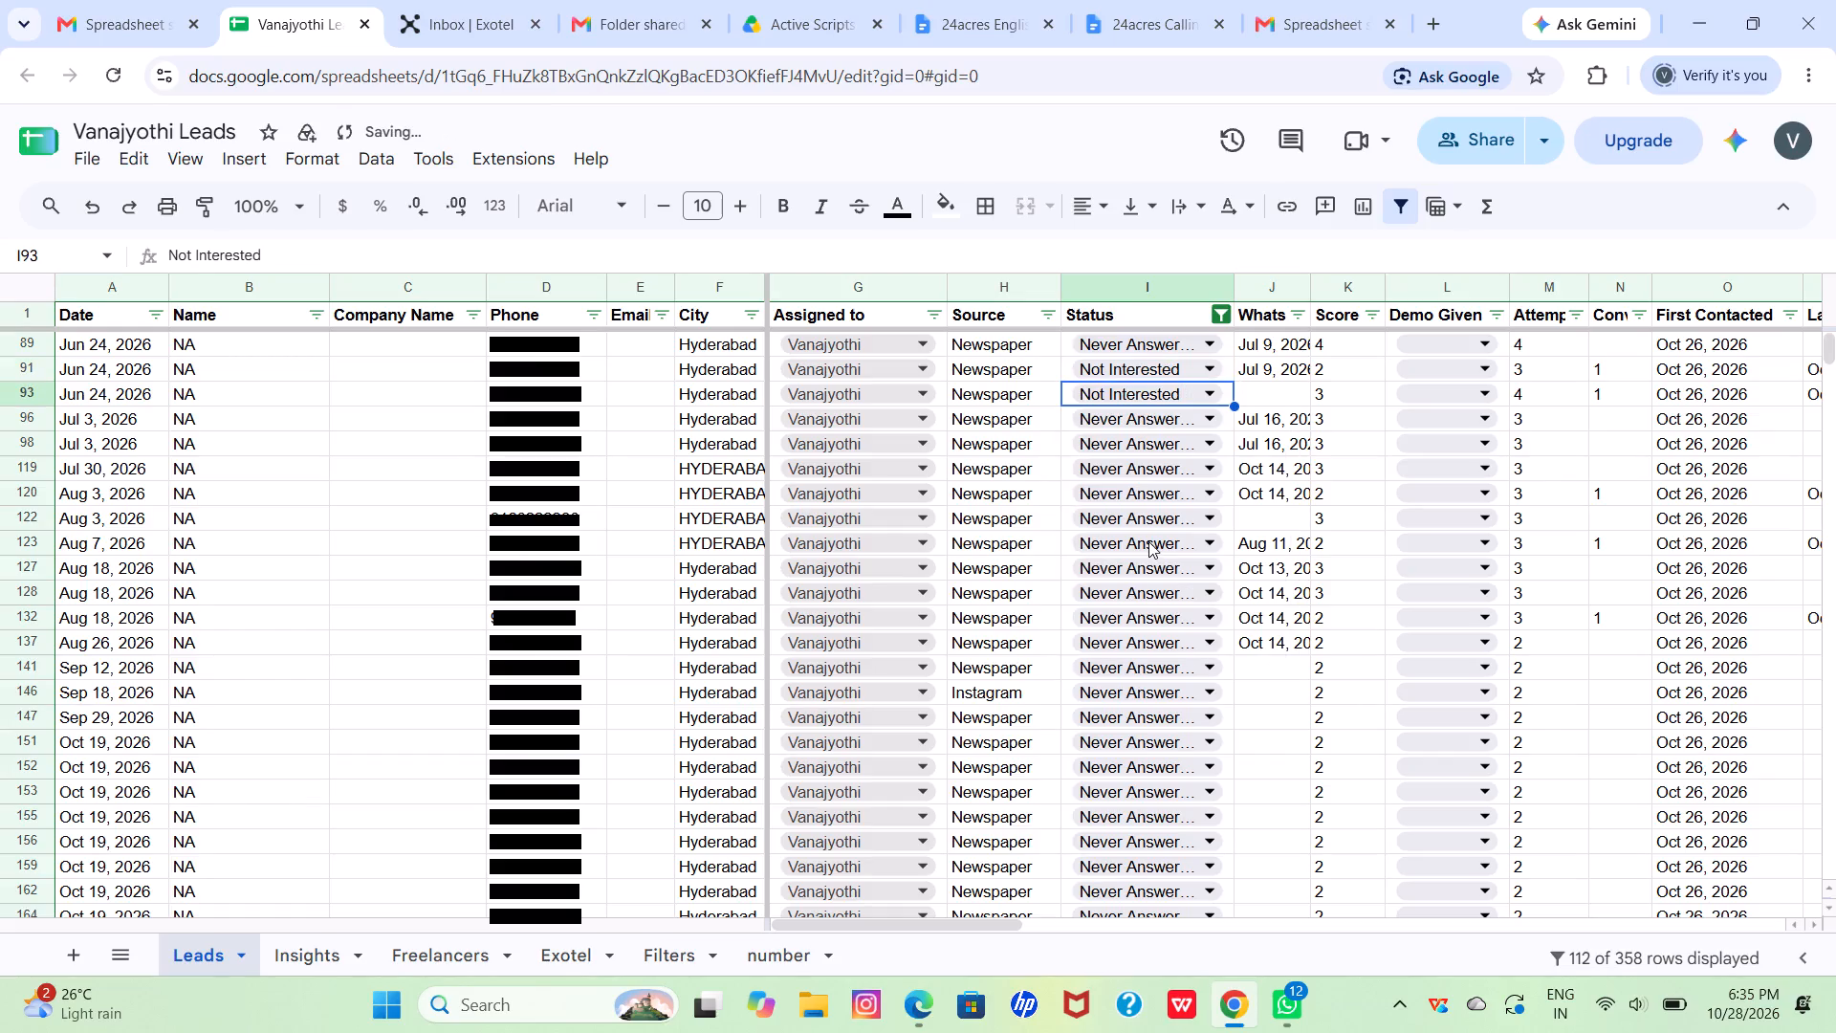
# Set the status of the leads in rows 120, 123 and 132 to Not Interested.
pyautogui.click(1153, 499)
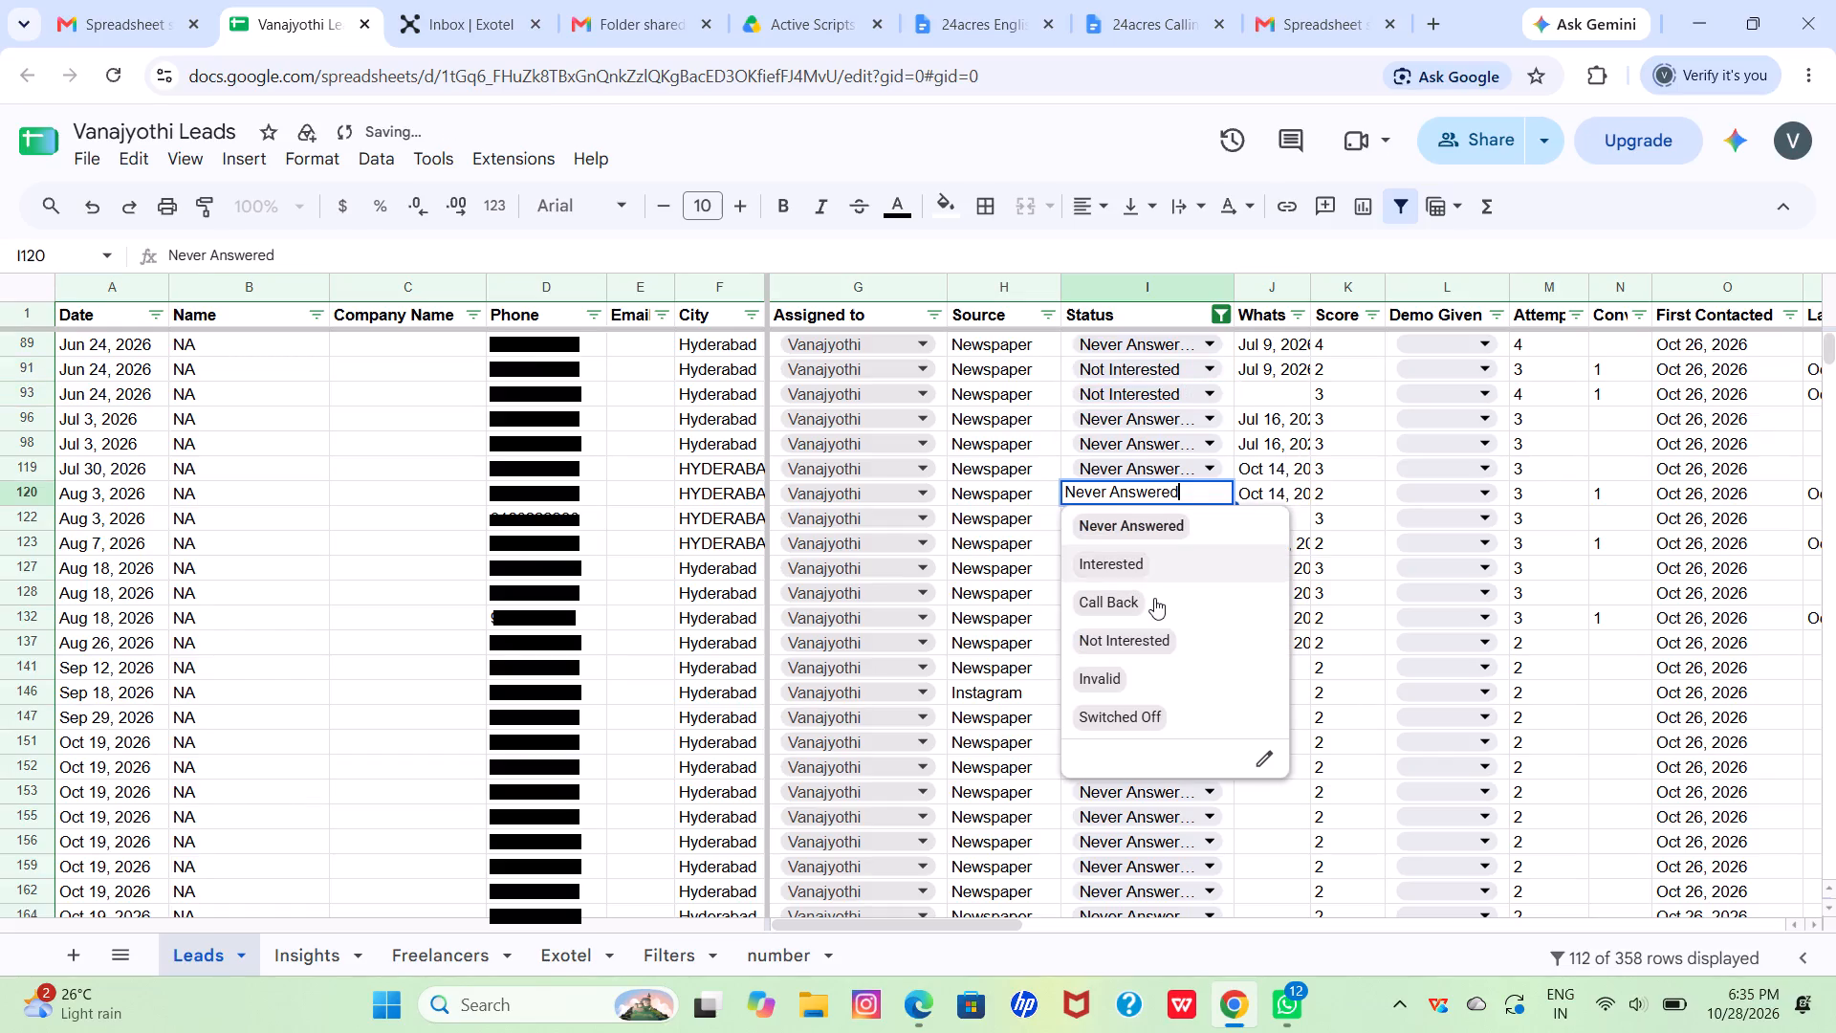
pyautogui.click(1153, 628)
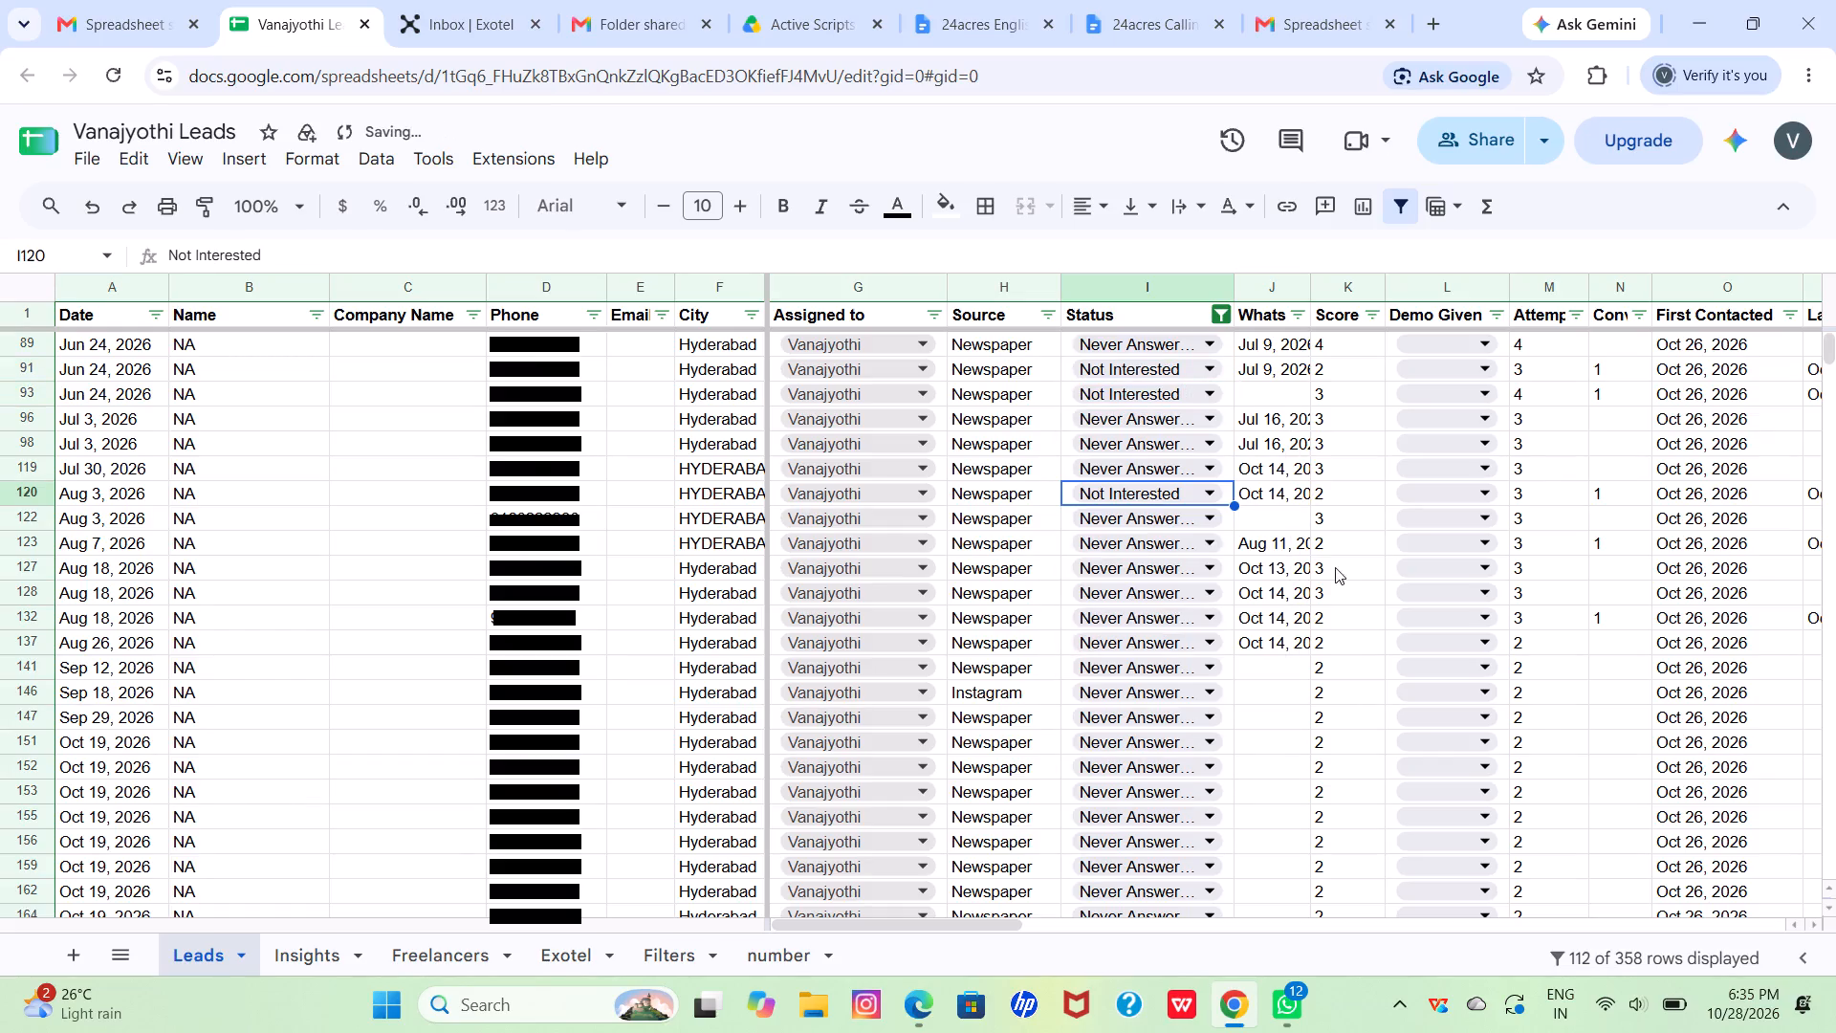
pyautogui.click(1180, 546)
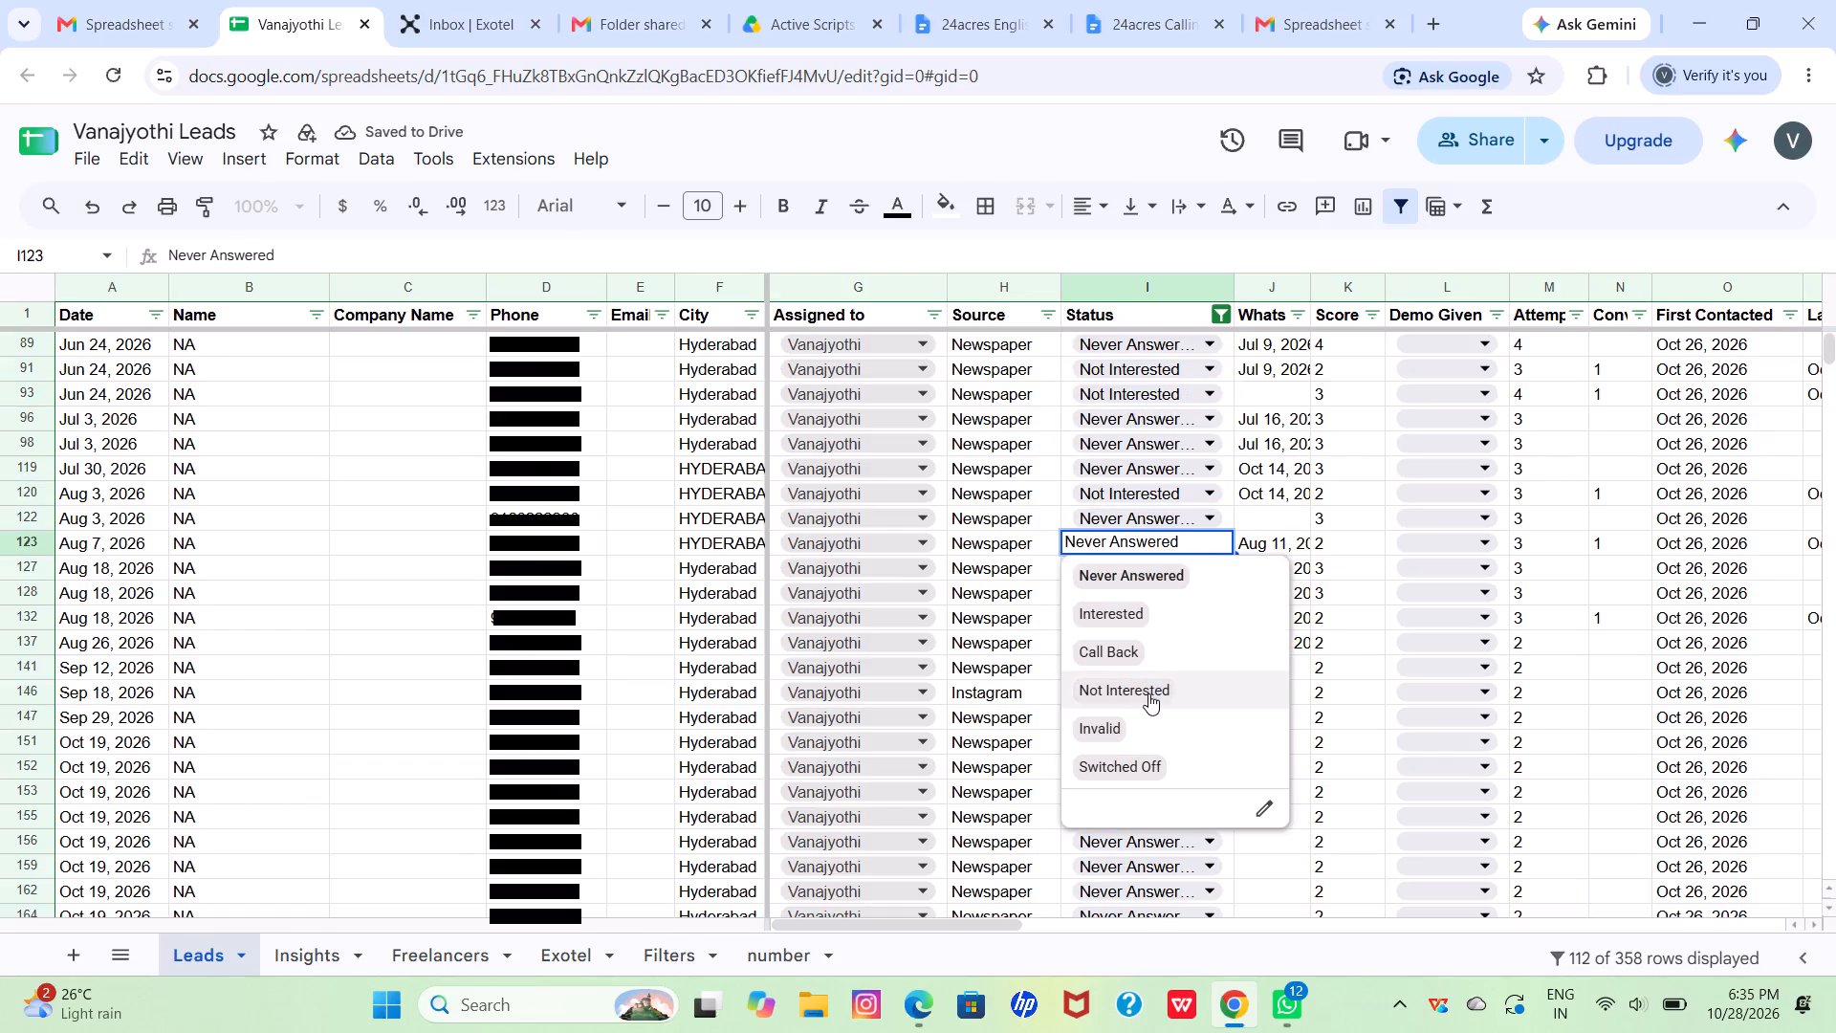
pyautogui.click(1148, 693)
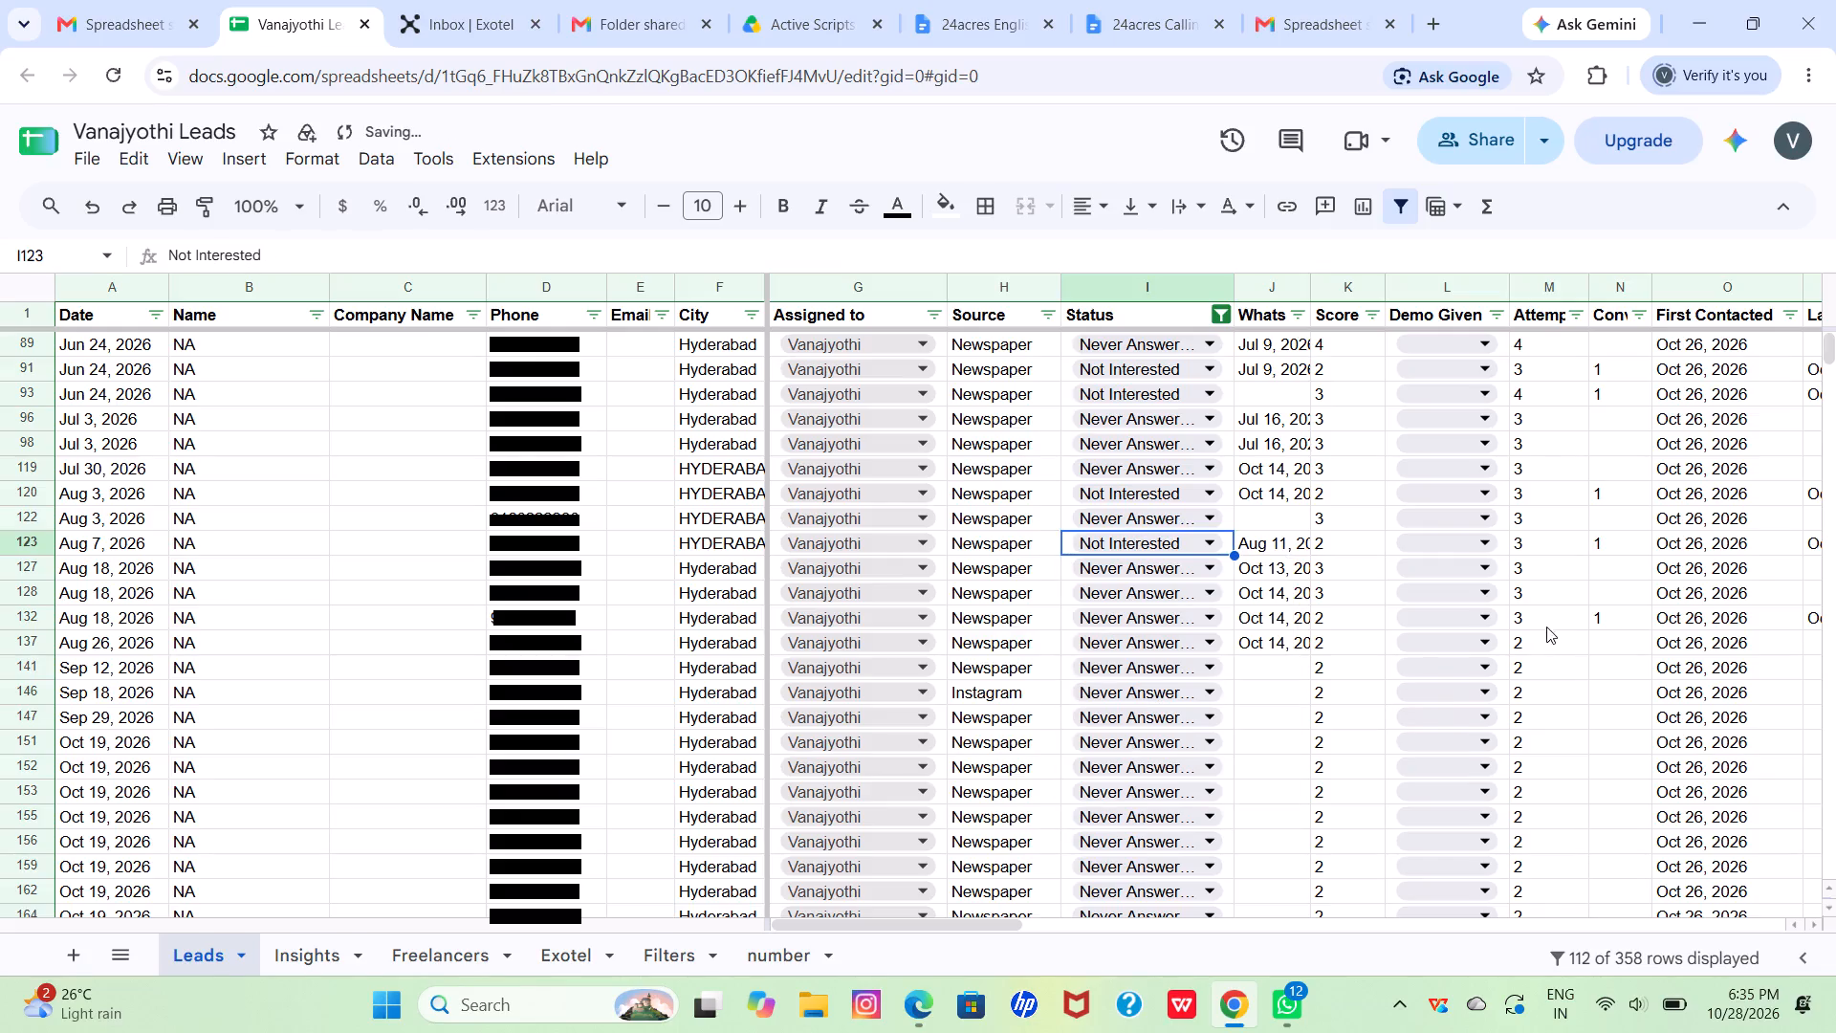
pyautogui.click(1174, 628)
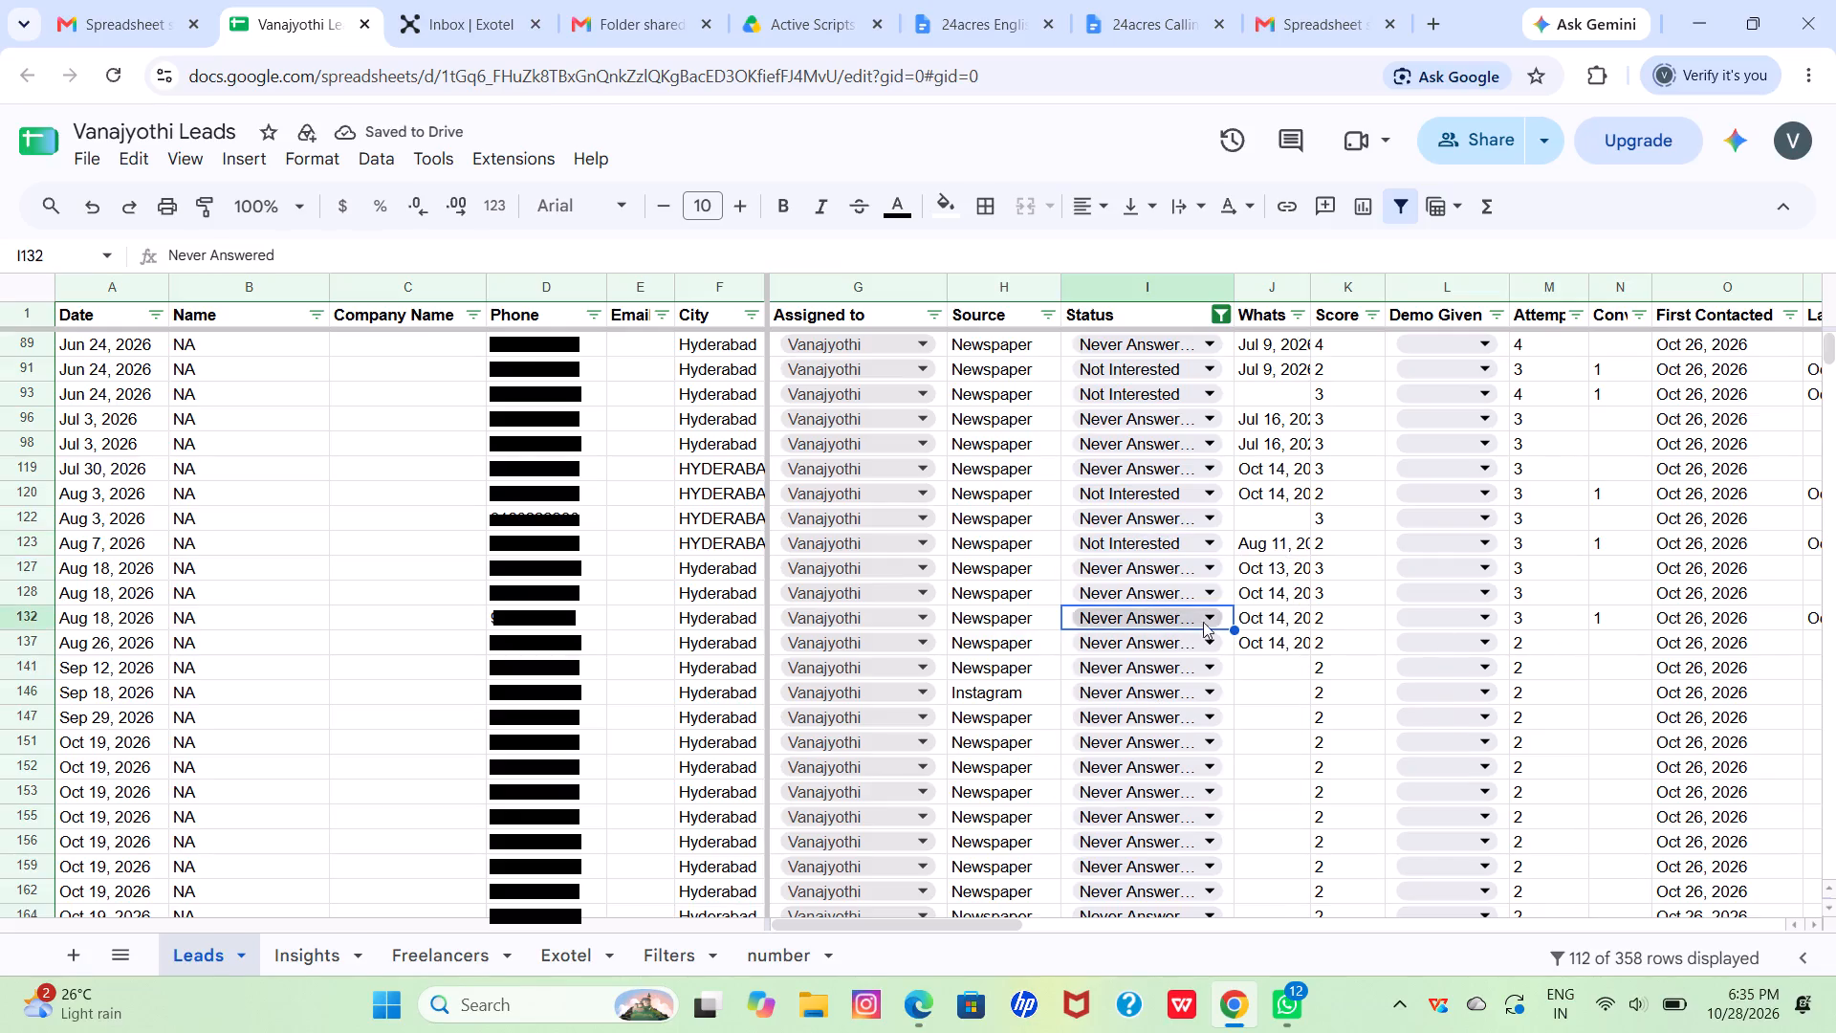
pyautogui.click(1211, 621)
pyautogui.click(1130, 772)
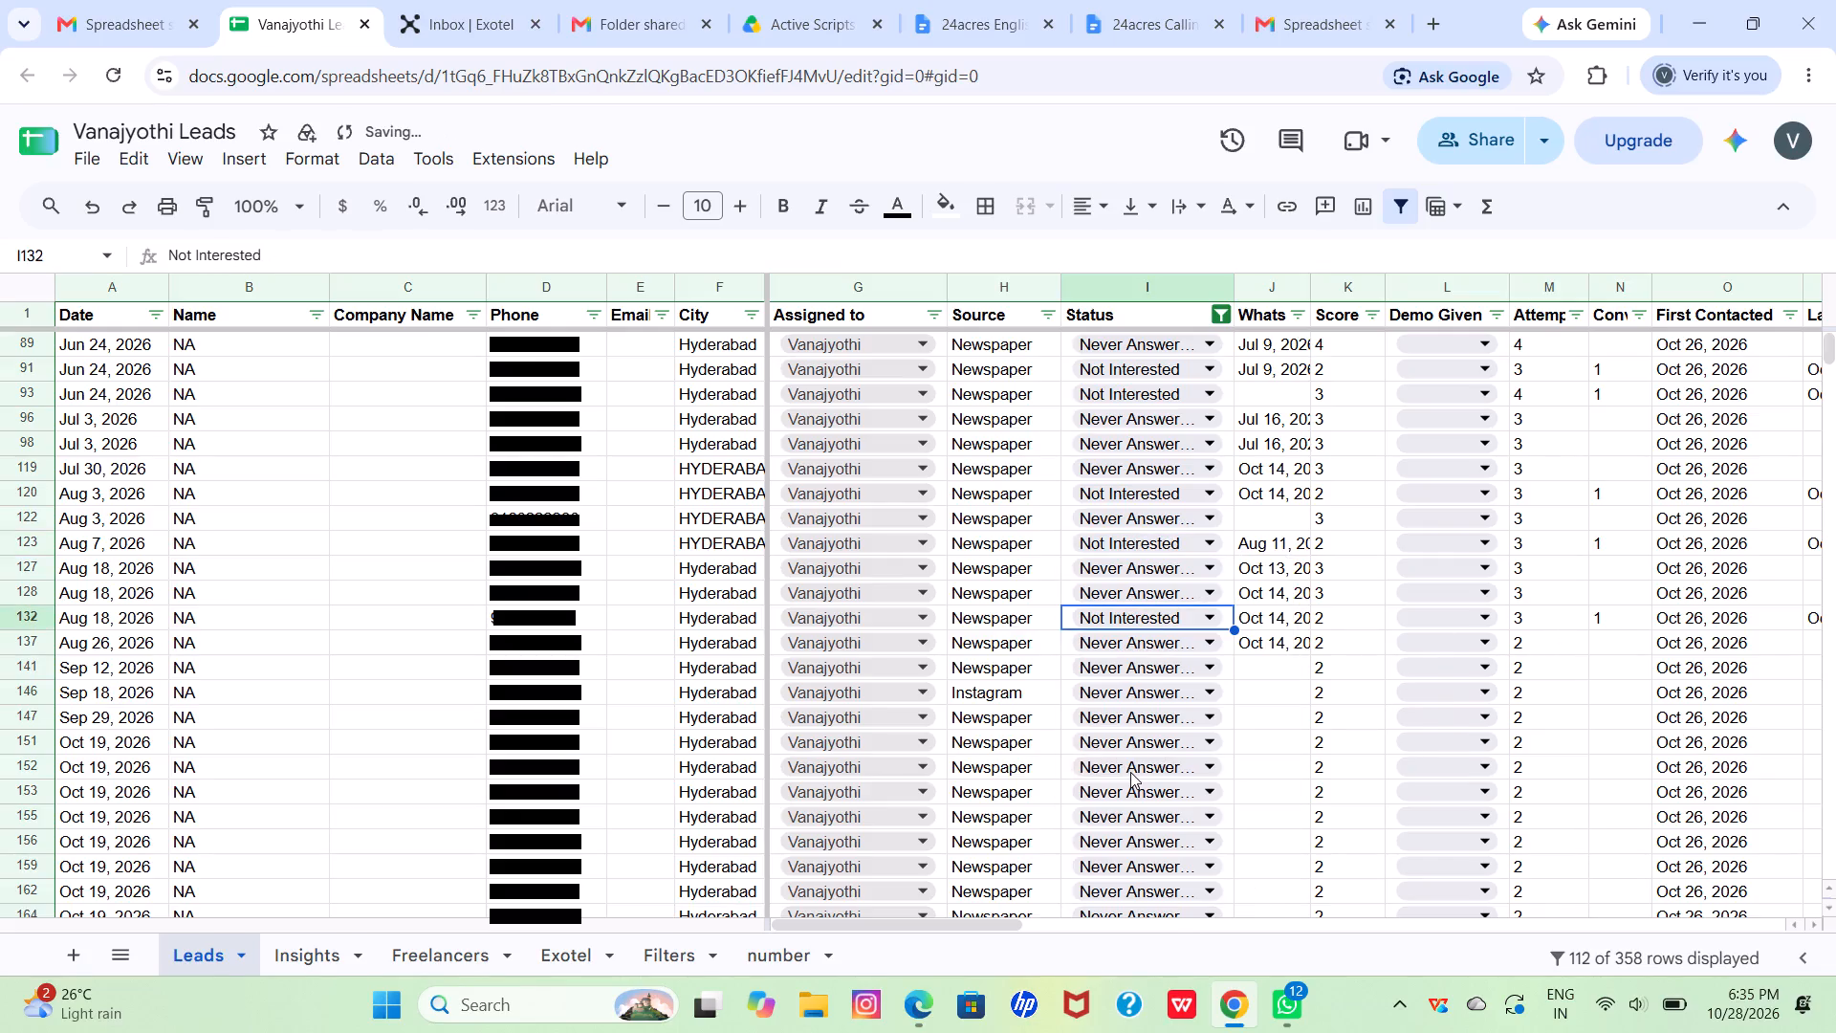
# Enter Oct 29, 2026 as the Followup Date for the lead in row 132.
pyautogui.click(1610, 633)
pyautogui.hscroll(-3, 1610, 633)
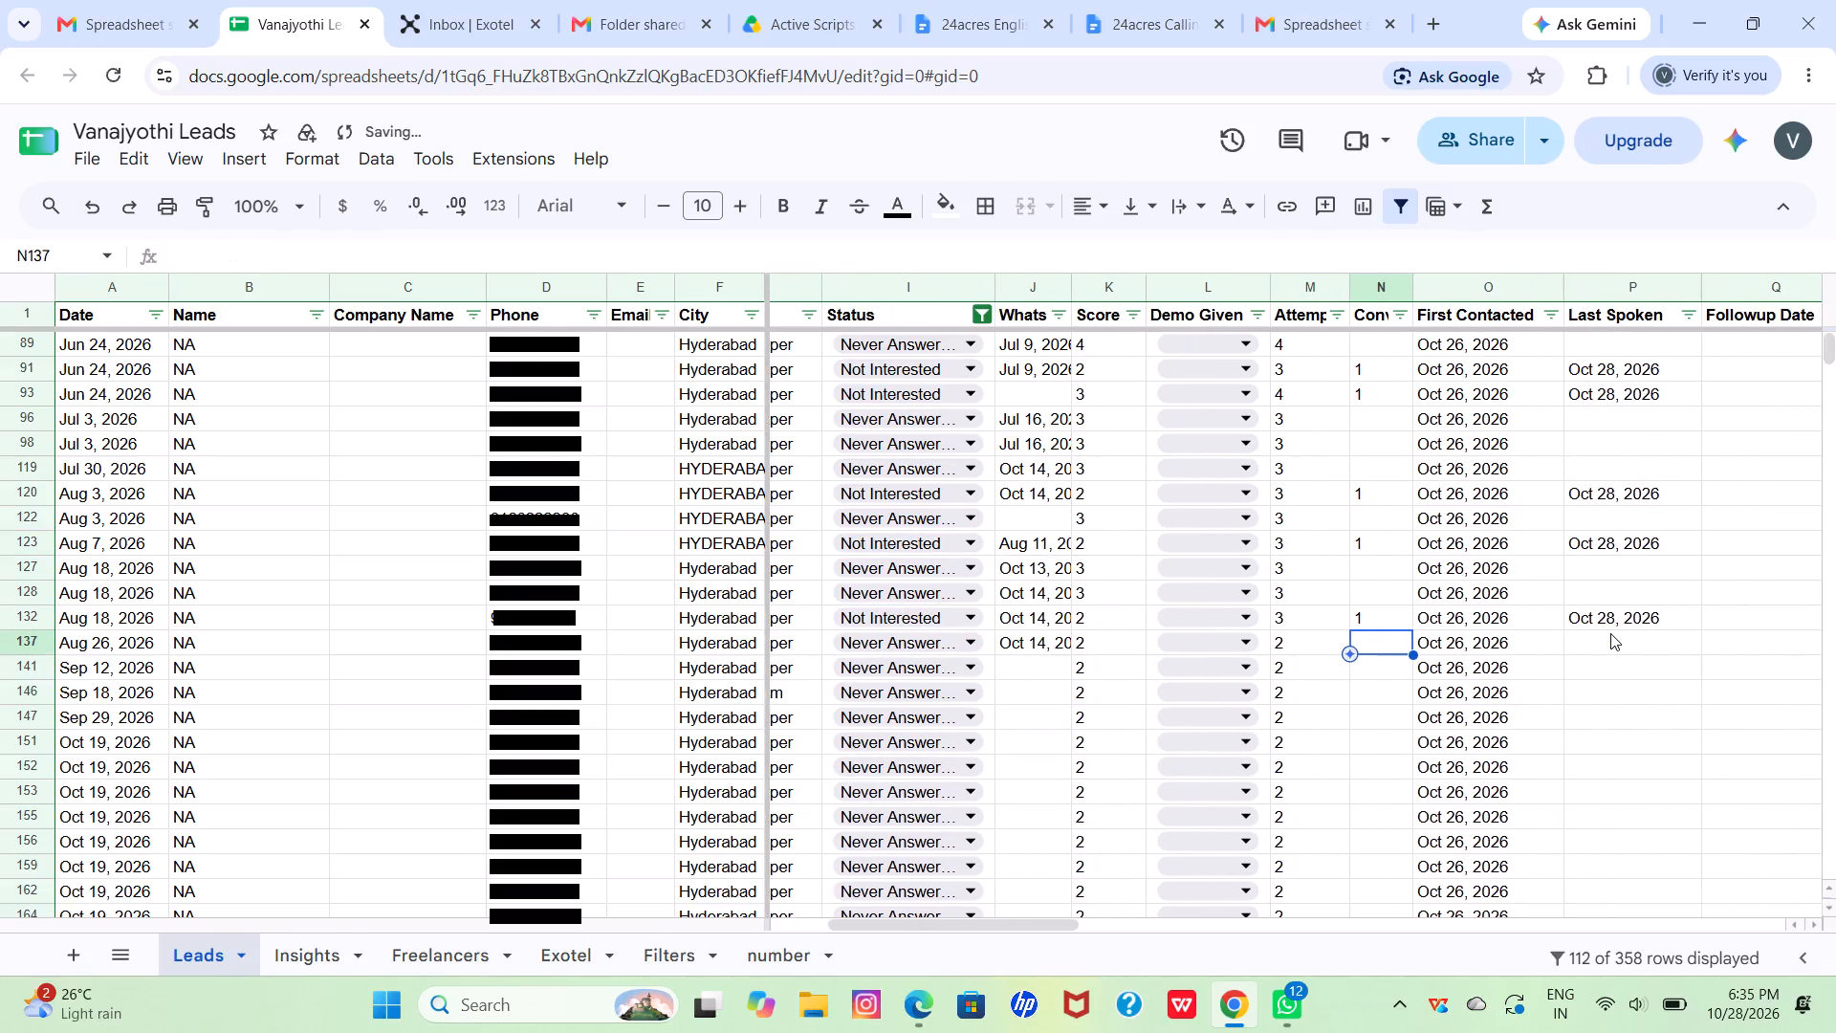
pyautogui.click(1605, 622)
pyautogui.hscroll(-3, 1605, 622)
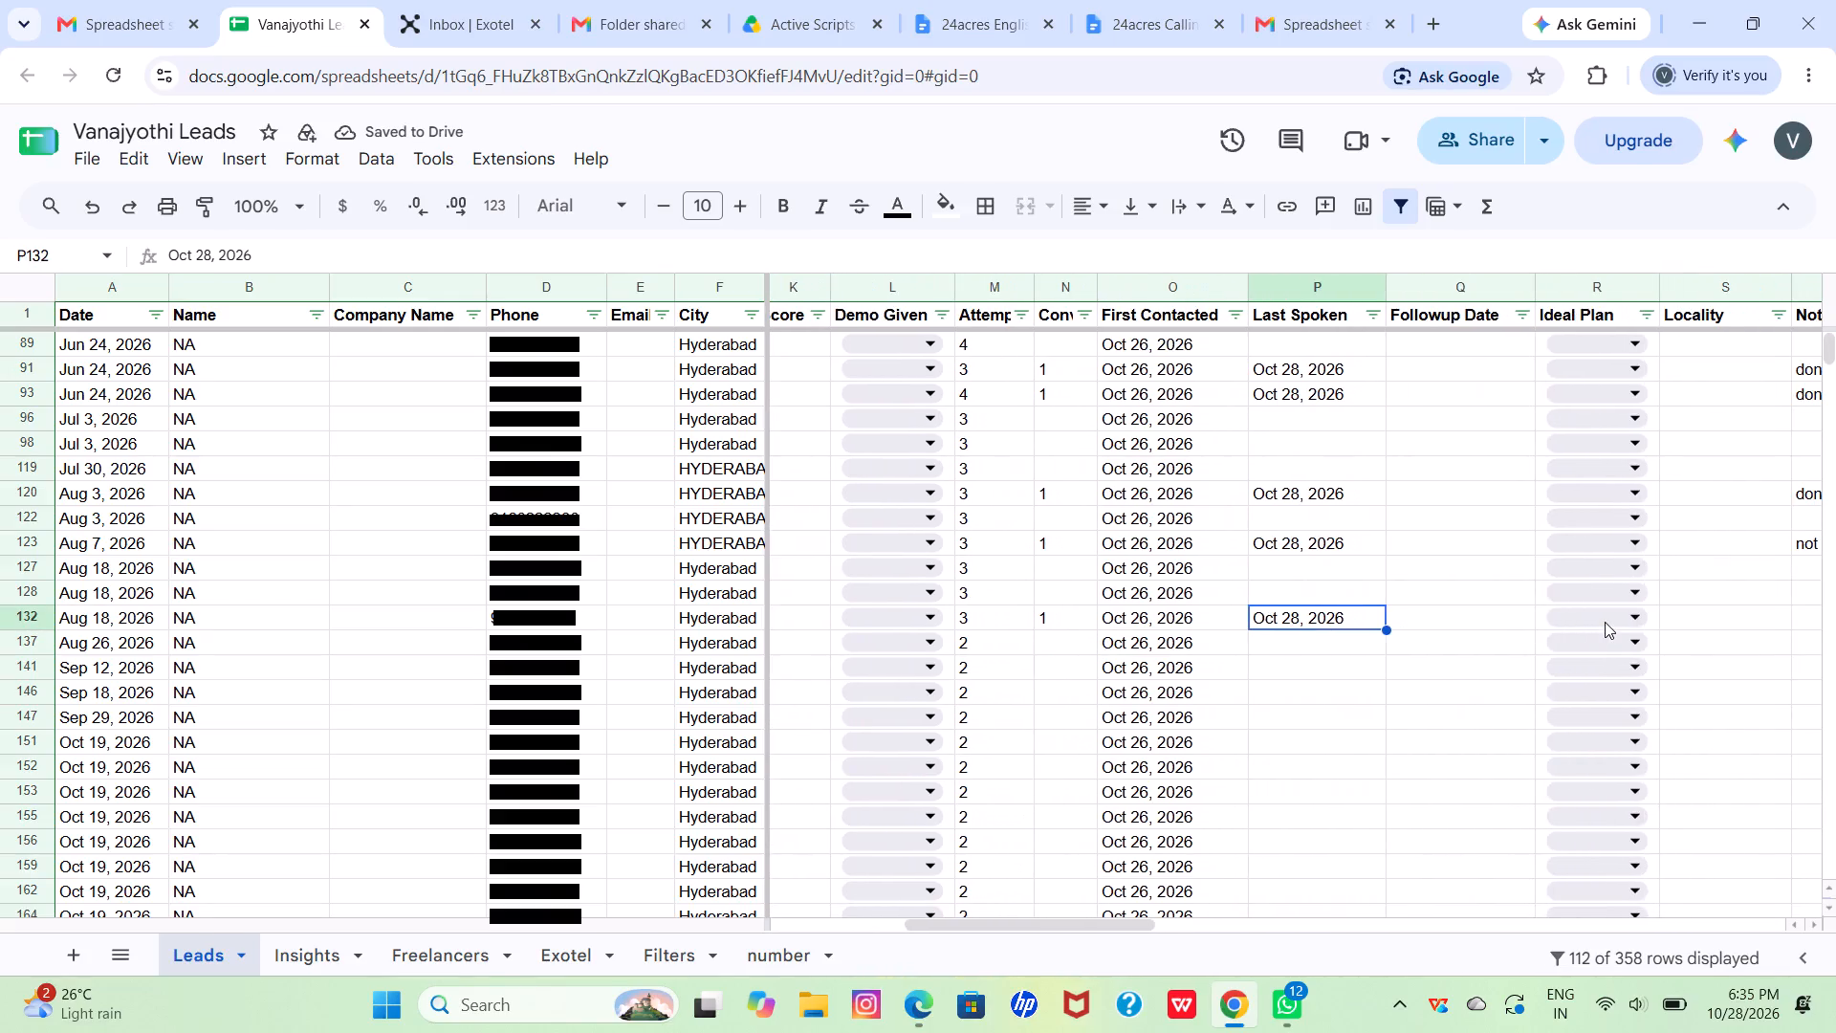
pyautogui.click(1507, 613)
pyautogui.click(1313, 626)
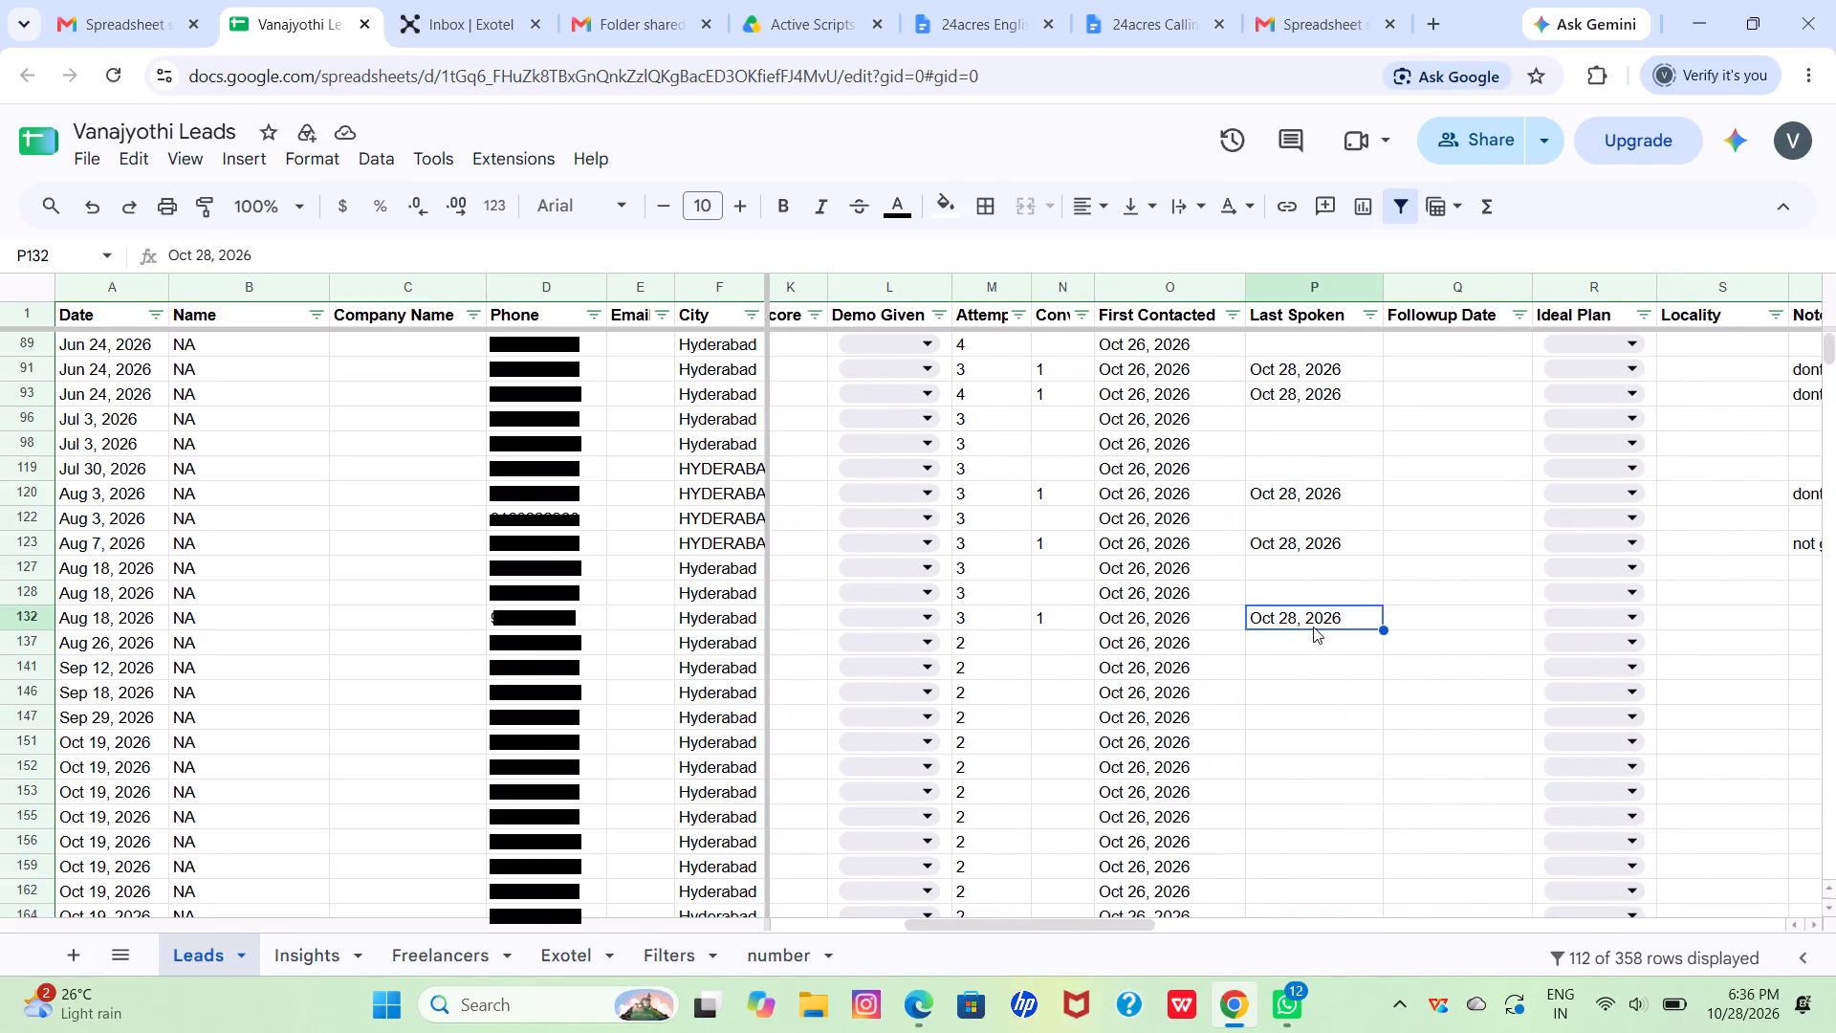
pyautogui.hotkey('ctrl', 'c')
pyautogui.click(1419, 612)
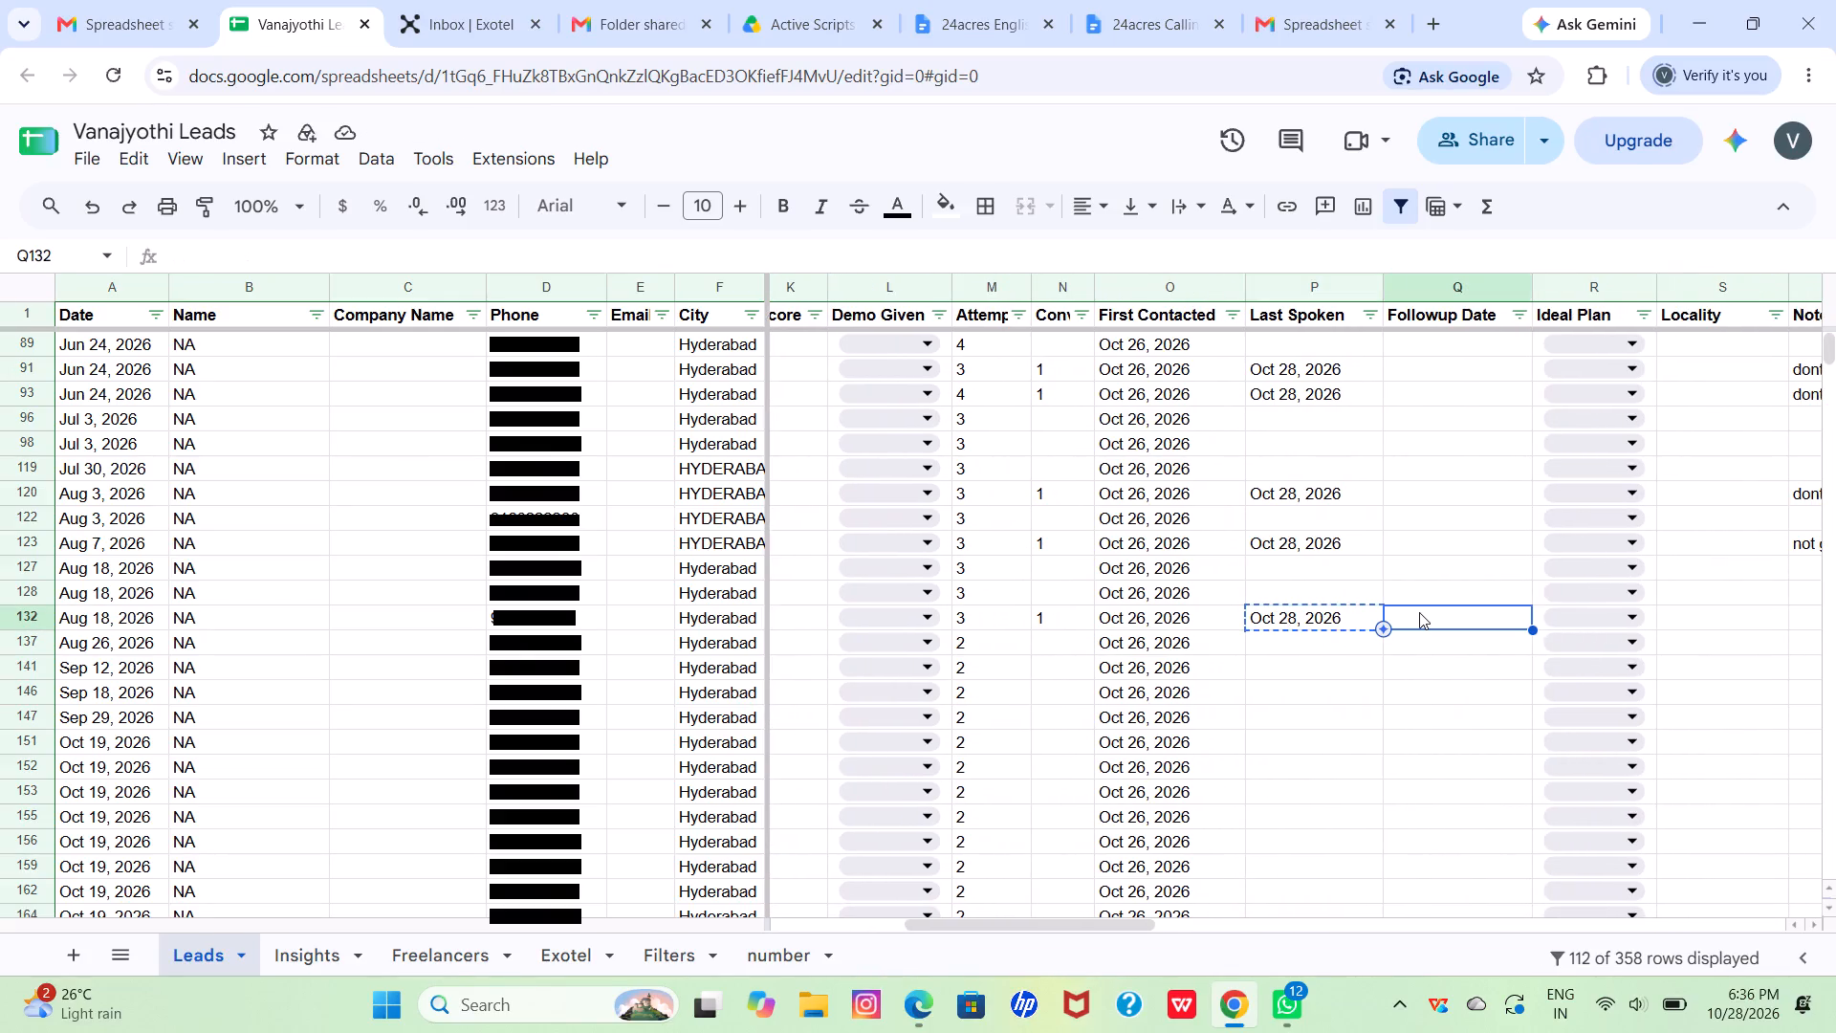
pyautogui.hotkey('ctrl', 'v')
pyautogui.click(1422, 612)
pyautogui.doubleClick(1422, 612)
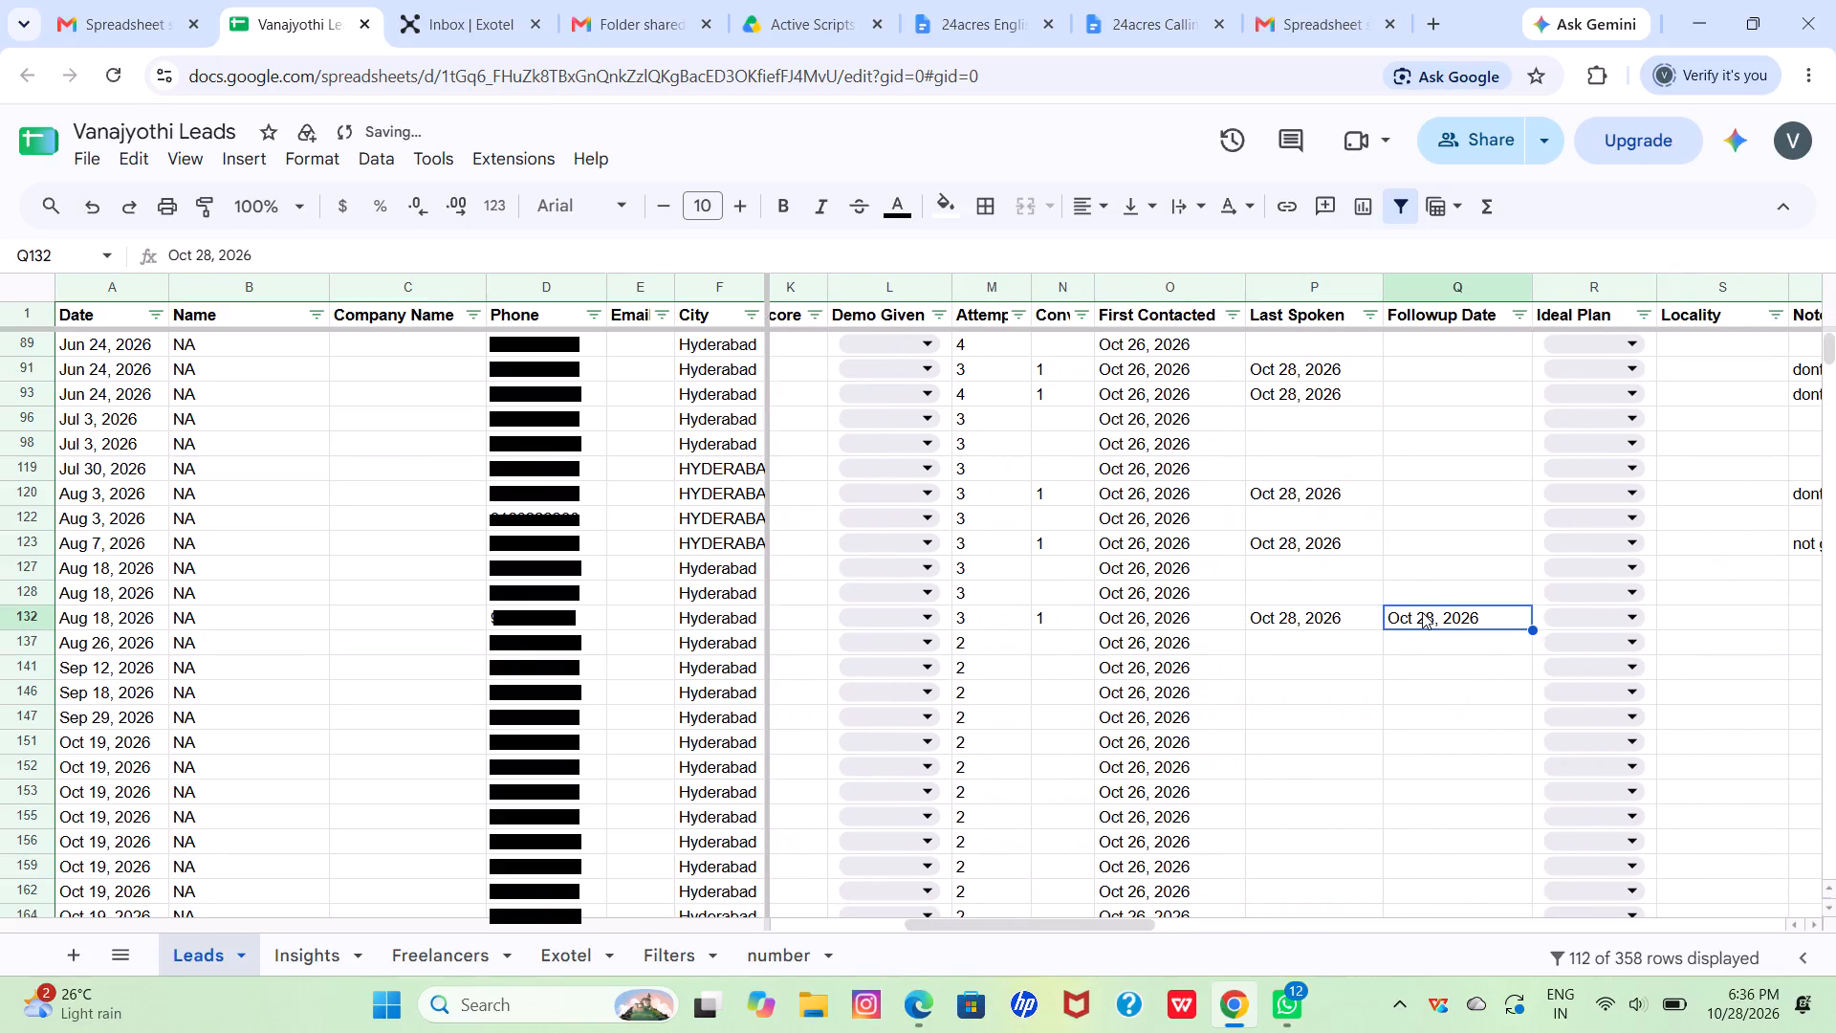
pyautogui.click(1487, 867)
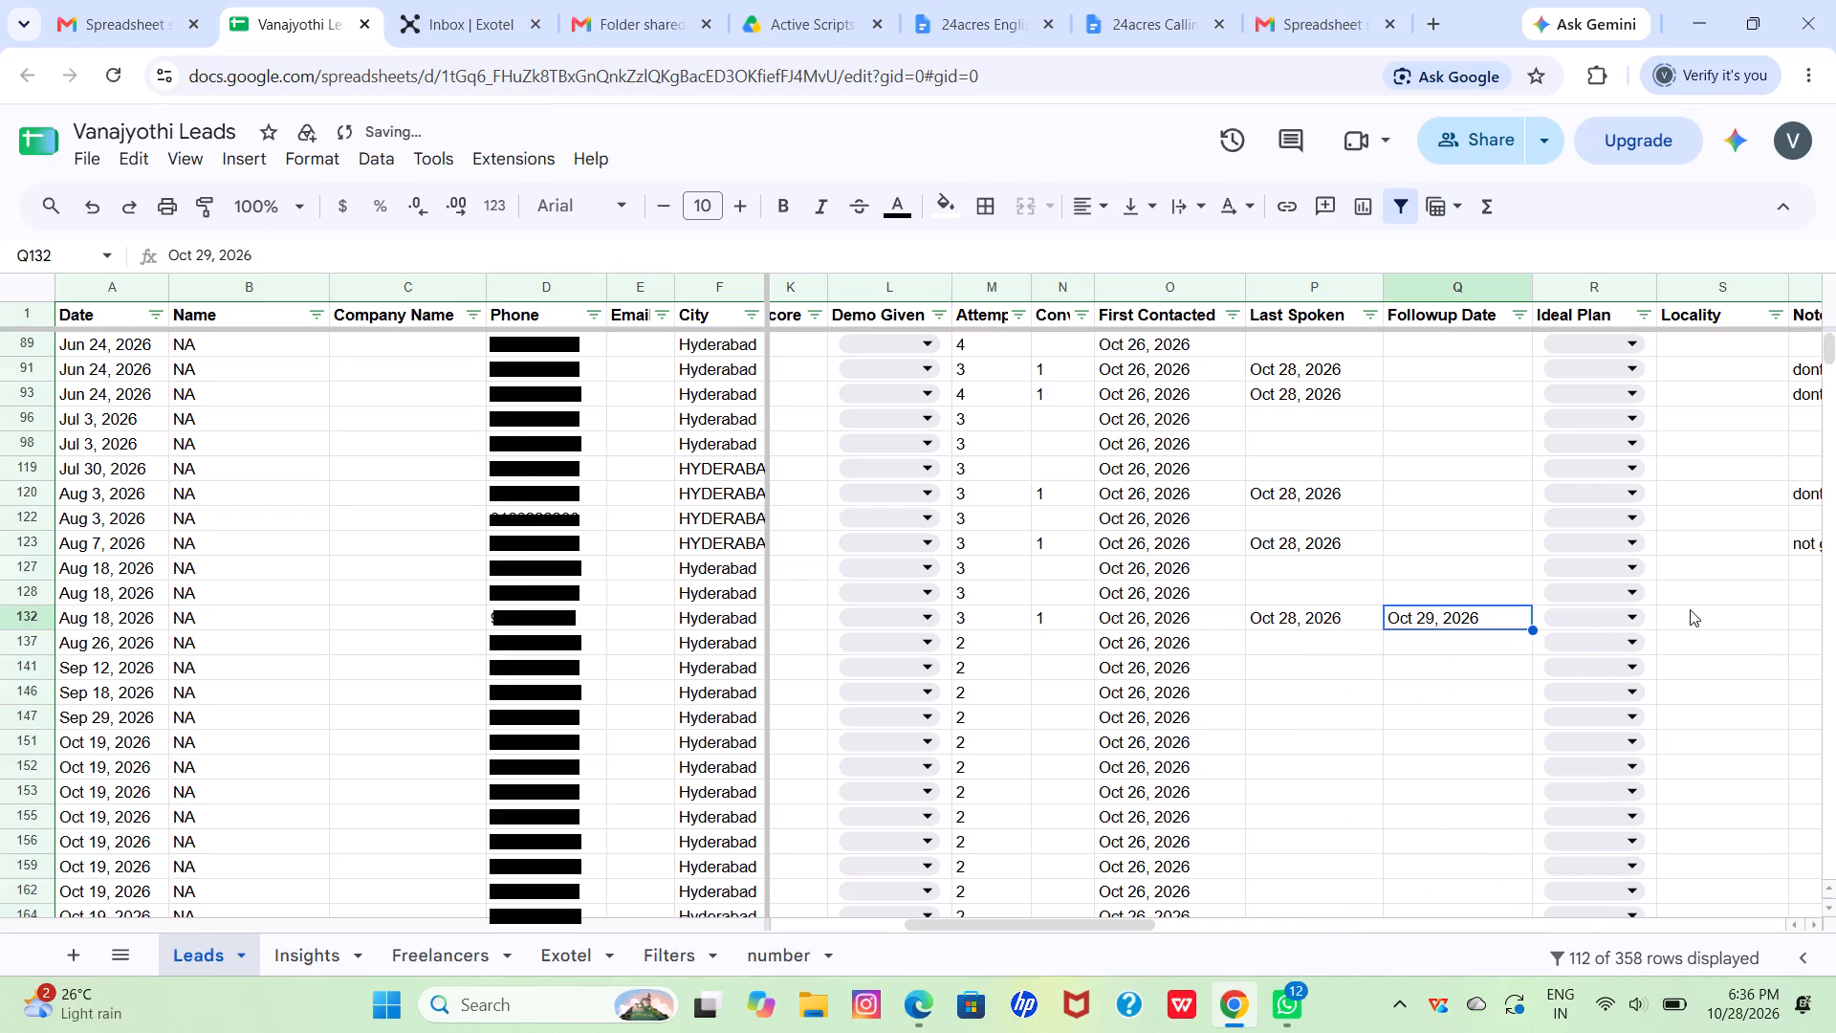
# Add the note "he has 1 property for sale and 1 property for rent ,he will think and call me back" to row 132.
pyautogui.click(1694, 611)
pyautogui.hscroll(-2, 1694, 611)
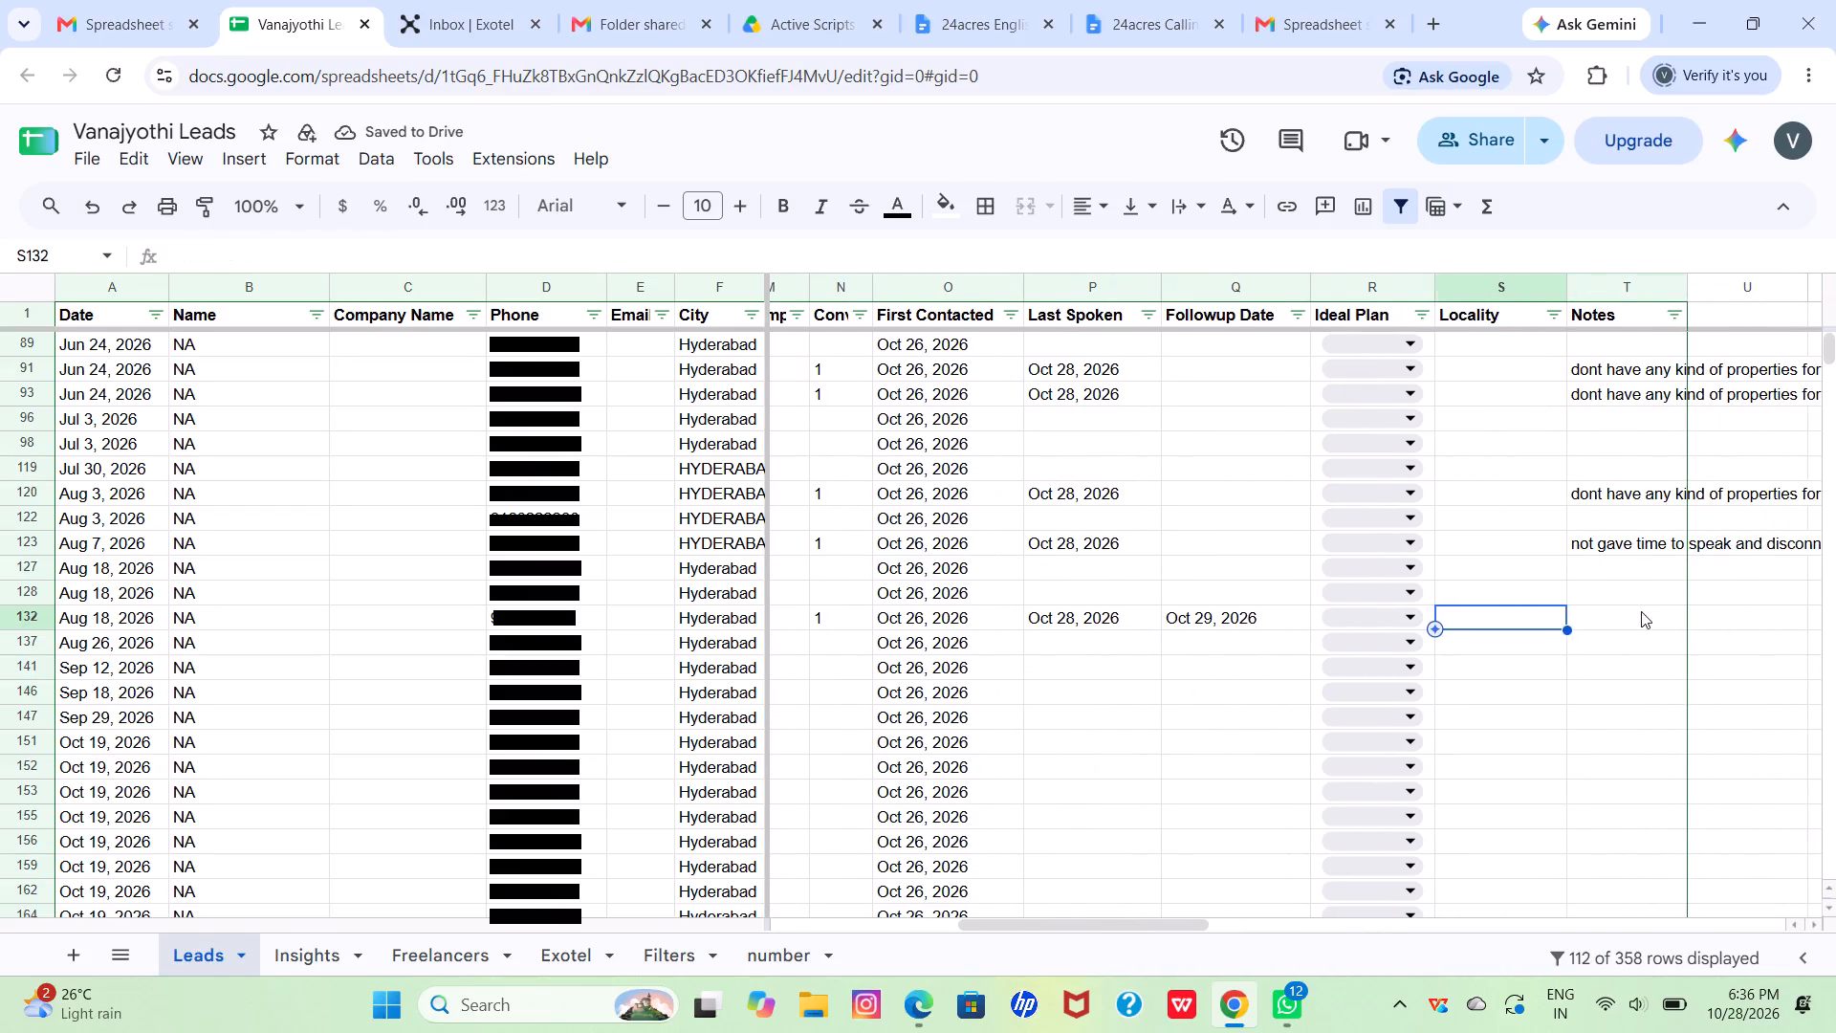
pyautogui.click(1641, 611)
pyautogui.write('he has 1')
pyautogui.press('space')
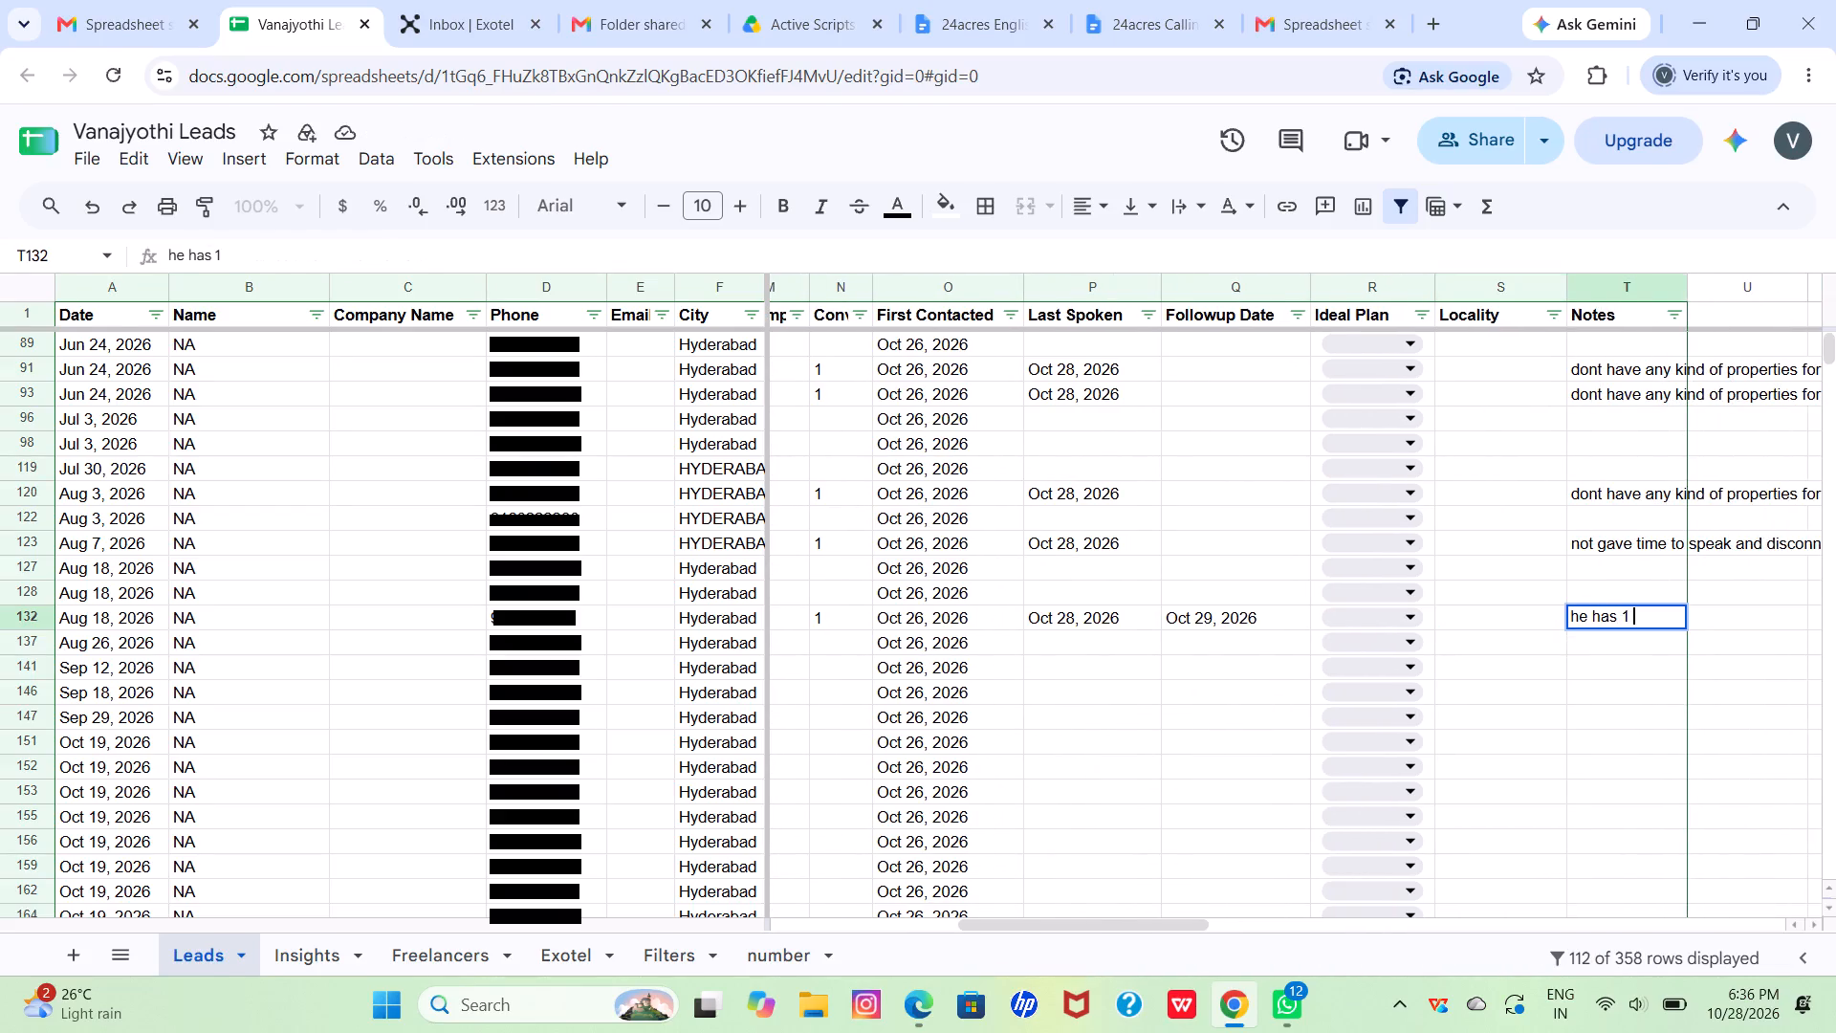
pyautogui.write('property for sale and')
pyautogui.press('space')
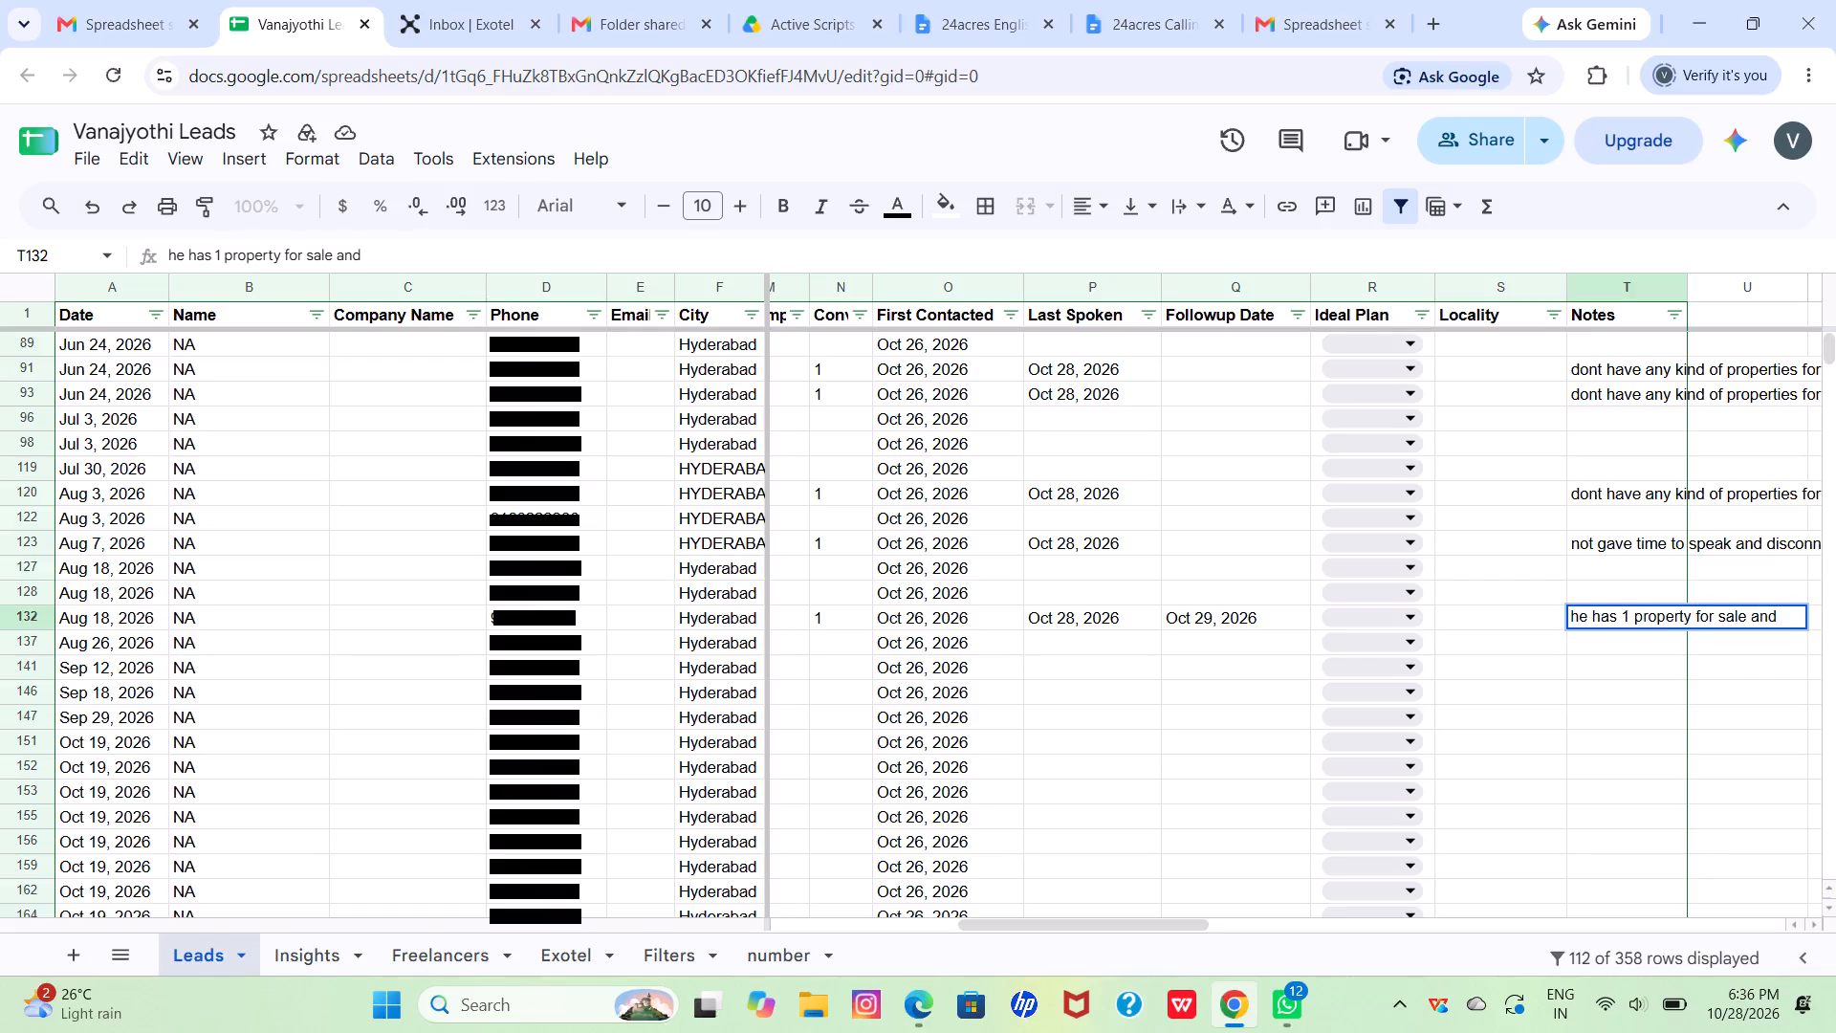
pyautogui.write('1')
pyautogui.press('space')
pyautogui.write('property for')
pyautogui.press('space')
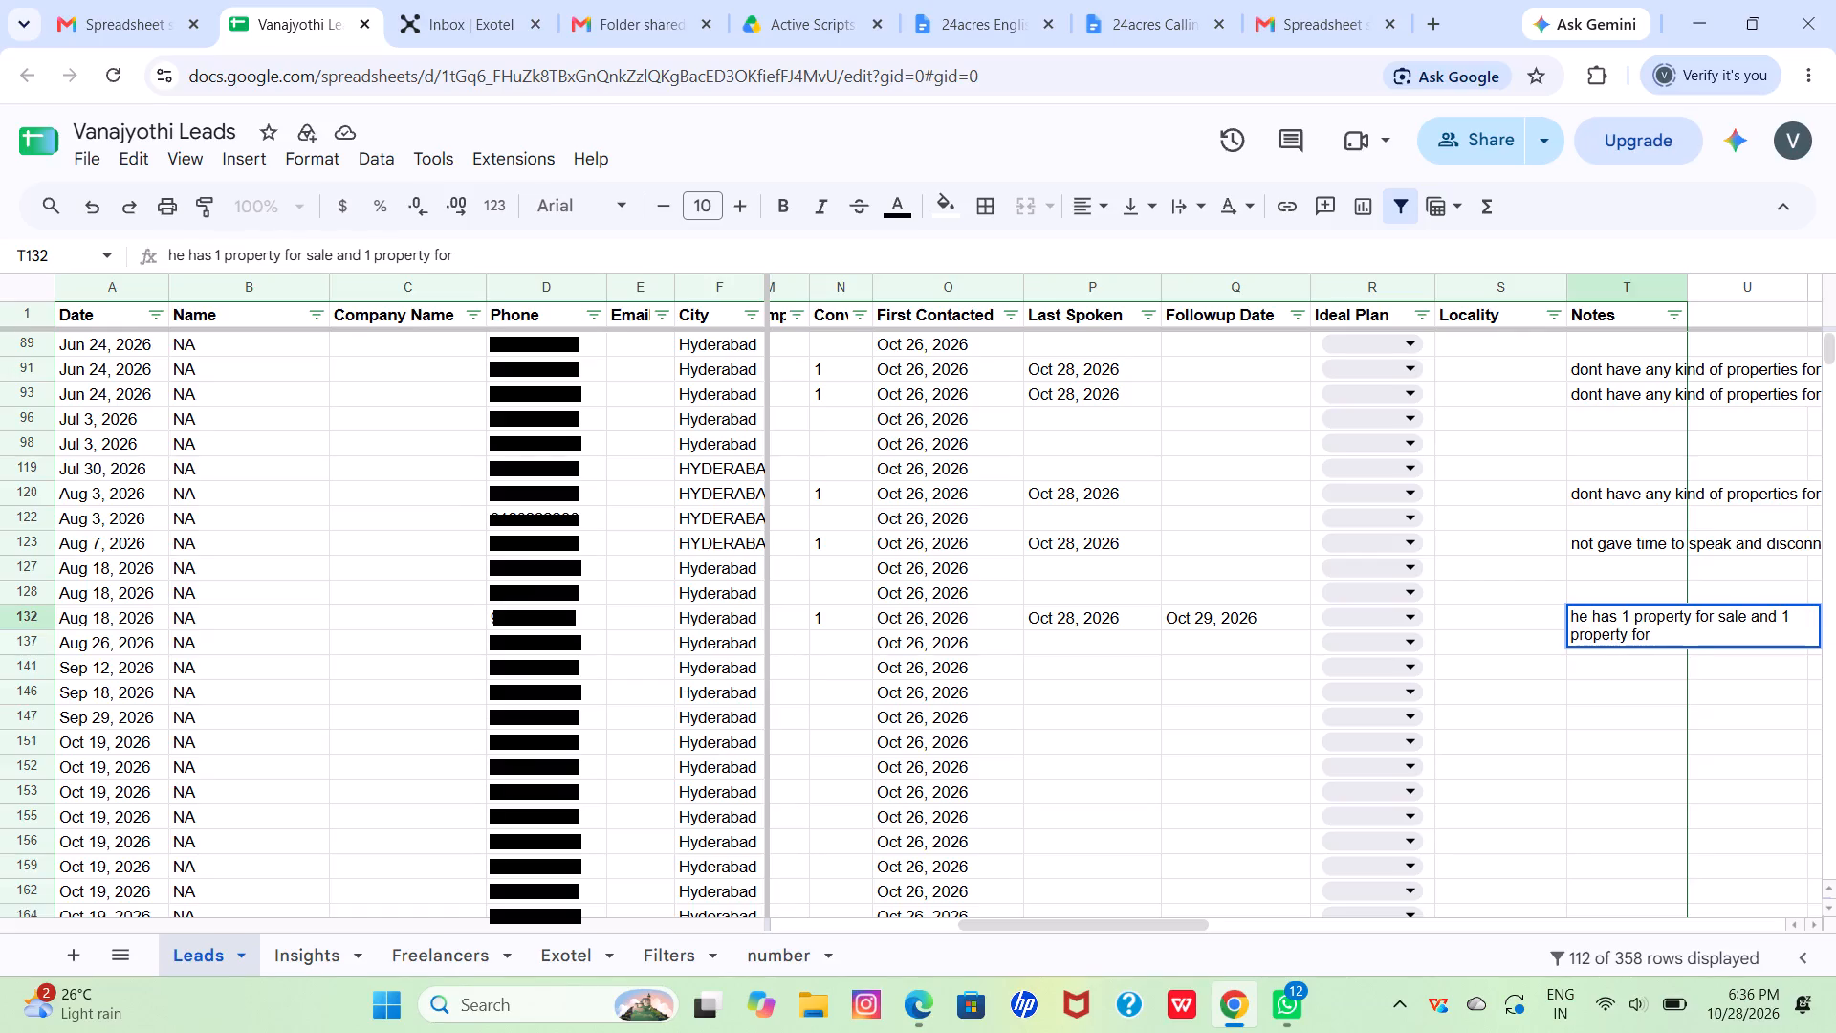
pyautogui.write('rent')
pyautogui.press('space')
pyautogui.write(',he will')
pyautogui.press('space')
pyautogui.write('think')
pyautogui.press('space')
pyautogui.write('and call mwe')
pyautogui.press('BackSpace')
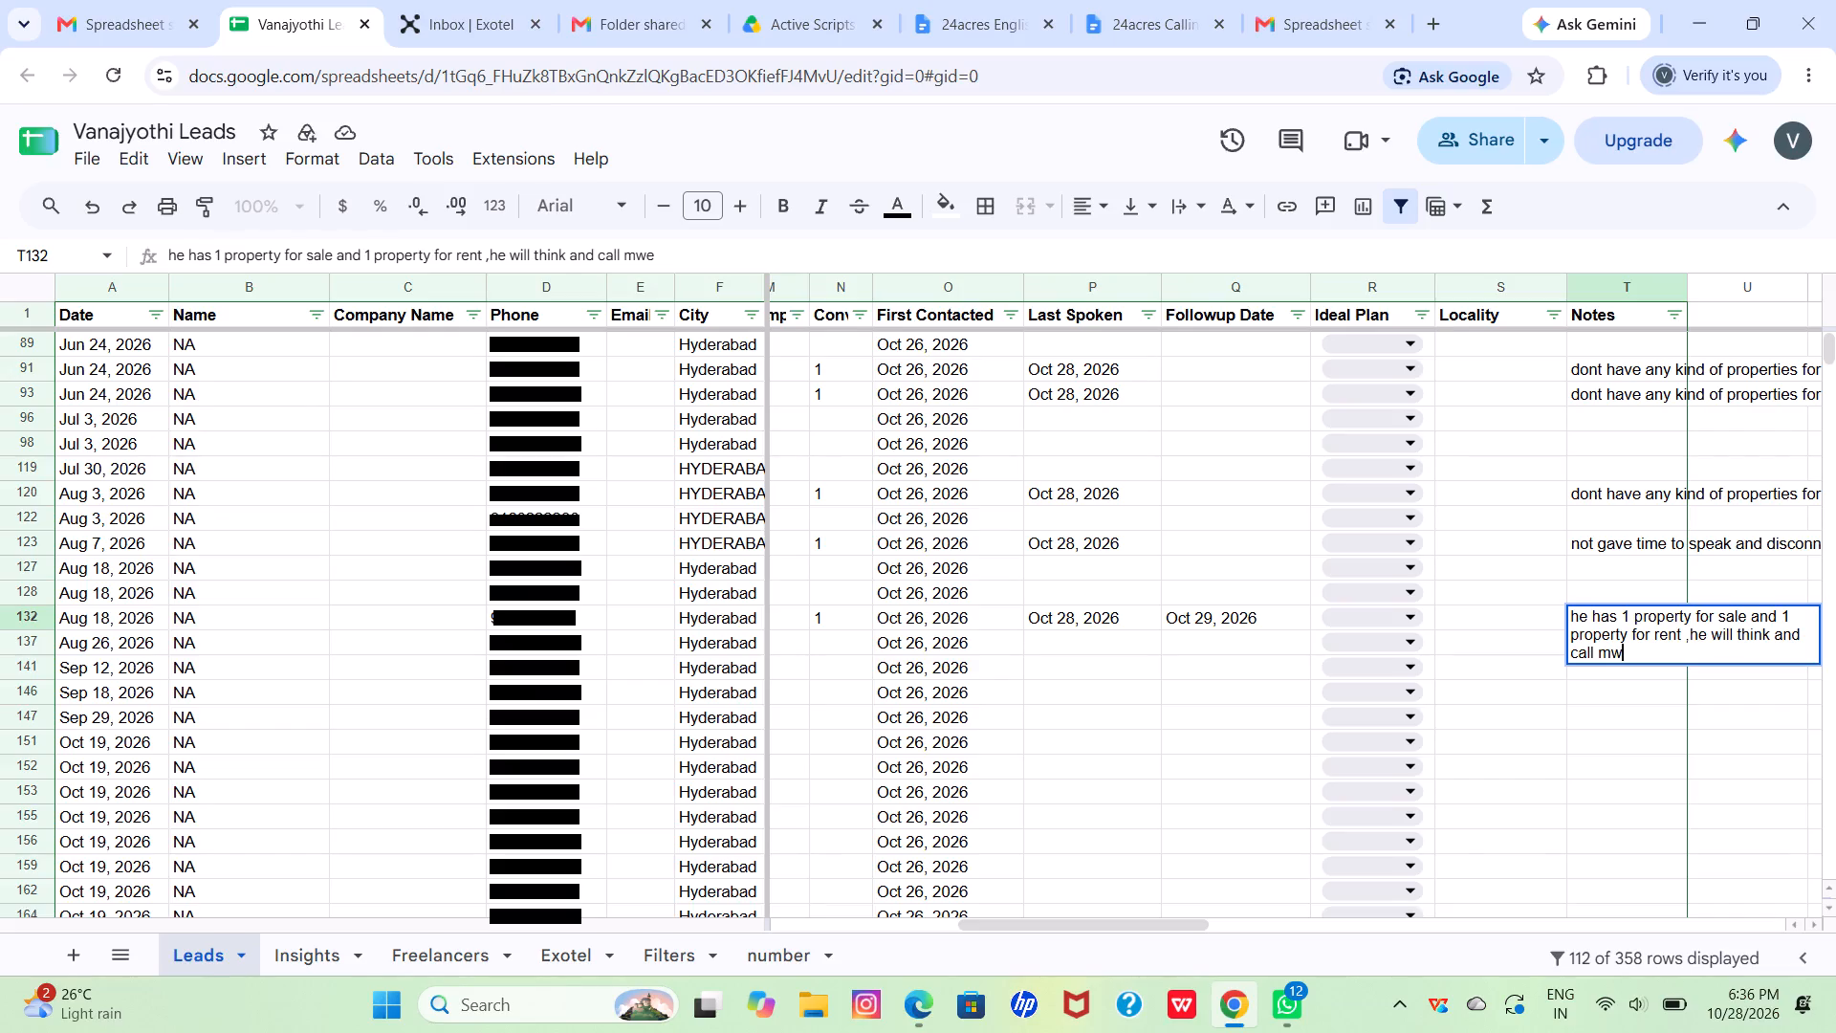
pyautogui.press('BackSpace')
pyautogui.write('e back')
pyautogui.press('Return')
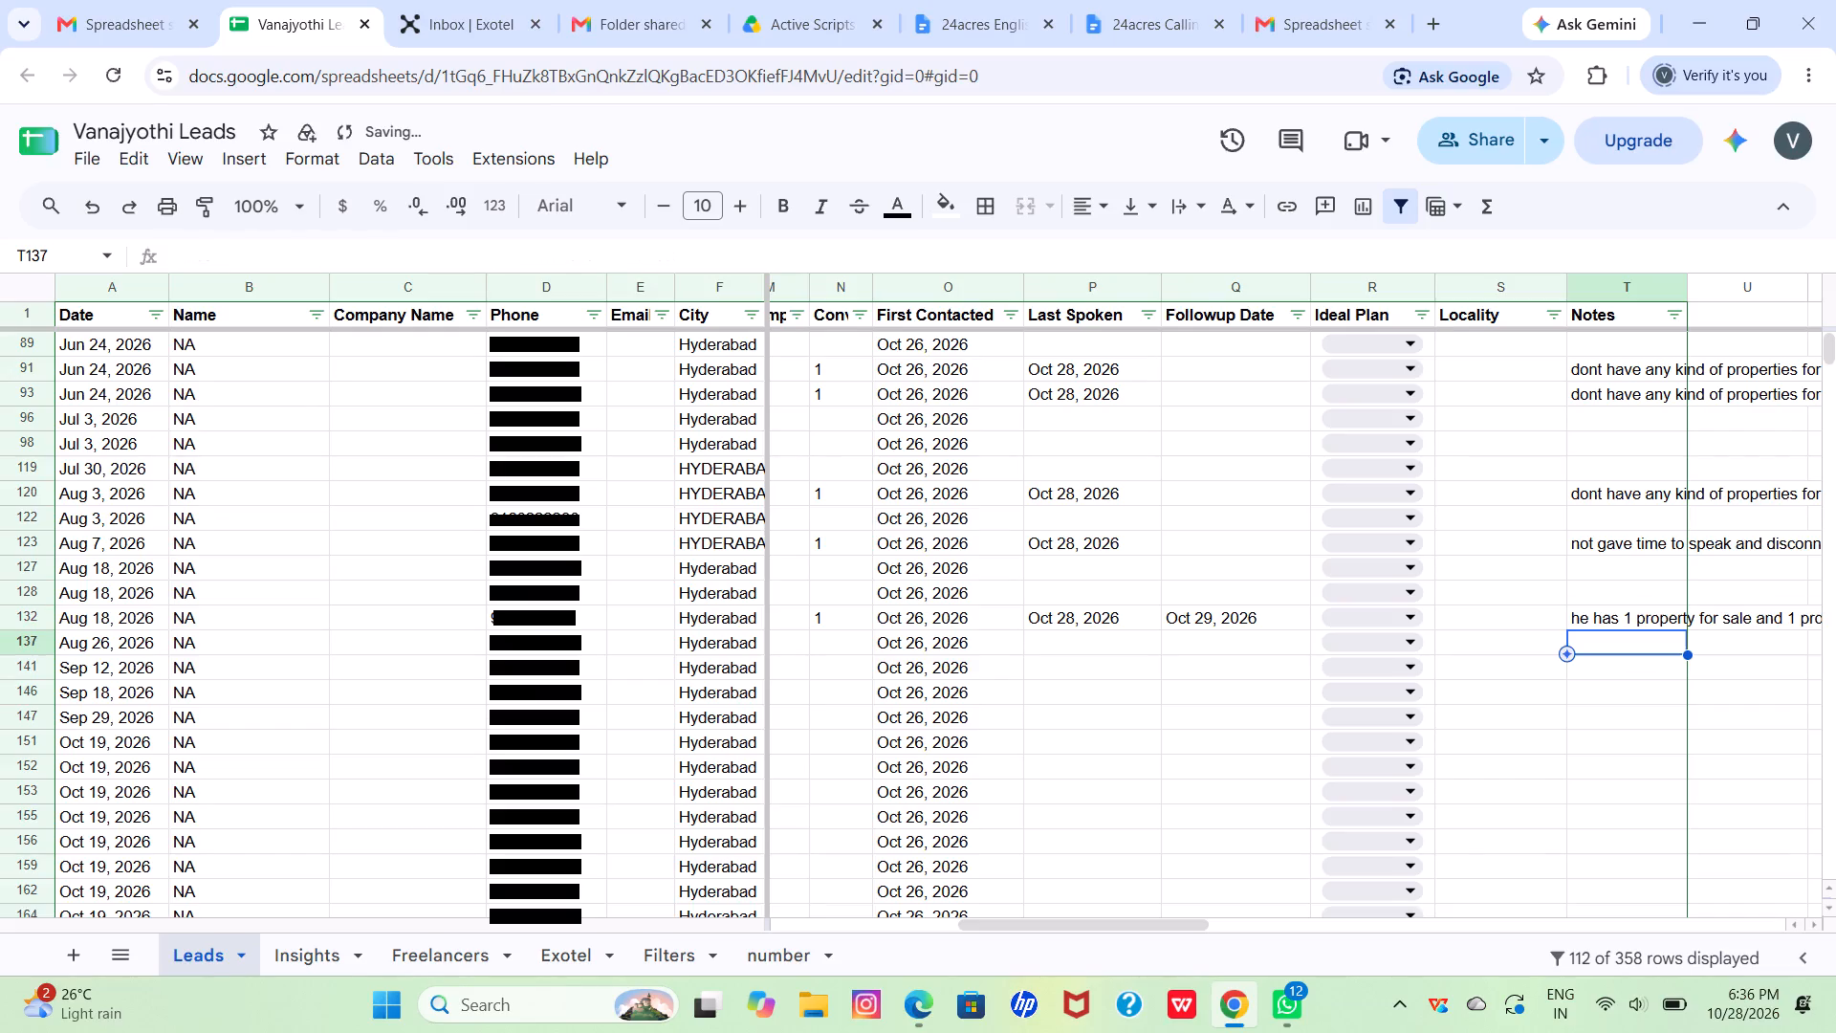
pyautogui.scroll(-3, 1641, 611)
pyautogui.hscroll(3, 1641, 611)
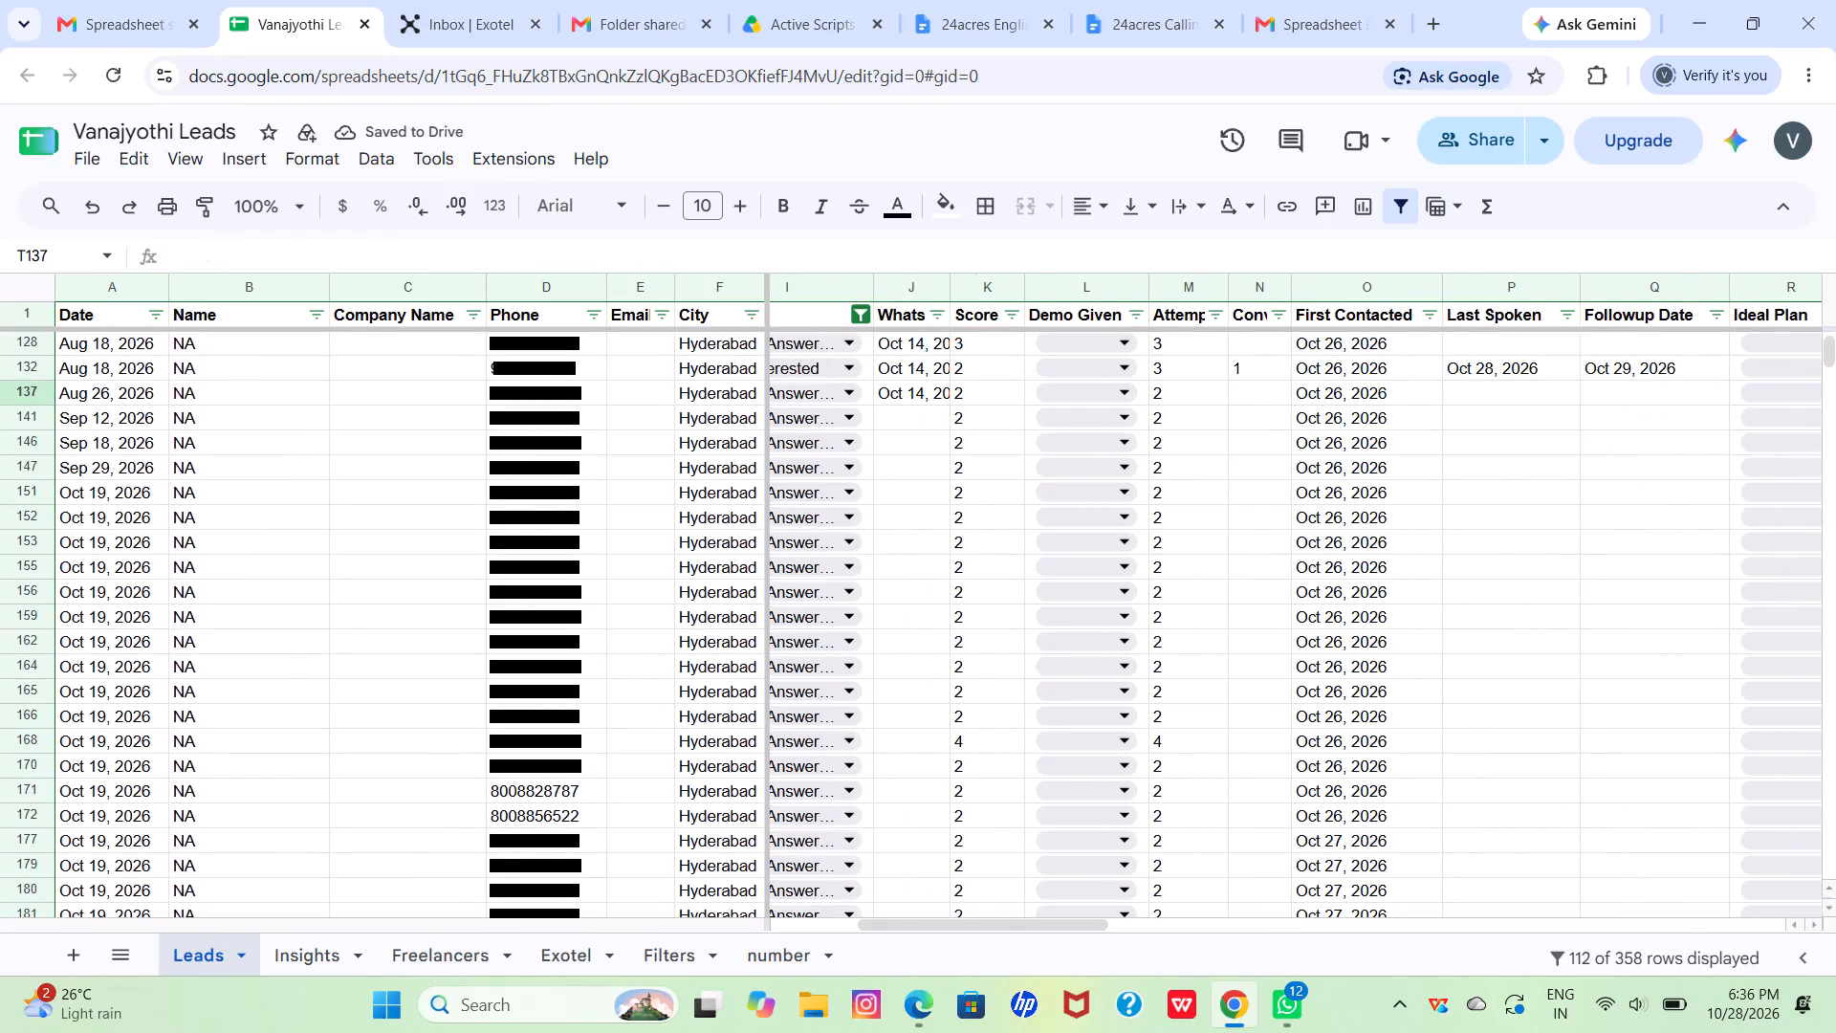
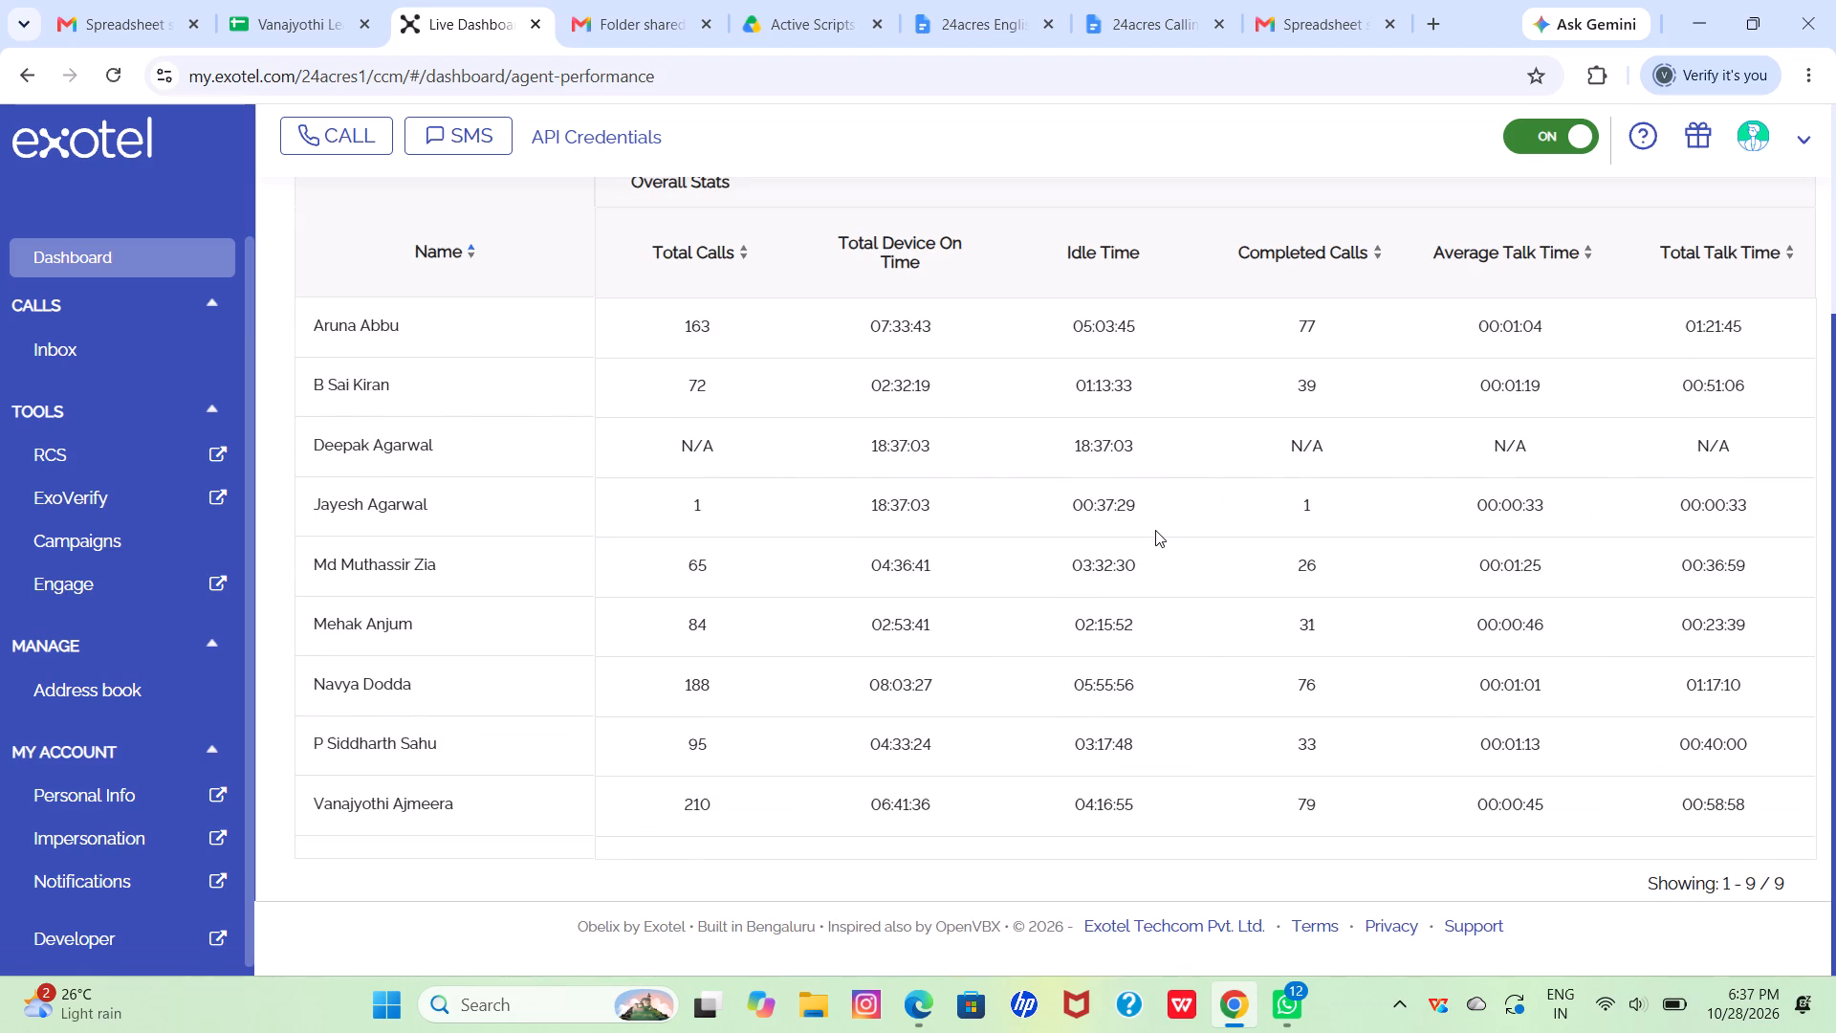
# Copy the phone number of the lead in row 137 from the leads spreadsheet and bring it to Exotel.
pyautogui.scroll(5, 775, 302)
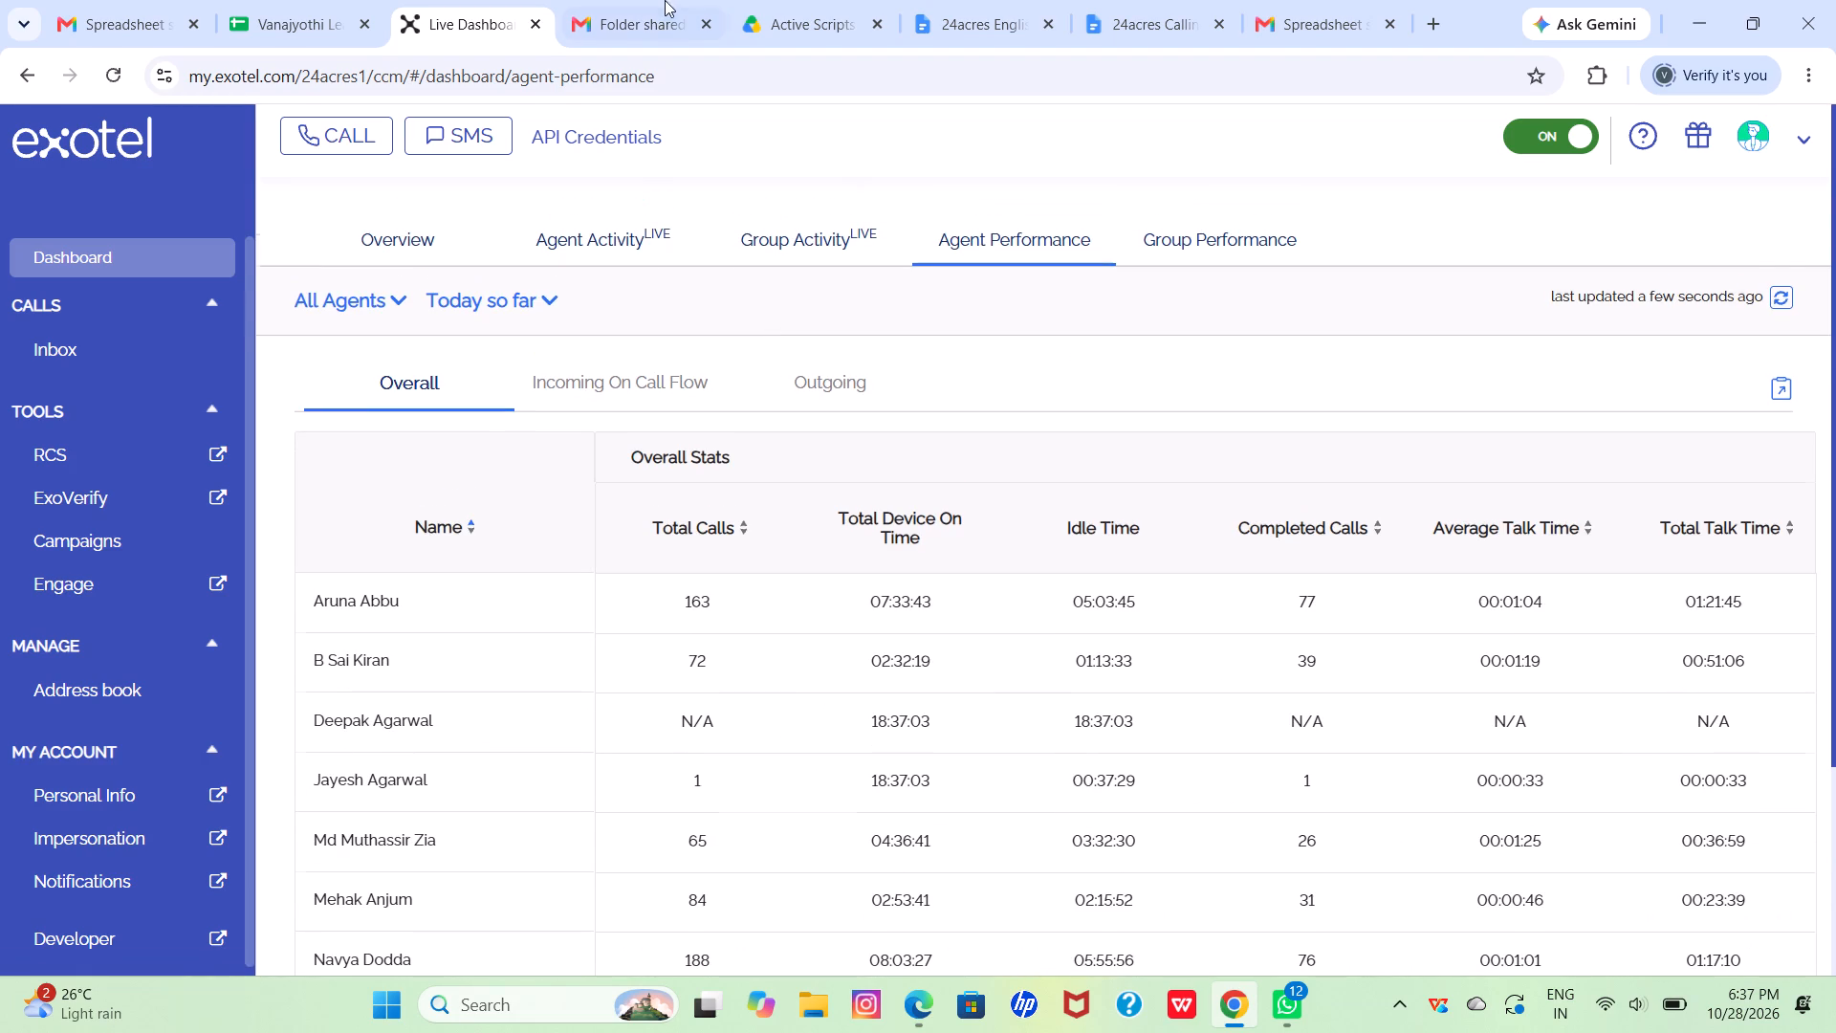
pyautogui.click(294, 1)
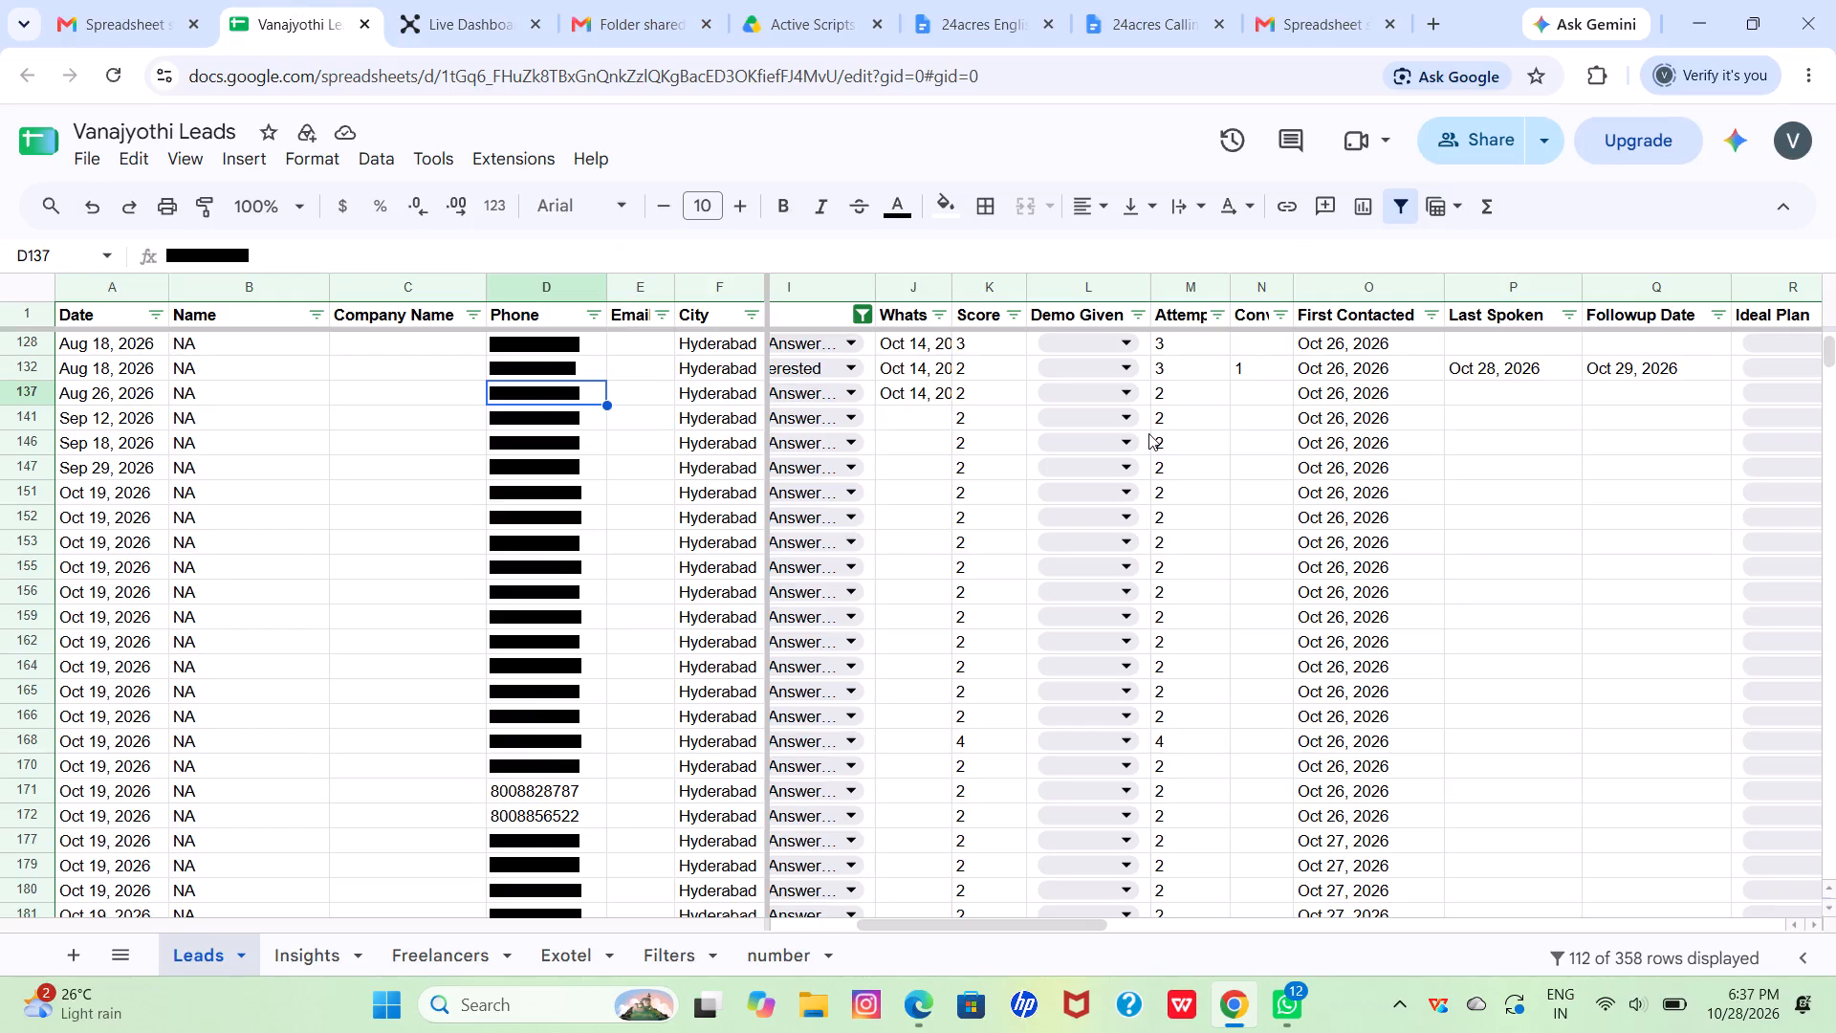
pyautogui.hotkey('ctrl', 'c')
pyautogui.click(479, 0)
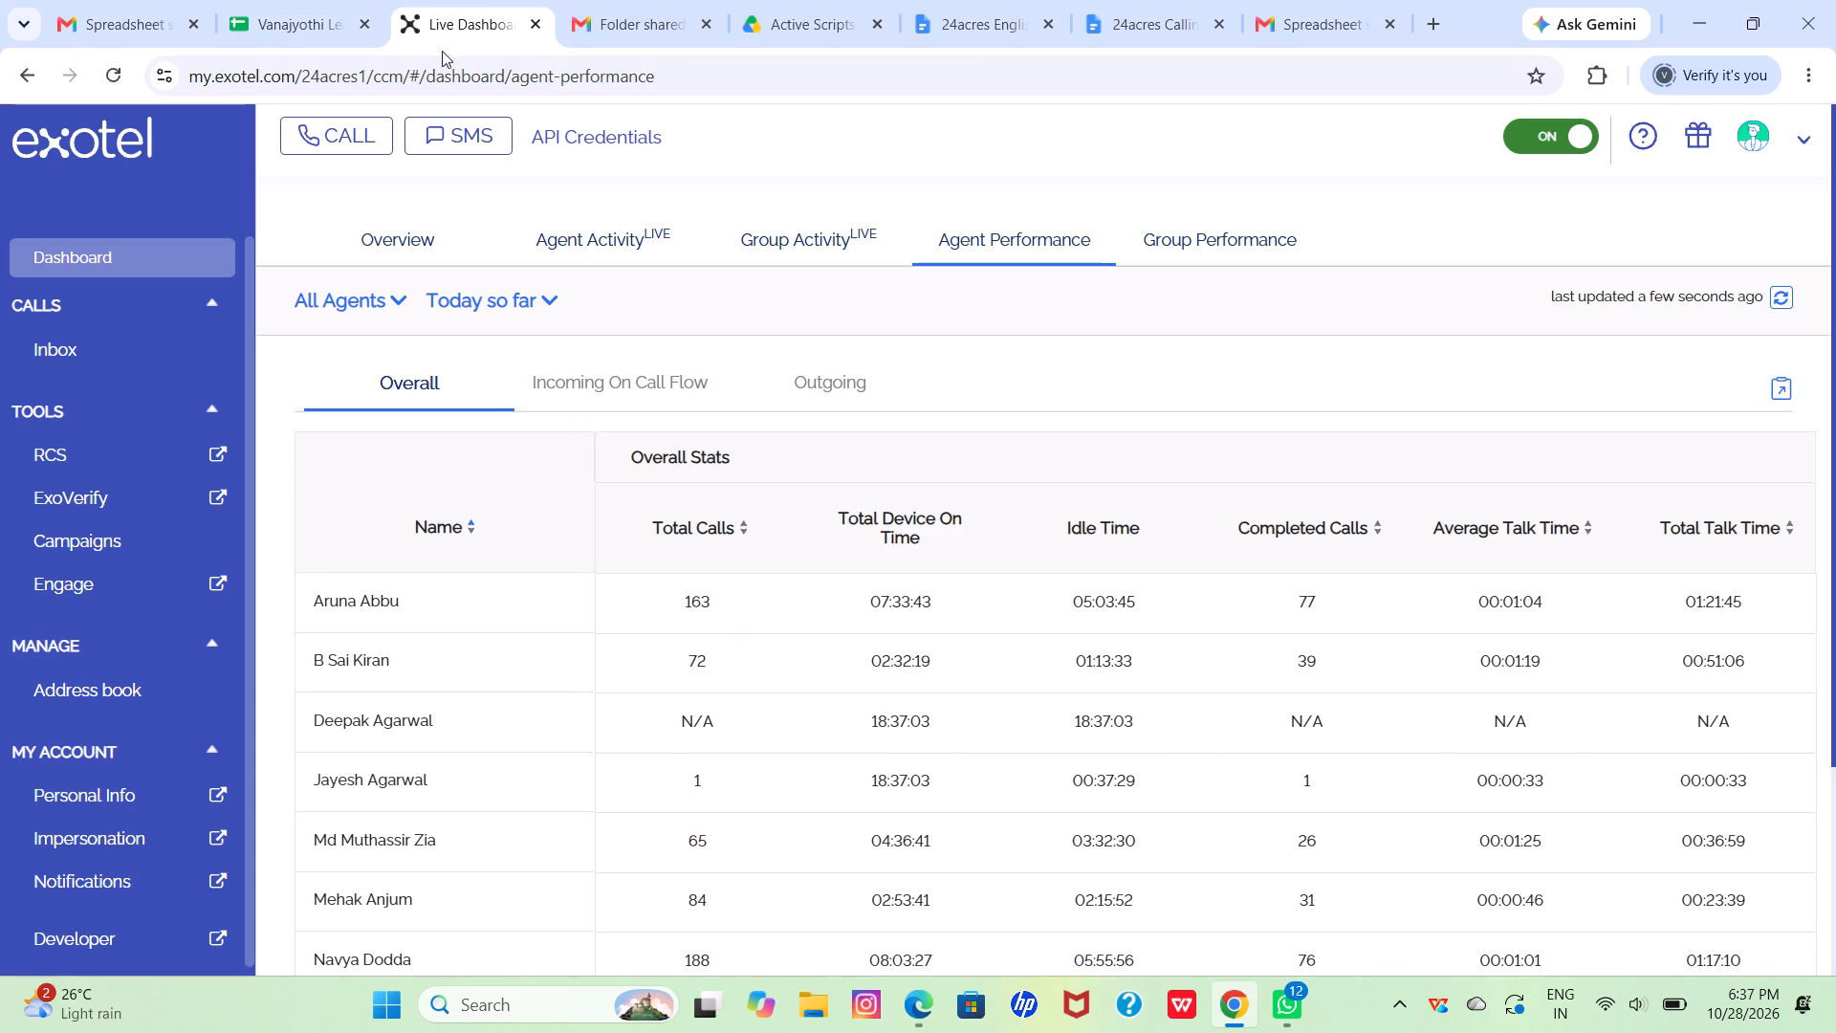
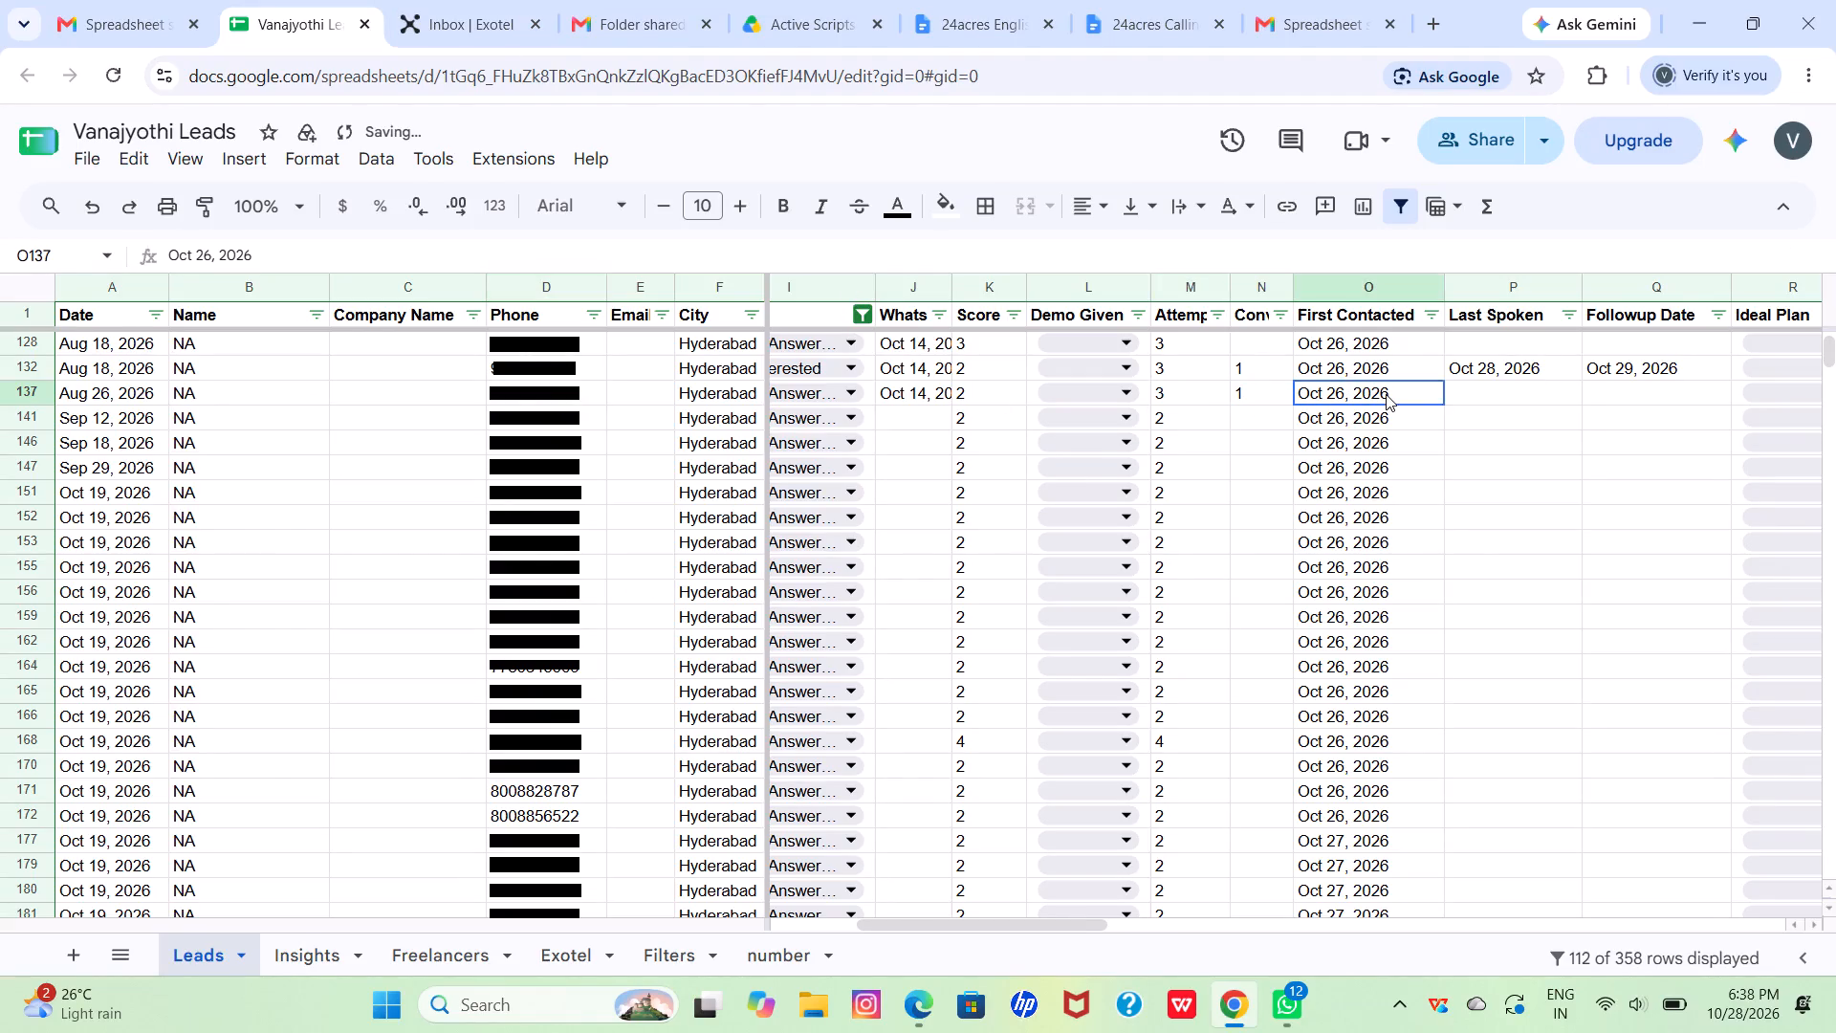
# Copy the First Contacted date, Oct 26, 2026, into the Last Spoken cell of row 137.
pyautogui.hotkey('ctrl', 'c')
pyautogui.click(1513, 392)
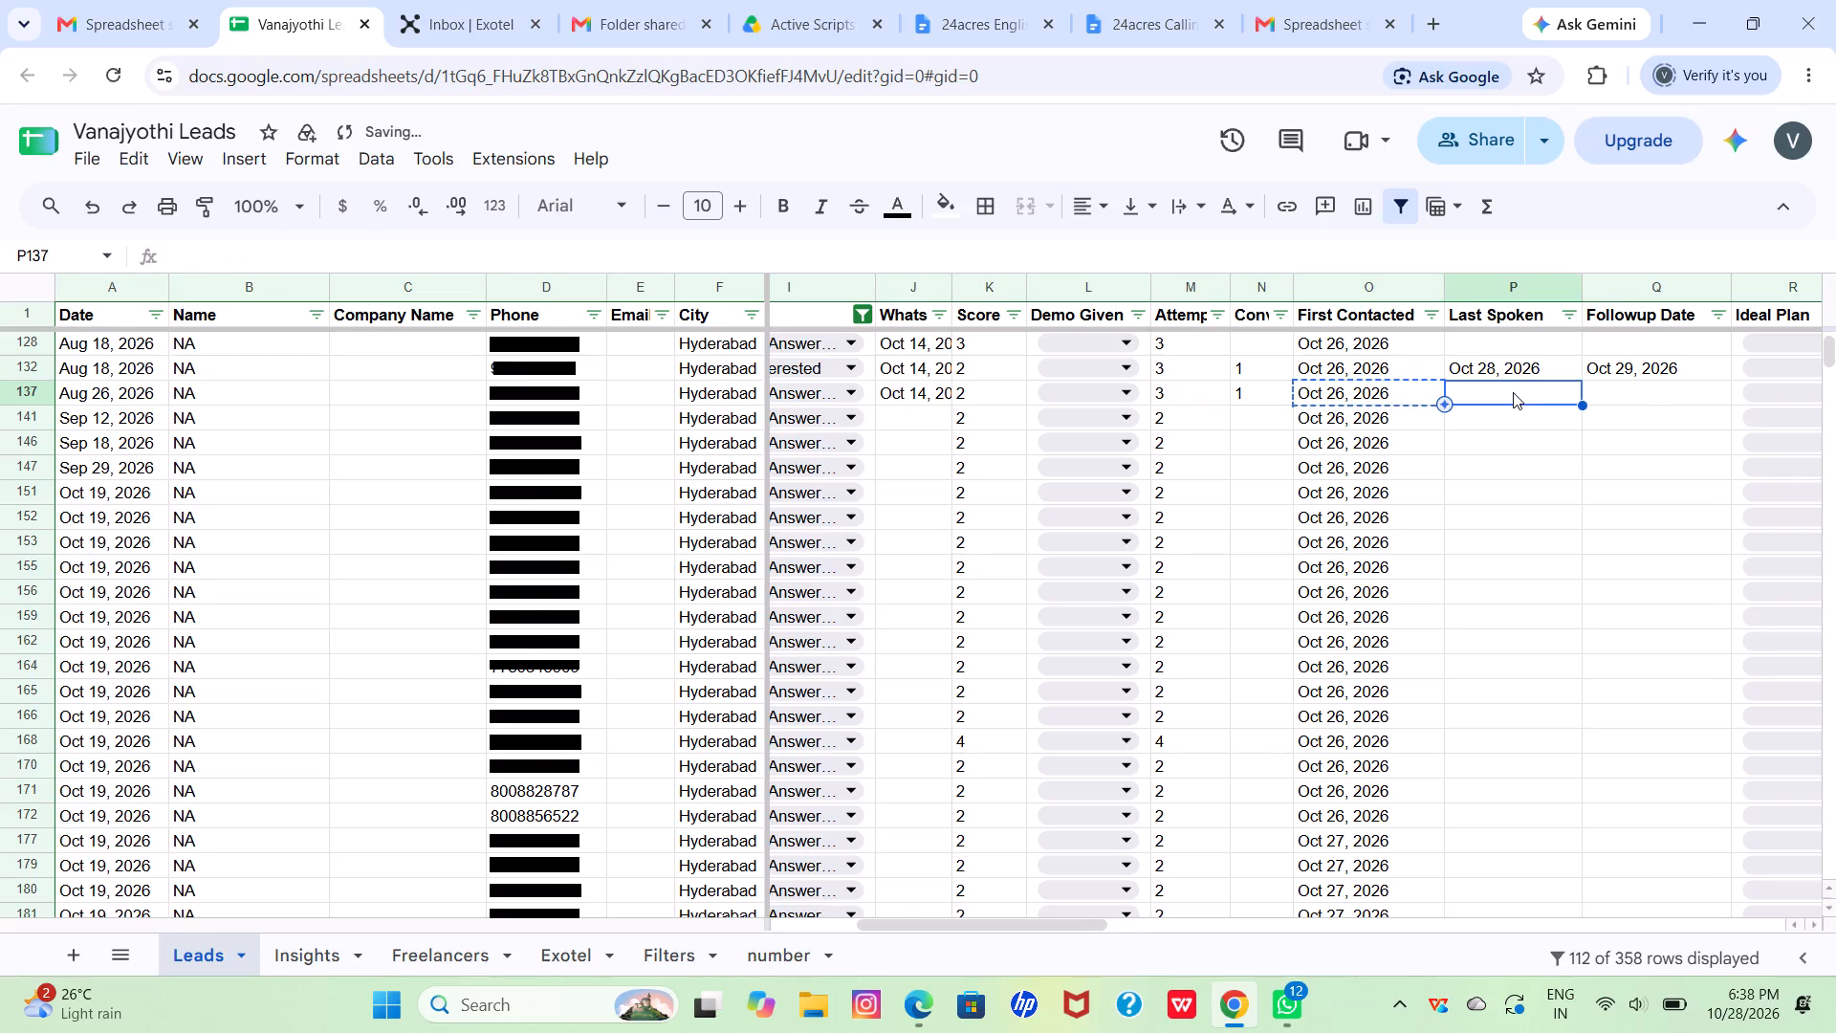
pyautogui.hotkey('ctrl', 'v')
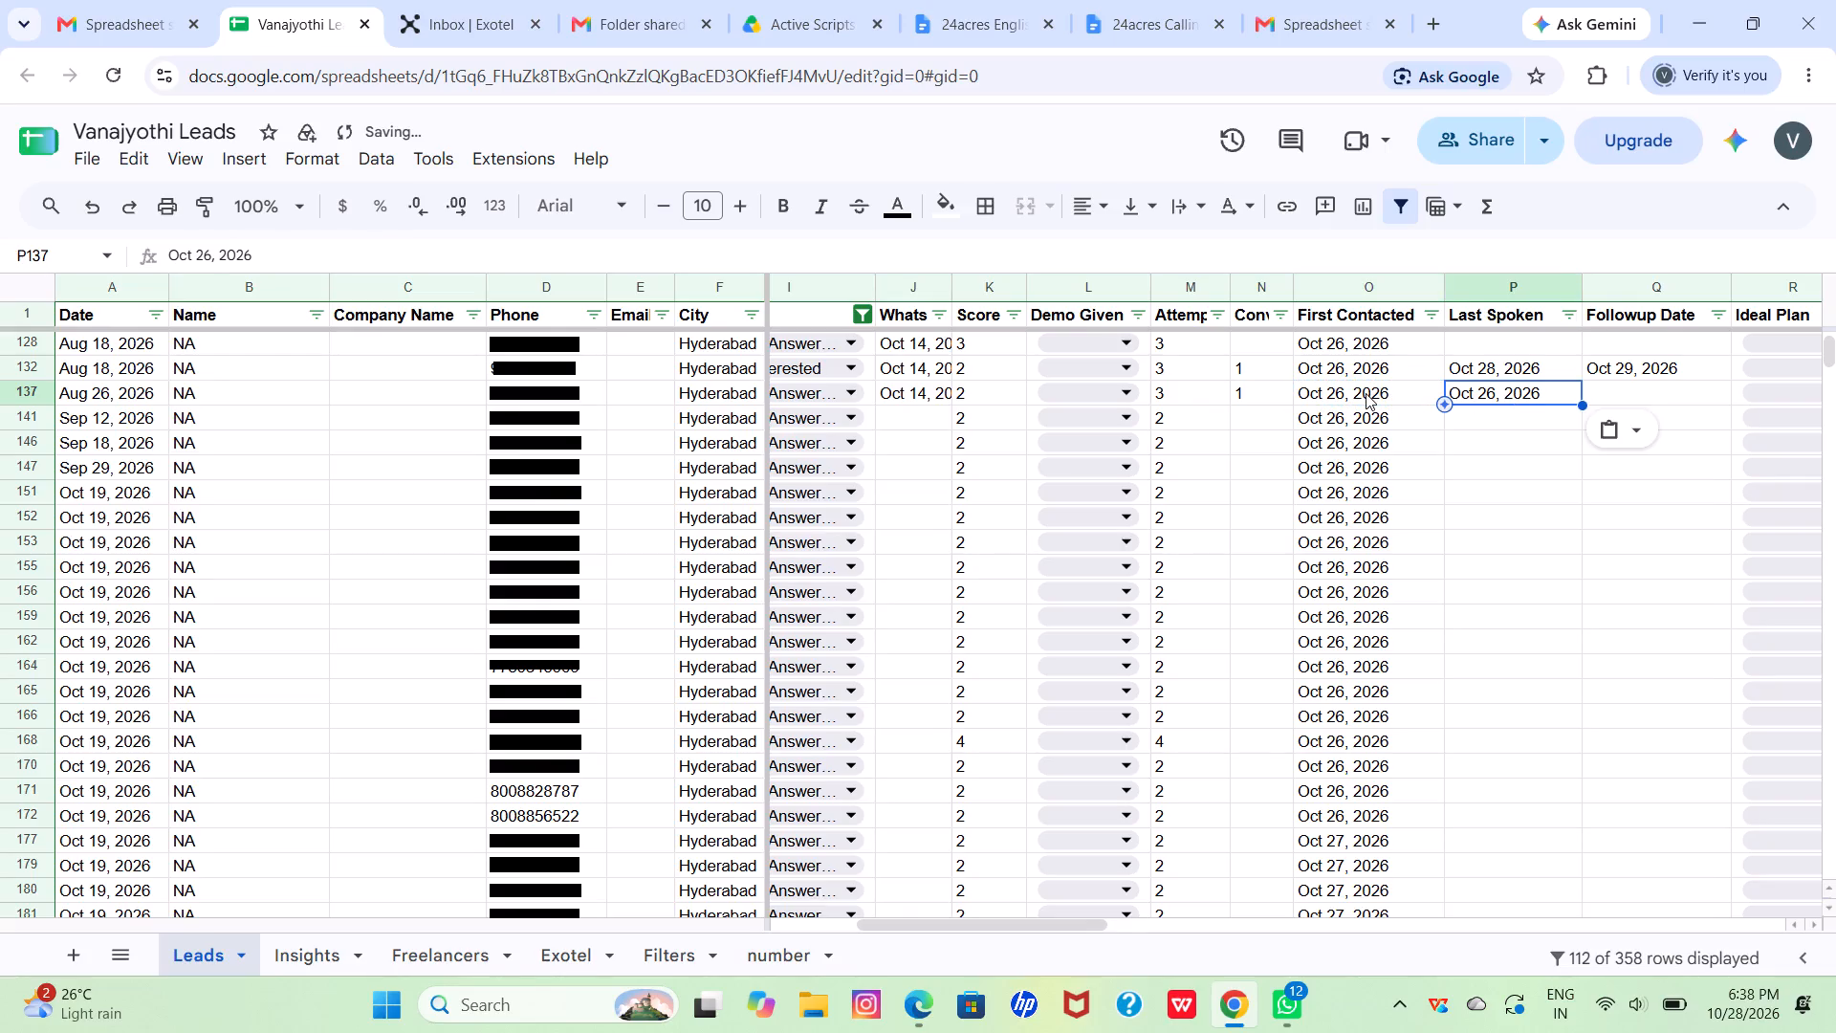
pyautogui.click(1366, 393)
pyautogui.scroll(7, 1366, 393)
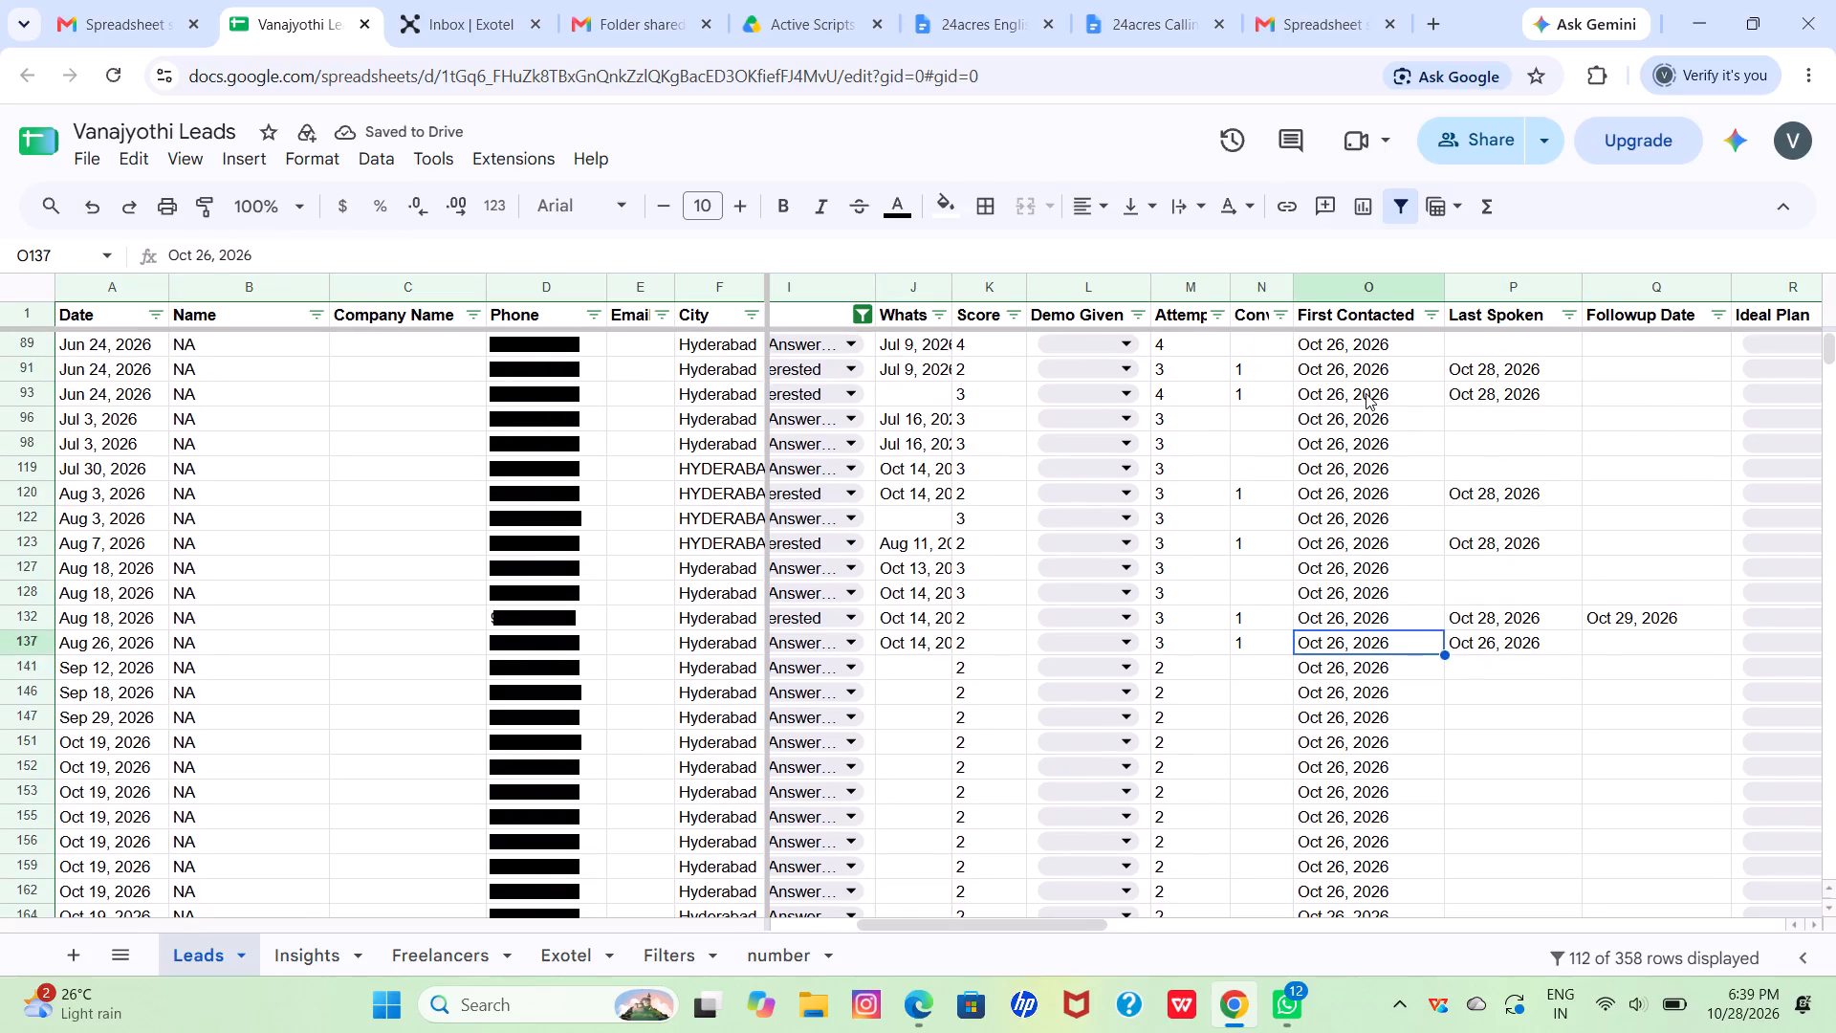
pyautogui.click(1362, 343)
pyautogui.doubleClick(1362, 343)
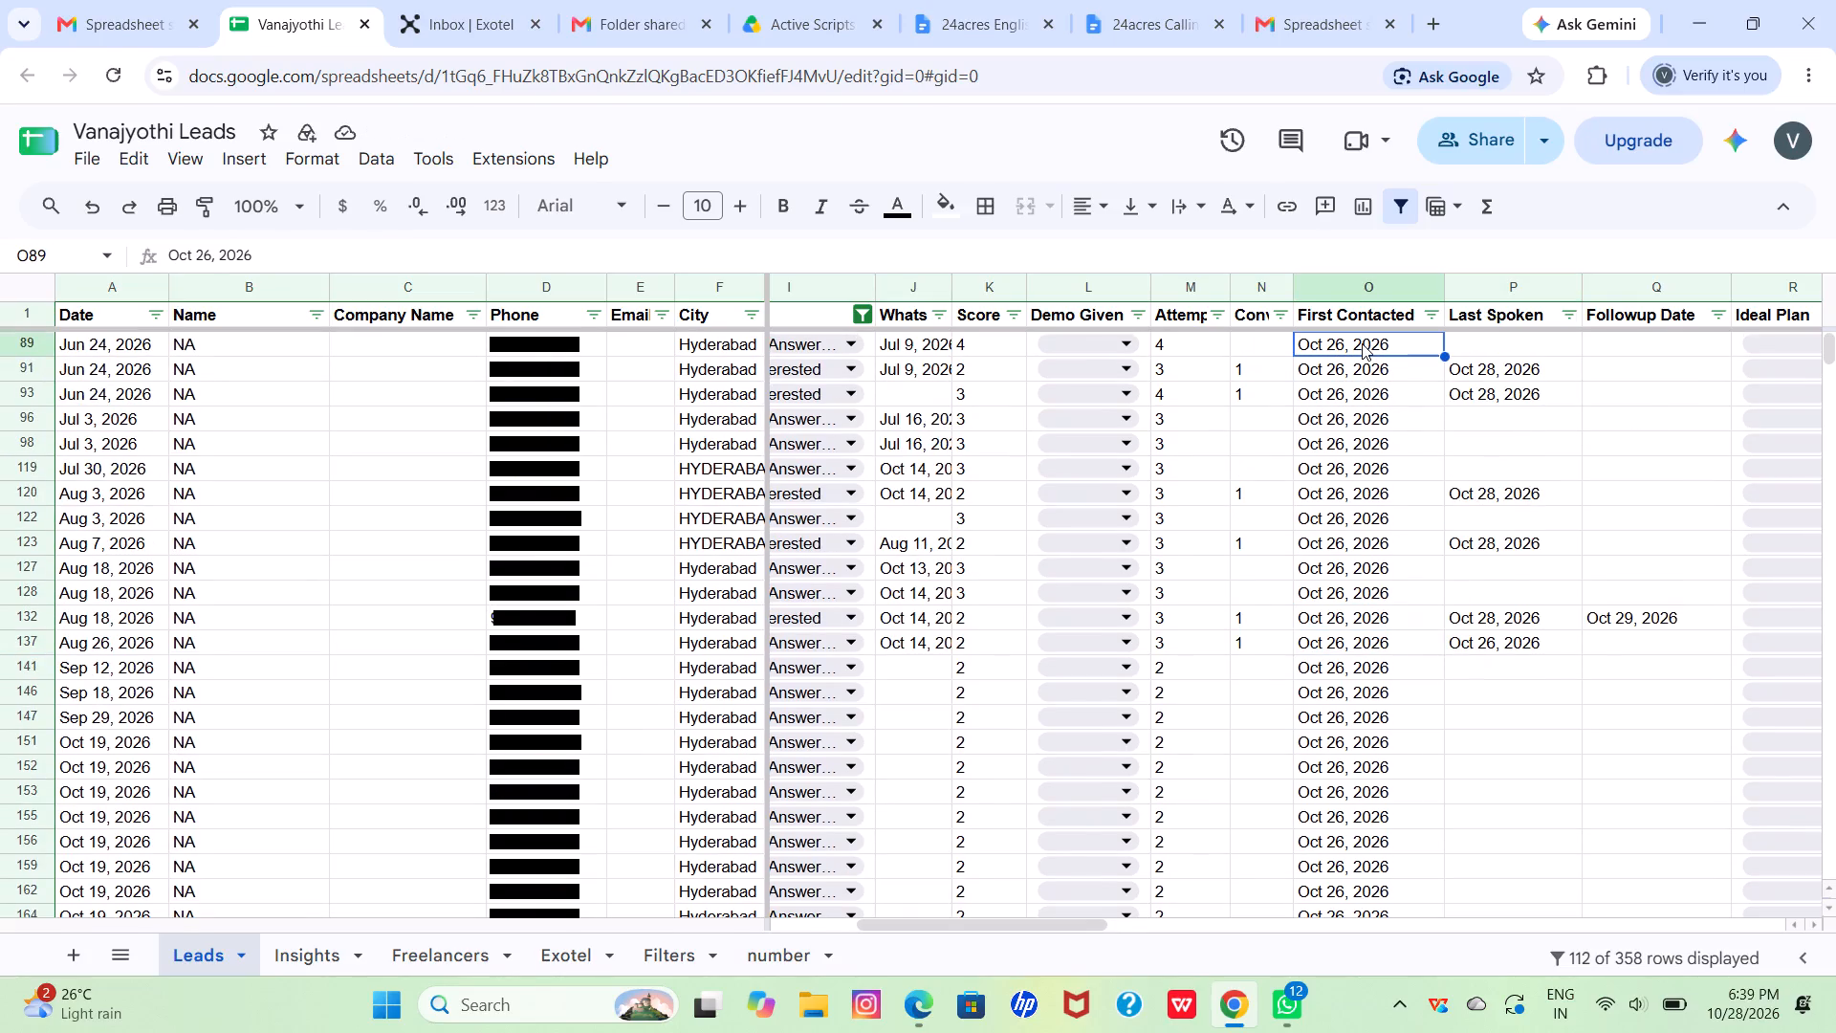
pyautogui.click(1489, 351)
# Set row 137's Last Spoken date to Oct 28, 2026 by copying it from row 132.
pyautogui.scroll(-1, 1519, 677)
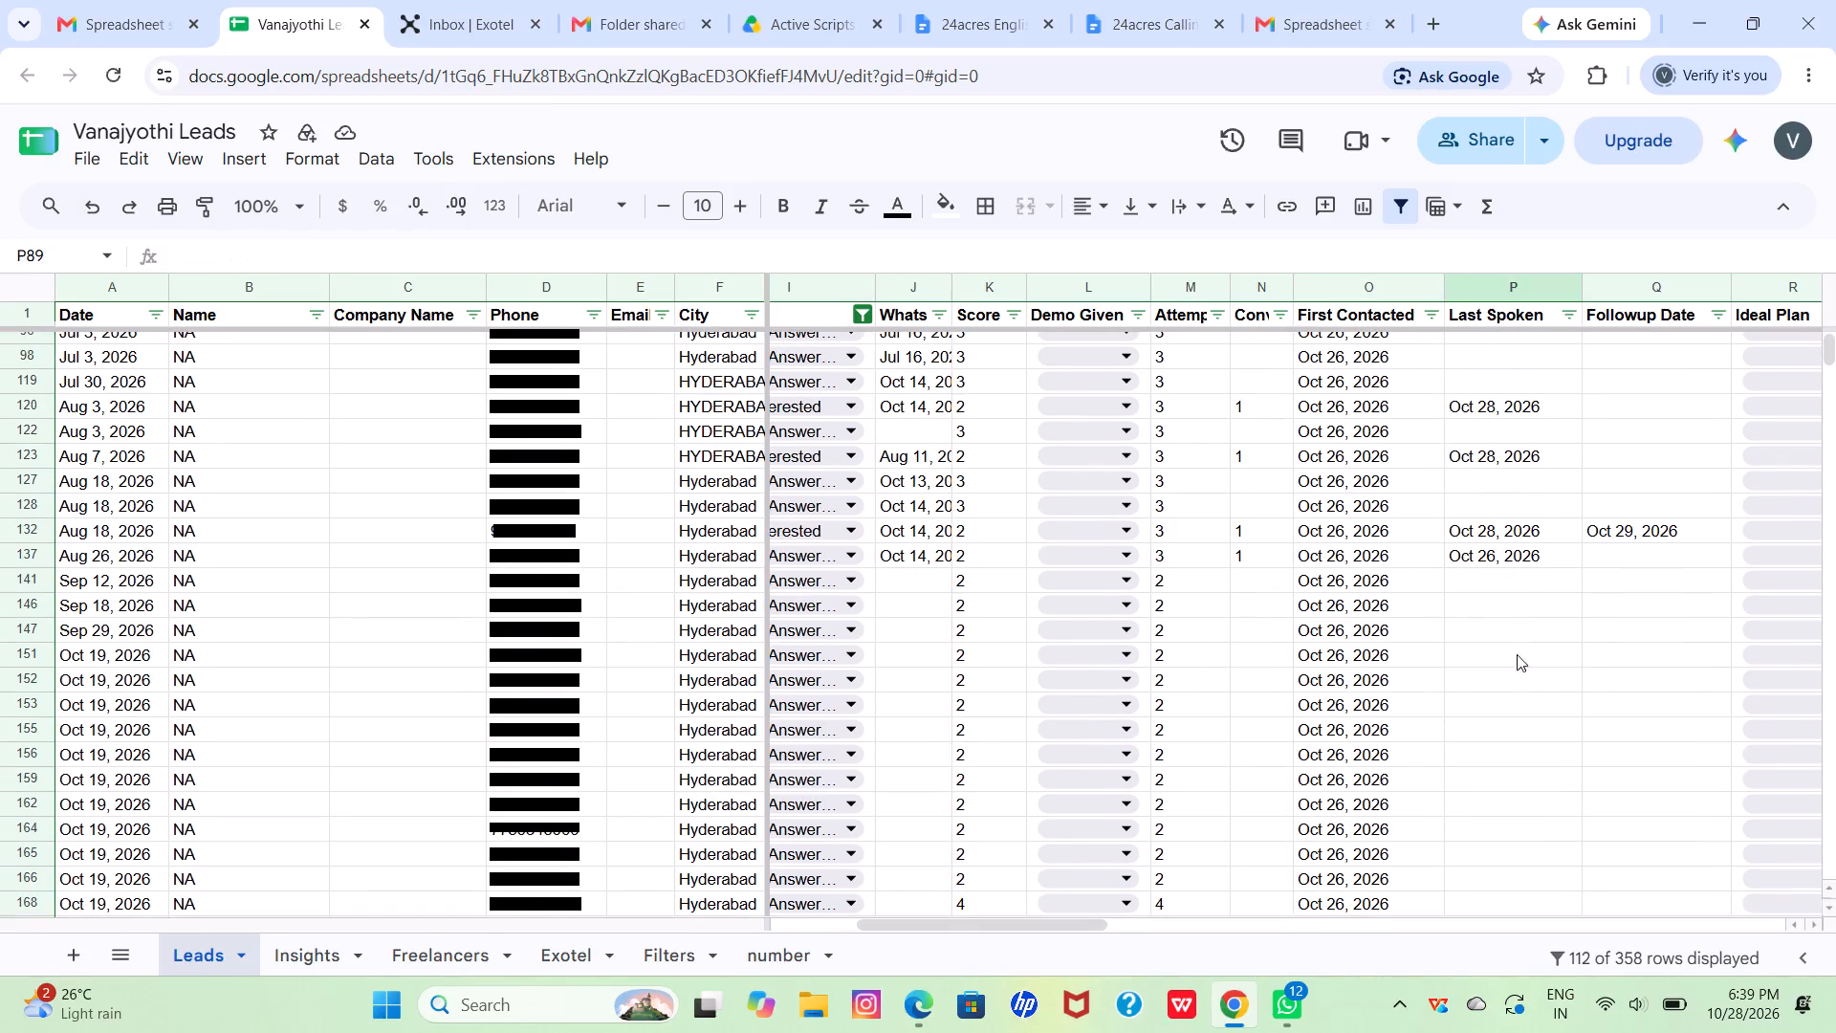
pyautogui.click(1513, 539)
pyautogui.hotkey('ctrl', 'c')
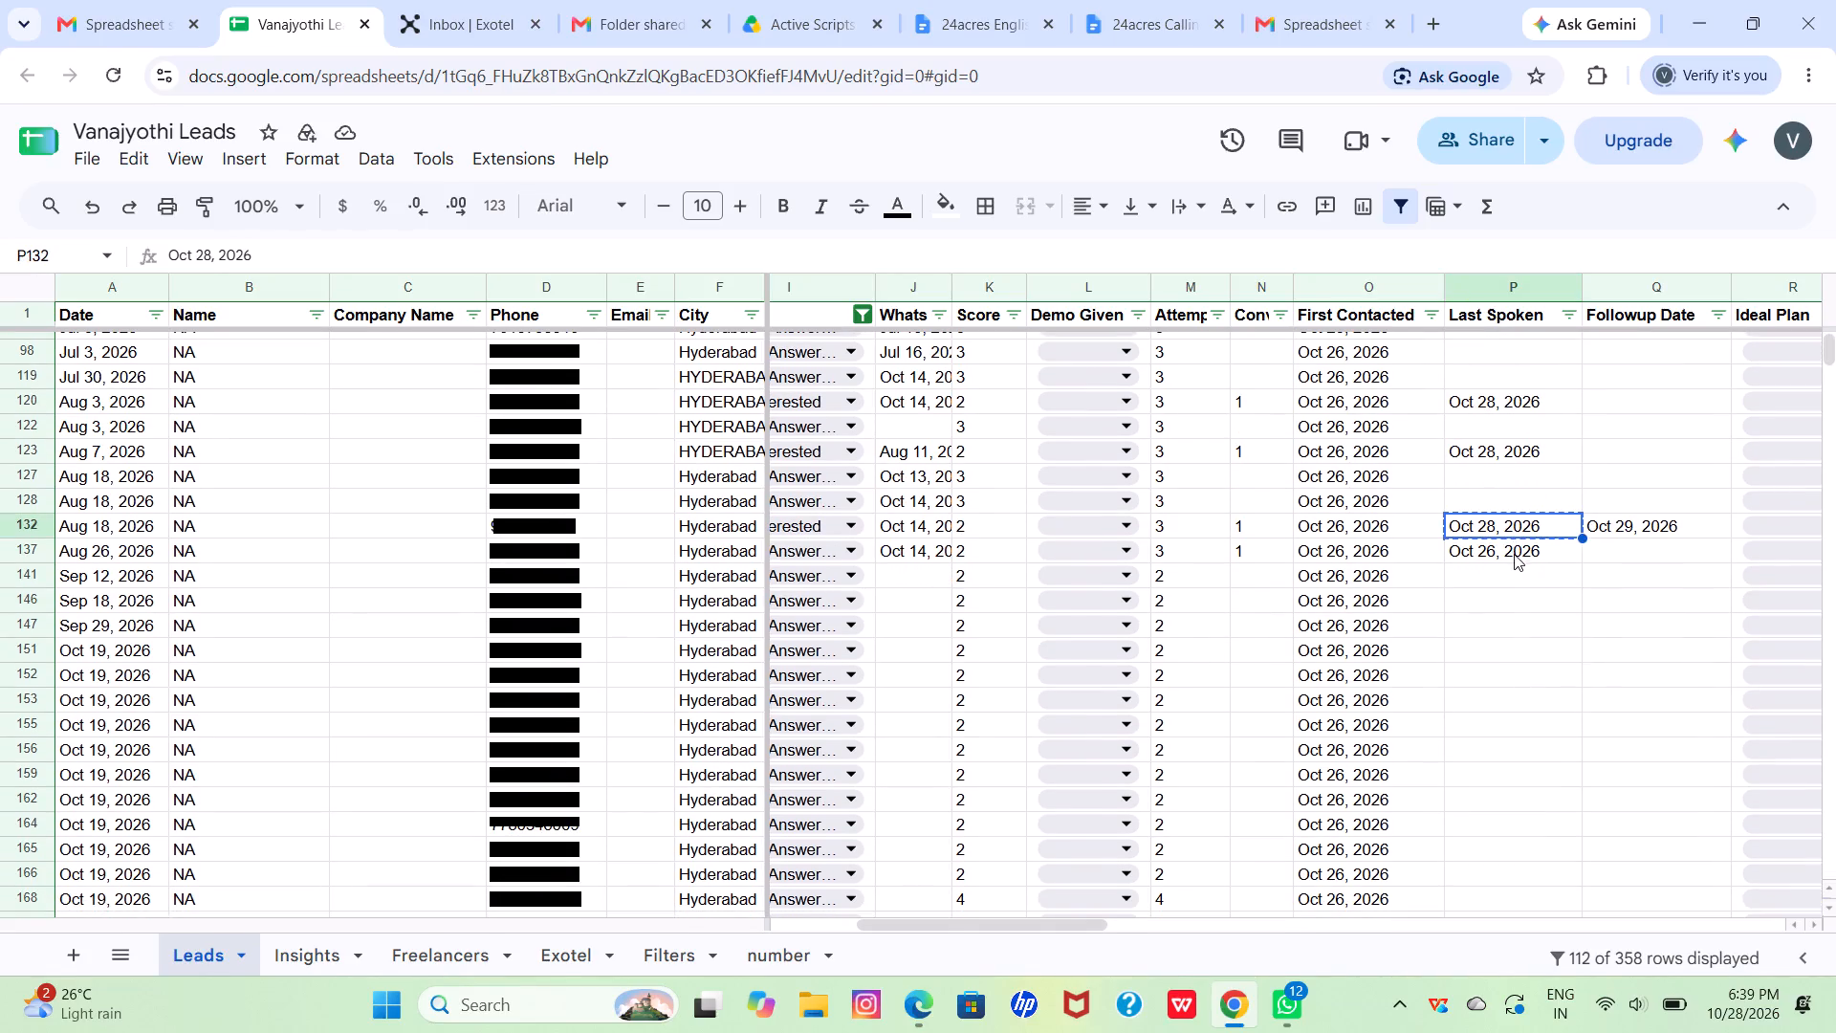
pyautogui.click(1516, 559)
pyautogui.hotkey('ctrl', 'v')
# Set row 137's Followup Date to Oct 29, 2026 by copying it from row 132.
pyautogui.hscroll(-2, 1516, 559)
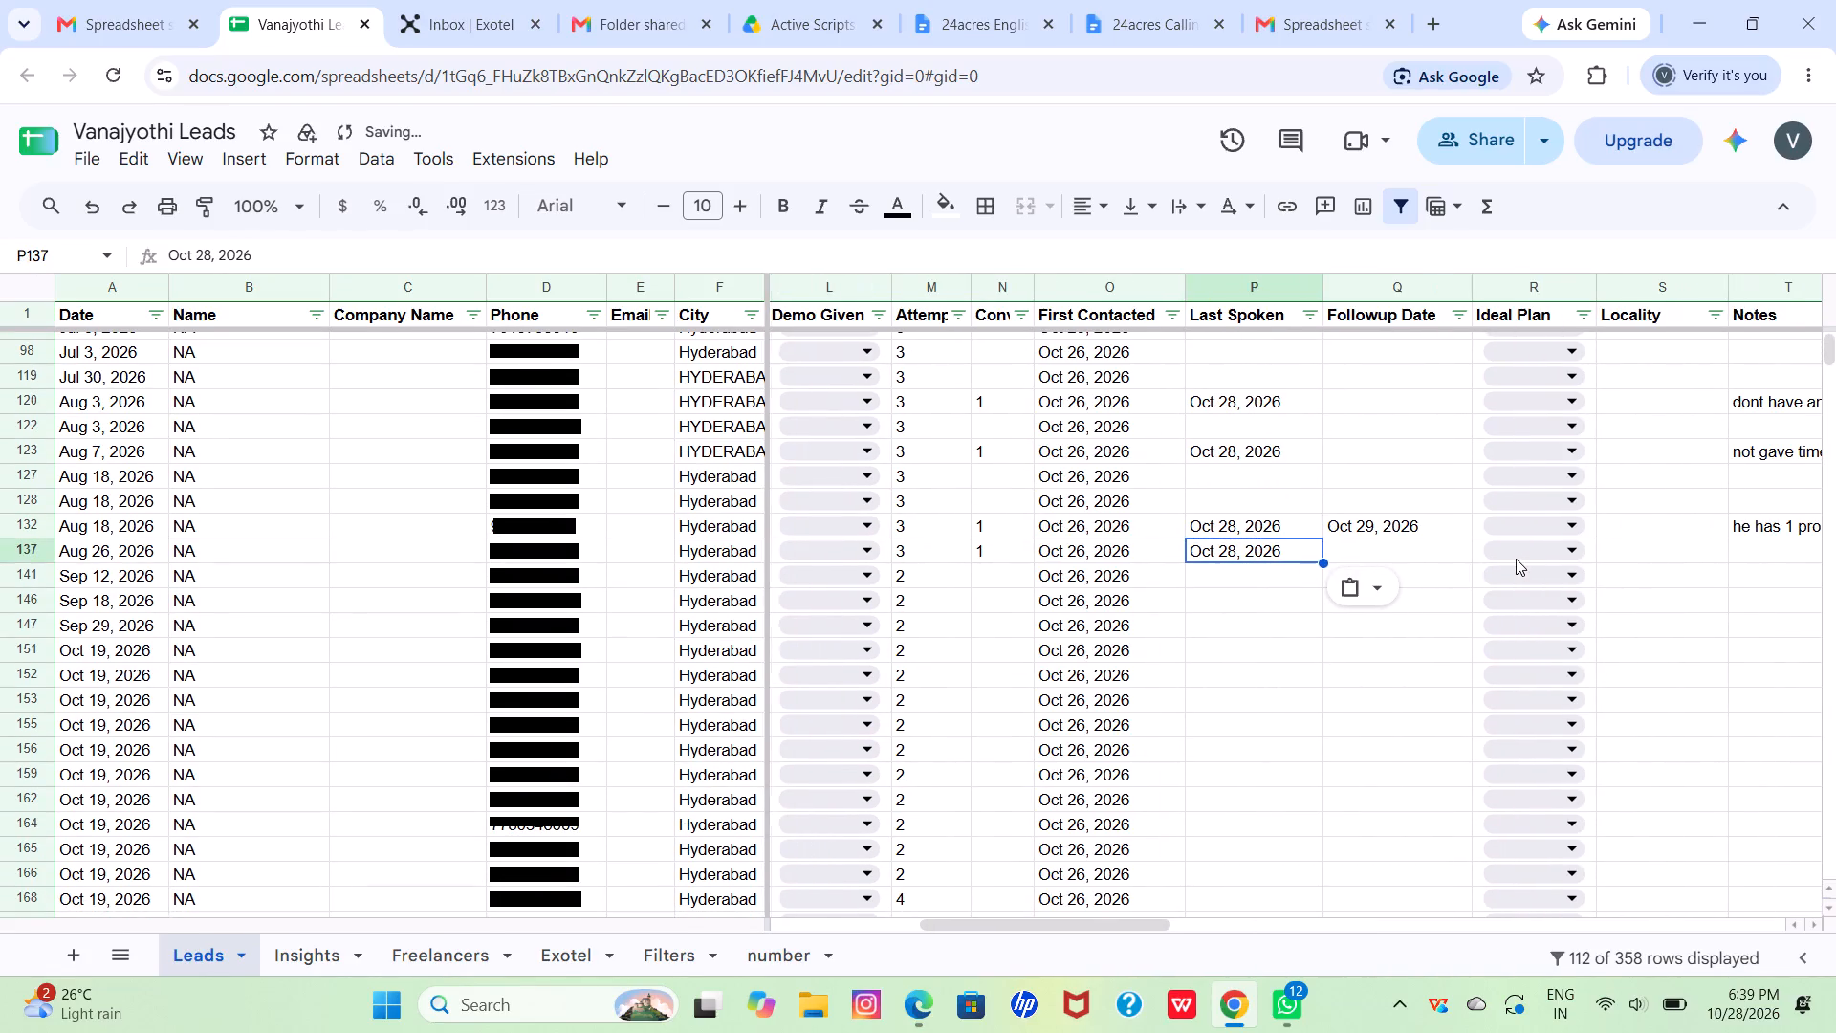
pyautogui.click(1366, 543)
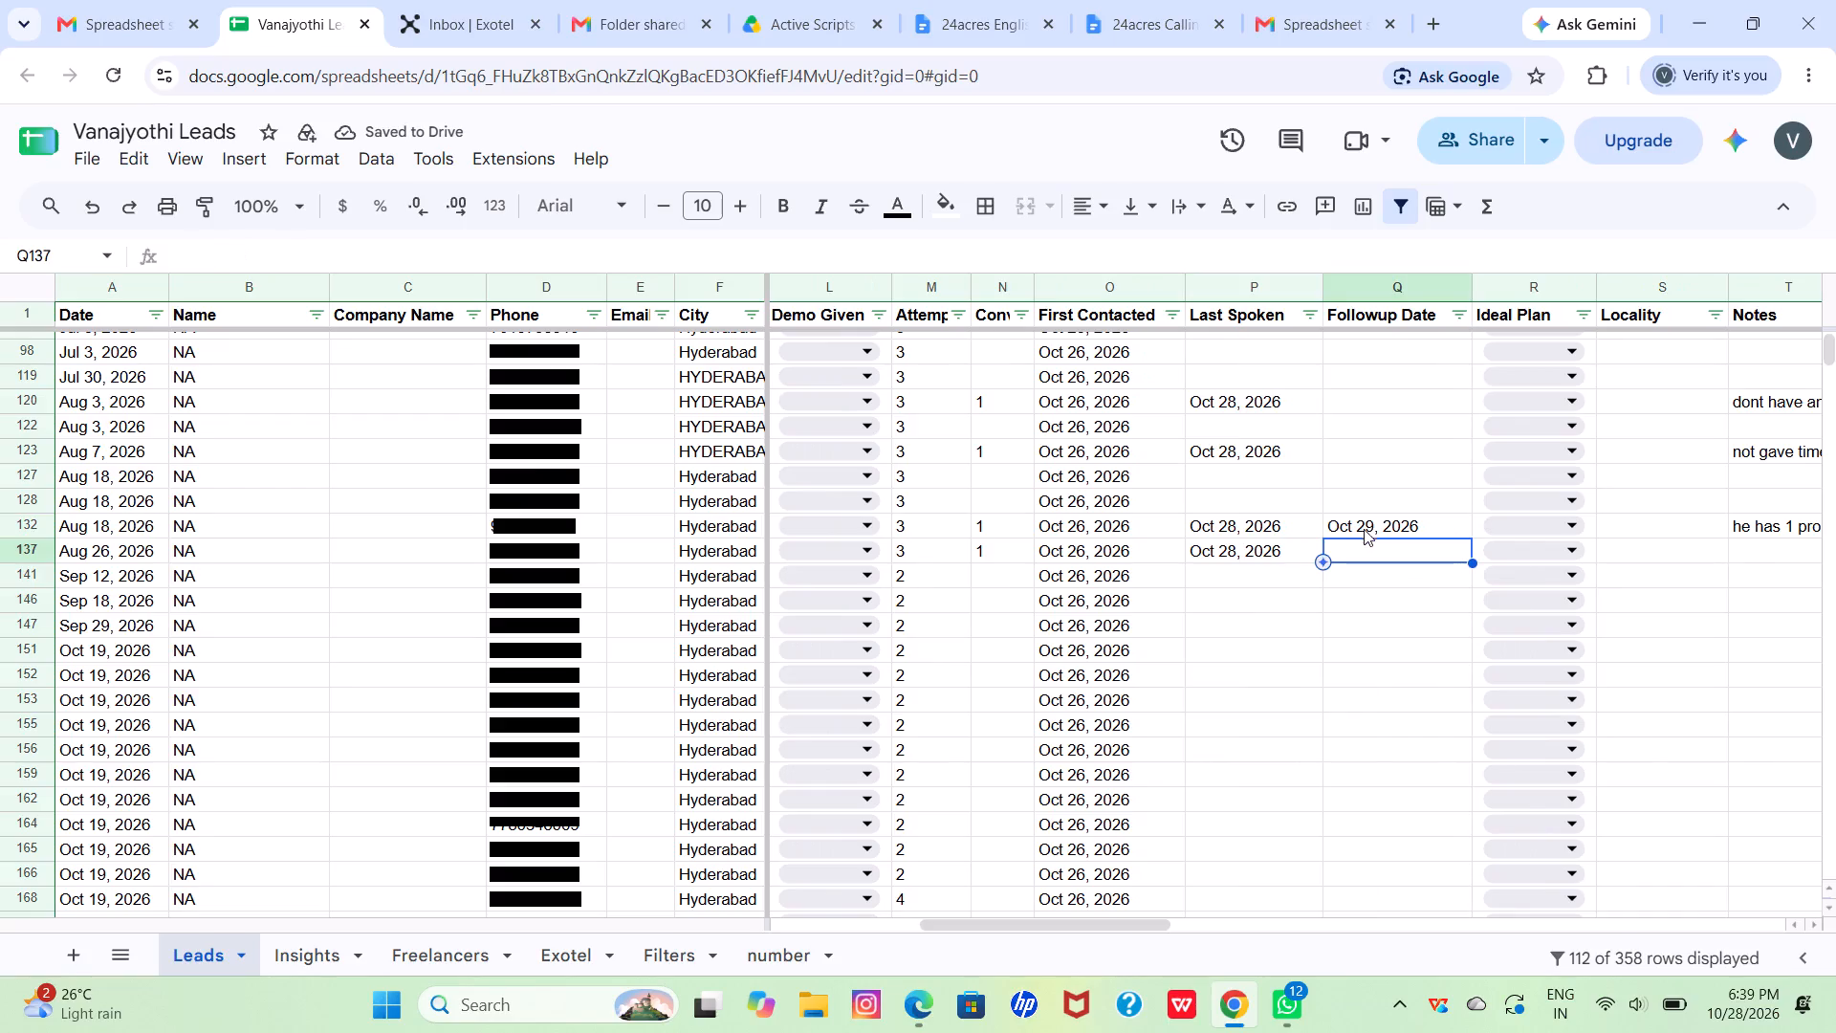
pyautogui.click(1359, 524)
pyautogui.hotkey('ctrl', 'c')
pyautogui.click(1372, 550)
pyautogui.hotkey('ctrl', 'v')
# Enter the note "he has property for sale and said call me back morning 10:00pm" for the lead in row 137.
pyautogui.hscroll(-3, 1372, 550)
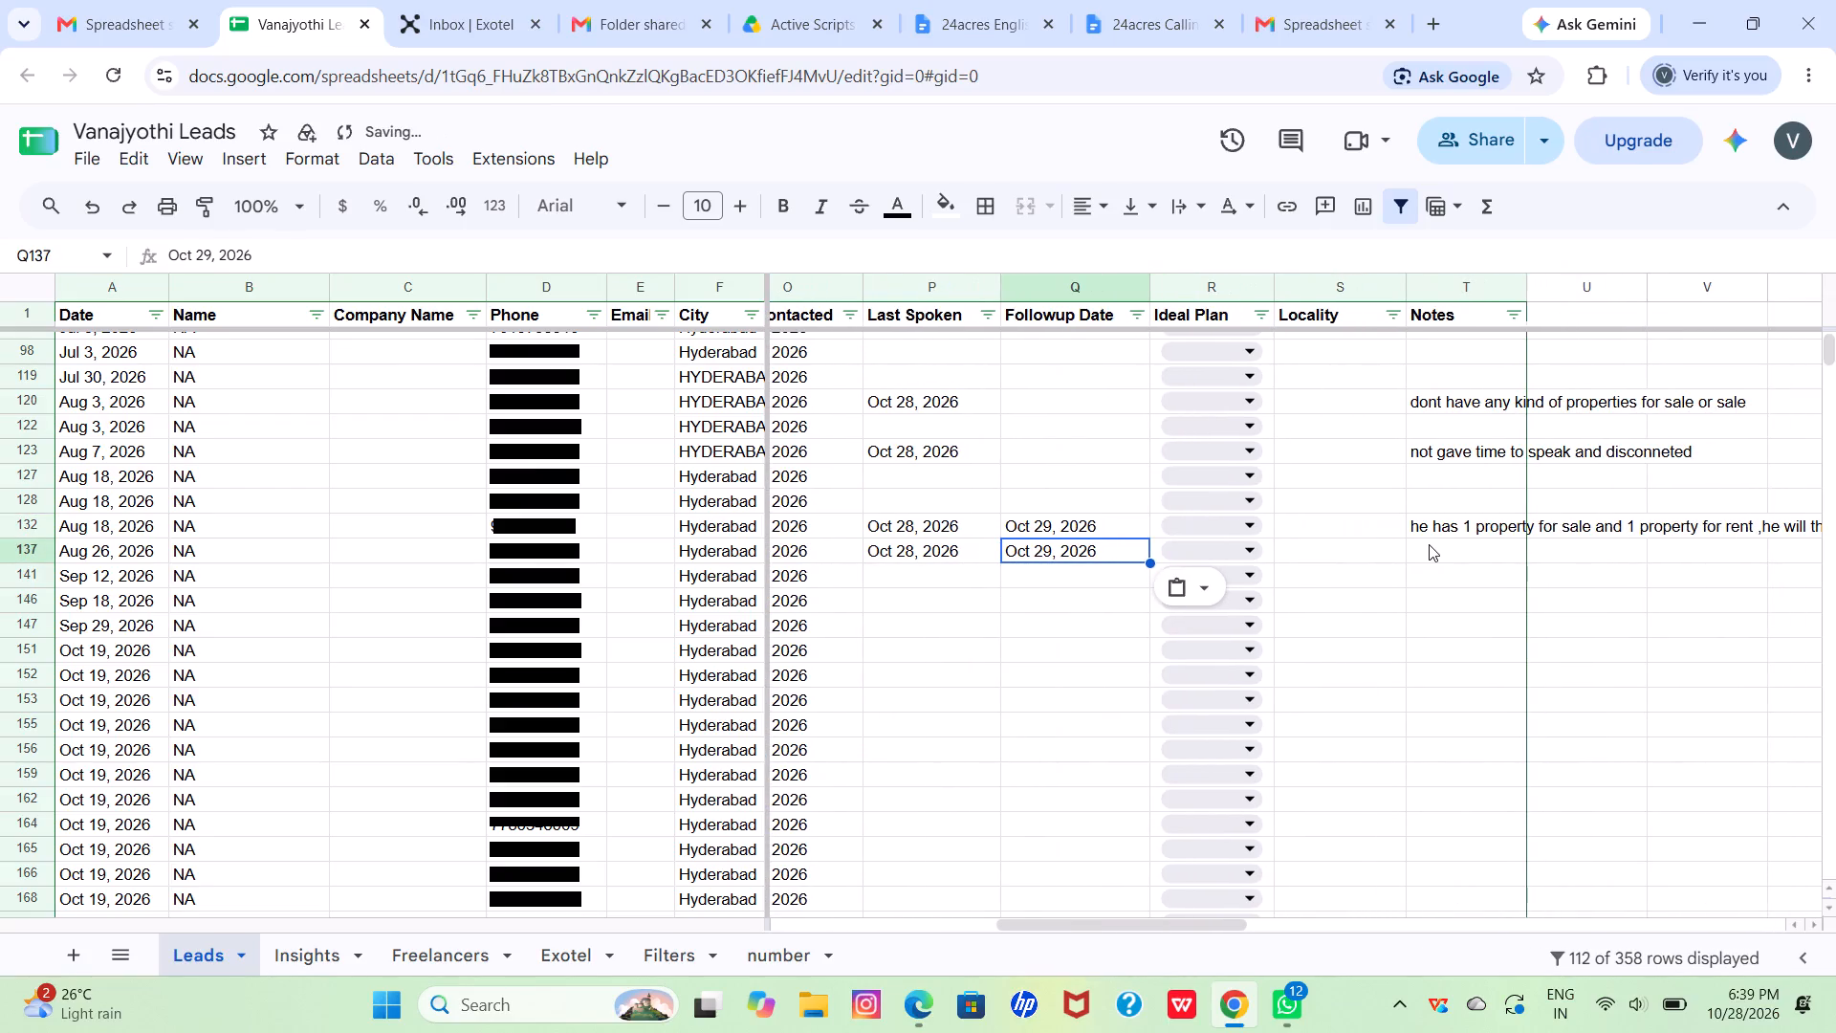
pyautogui.click(1426, 552)
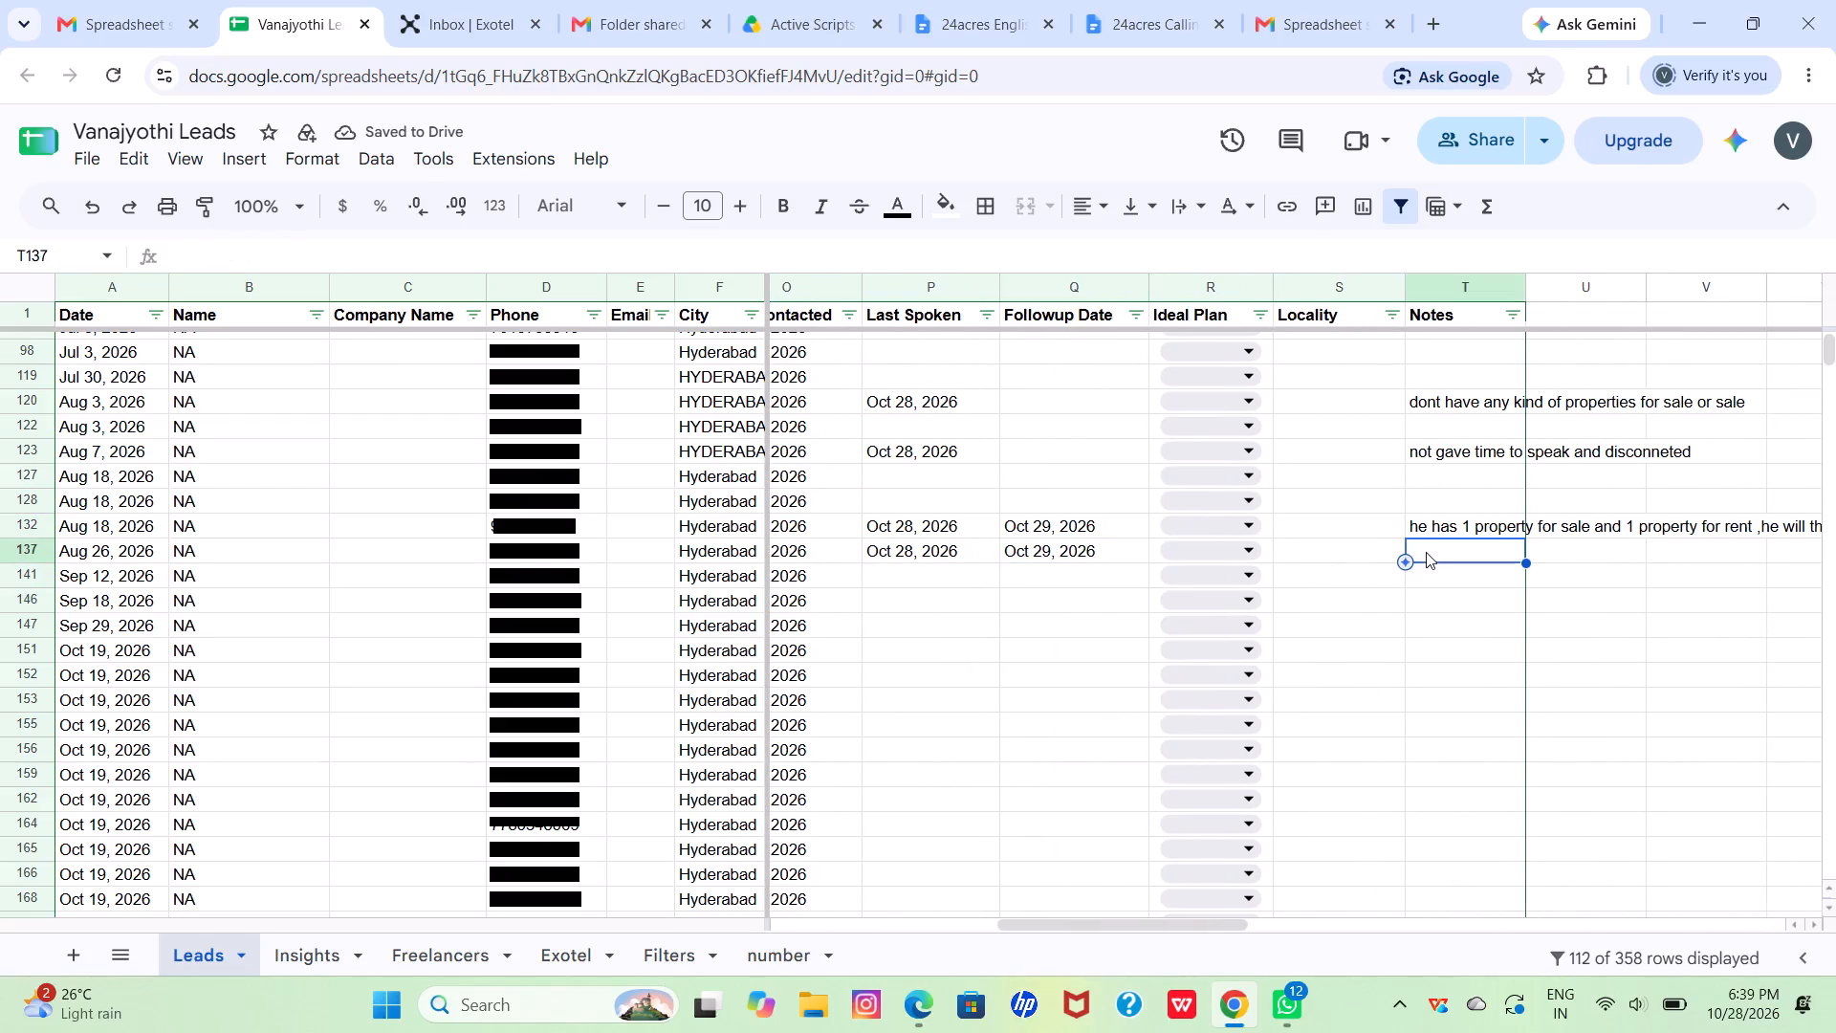
pyautogui.write('he has prp')
pyautogui.press('BackSpace')
pyautogui.write('opet')
pyautogui.press('BackSpace')
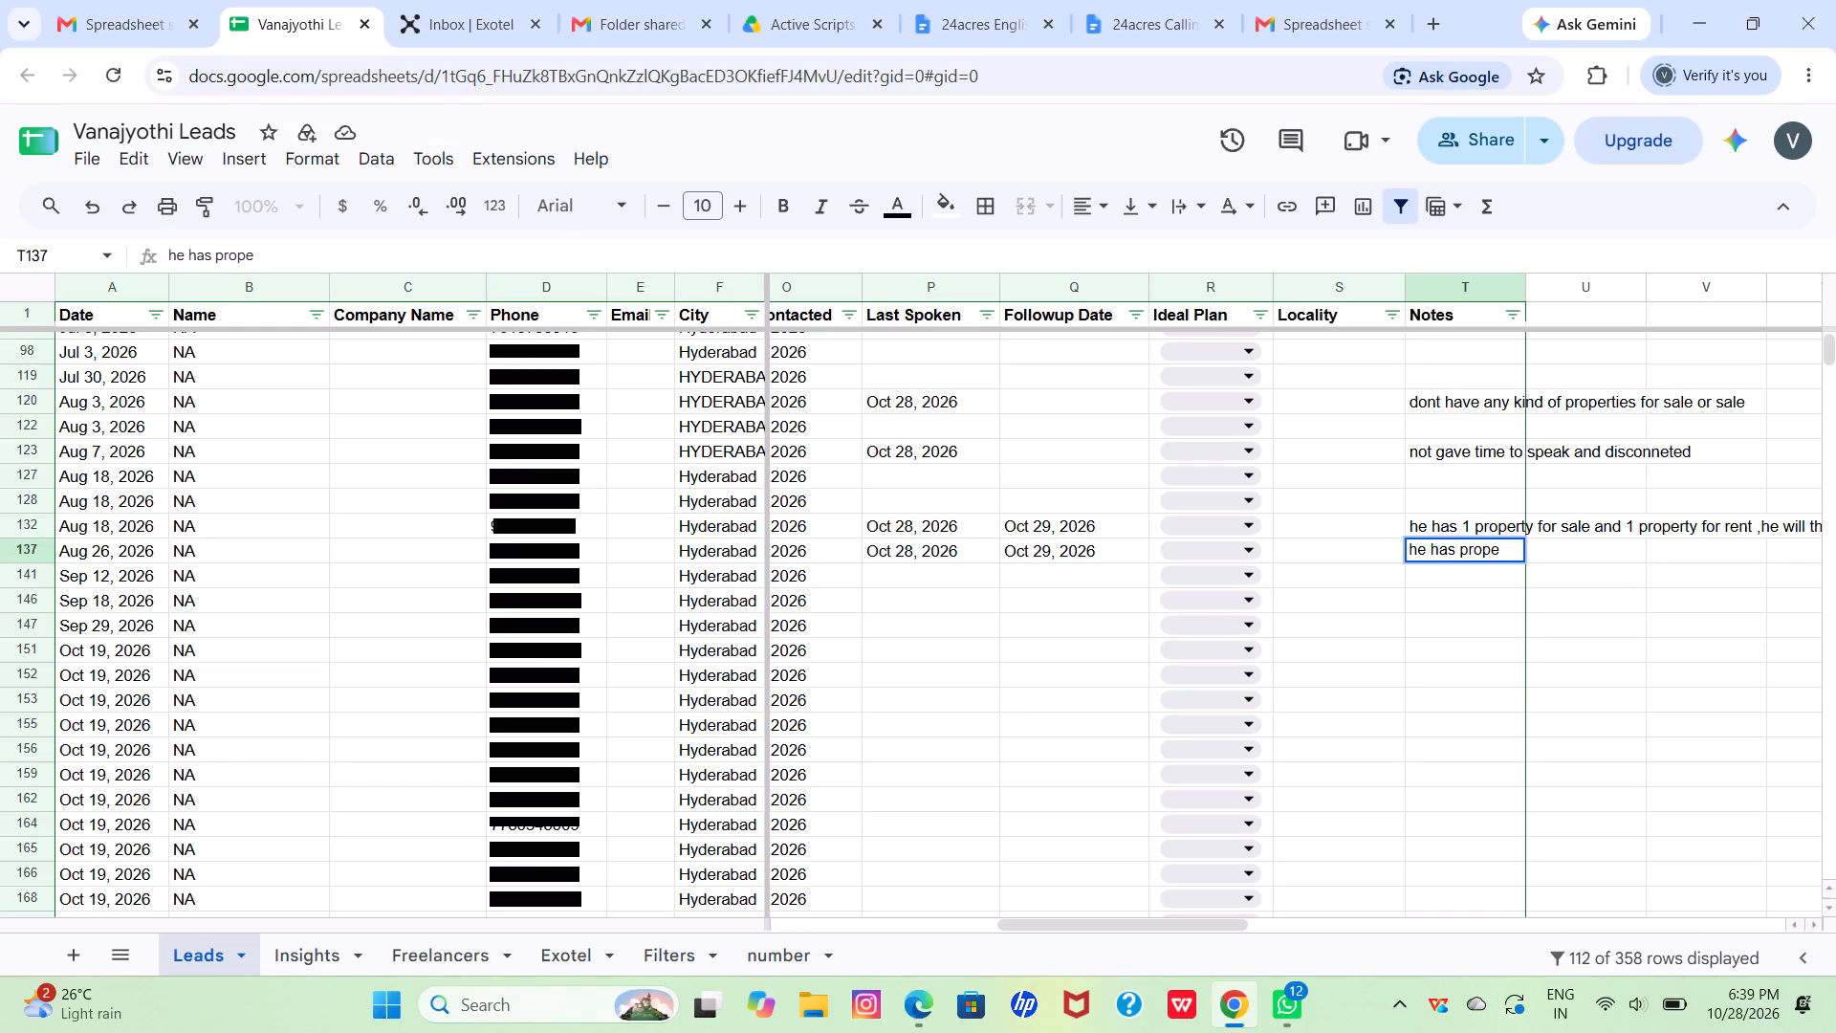
pyautogui.write('rty for sale and said call me back')
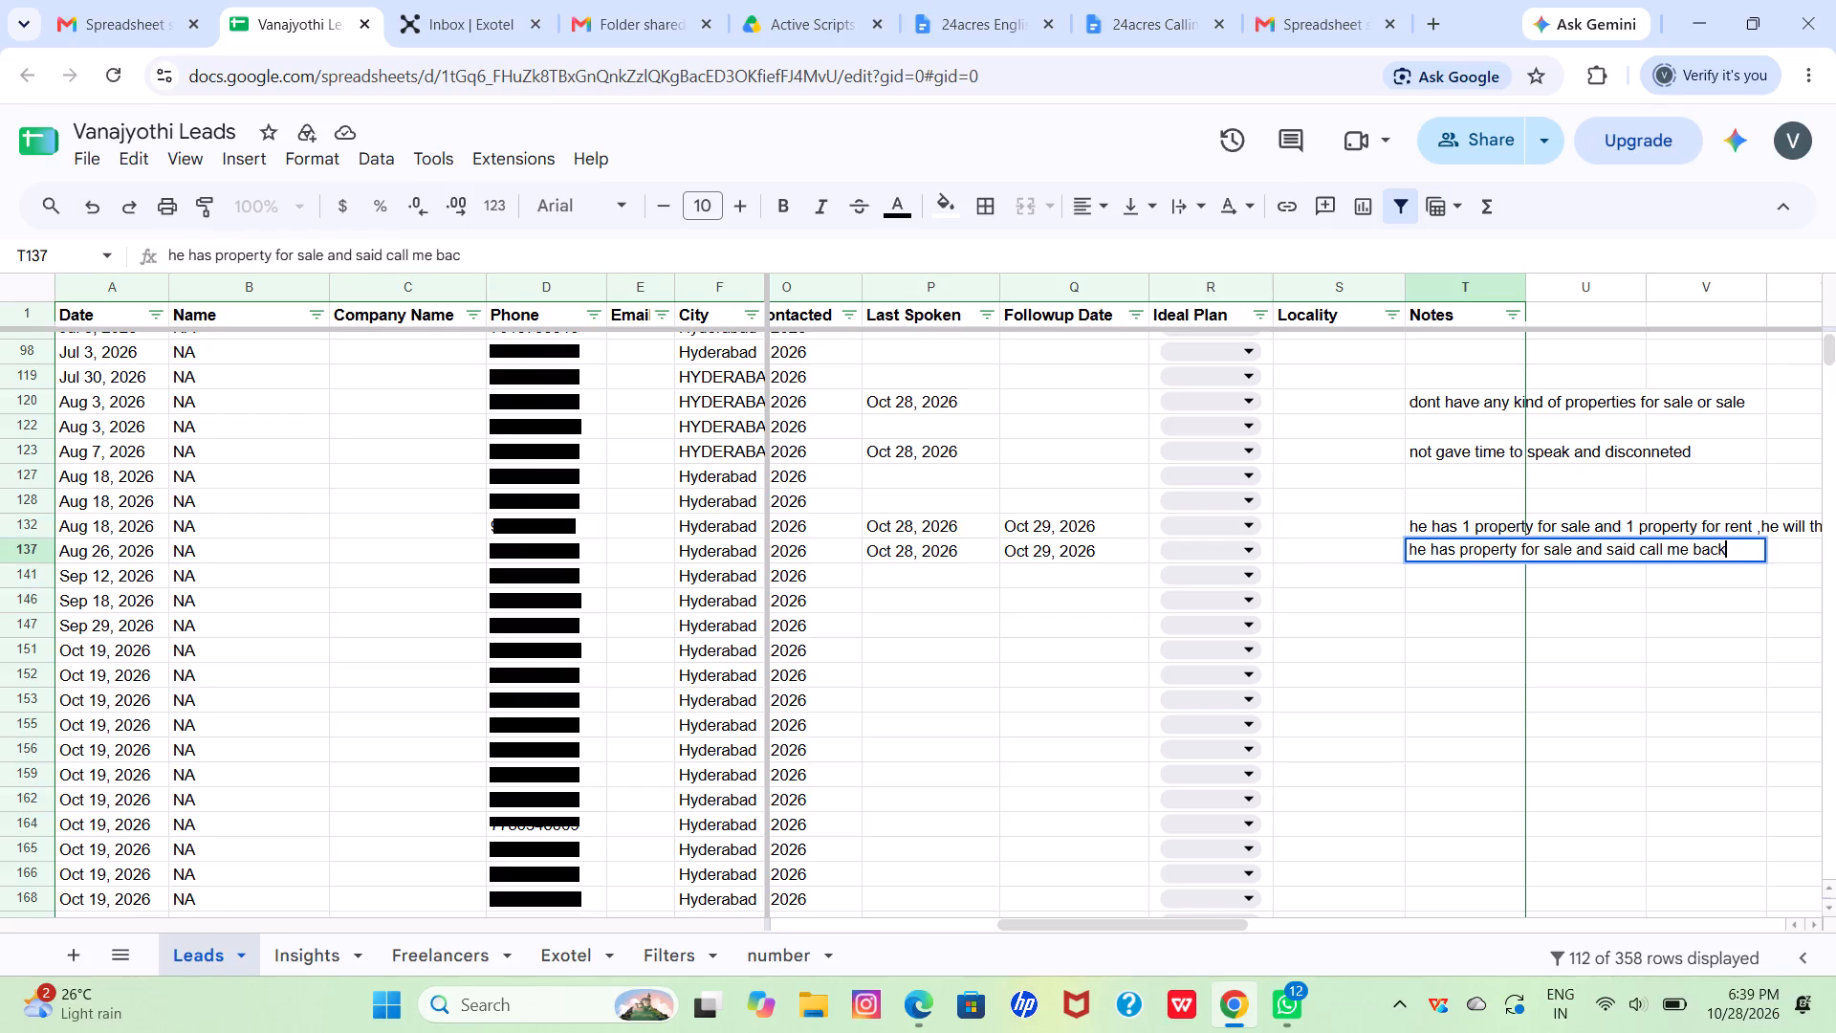
pyautogui.press('space')
pyautogui.write('mor')
pyautogui.write('ning 10:00')
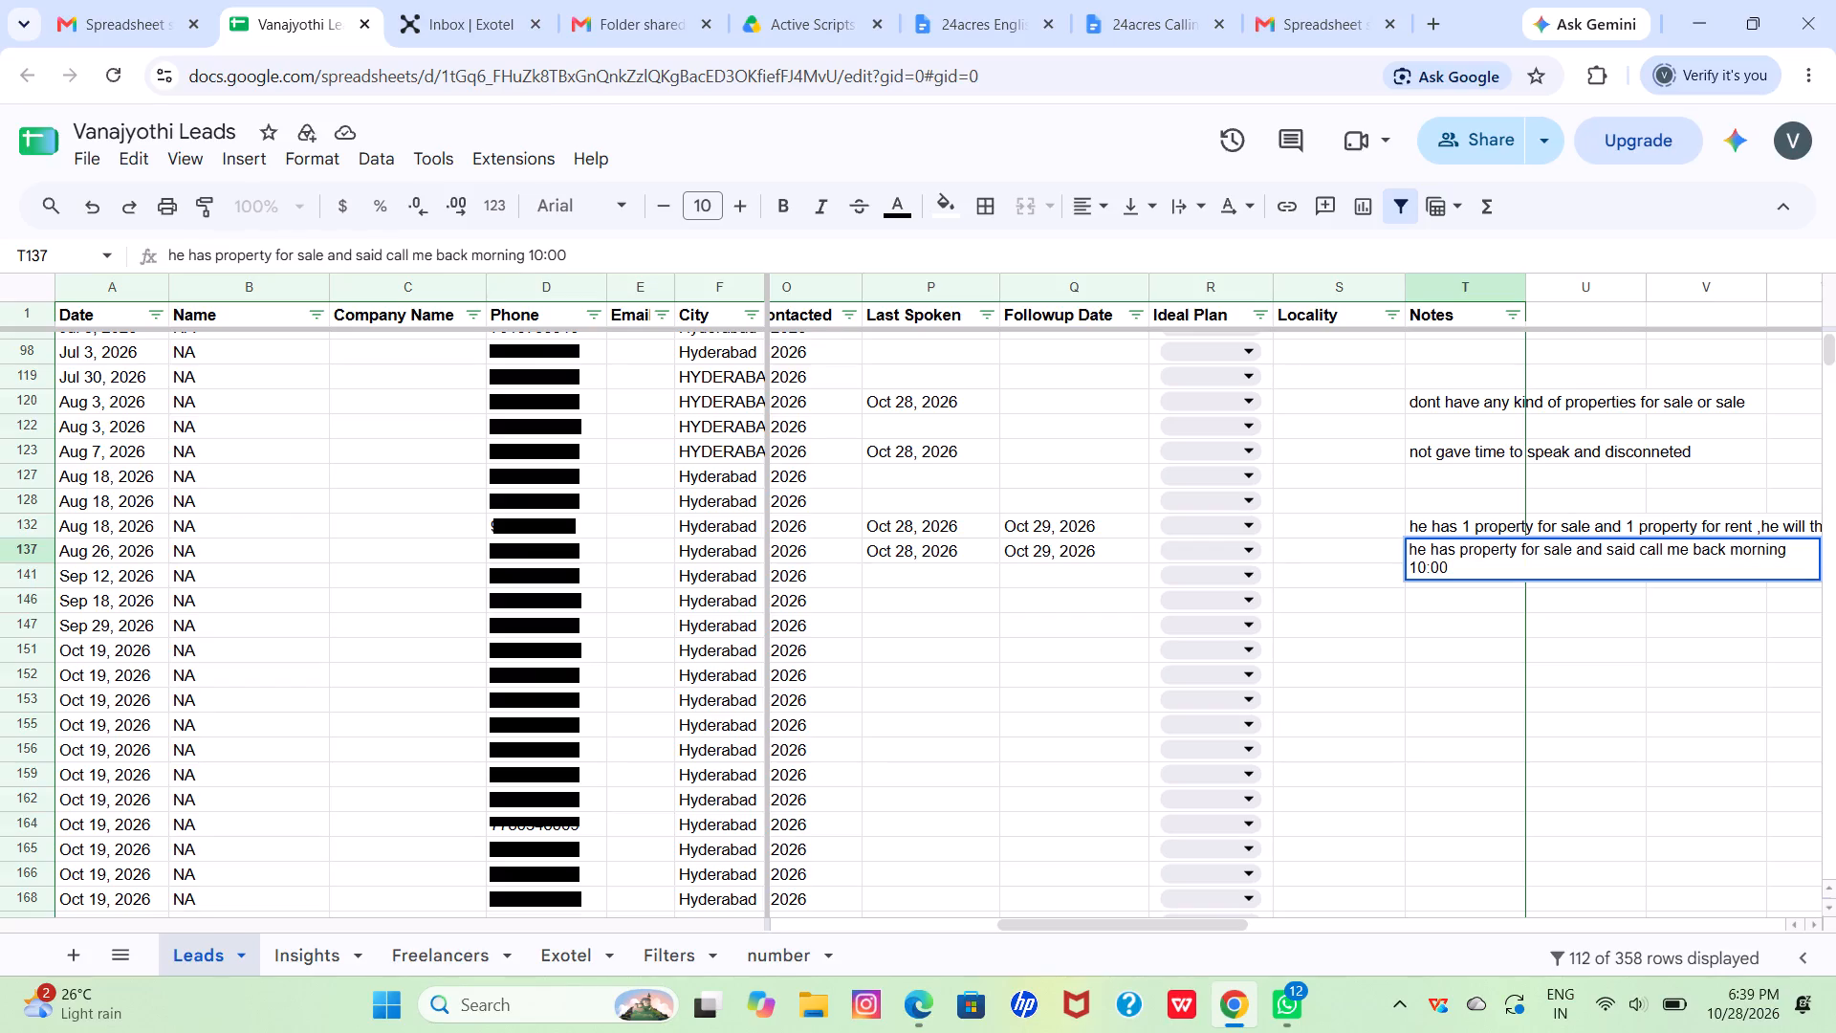
pyautogui.write('pm')
pyautogui.press('Return')
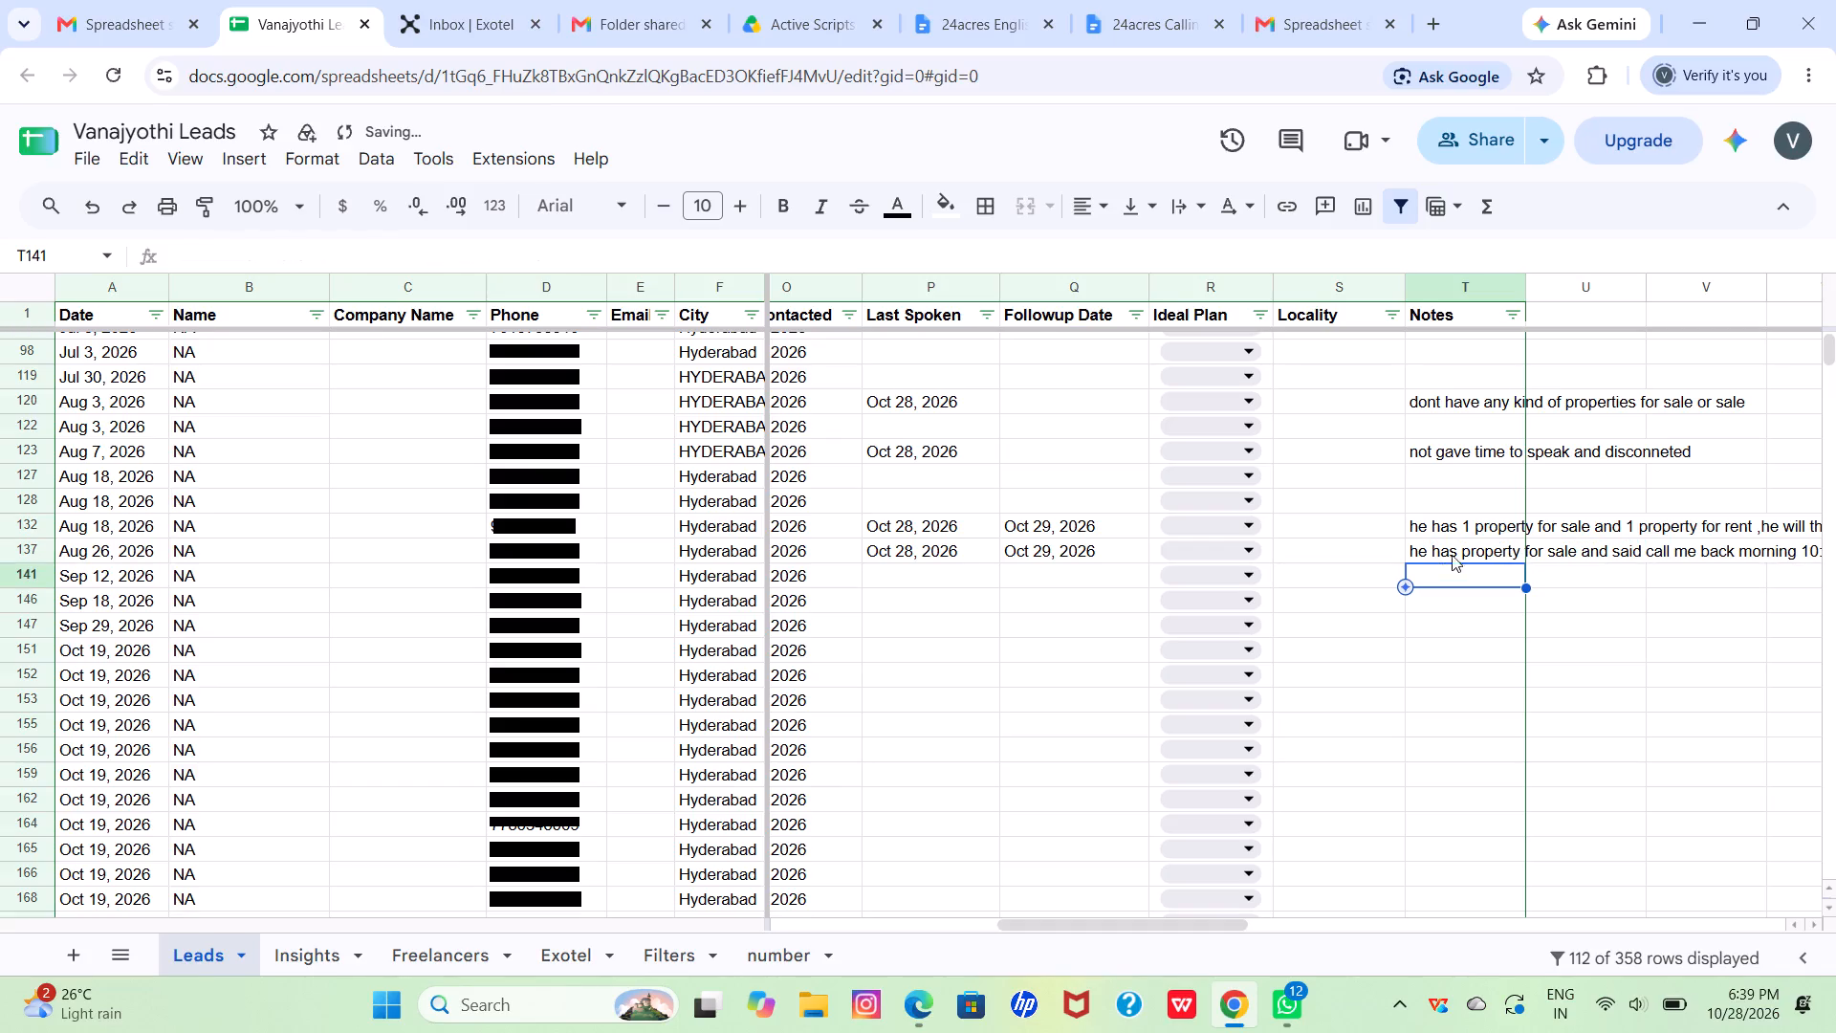
# Open the Status choices for the lead in row 137.
pyautogui.hscroll(3, 1442, 561)
pyautogui.scroll(-2, 1442, 561)
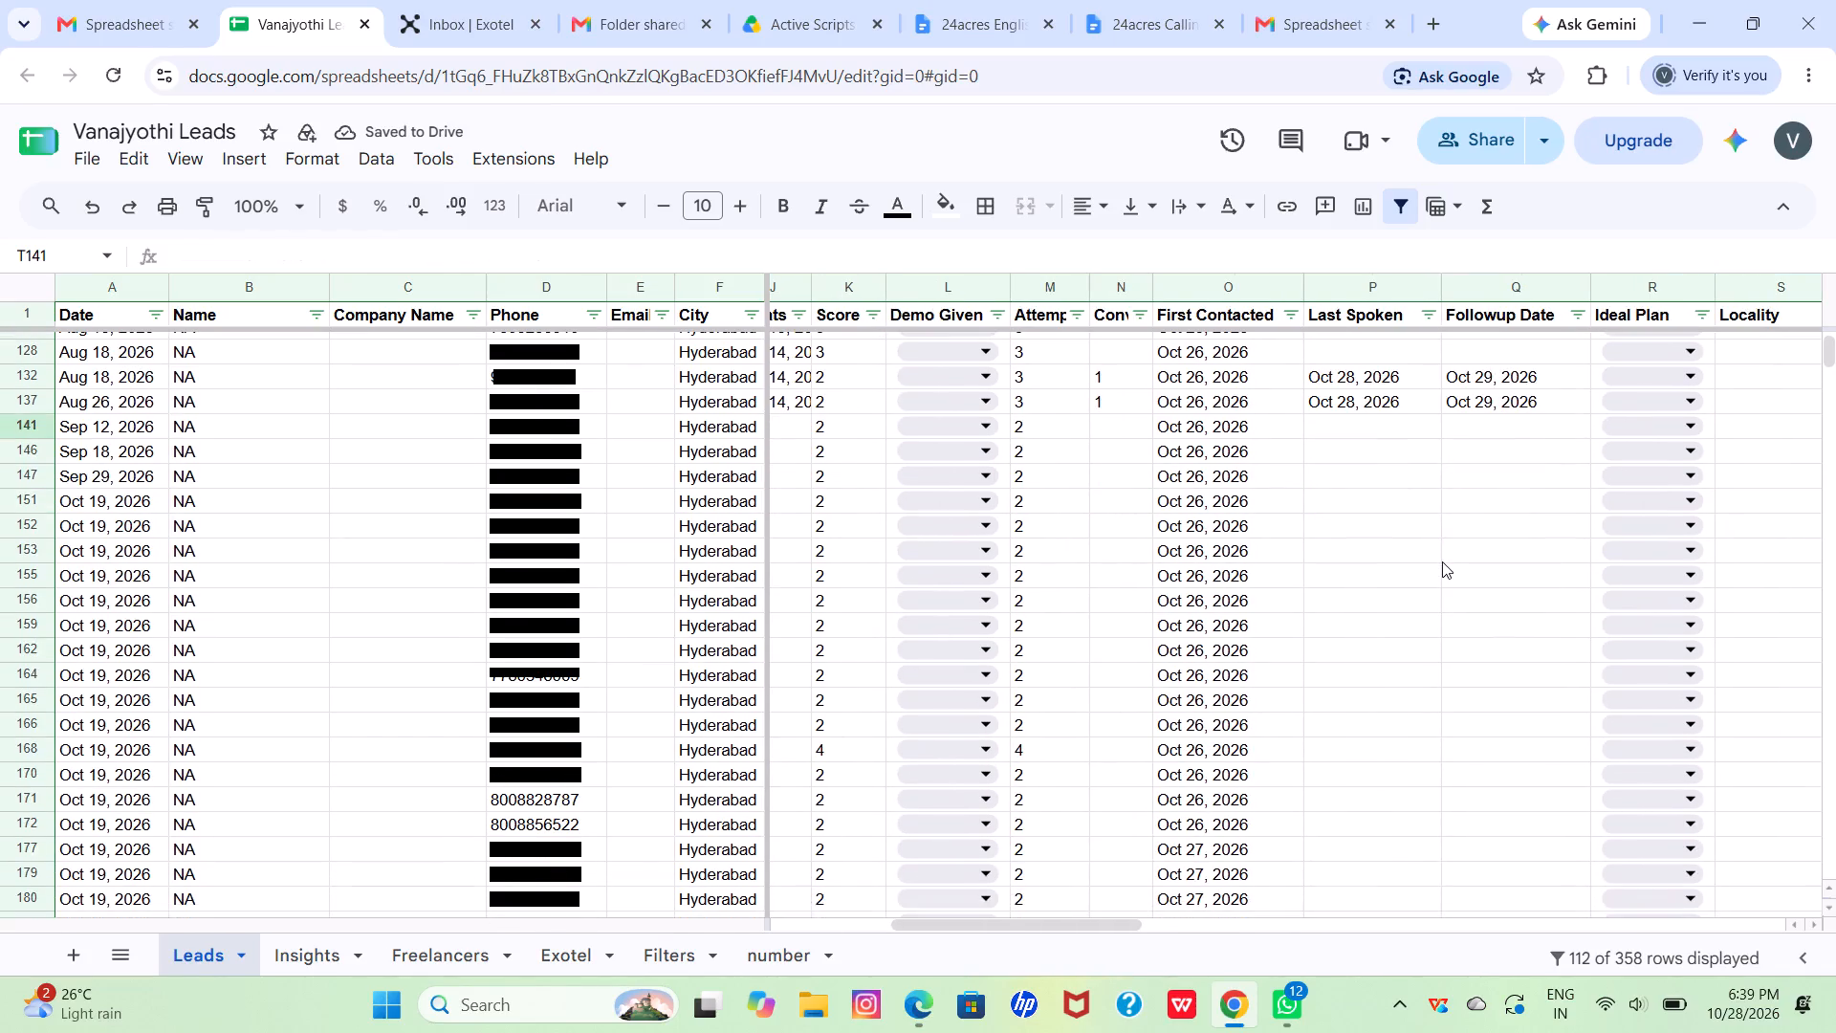
pyautogui.hscroll(3, 1438, 561)
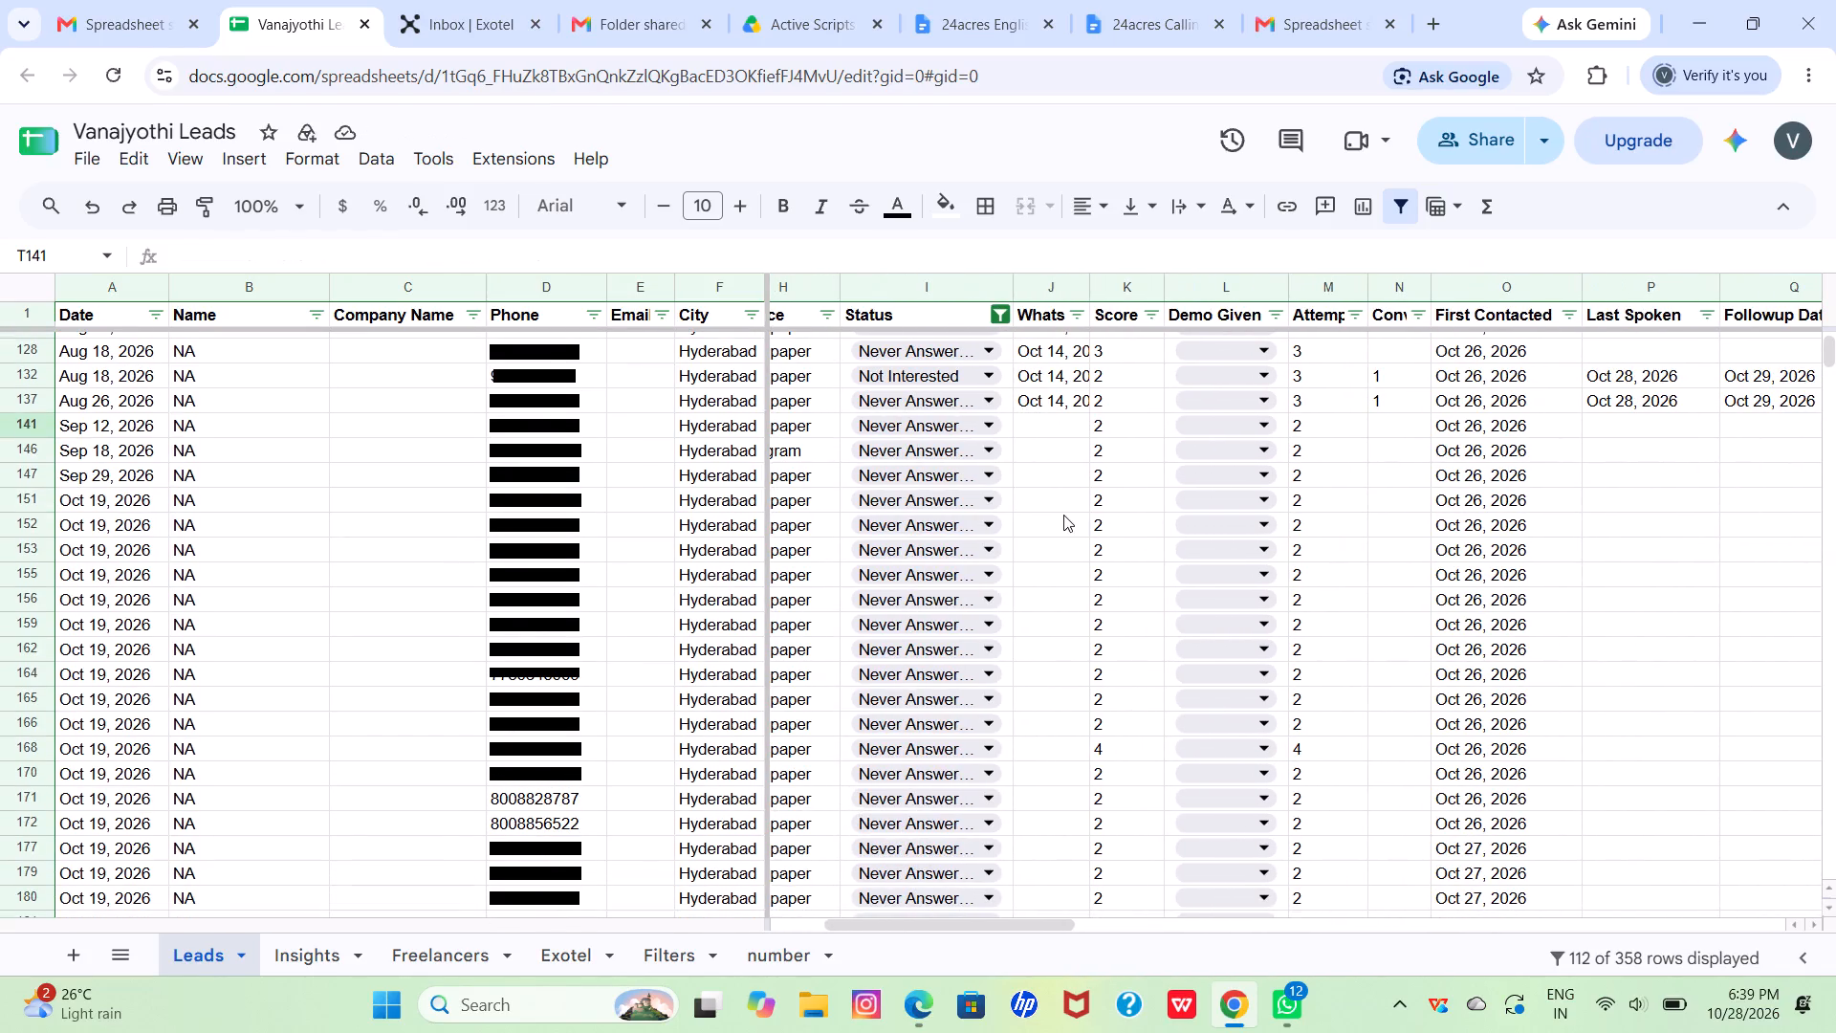
pyautogui.click(958, 396)
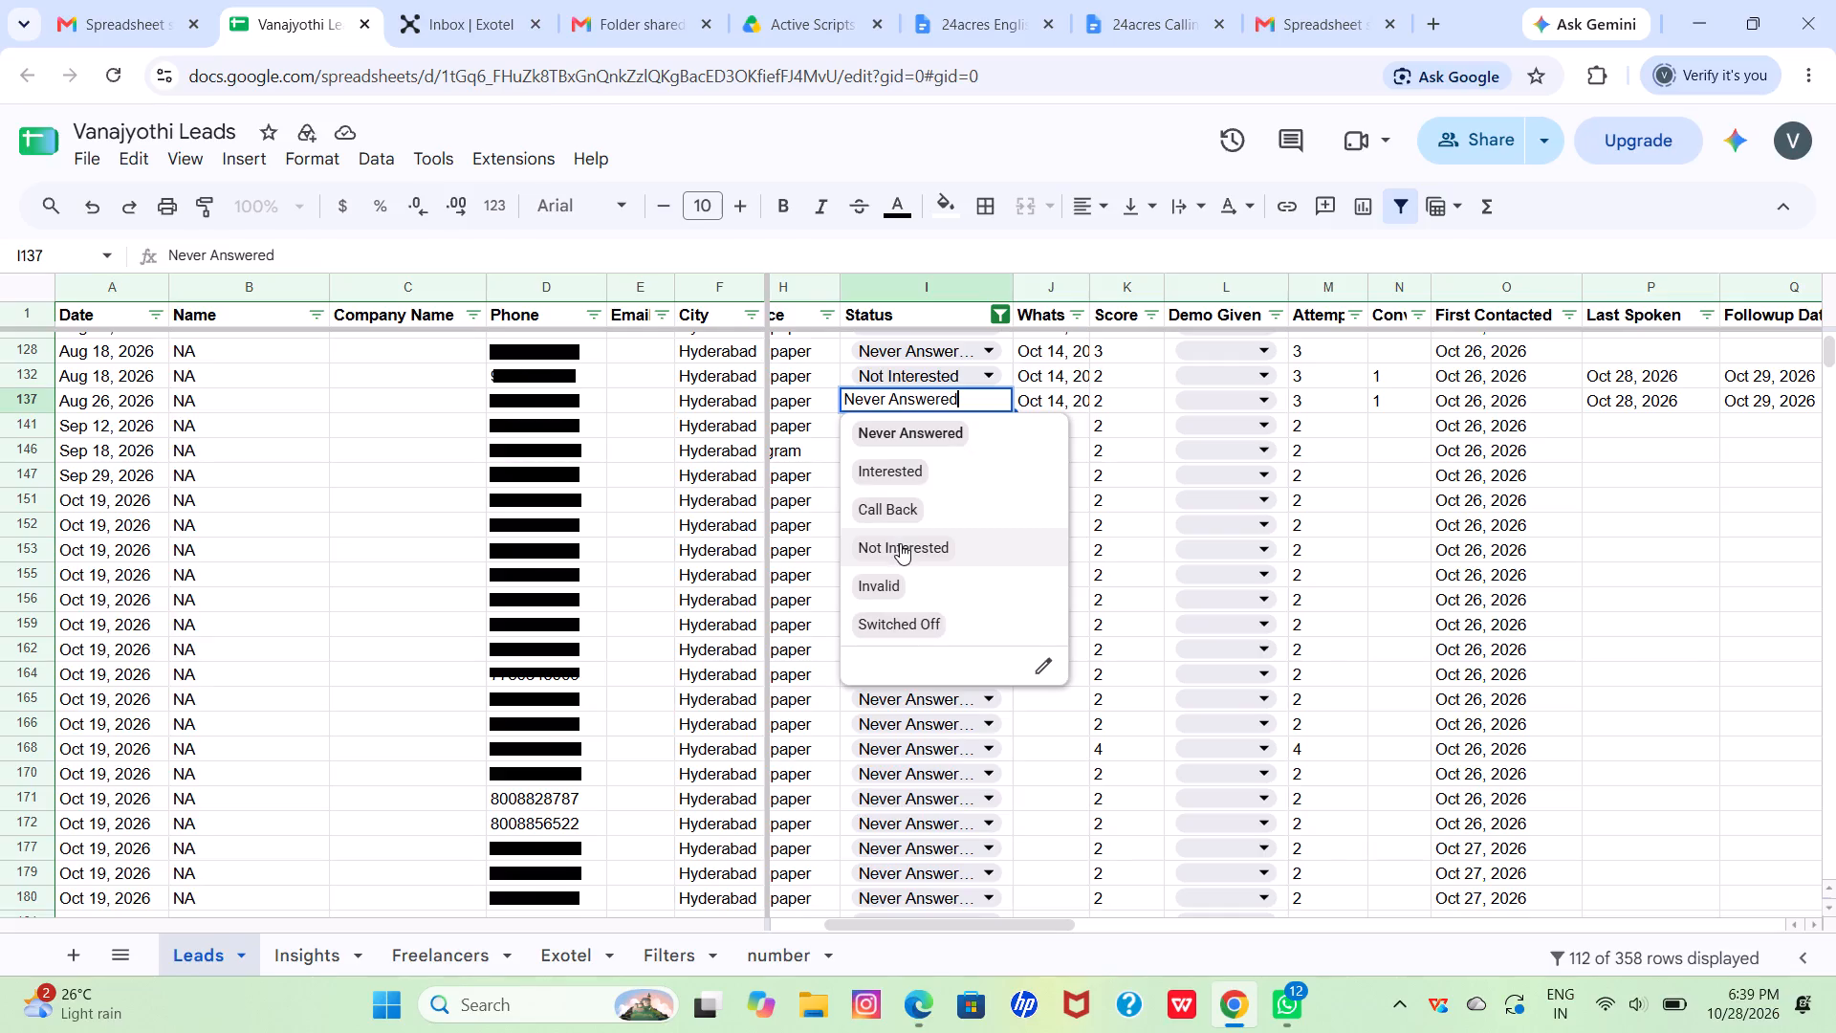
# Set the Status of the lead in row 137 to Call Back.
pyautogui.click(896, 501)
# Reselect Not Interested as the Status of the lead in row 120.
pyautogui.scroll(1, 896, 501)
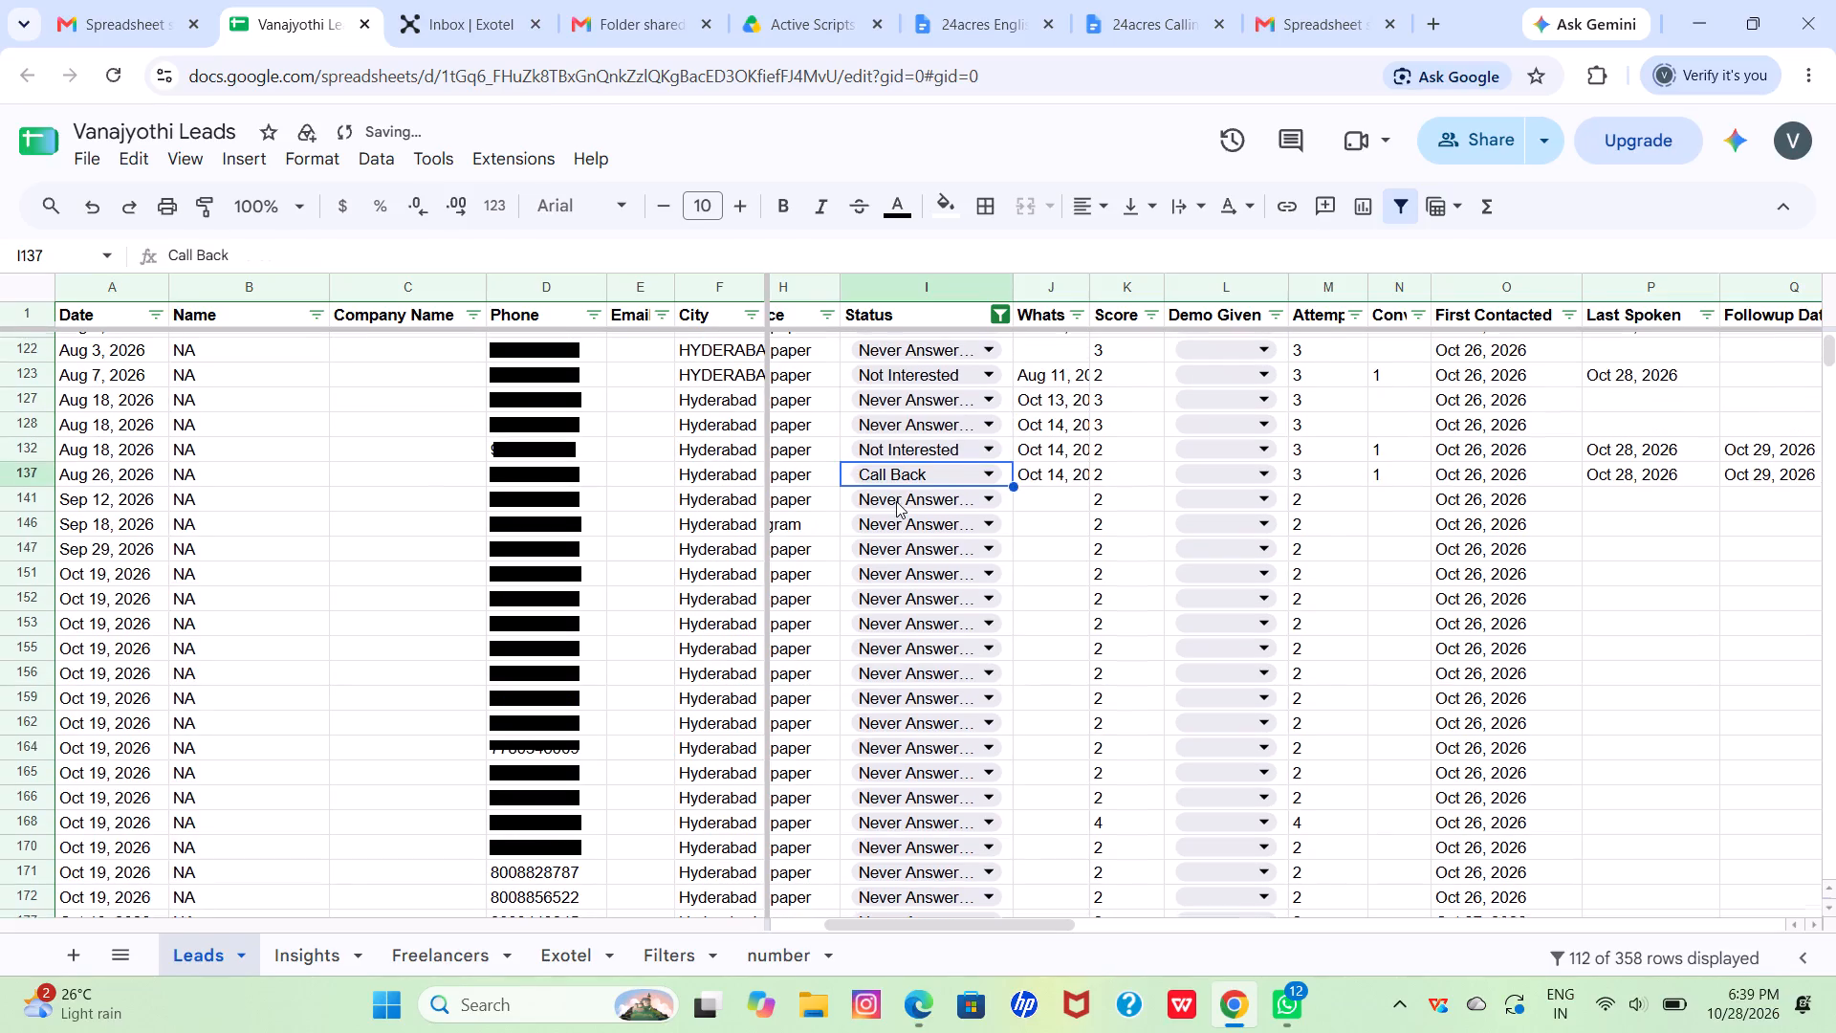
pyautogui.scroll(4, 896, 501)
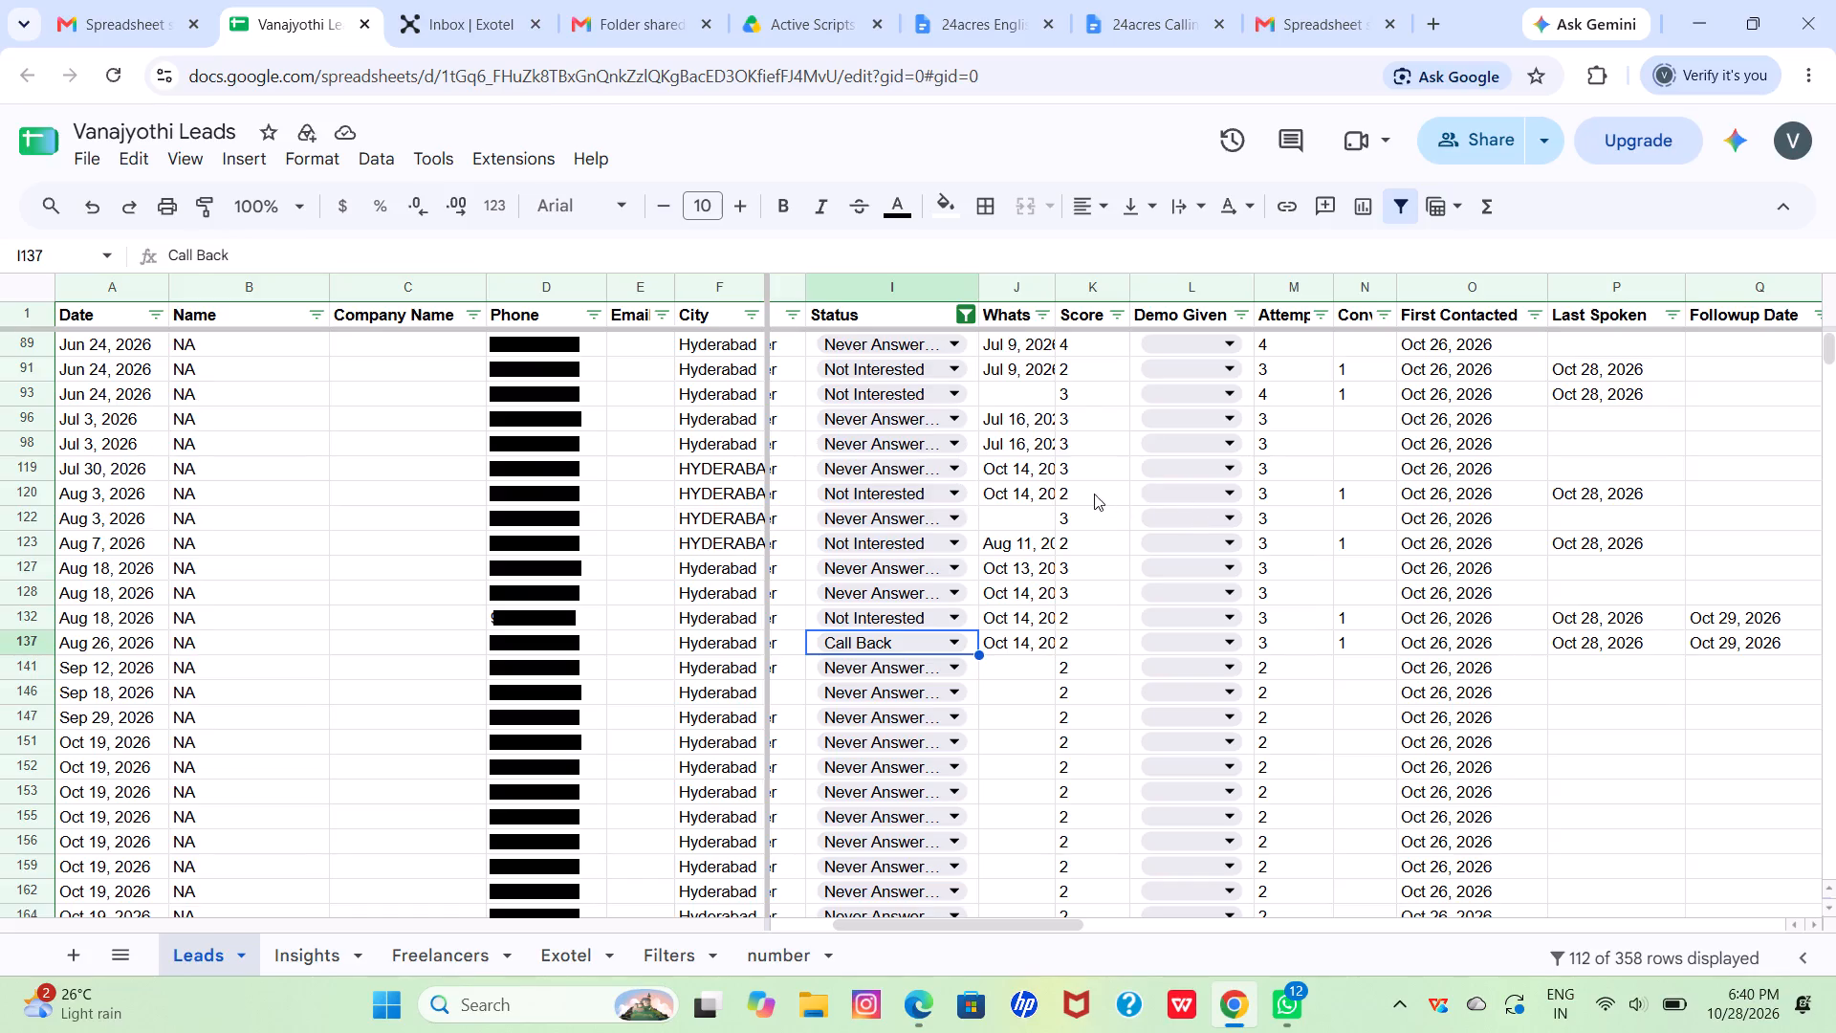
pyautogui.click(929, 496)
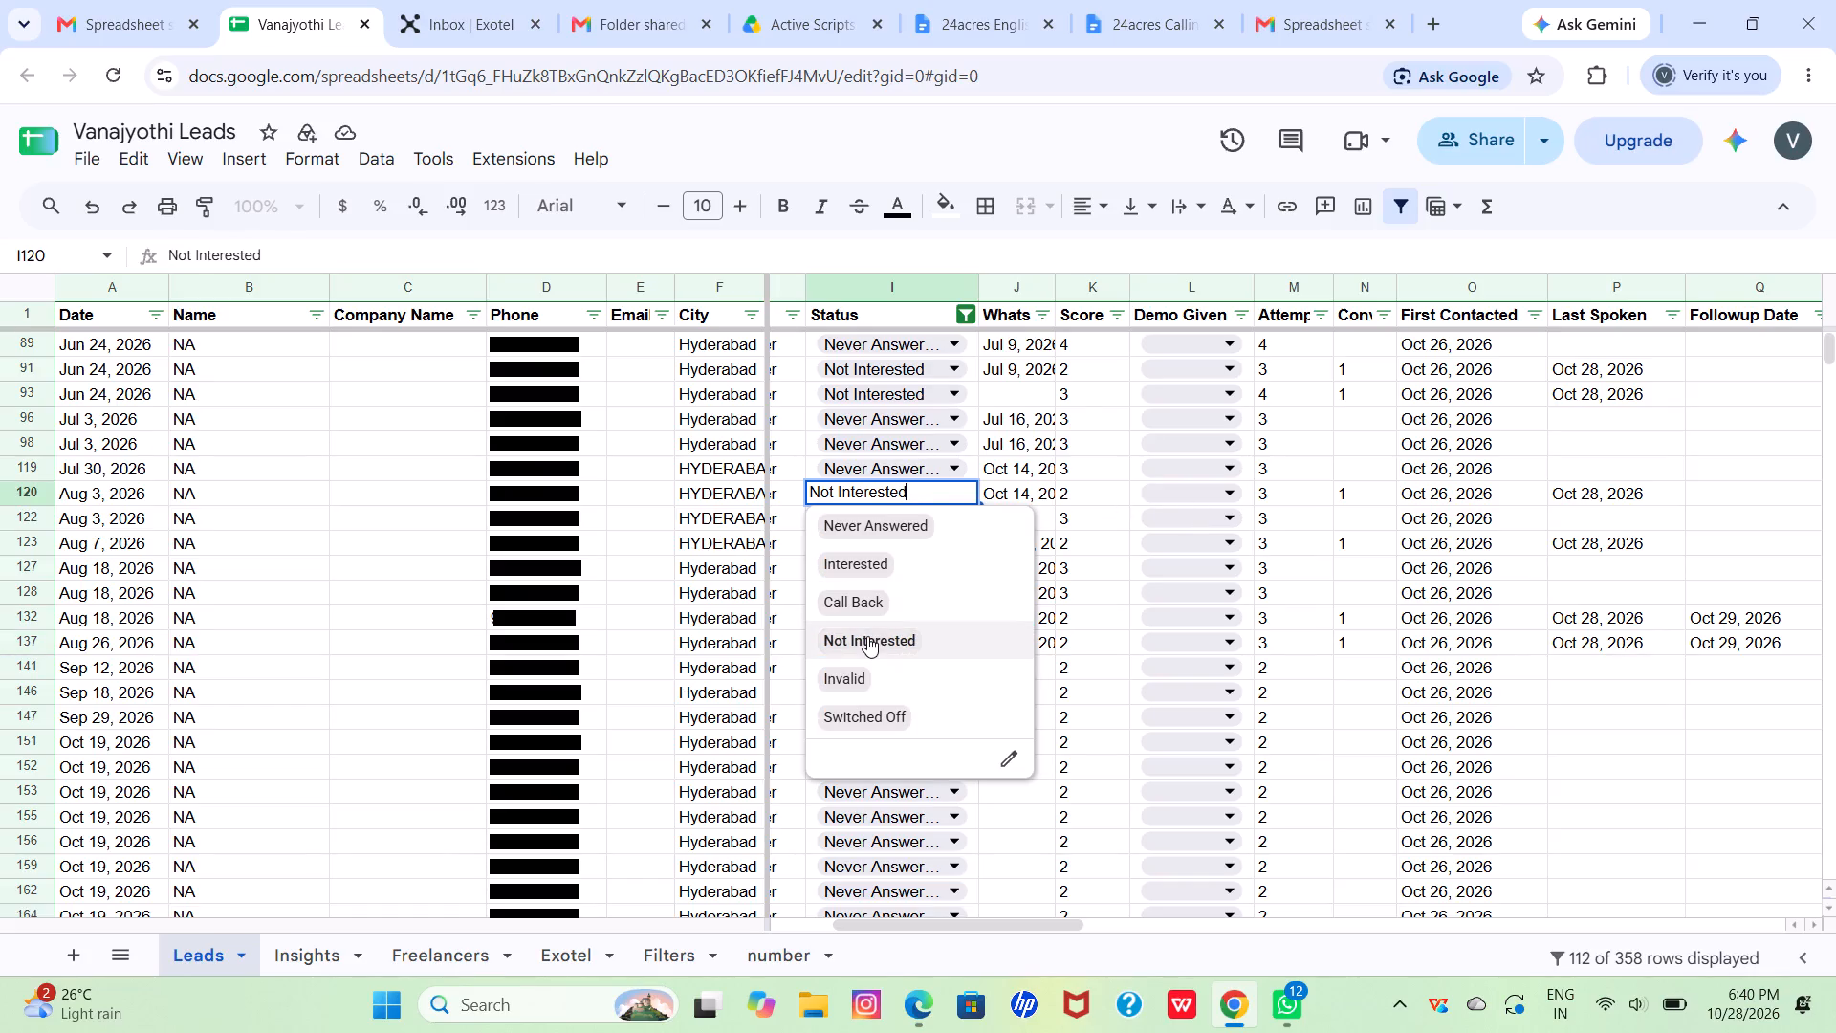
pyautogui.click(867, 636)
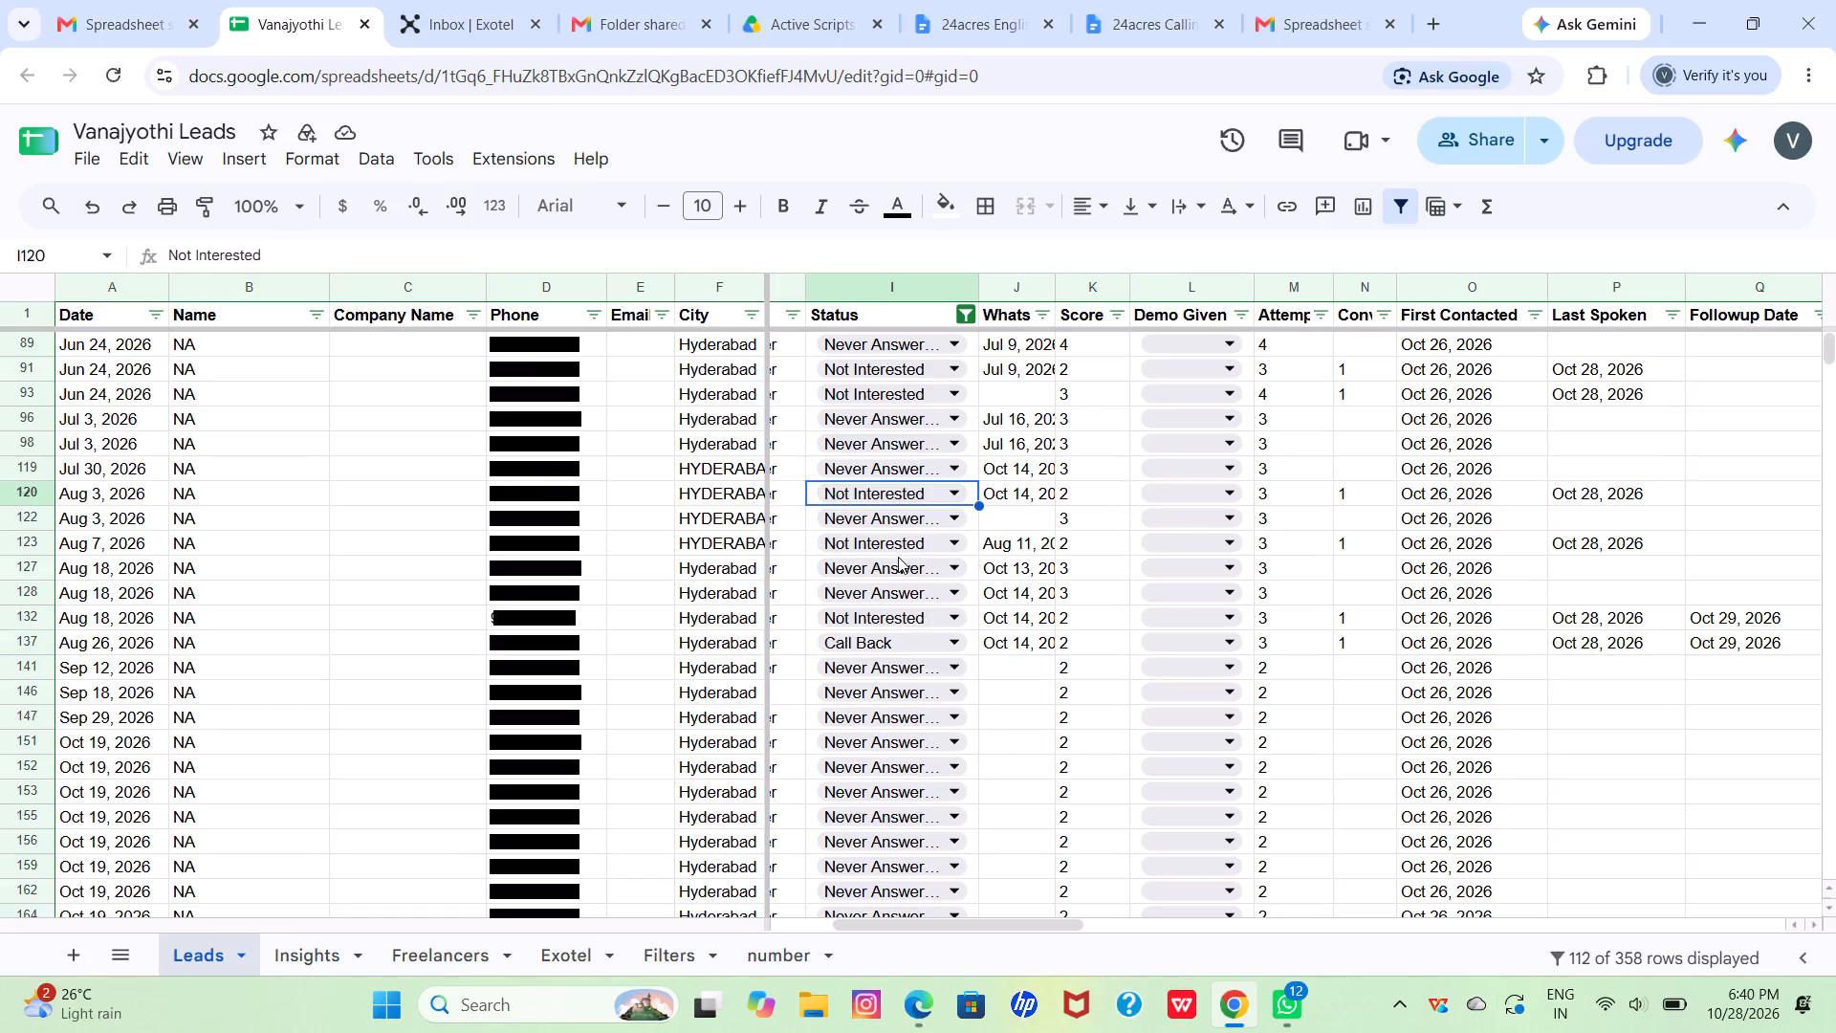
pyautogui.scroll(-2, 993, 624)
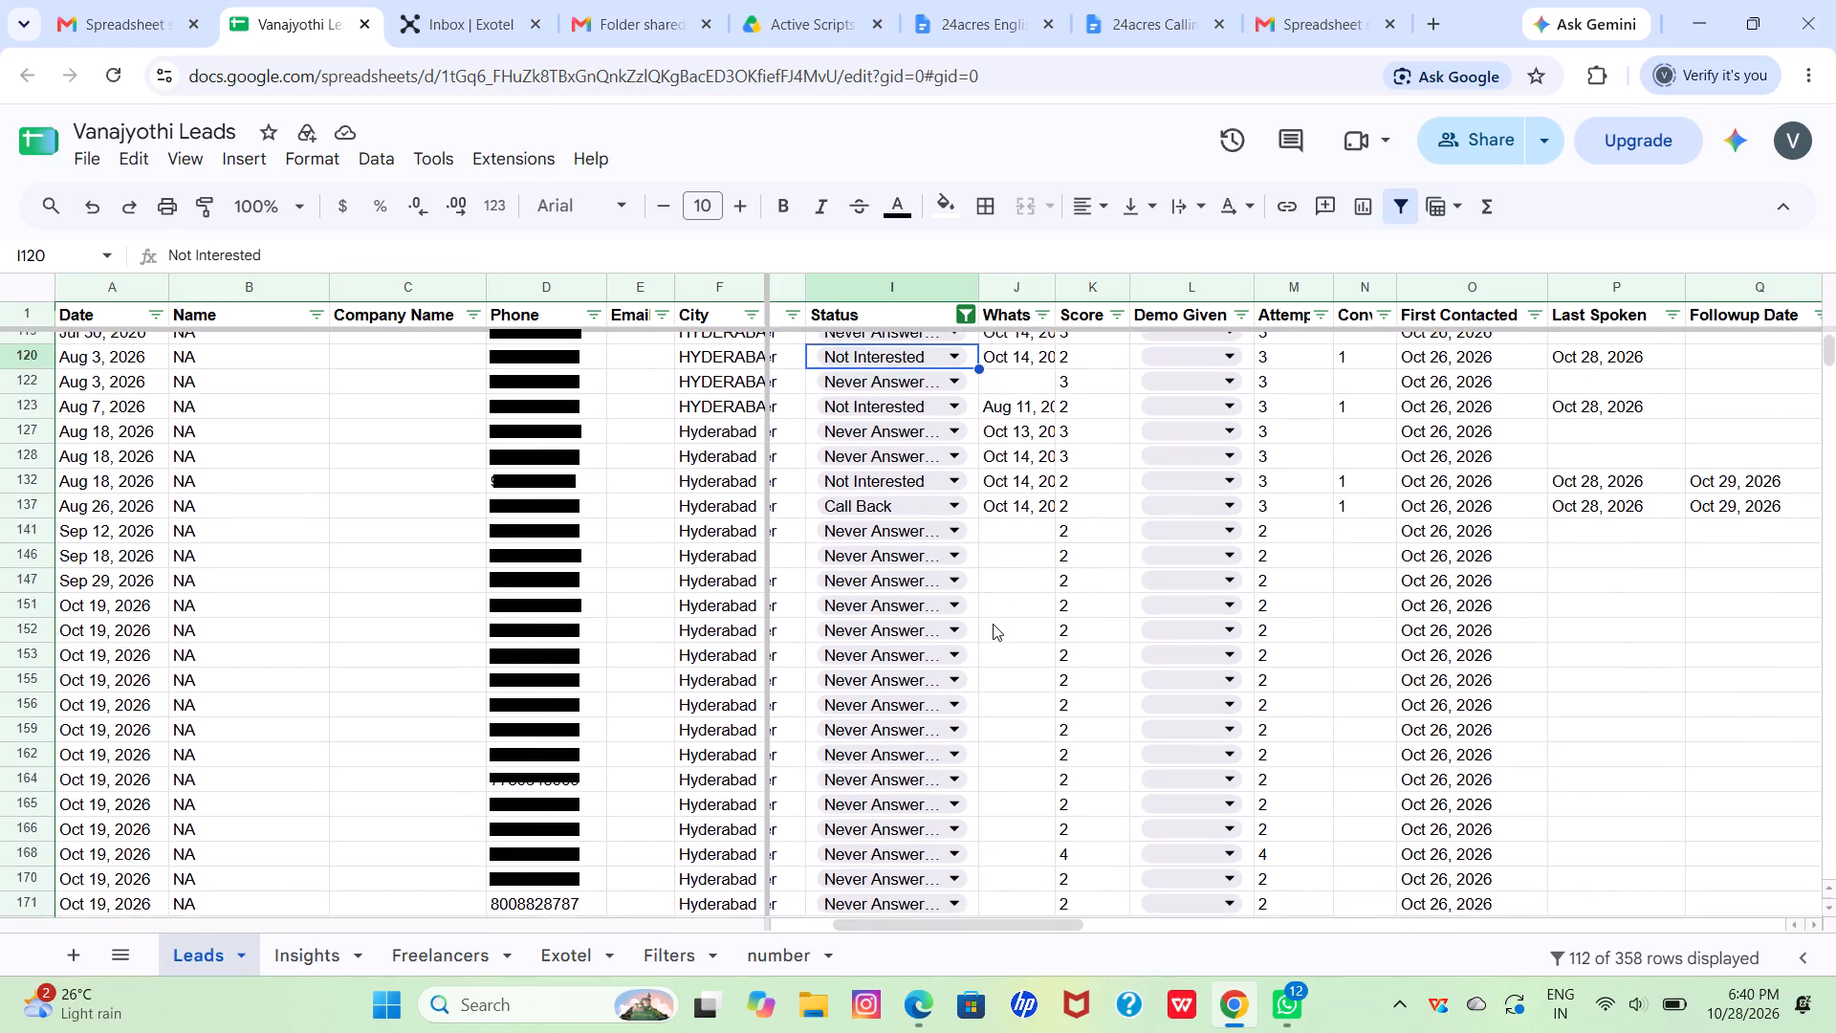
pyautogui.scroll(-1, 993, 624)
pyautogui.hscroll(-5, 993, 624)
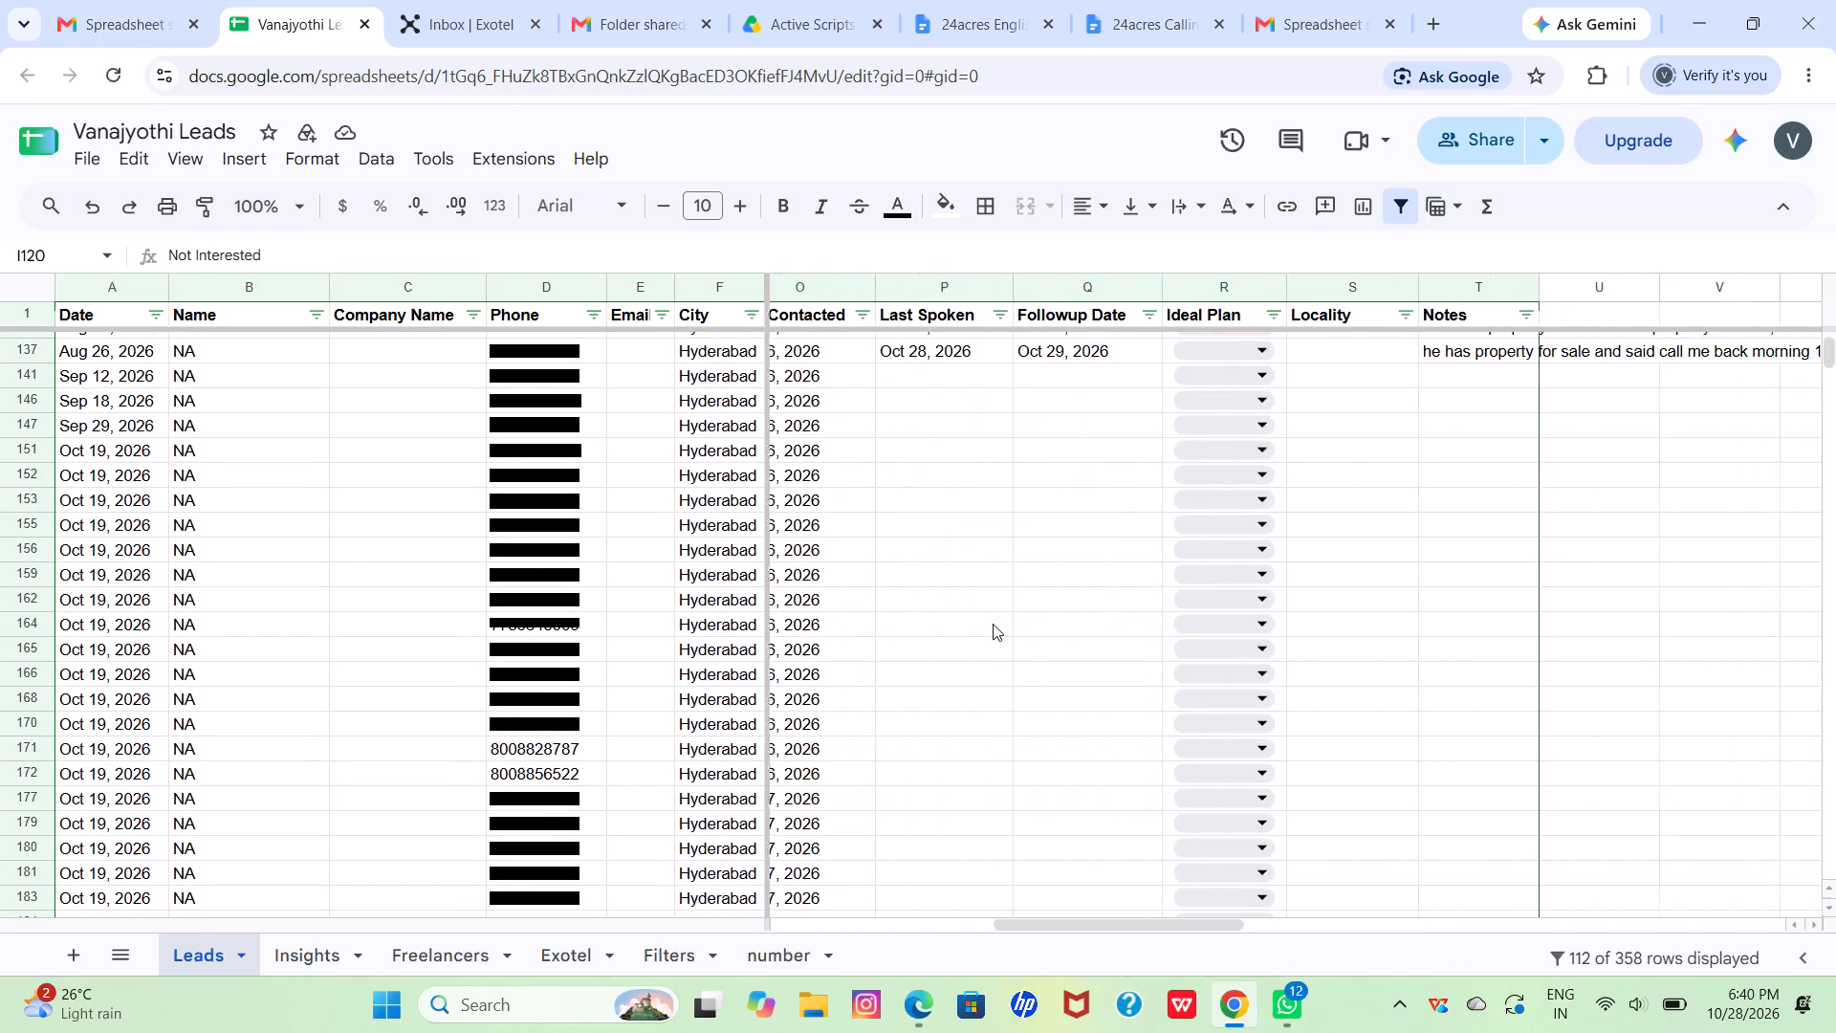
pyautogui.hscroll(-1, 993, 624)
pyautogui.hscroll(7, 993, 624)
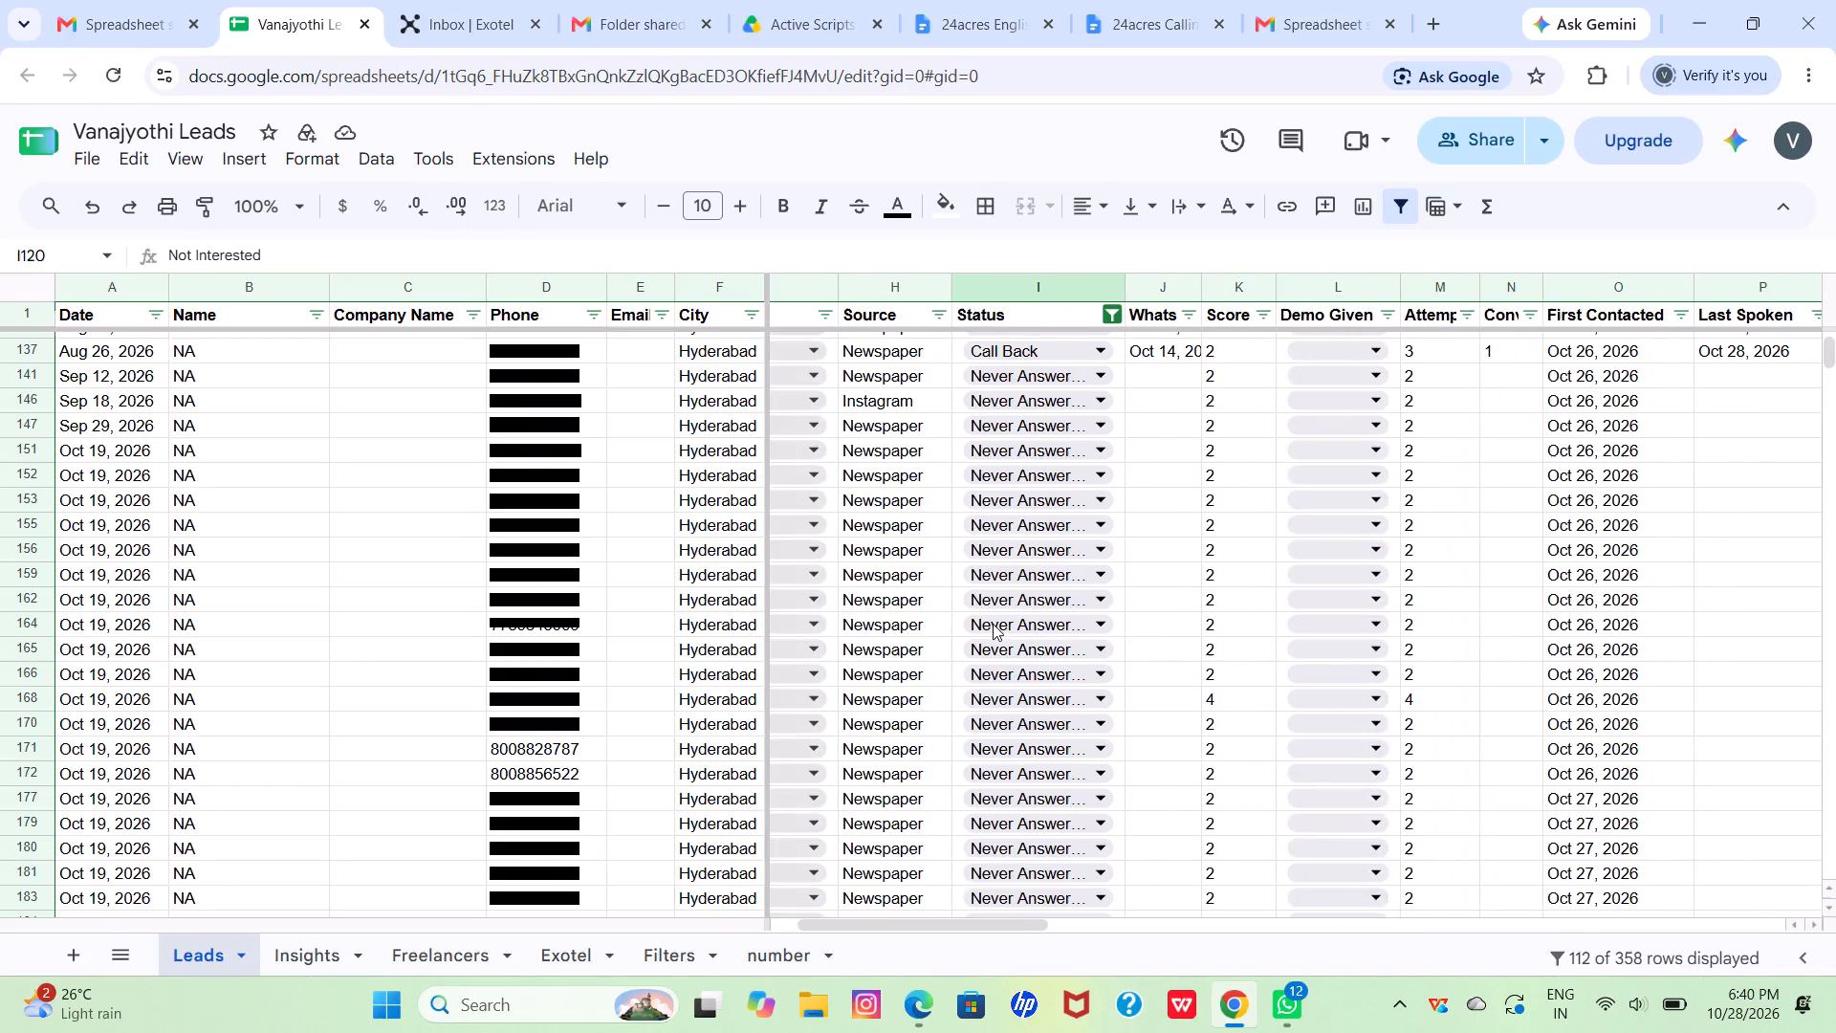
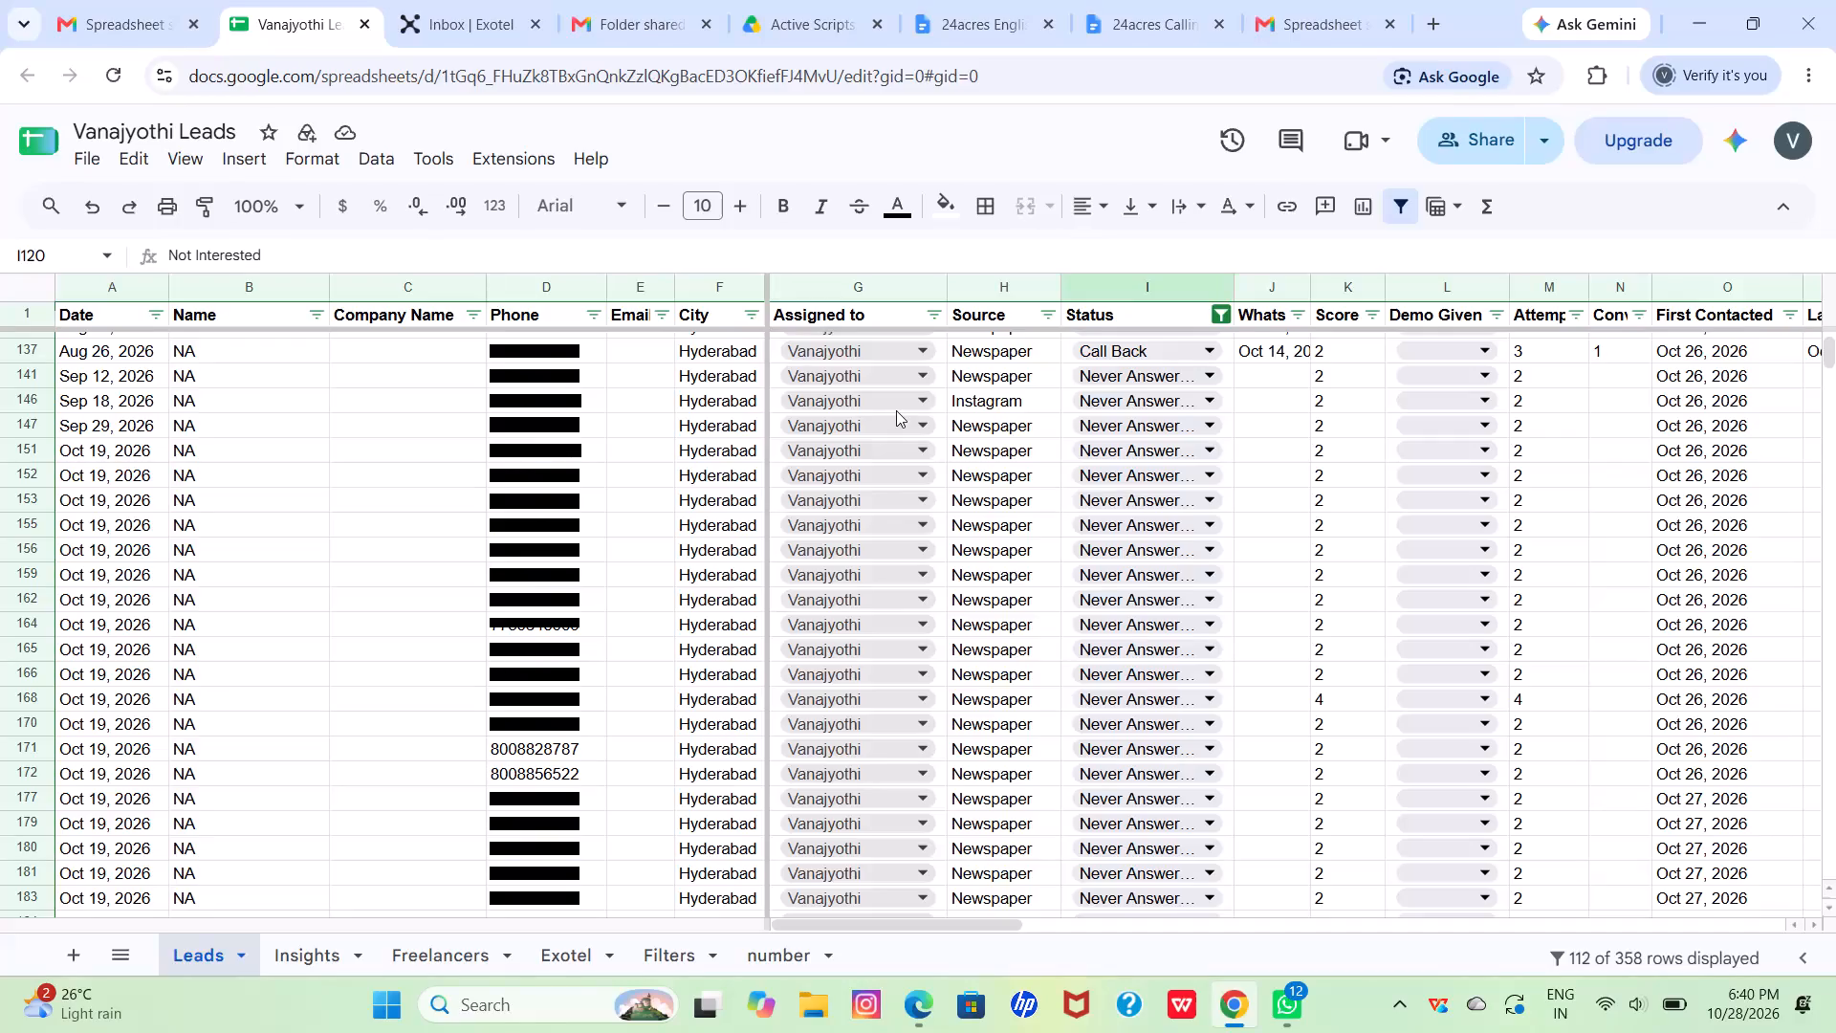
# Select the Phone cell of the Call Back lead in row 137.
pyautogui.scroll(1, 896, 410)
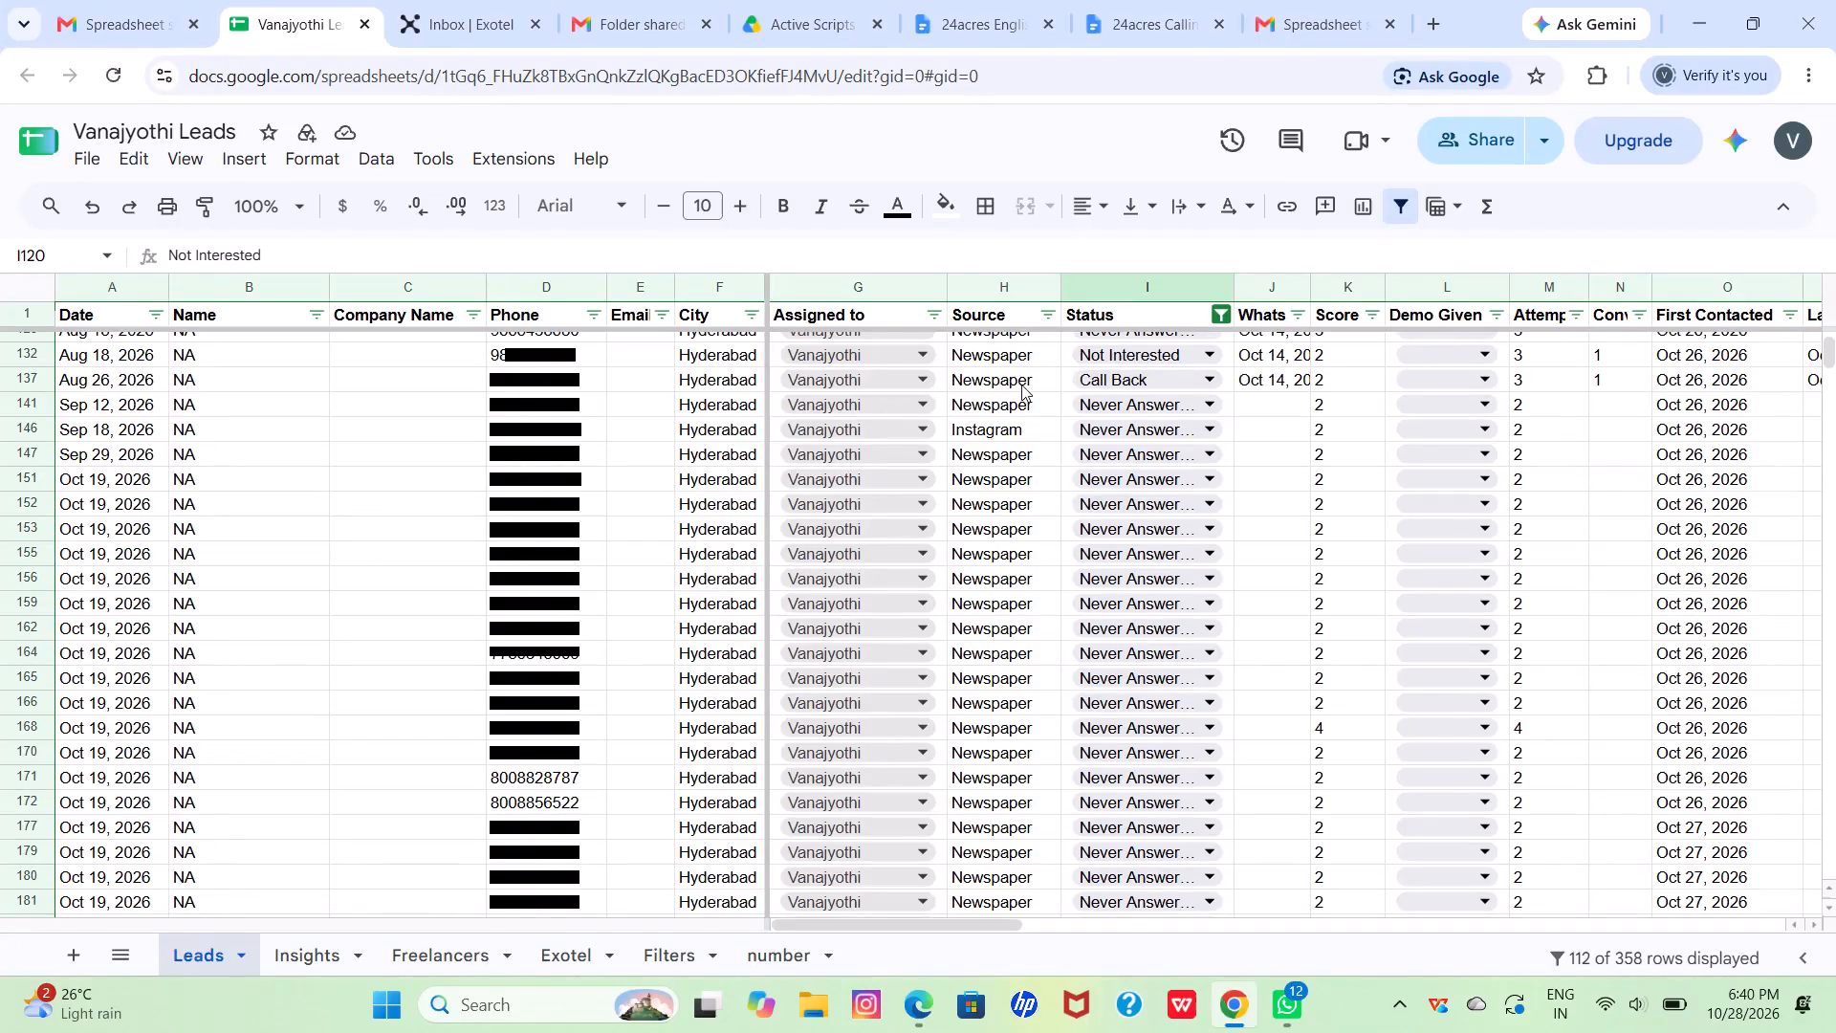
pyautogui.click(567, 383)
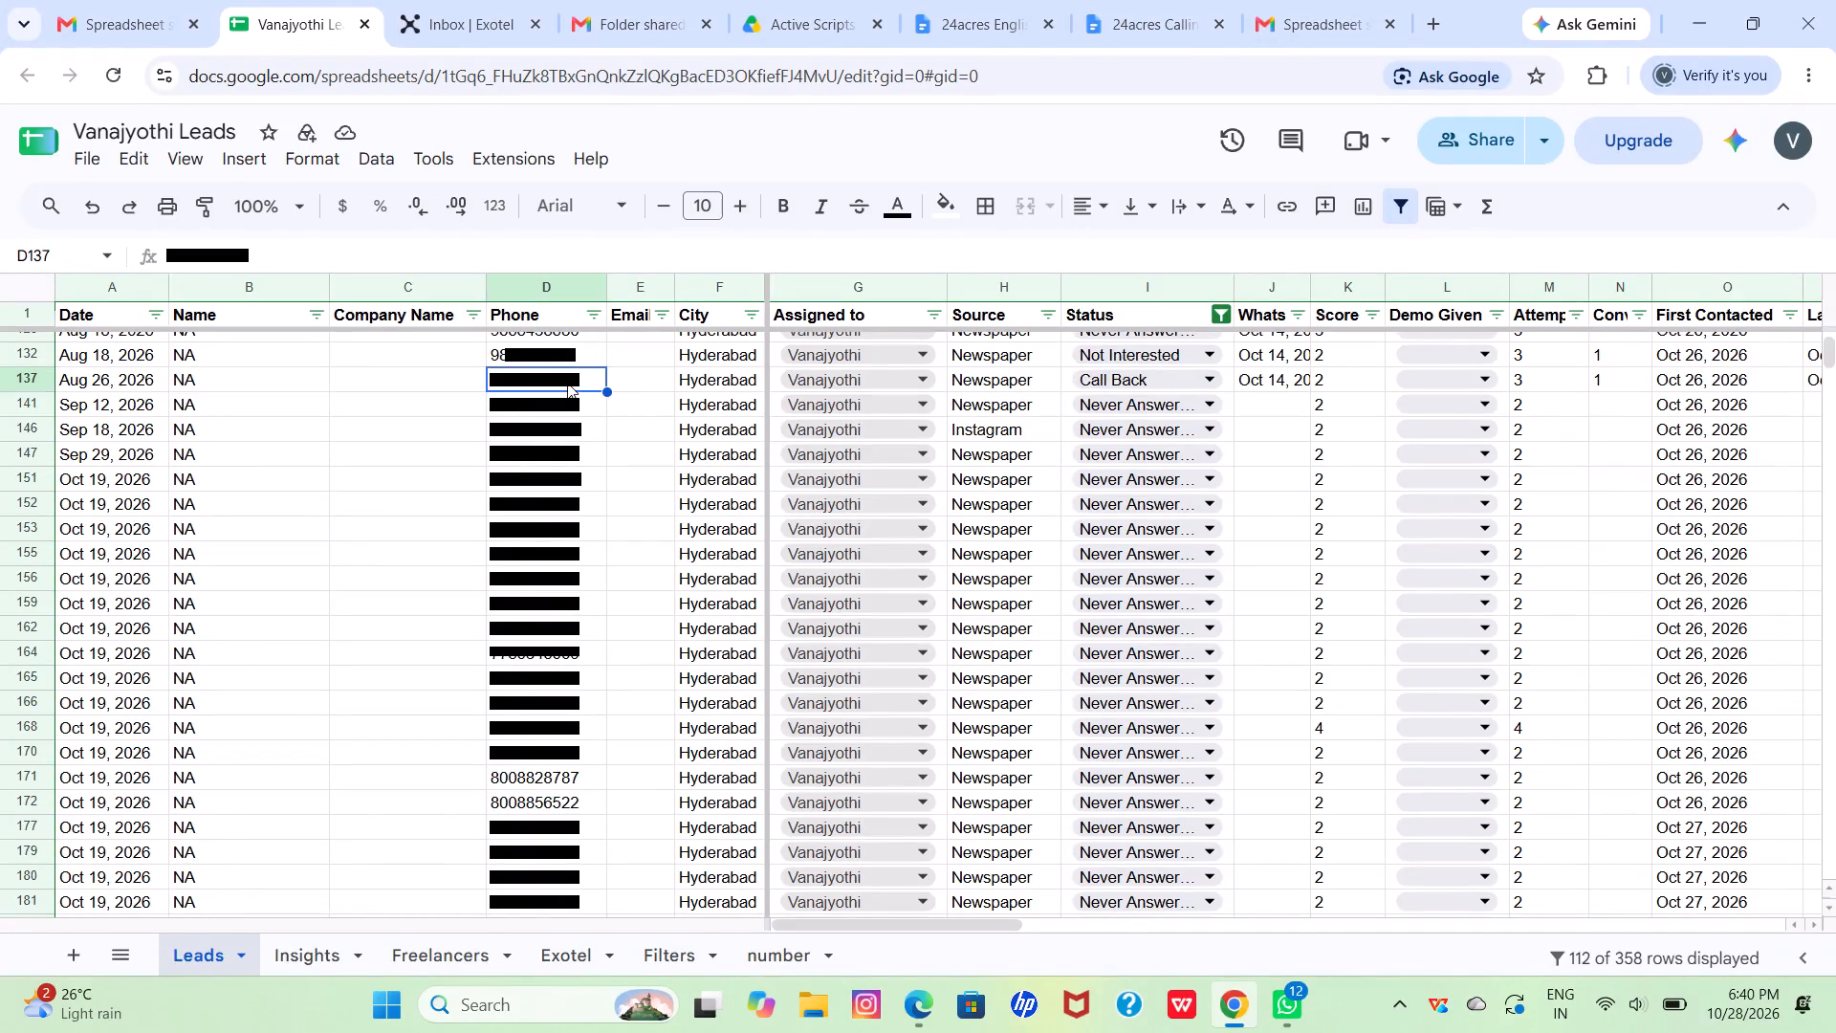
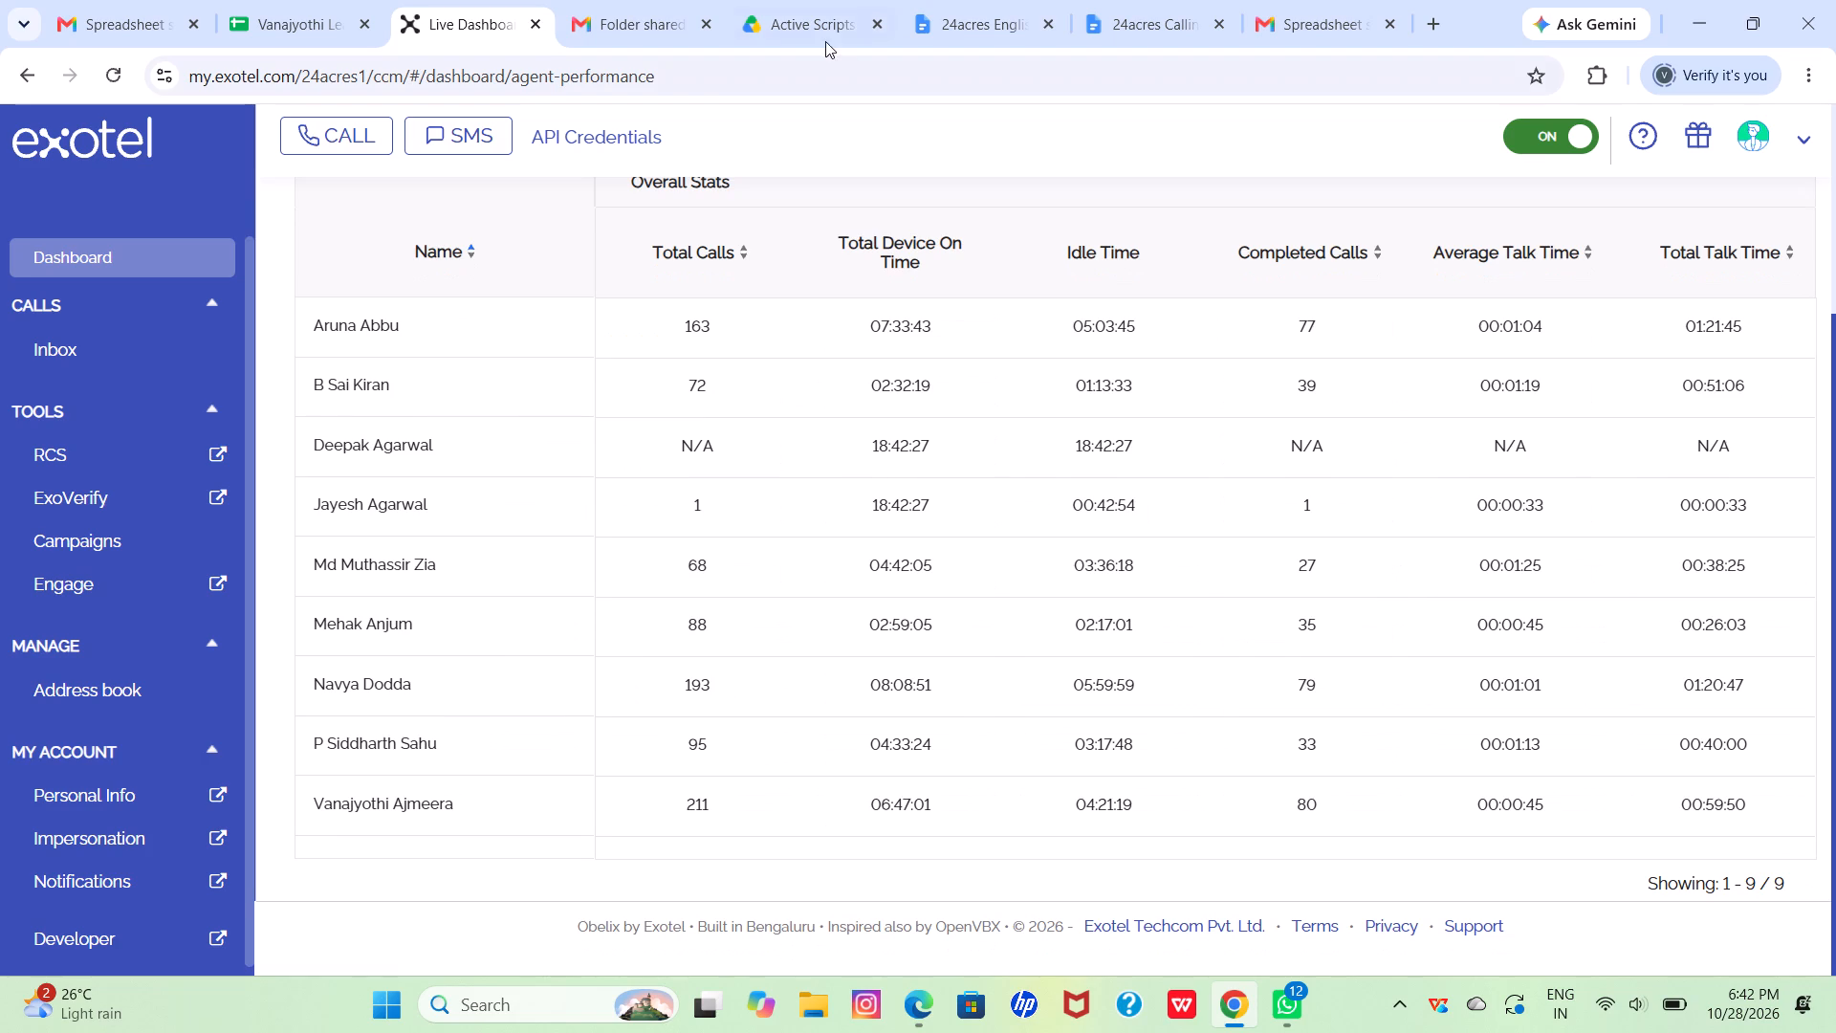
# Return to the Leads spreadsheet and select the phone number of the lead in row 141.
pyautogui.click(280, 0)
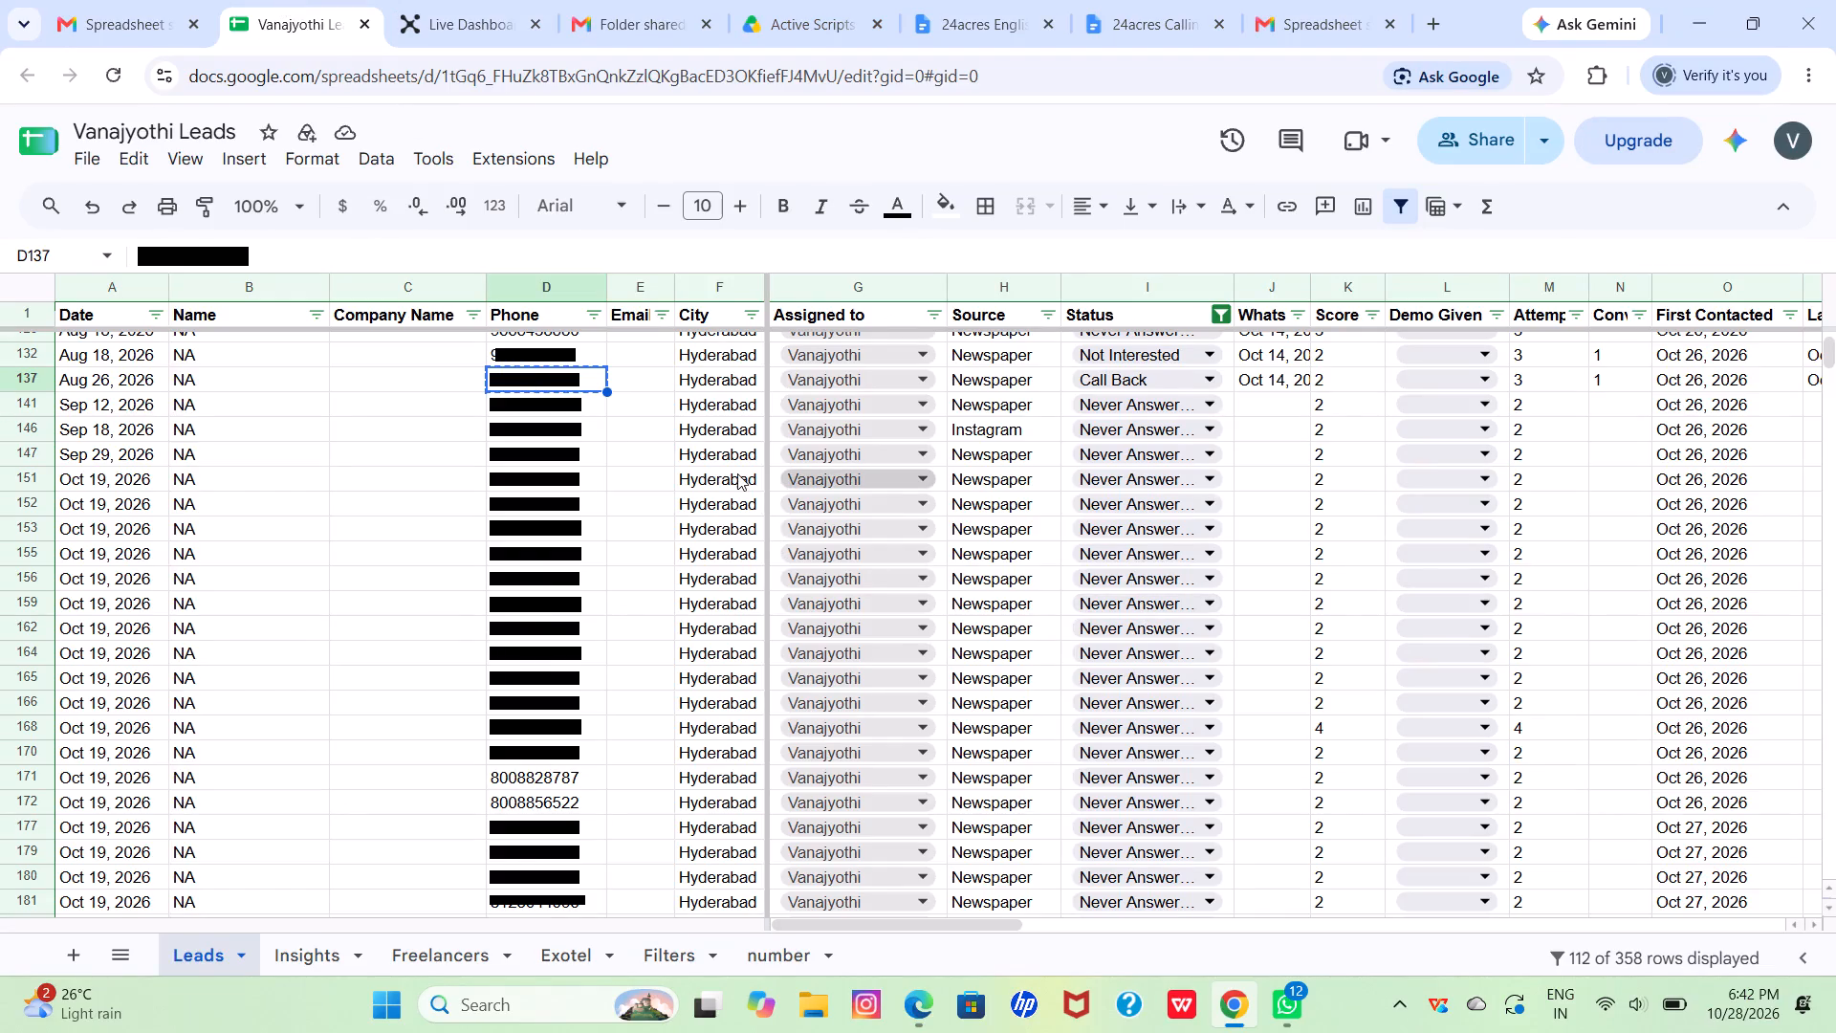
pyautogui.click(593, 417)
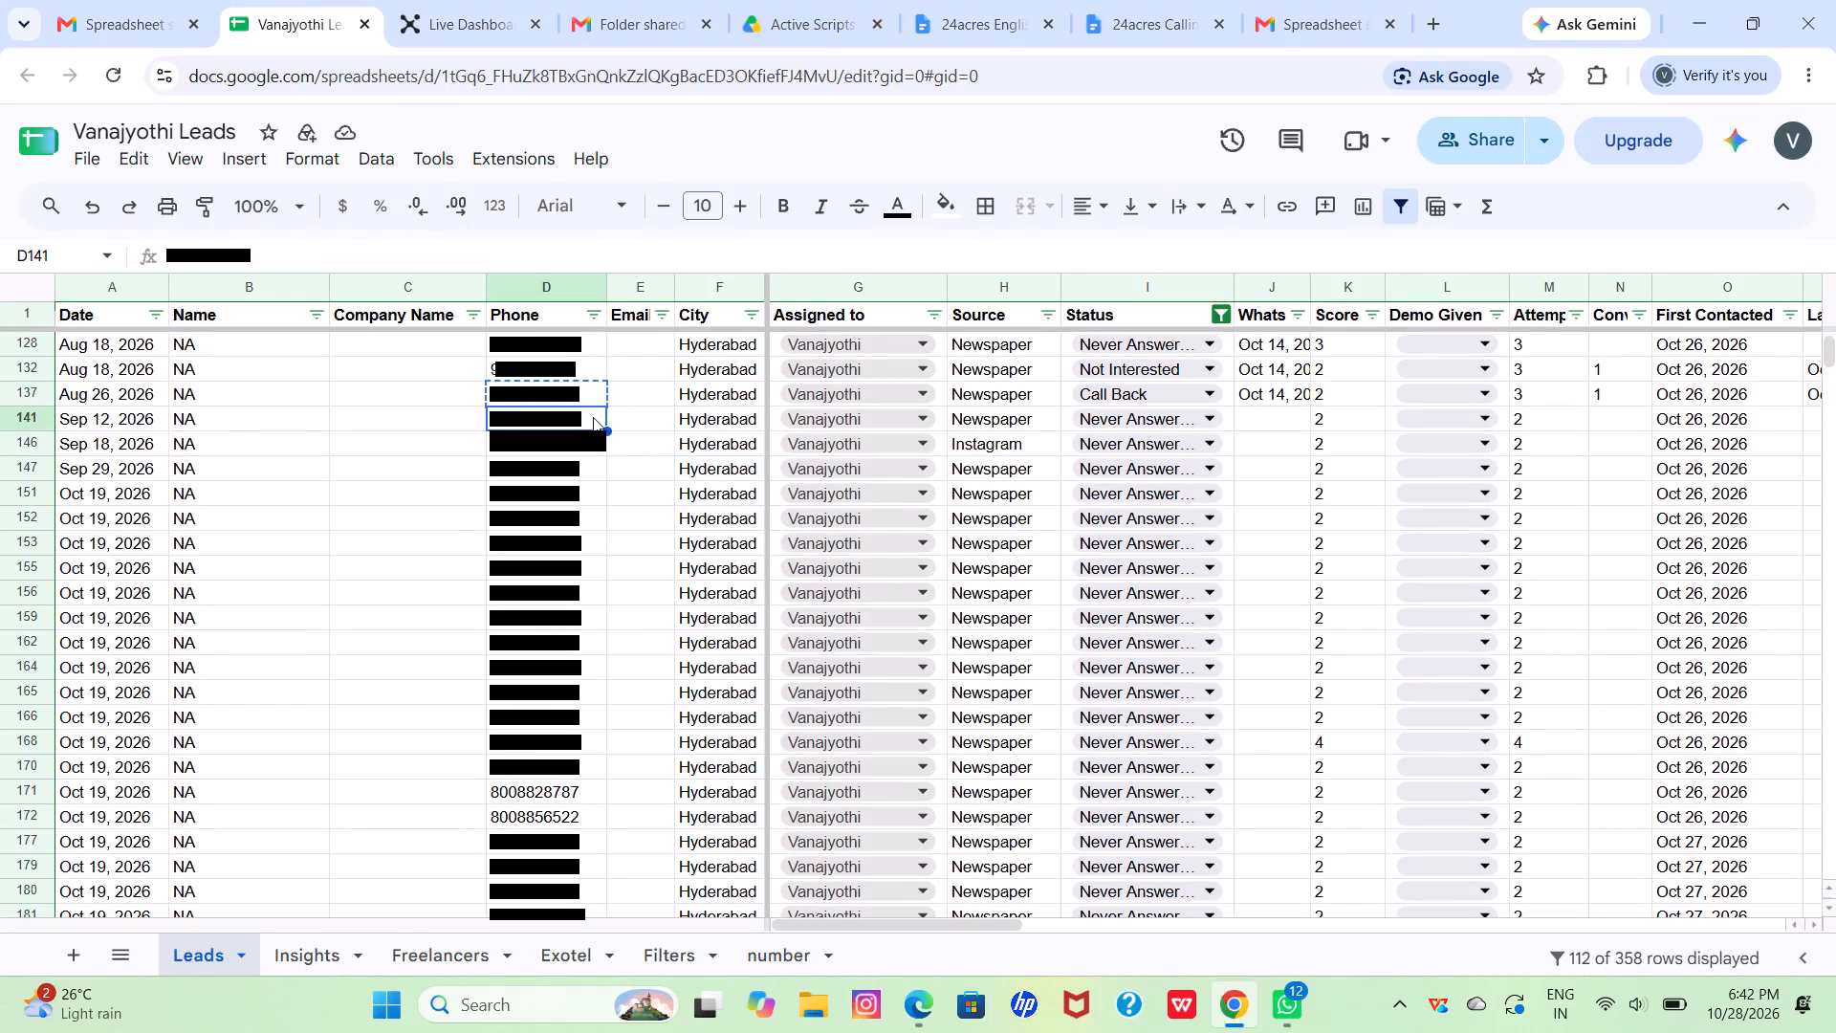
# Copy the phone number of the Sep 12, 2026 lead in row 141.
pyautogui.hotkey('ctrl', 'c')
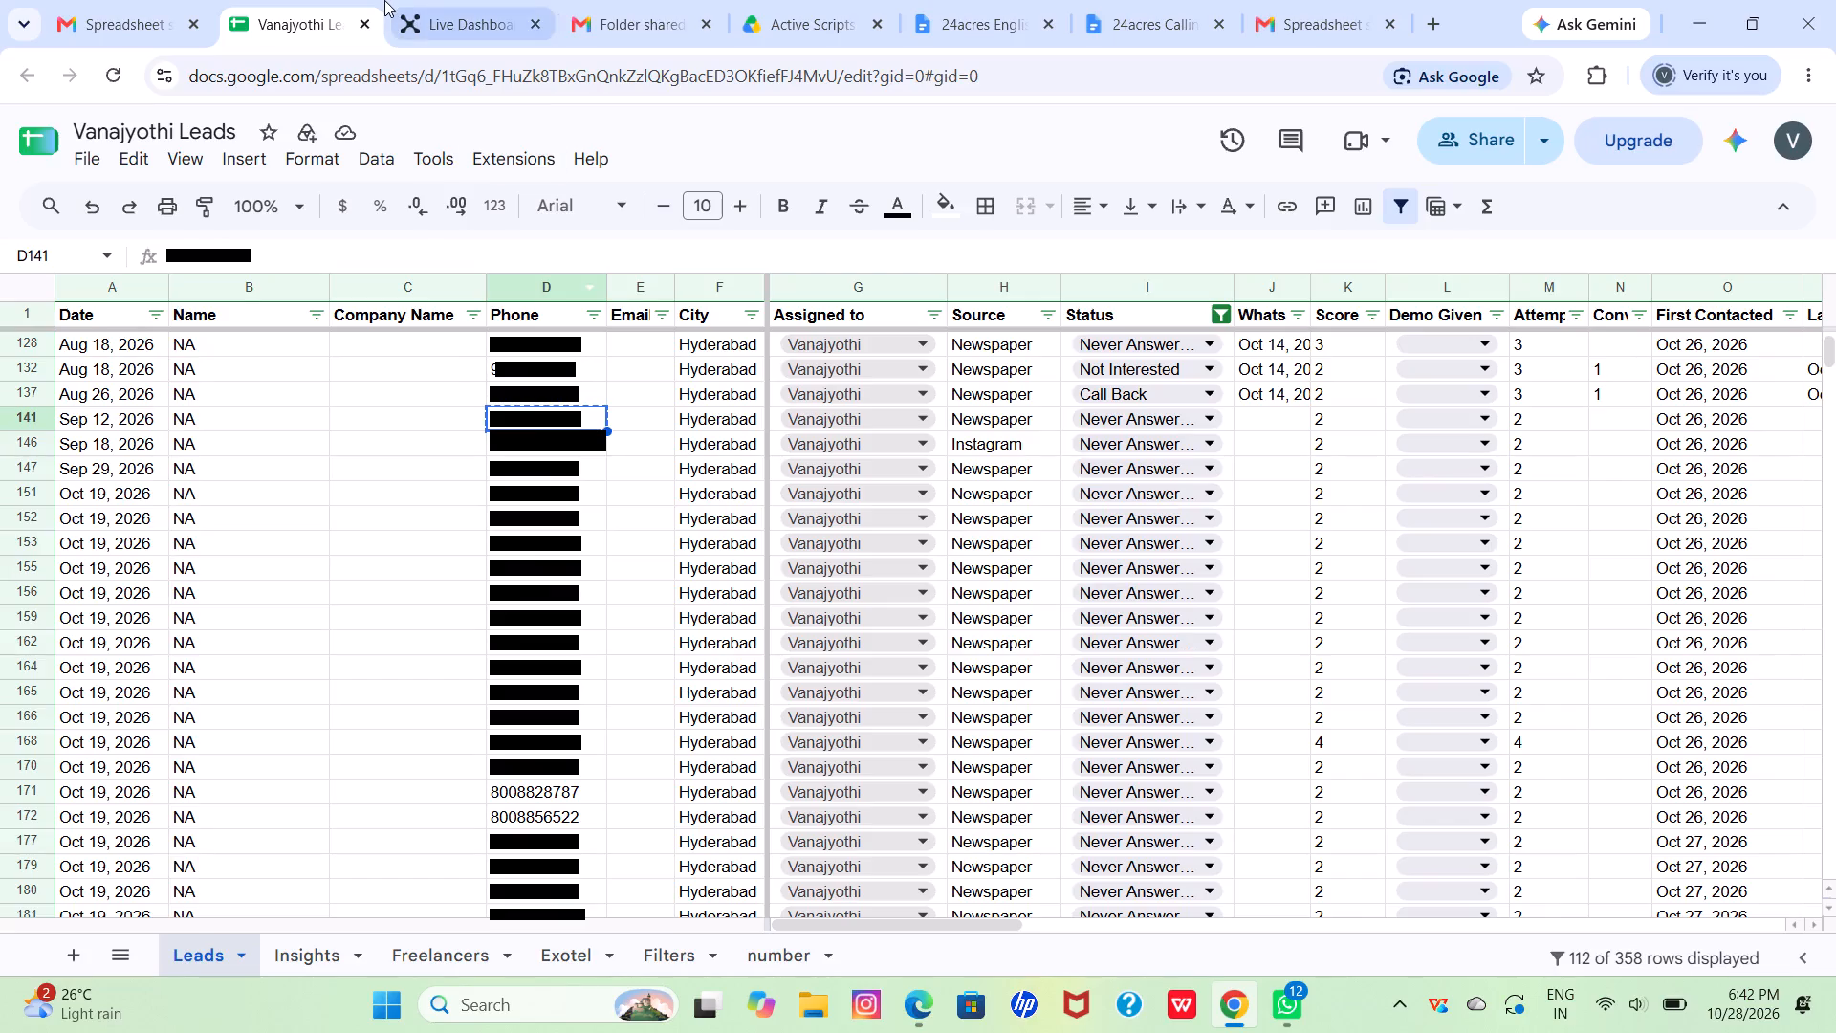
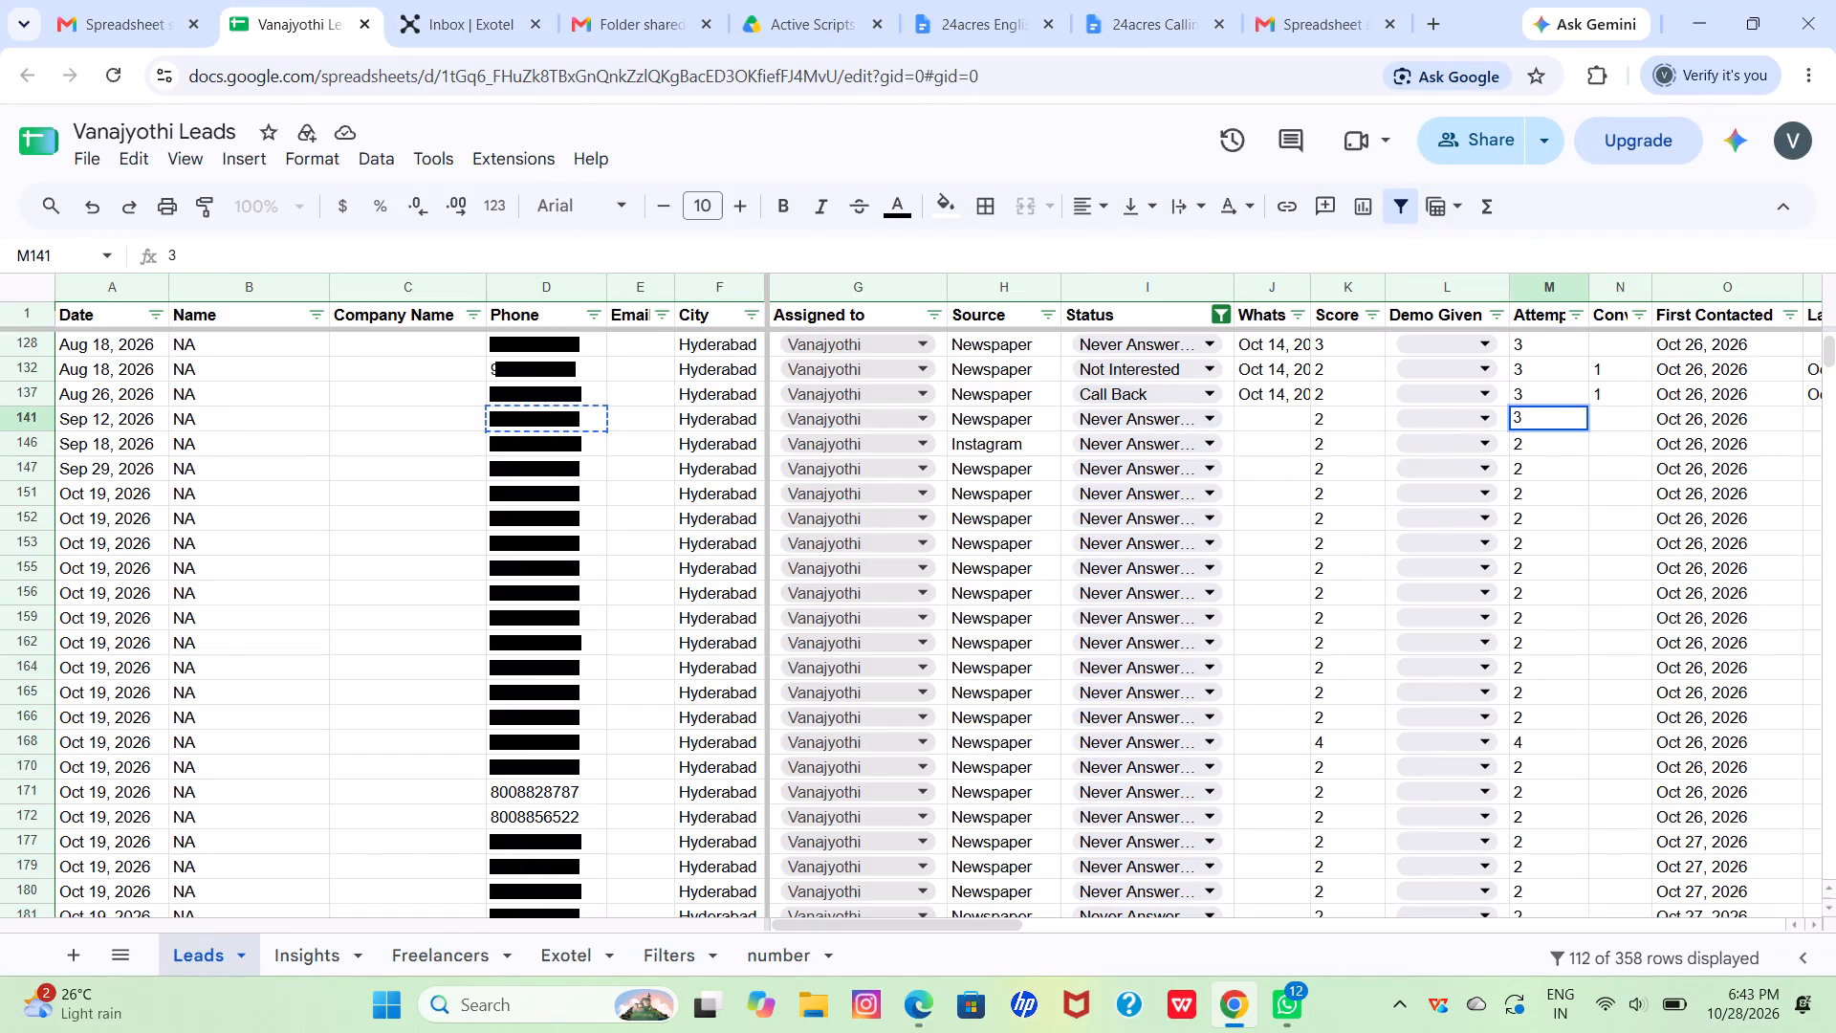
# Record 3 attempts for the Sep 12, 2026 lead in row 141 of the Leads sheet.
pyautogui.click(1591, 420)
pyautogui.hscroll(-2, 1591, 420)
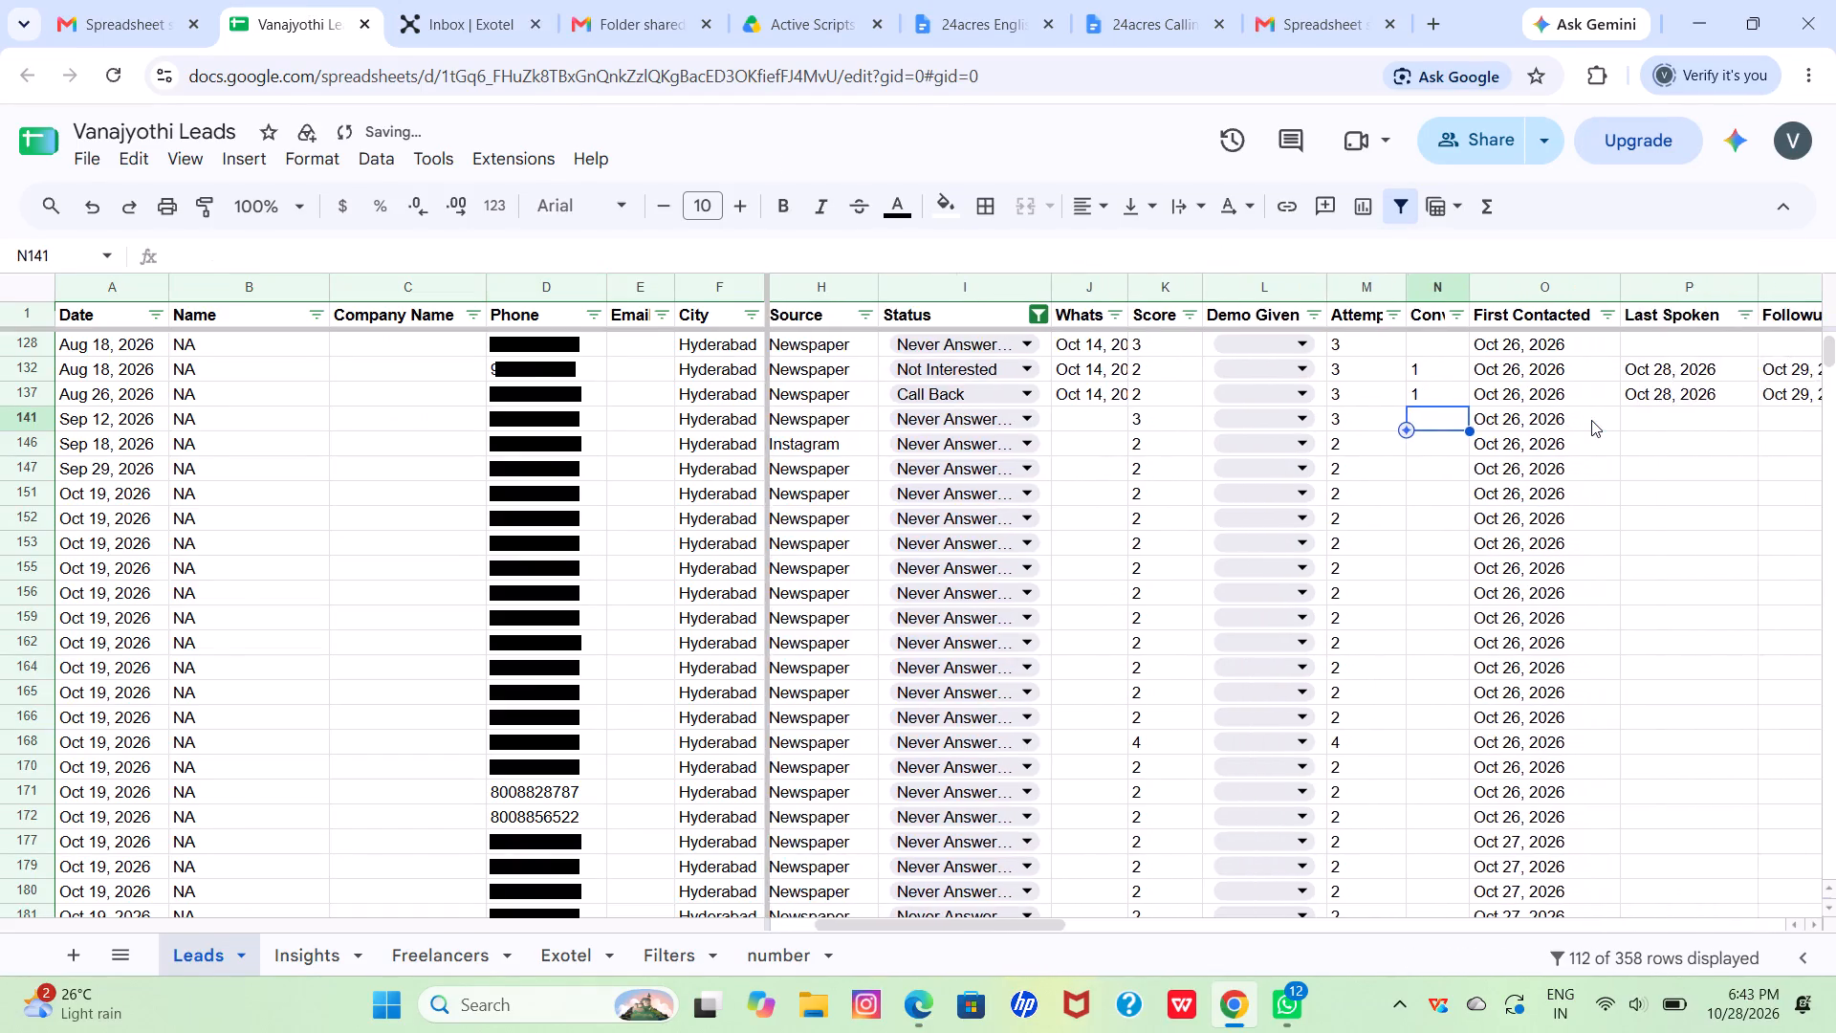
pyautogui.hscroll(-3, 1591, 420)
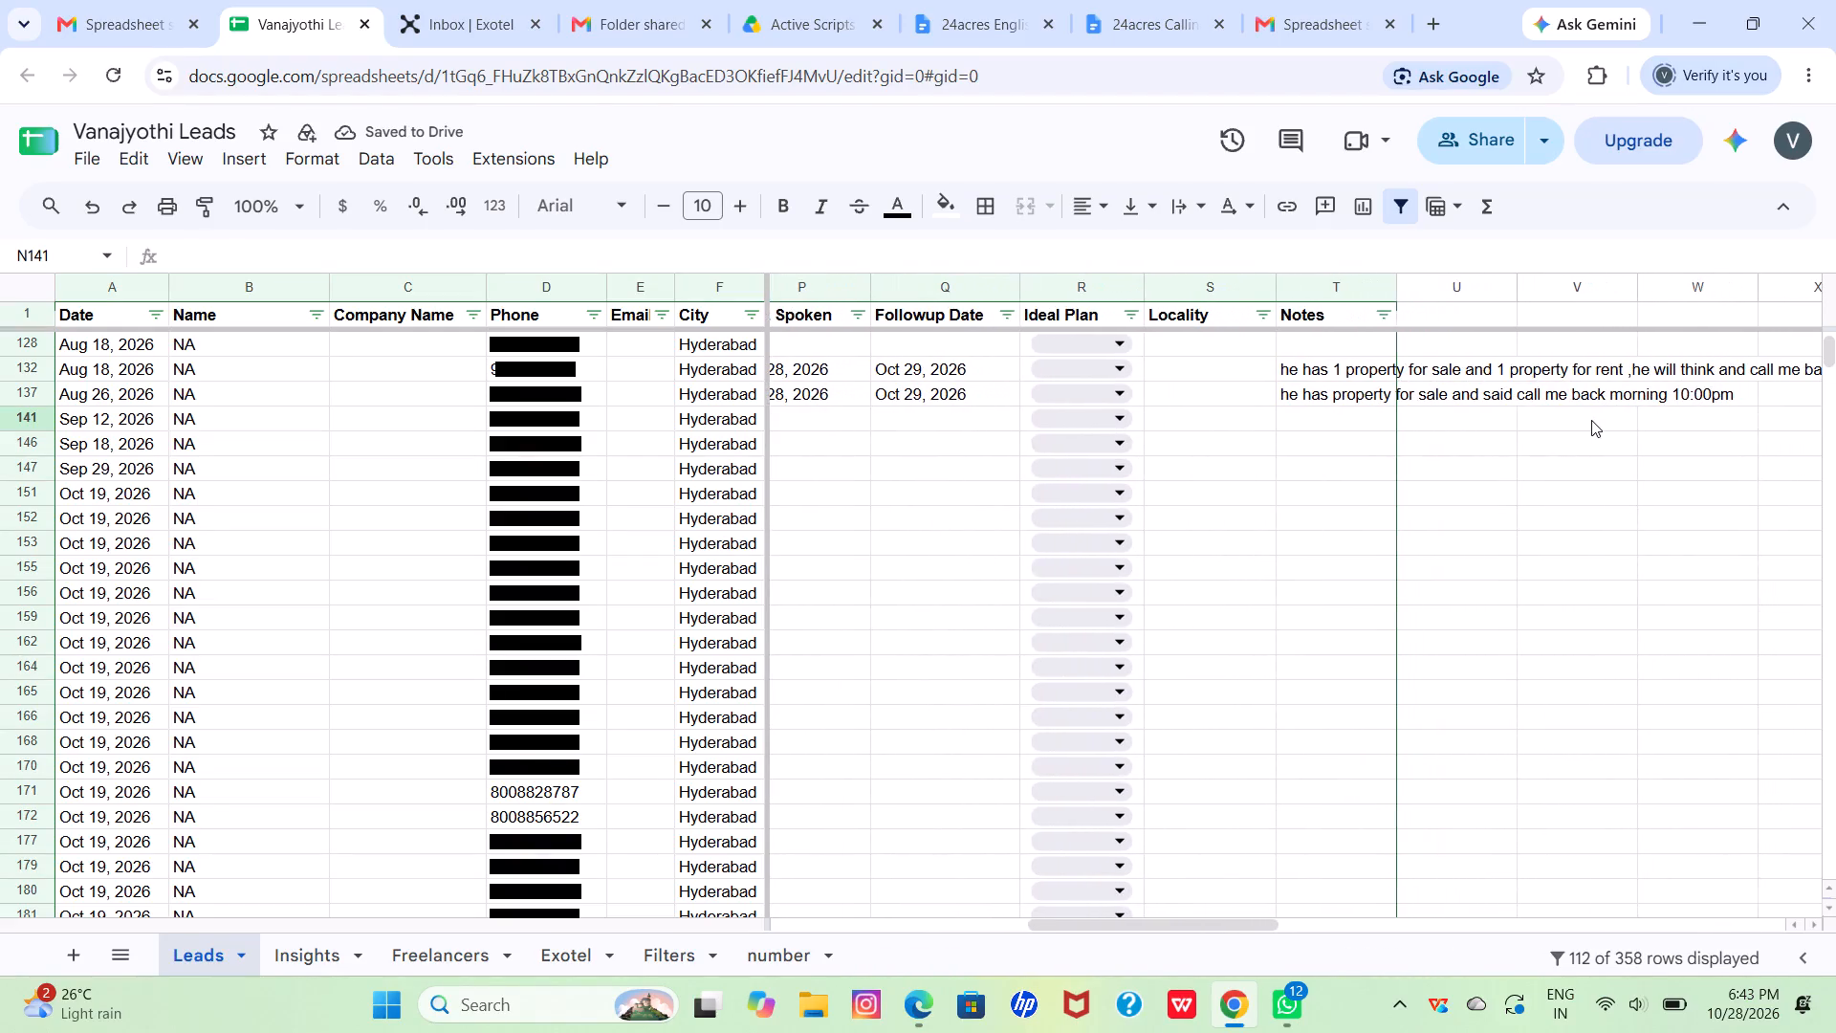
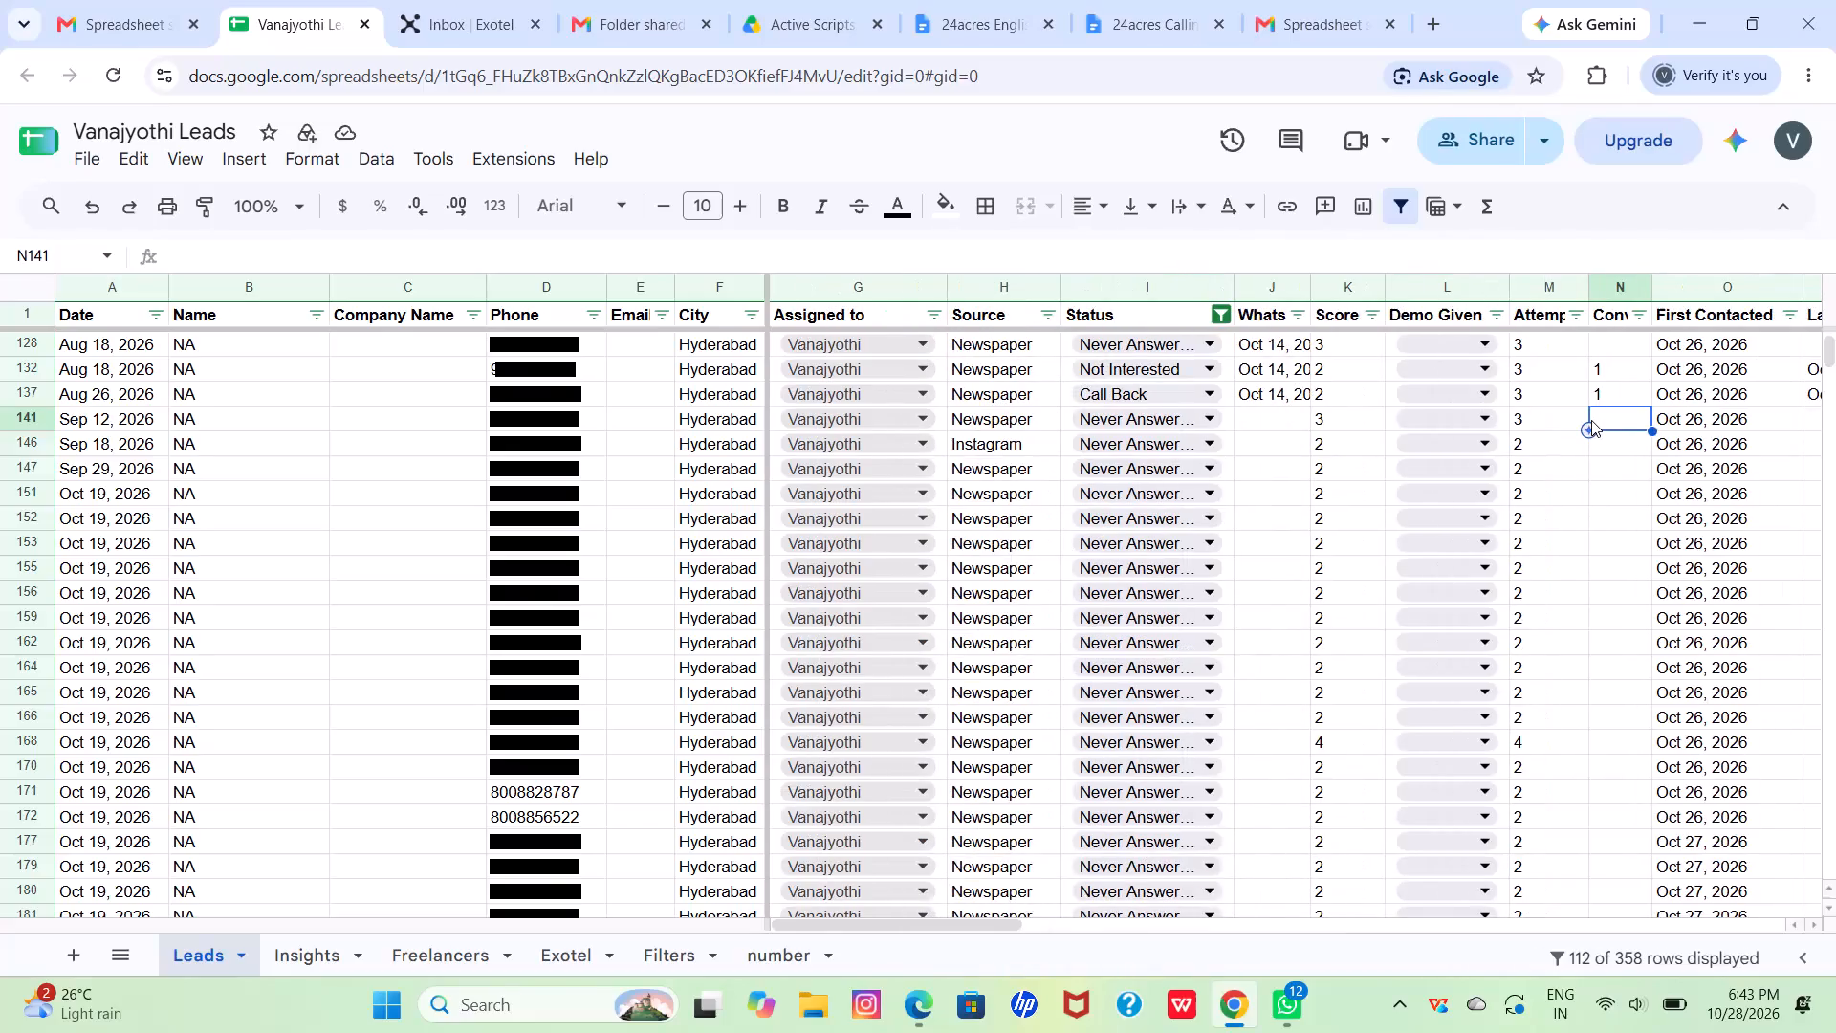
# Select the phone number of the Sep 18, 2026 Instagram lead in row 146 of the Leads sheet.
pyautogui.click(1546, 440)
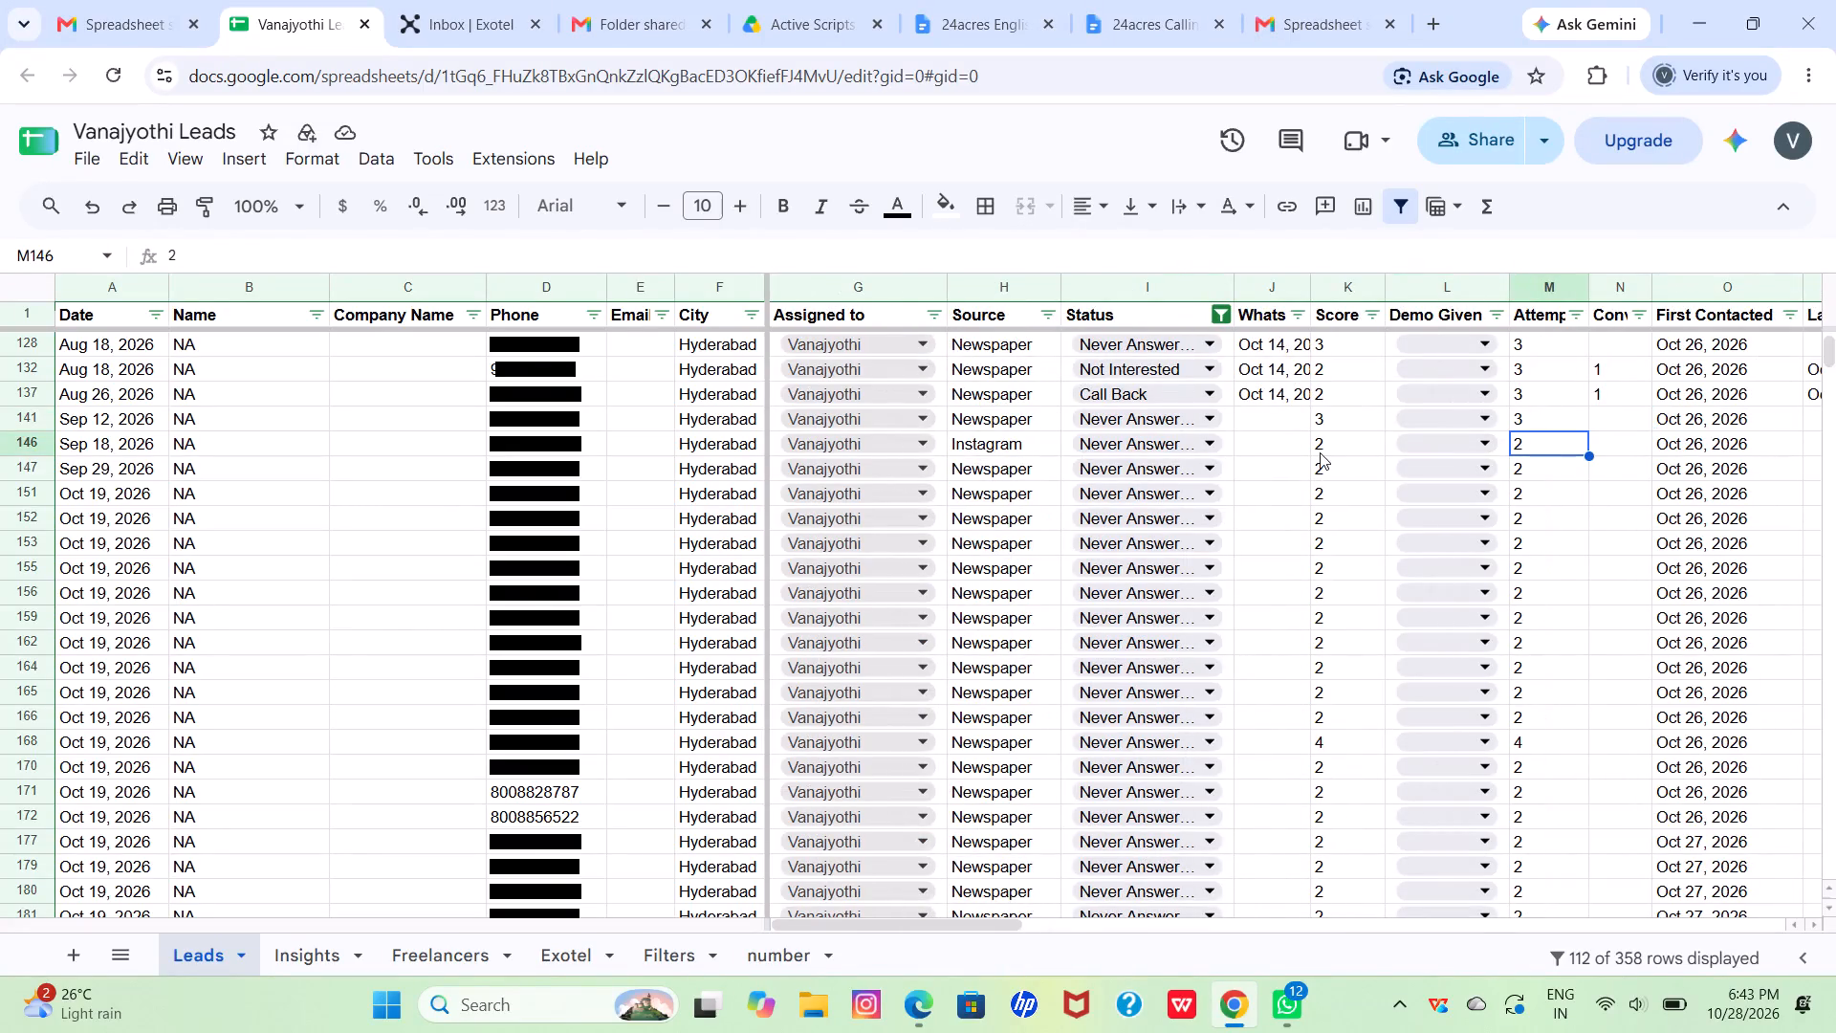
pyautogui.click(580, 430)
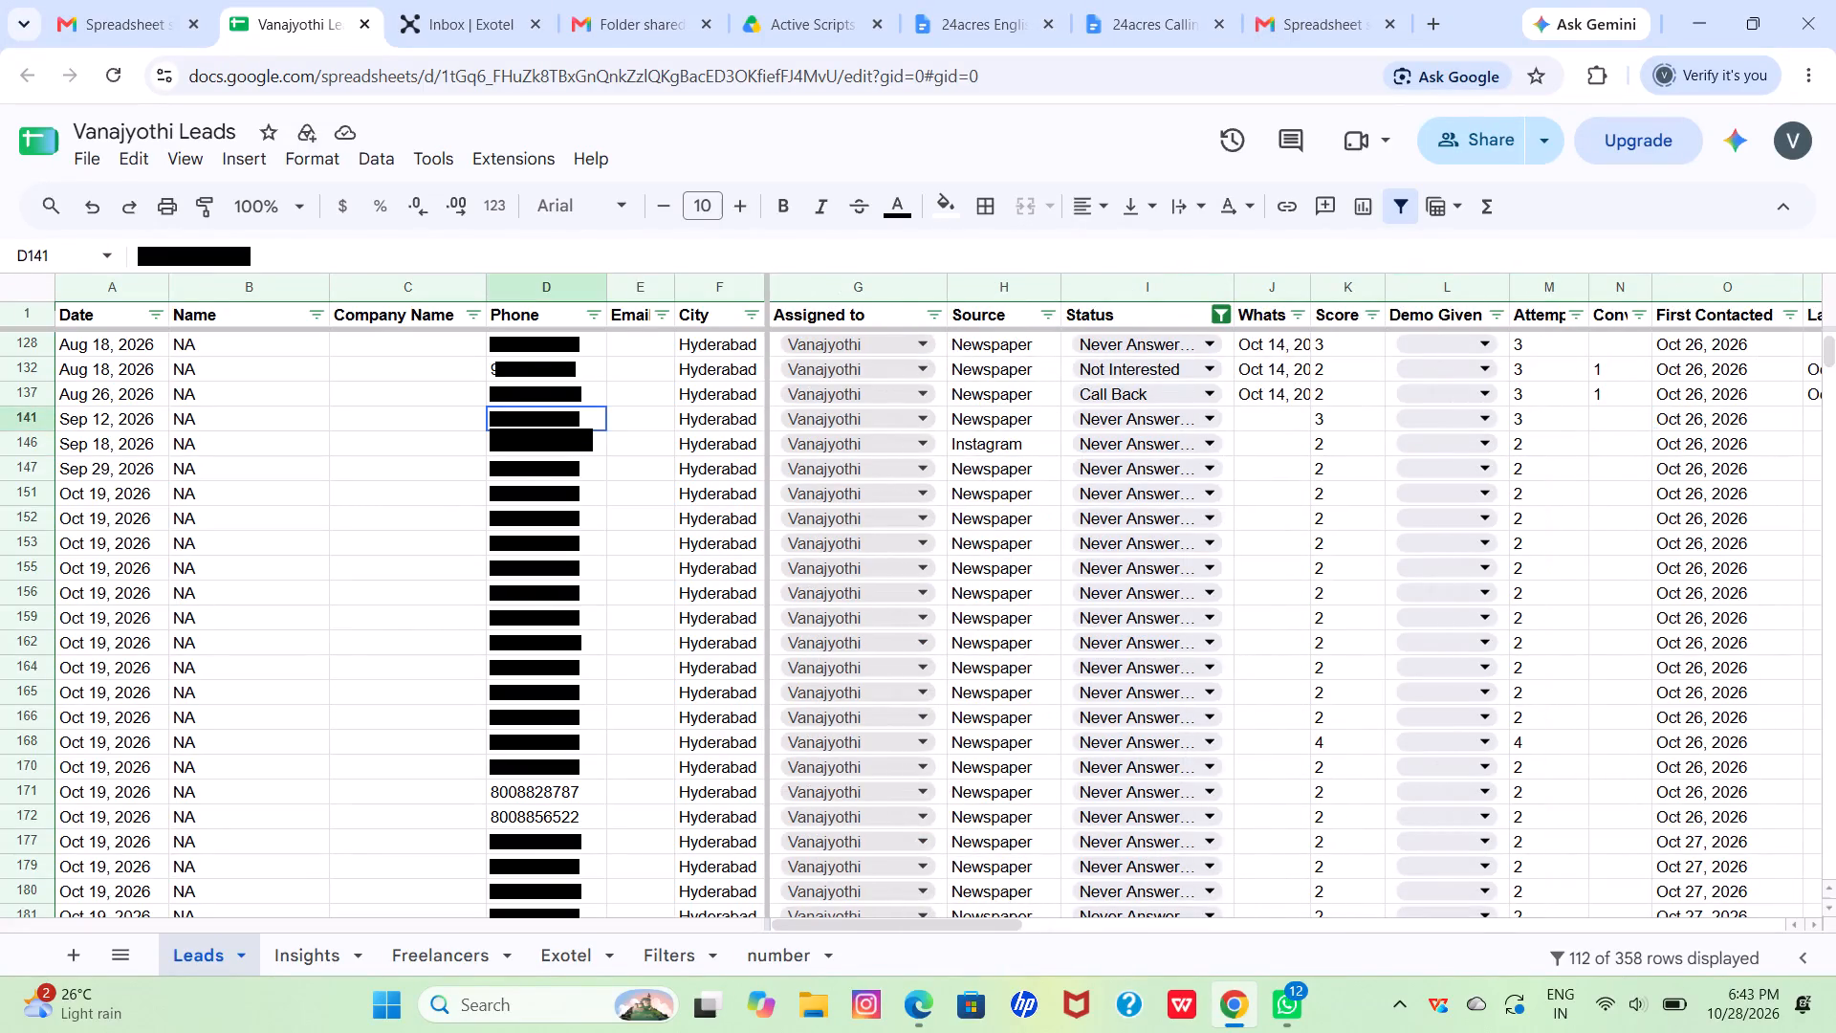
pyautogui.click(583, 448)
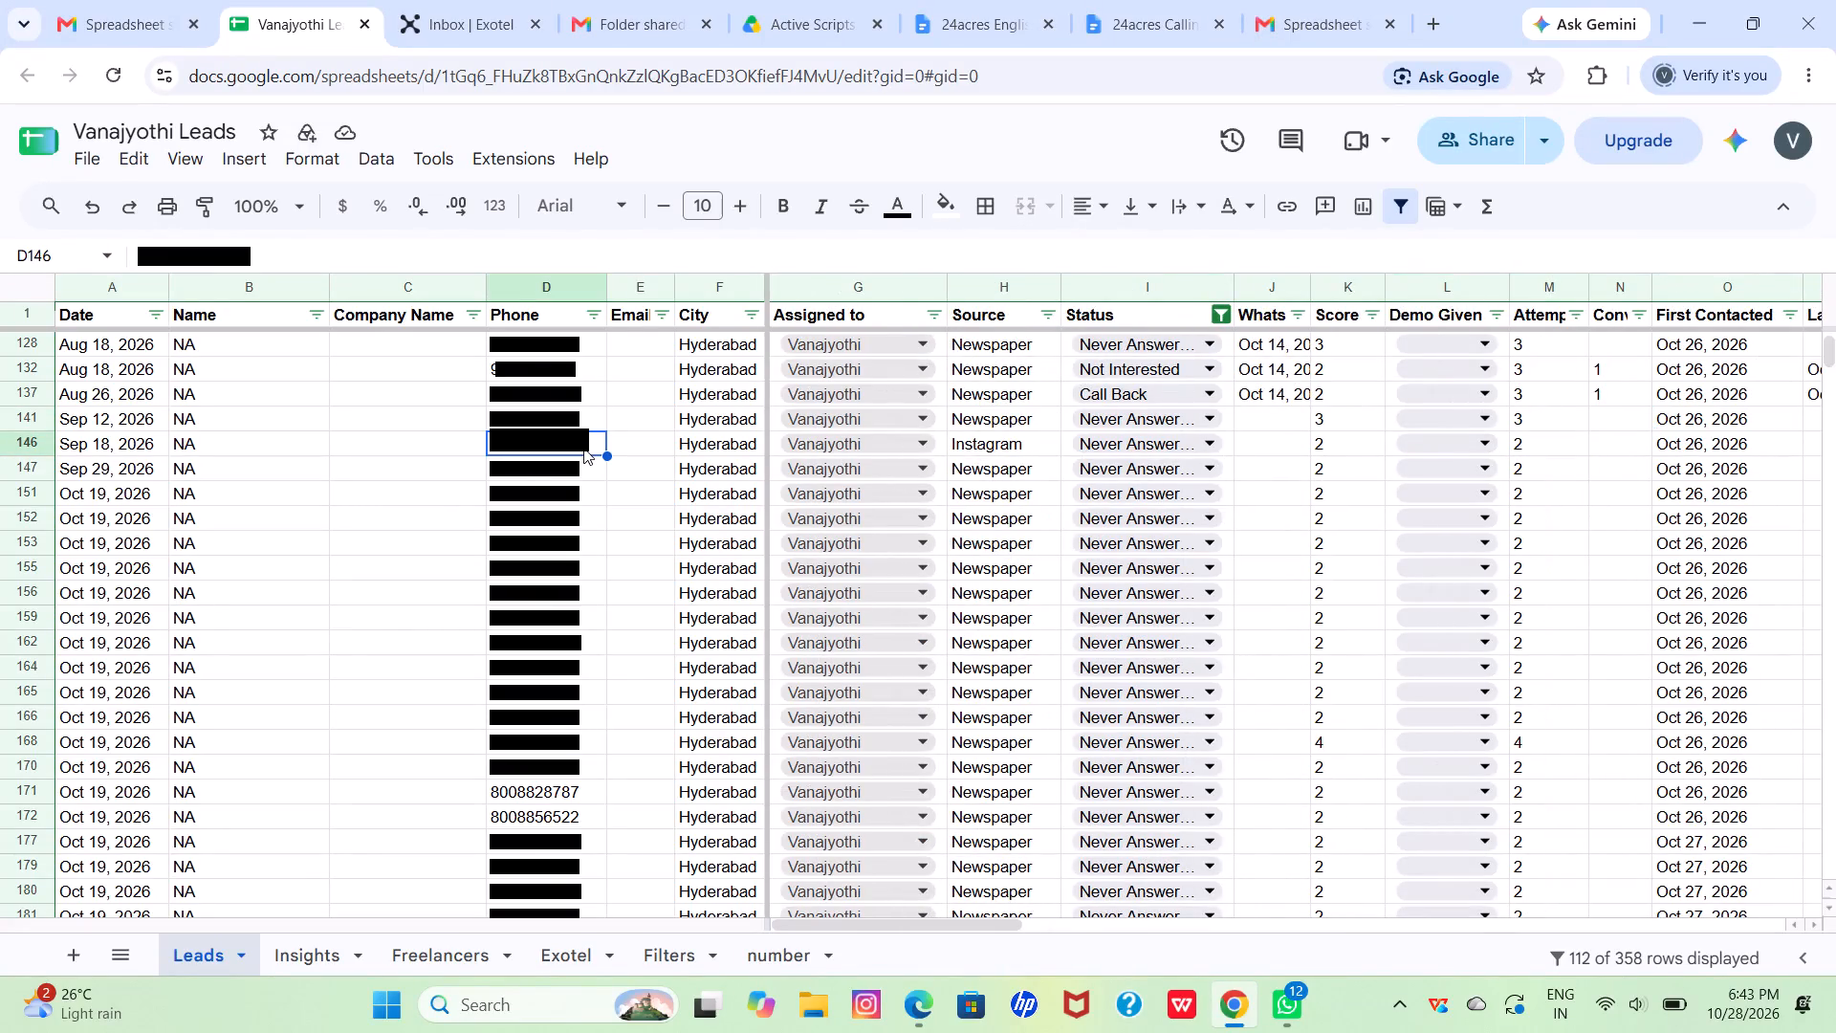
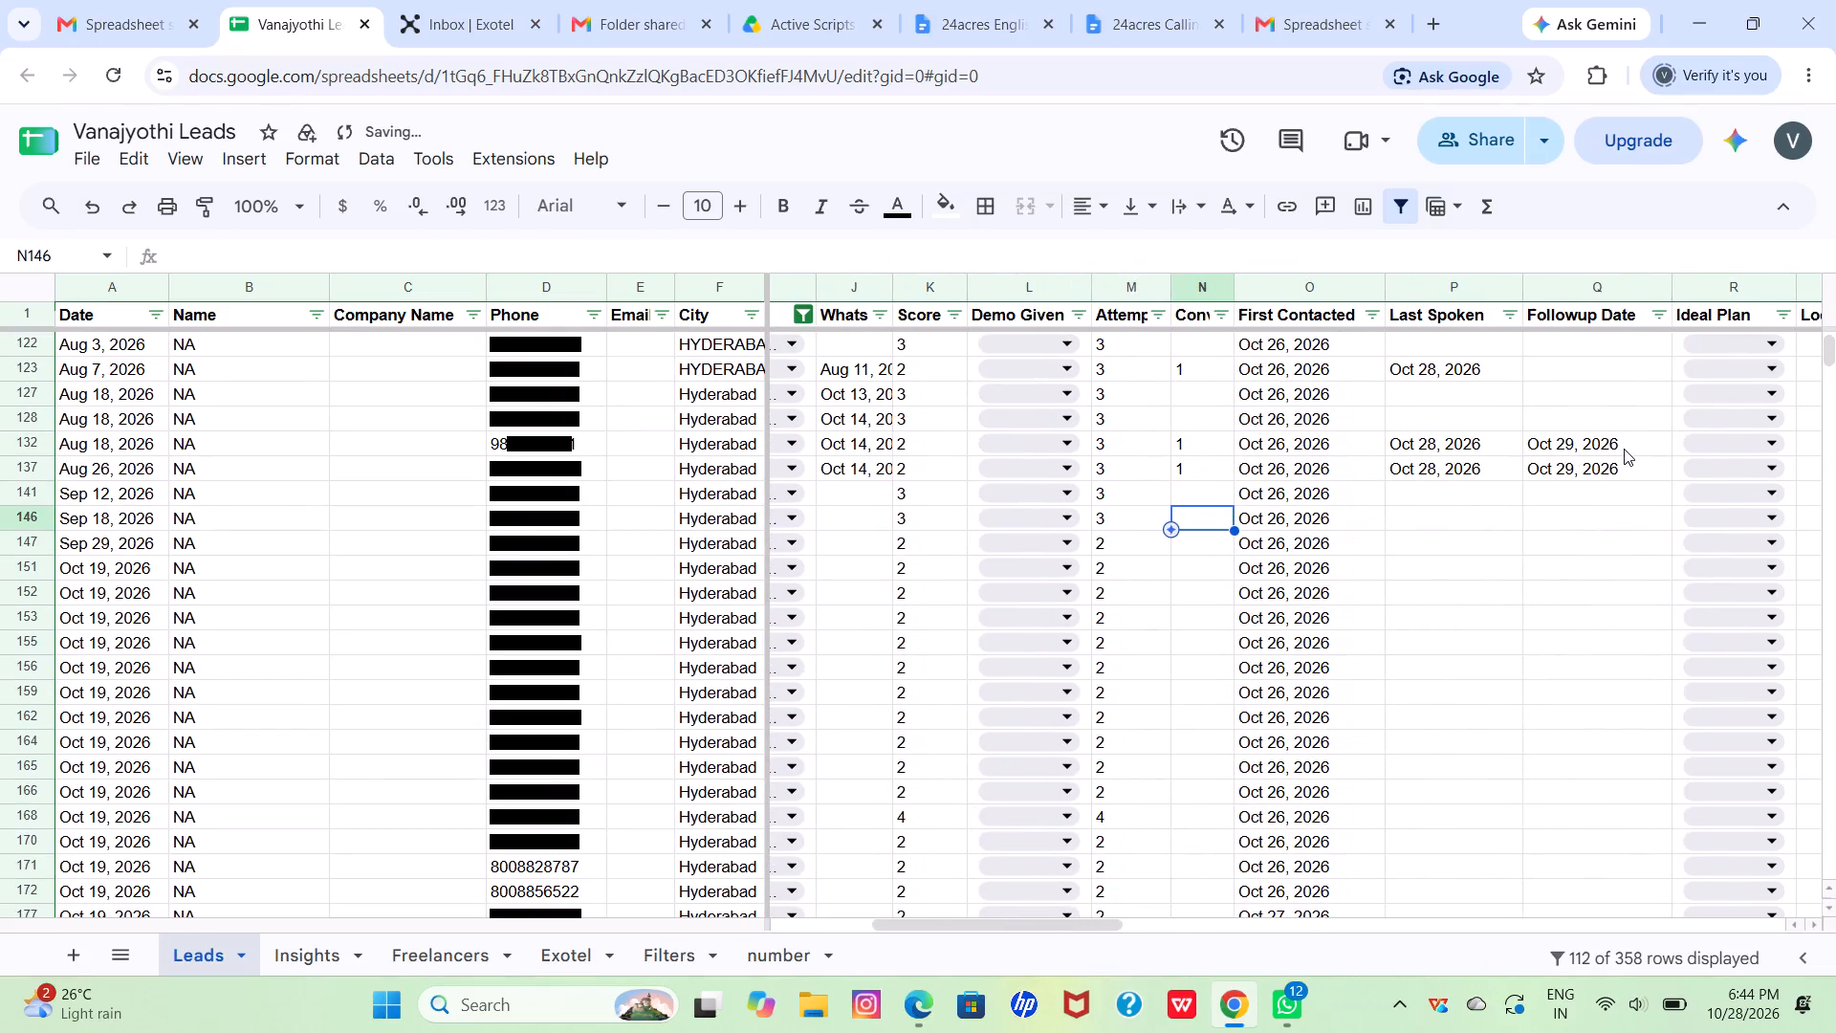
# Remove the filter from the Leads sheet so that all leads are listed.
pyautogui.hscroll(3, 1624, 449)
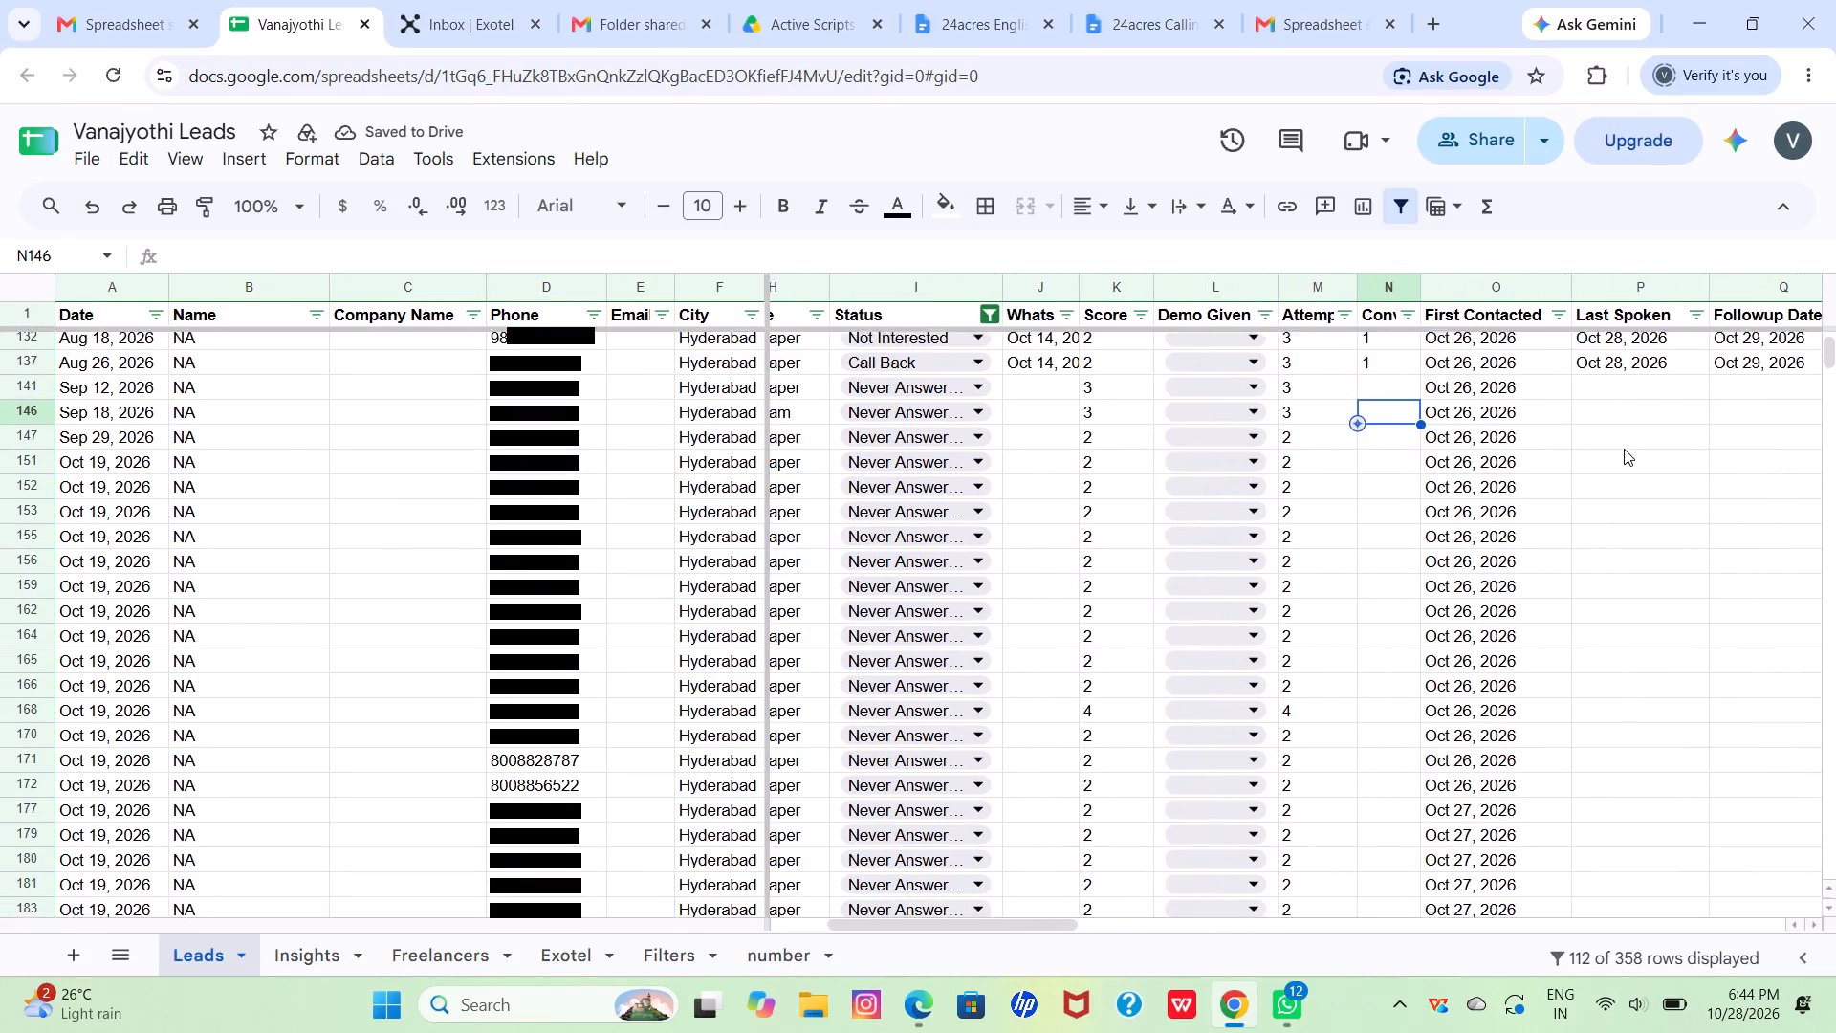
pyautogui.hscroll(1, 1624, 449)
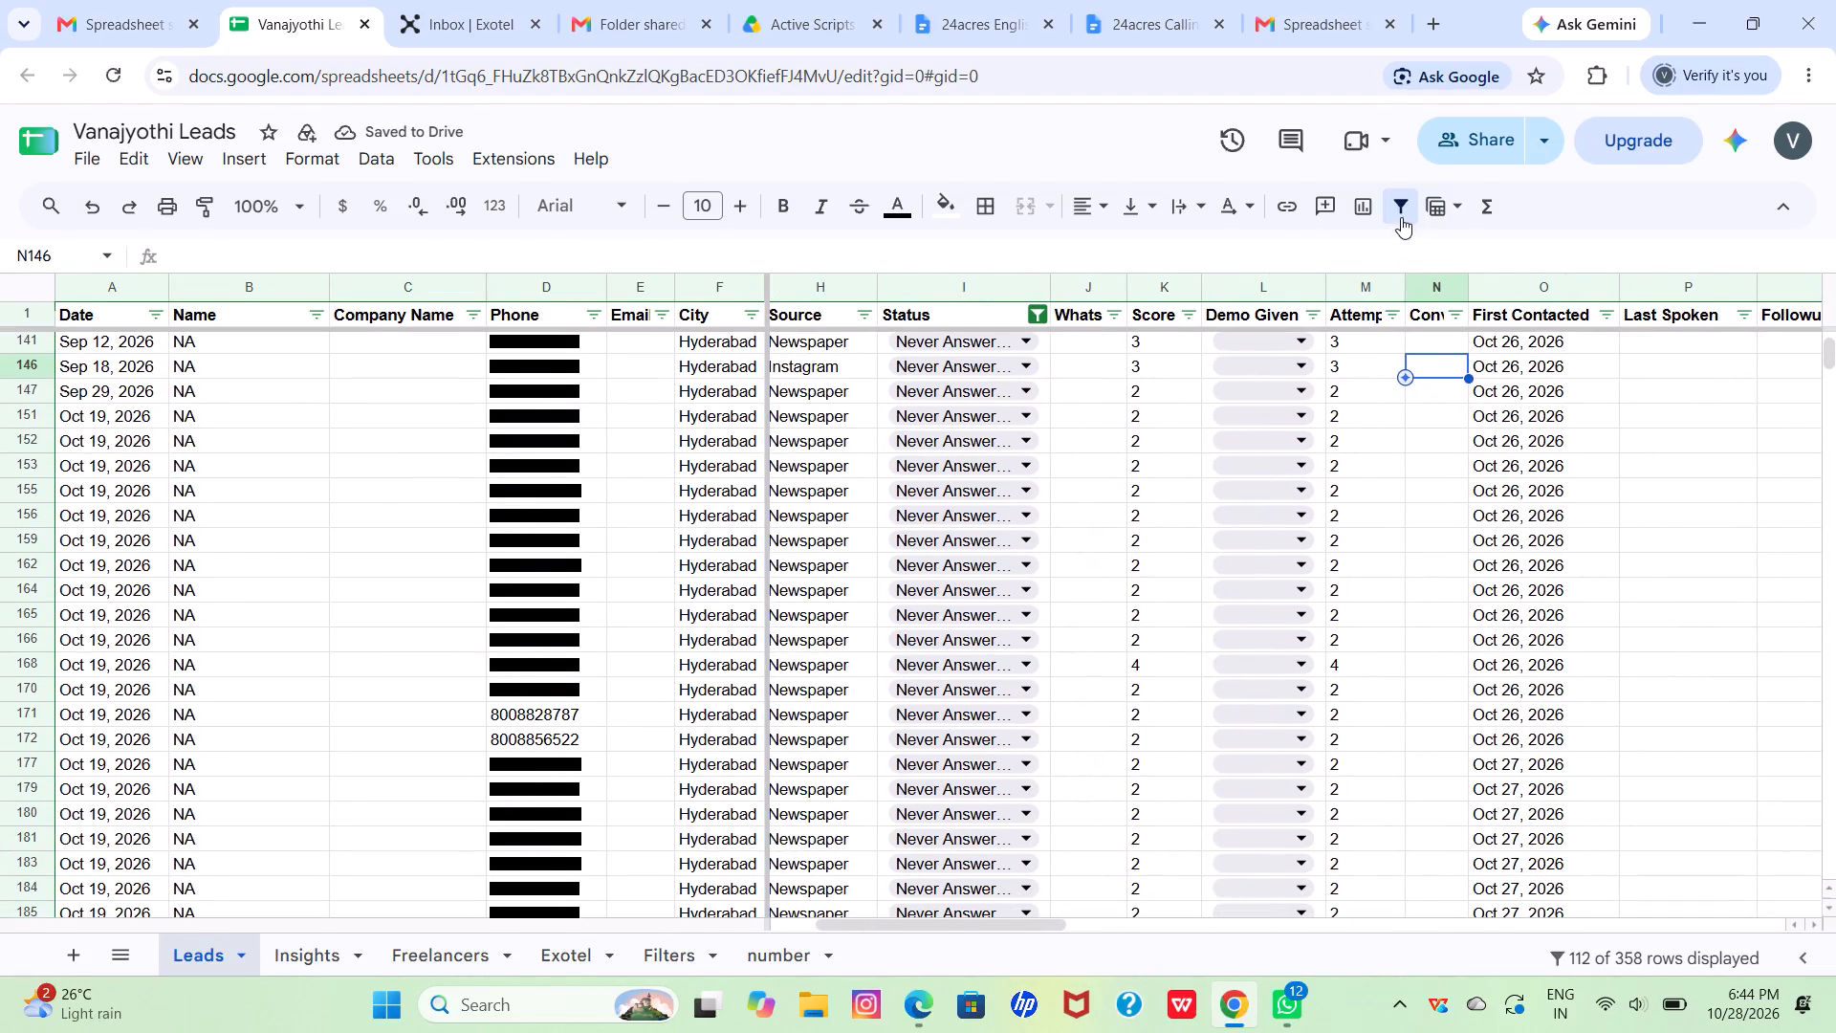
pyautogui.click(1401, 208)
# Copy the phone number of the Oct 23, 2026 Call Back lead in row 357, near the end of the lead list.
pyautogui.scroll(9, 1482, 618)
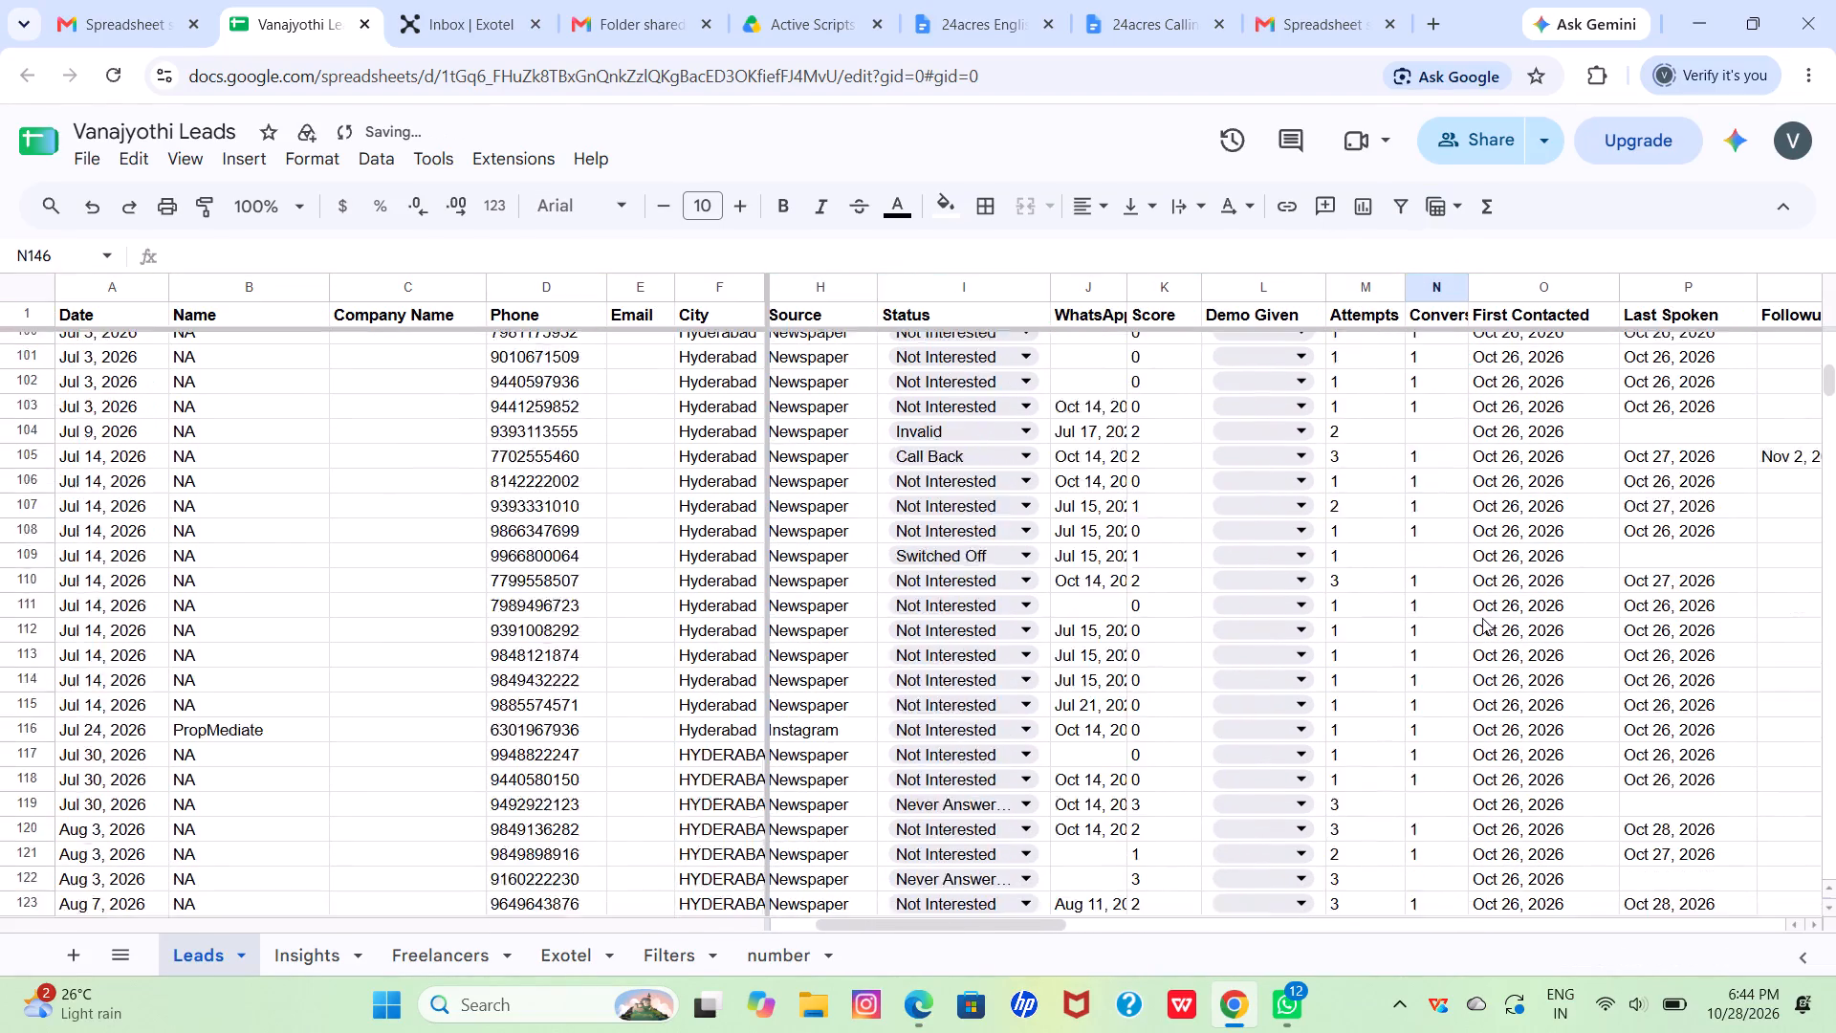
pyautogui.scroll(9, 1482, 618)
pyautogui.scroll(-5, 1482, 618)
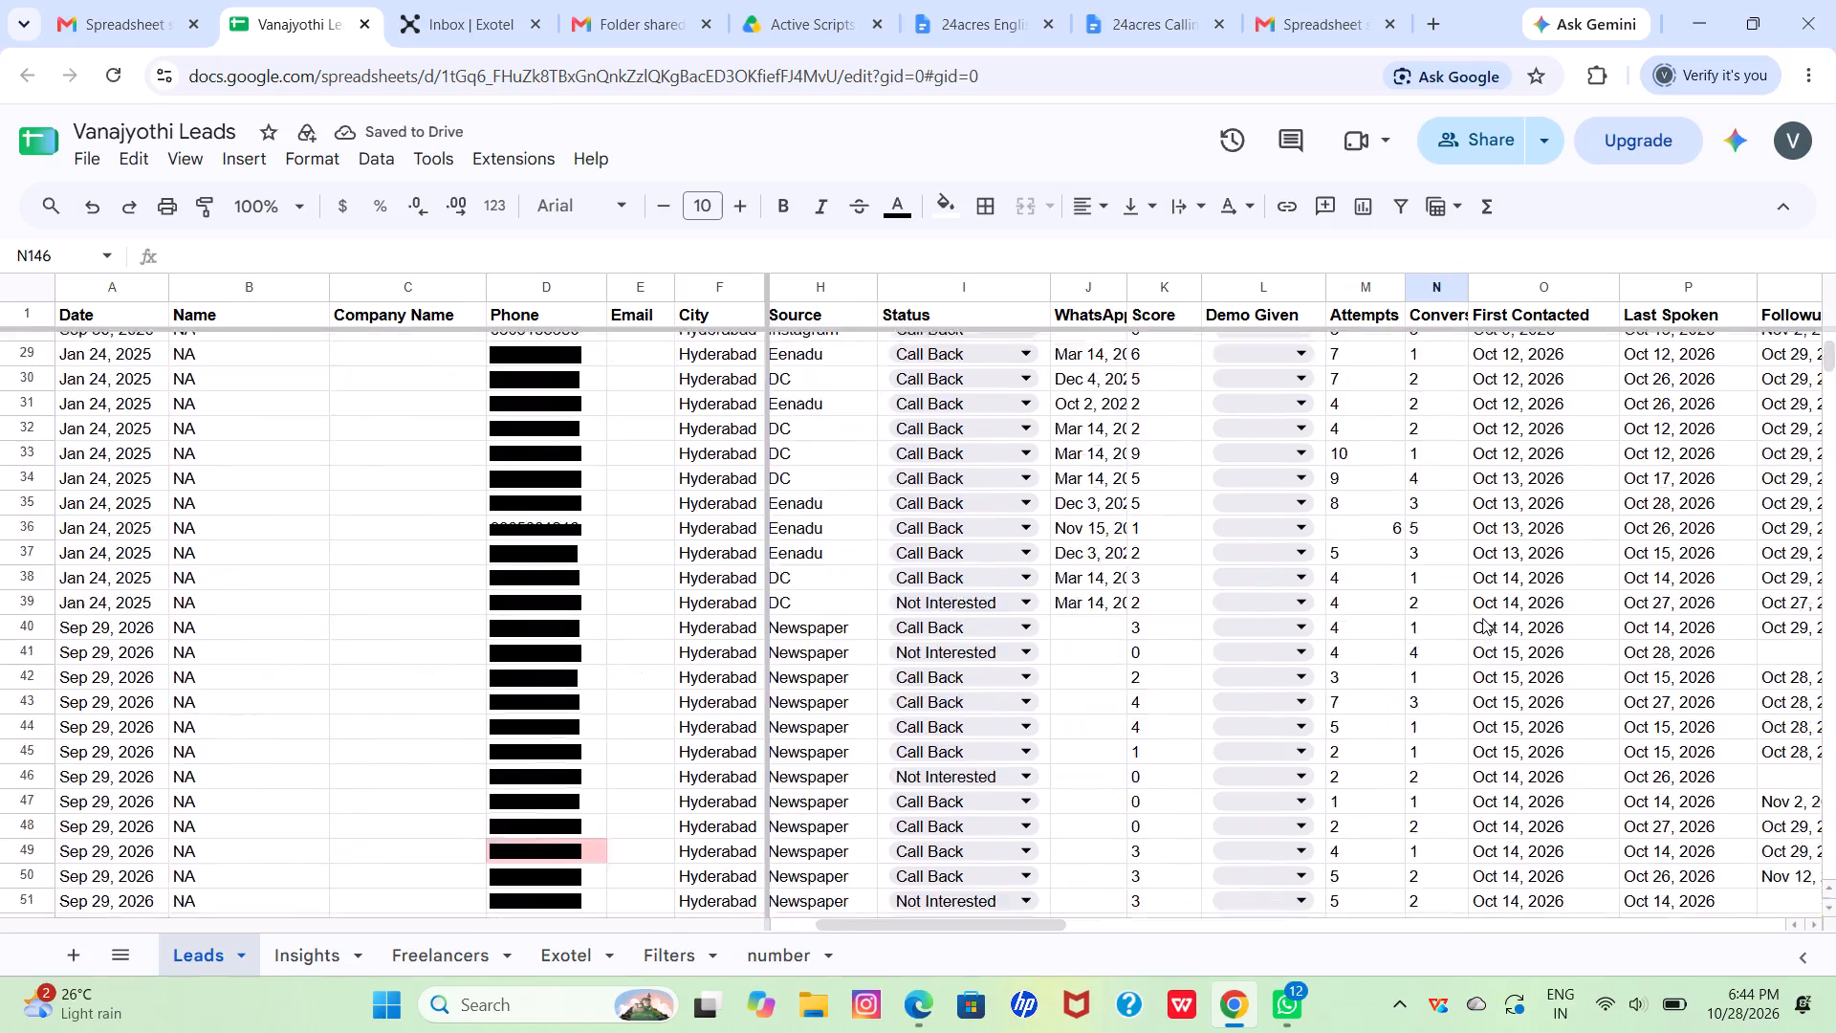
pyautogui.hscroll(-5, 1482, 618)
pyautogui.scroll(-8, 1482, 618)
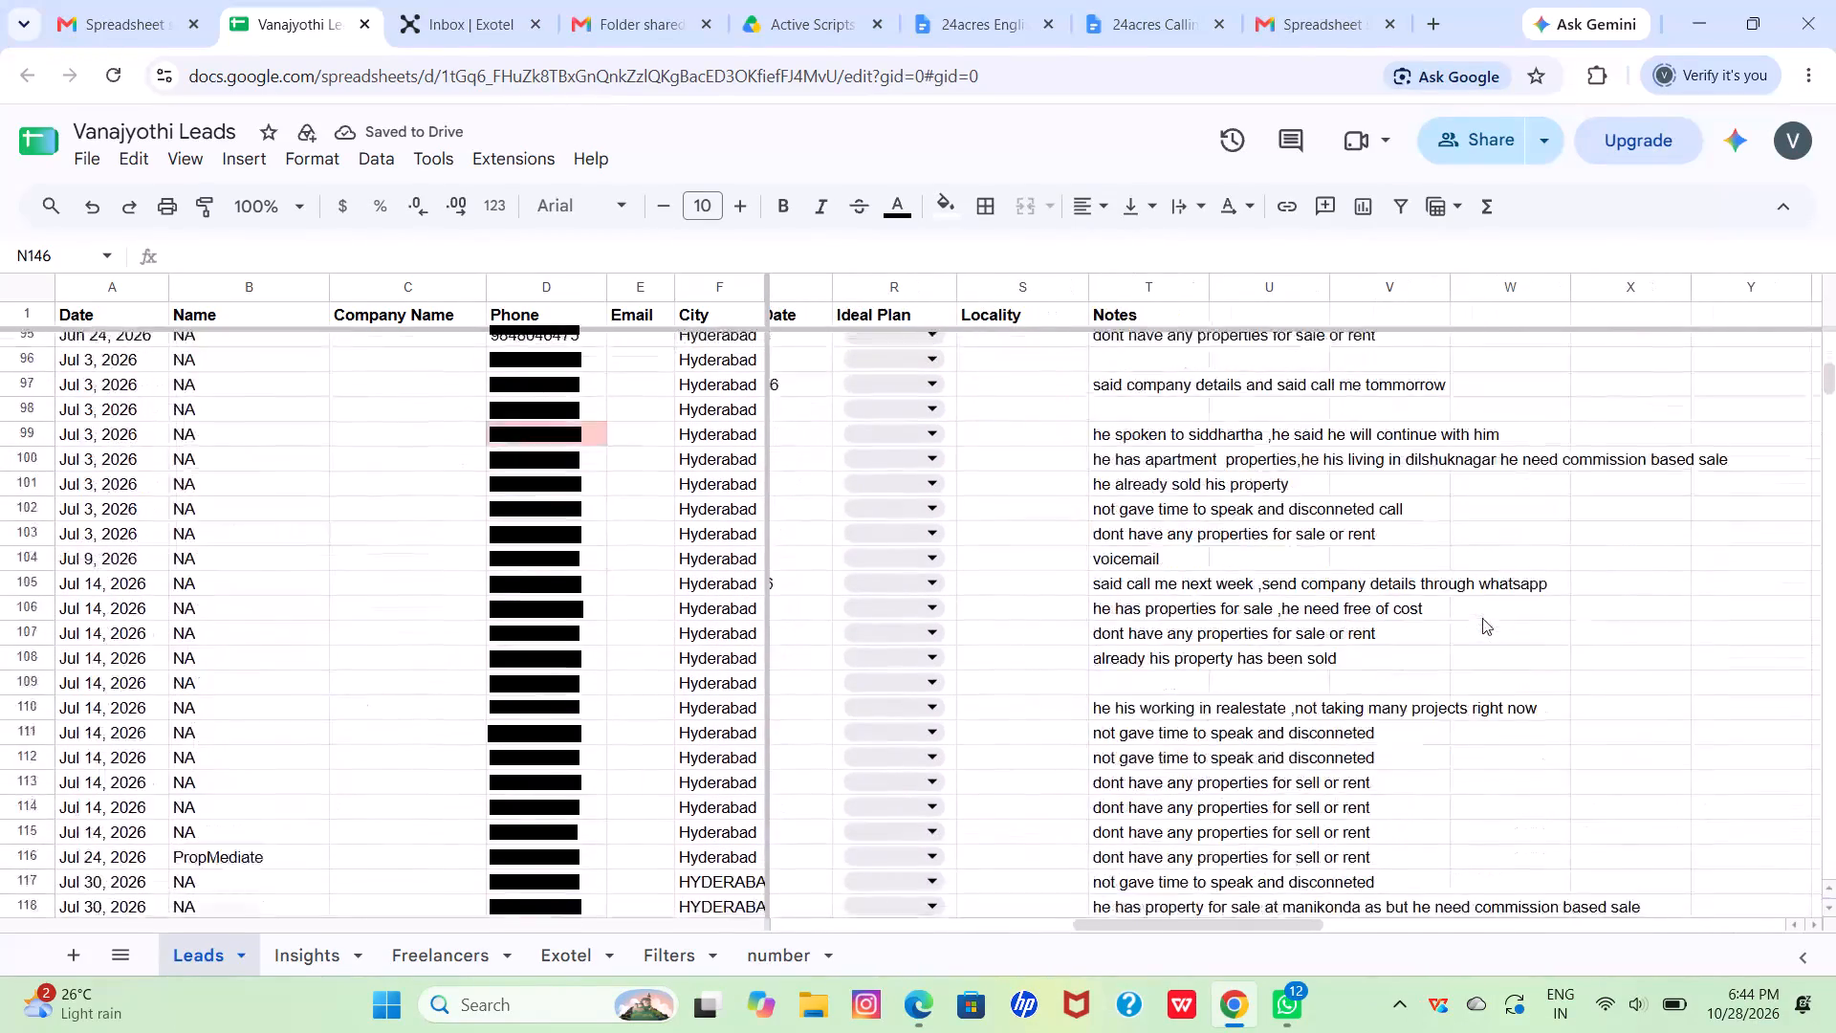
pyautogui.scroll(-9, 1482, 618)
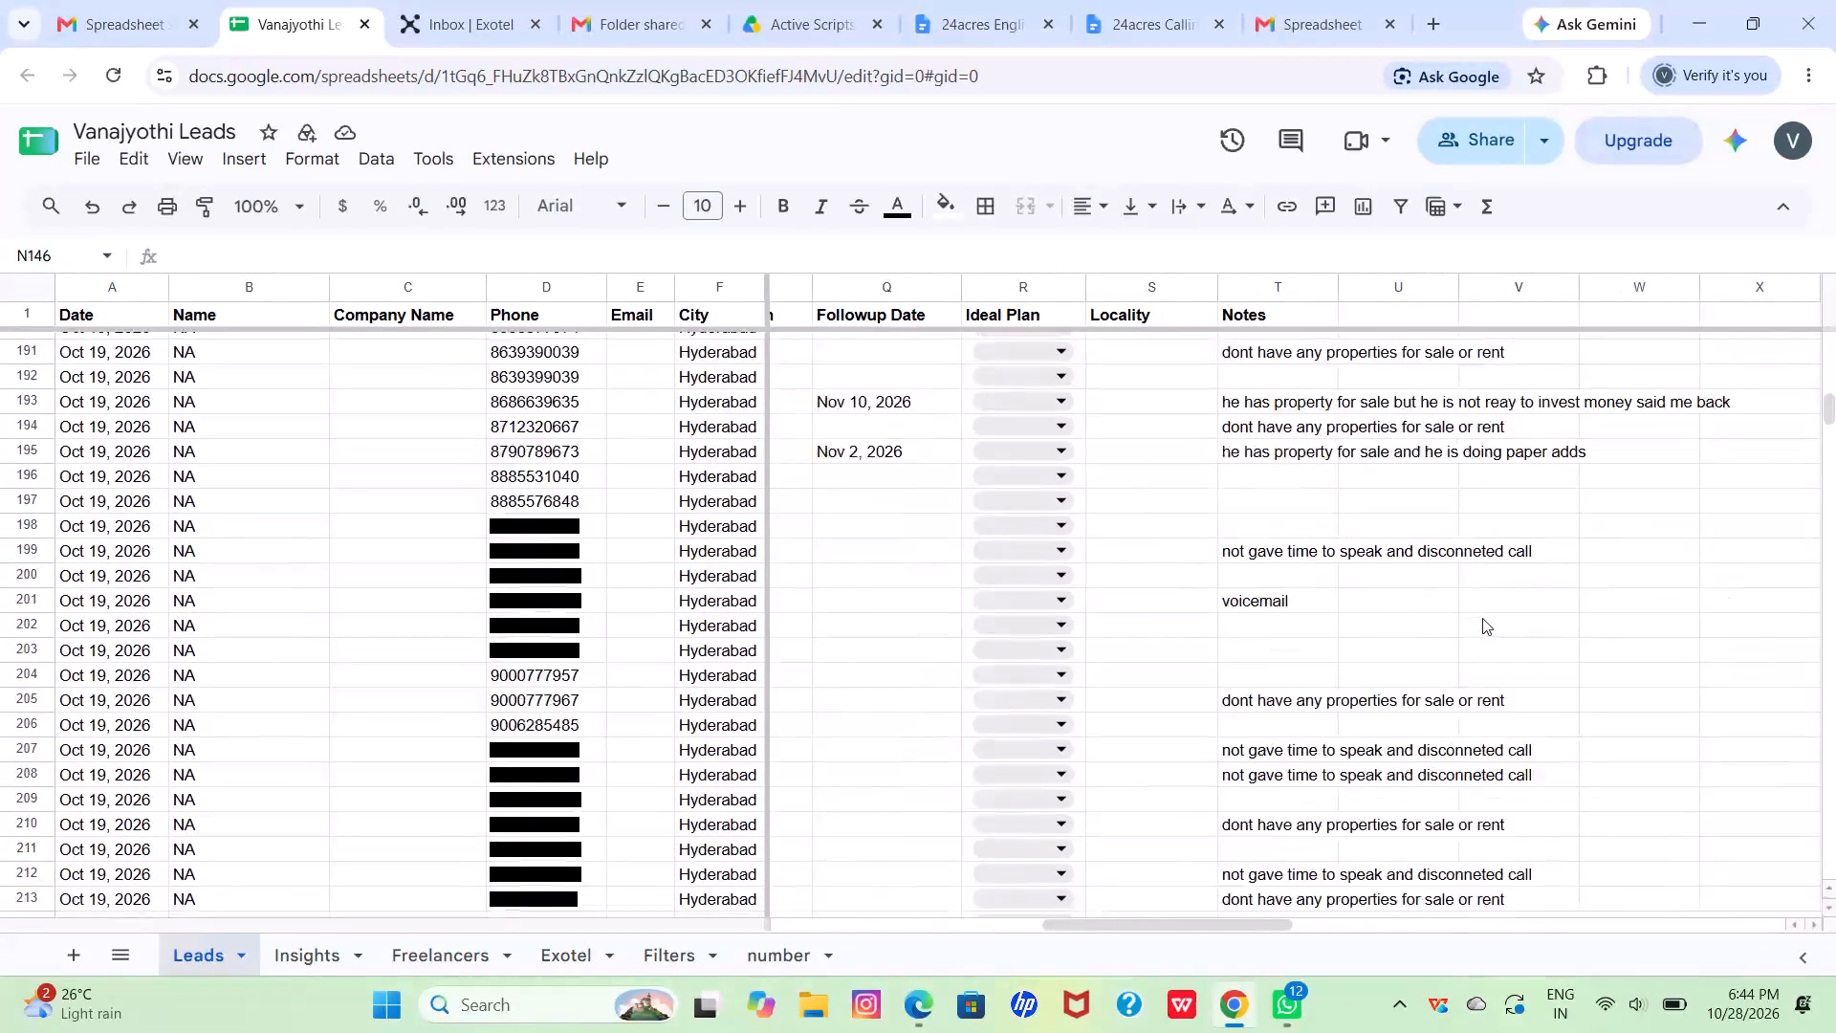
pyautogui.scroll(-6, 1482, 618)
pyautogui.hscroll(13, 1482, 618)
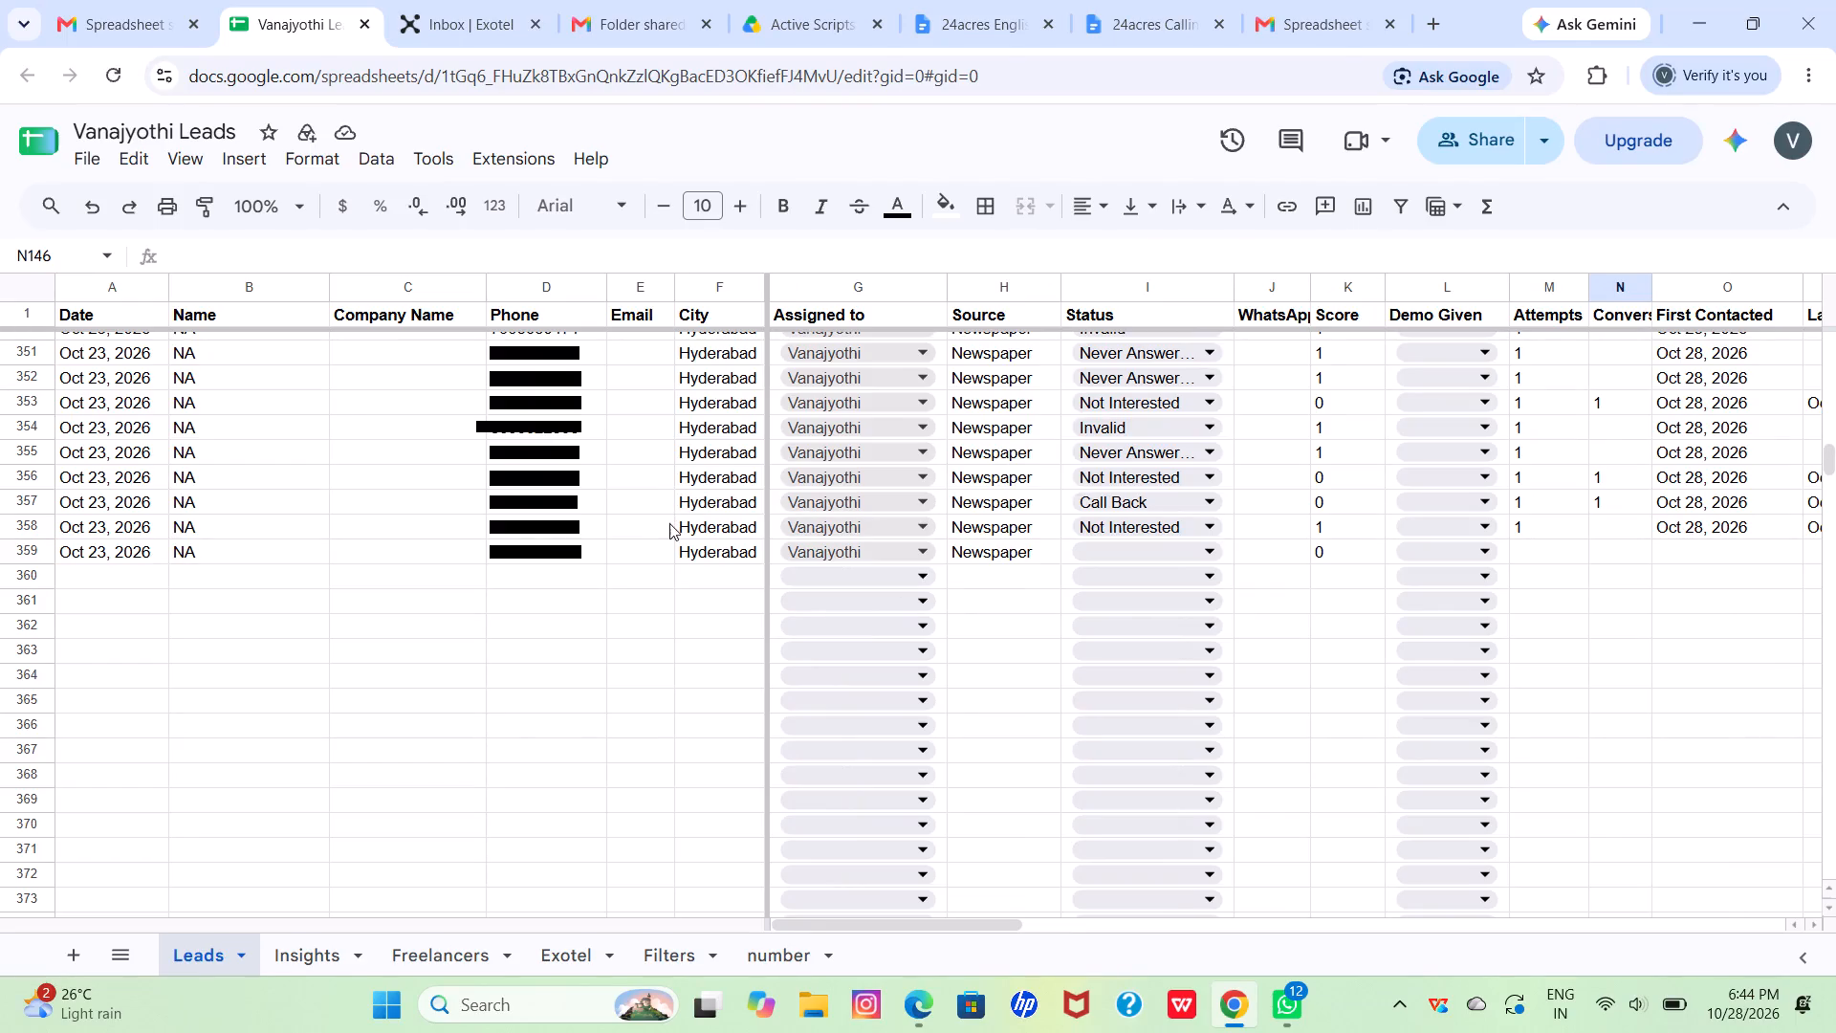
pyautogui.click(554, 511)
pyautogui.hotkey('ctrl', 'c')
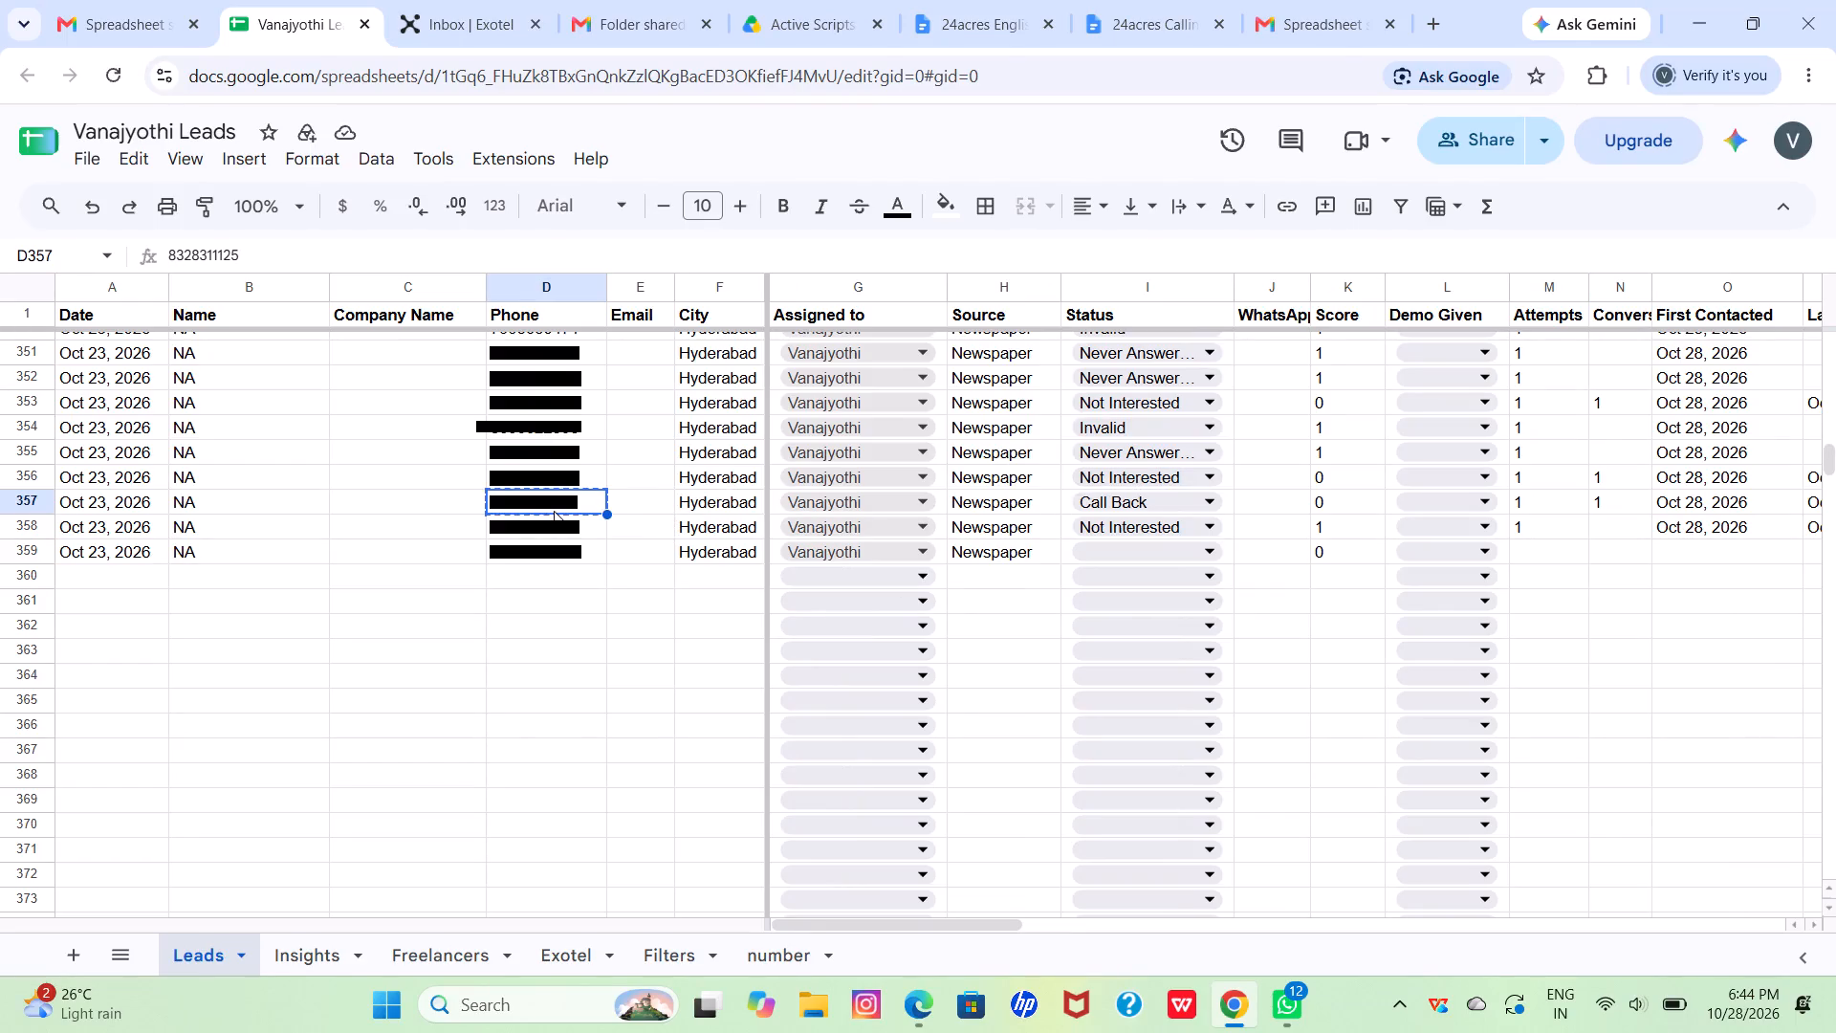
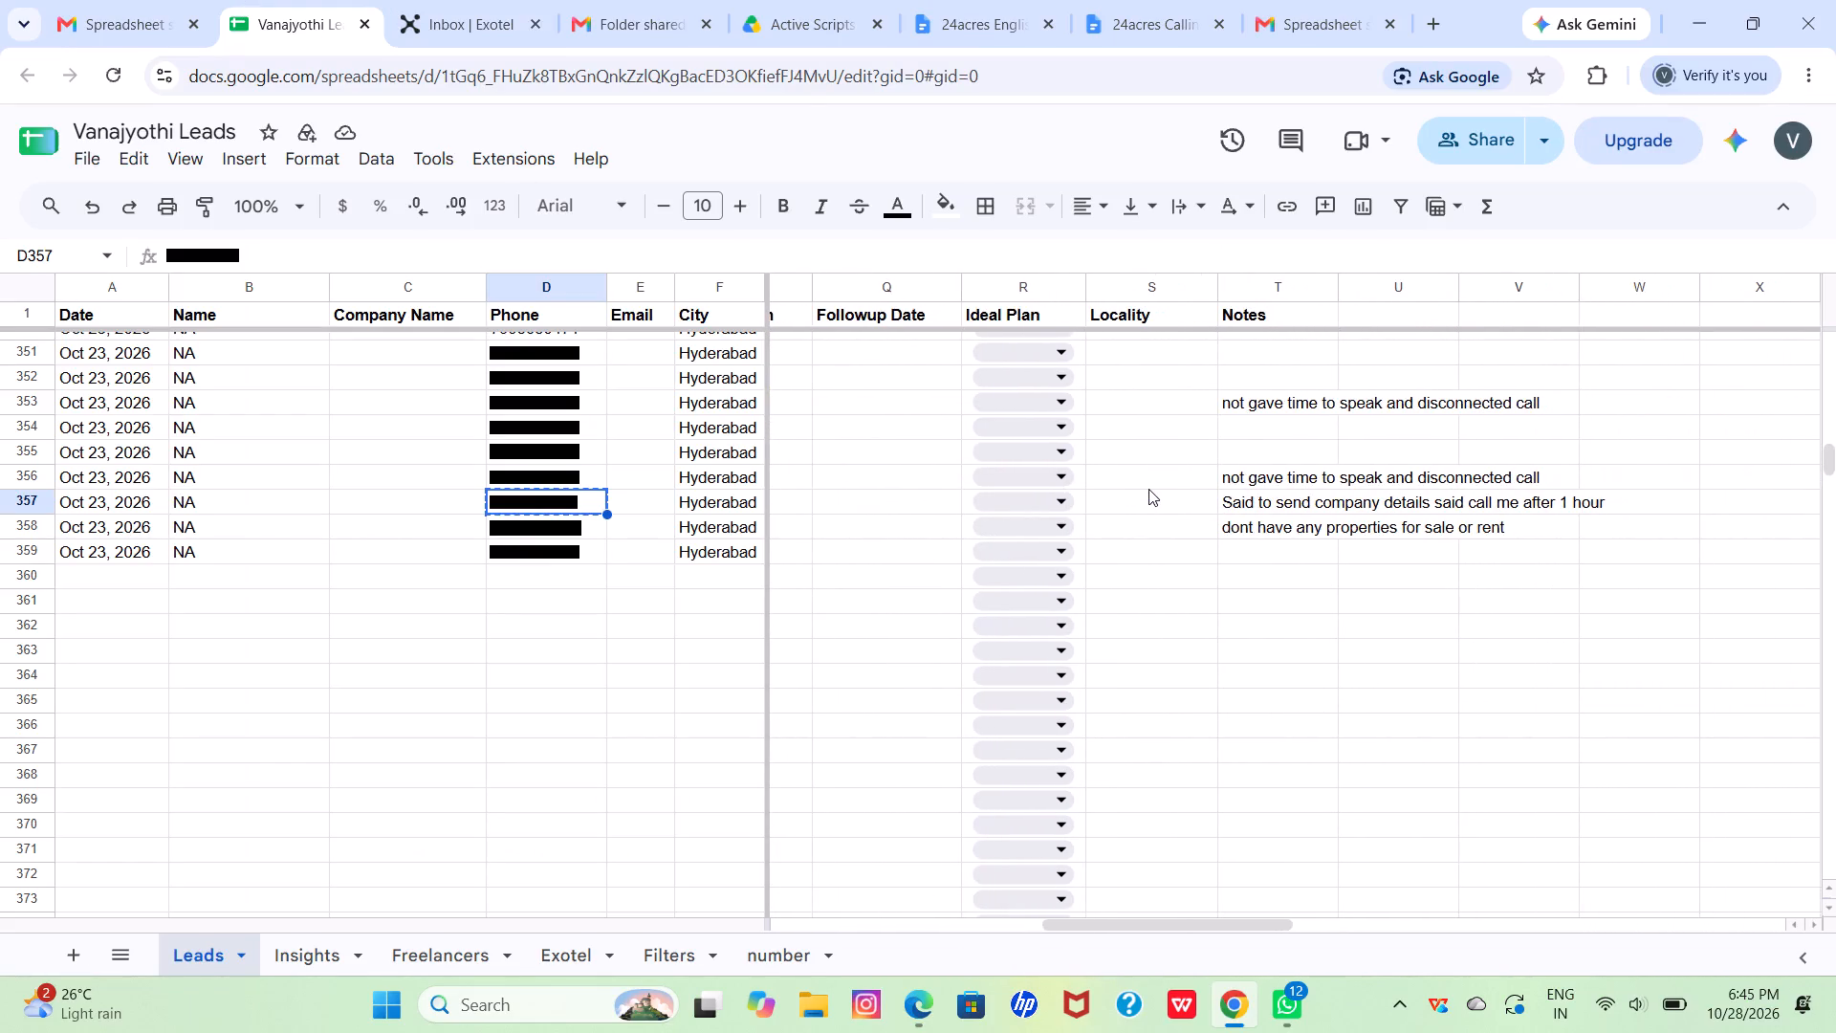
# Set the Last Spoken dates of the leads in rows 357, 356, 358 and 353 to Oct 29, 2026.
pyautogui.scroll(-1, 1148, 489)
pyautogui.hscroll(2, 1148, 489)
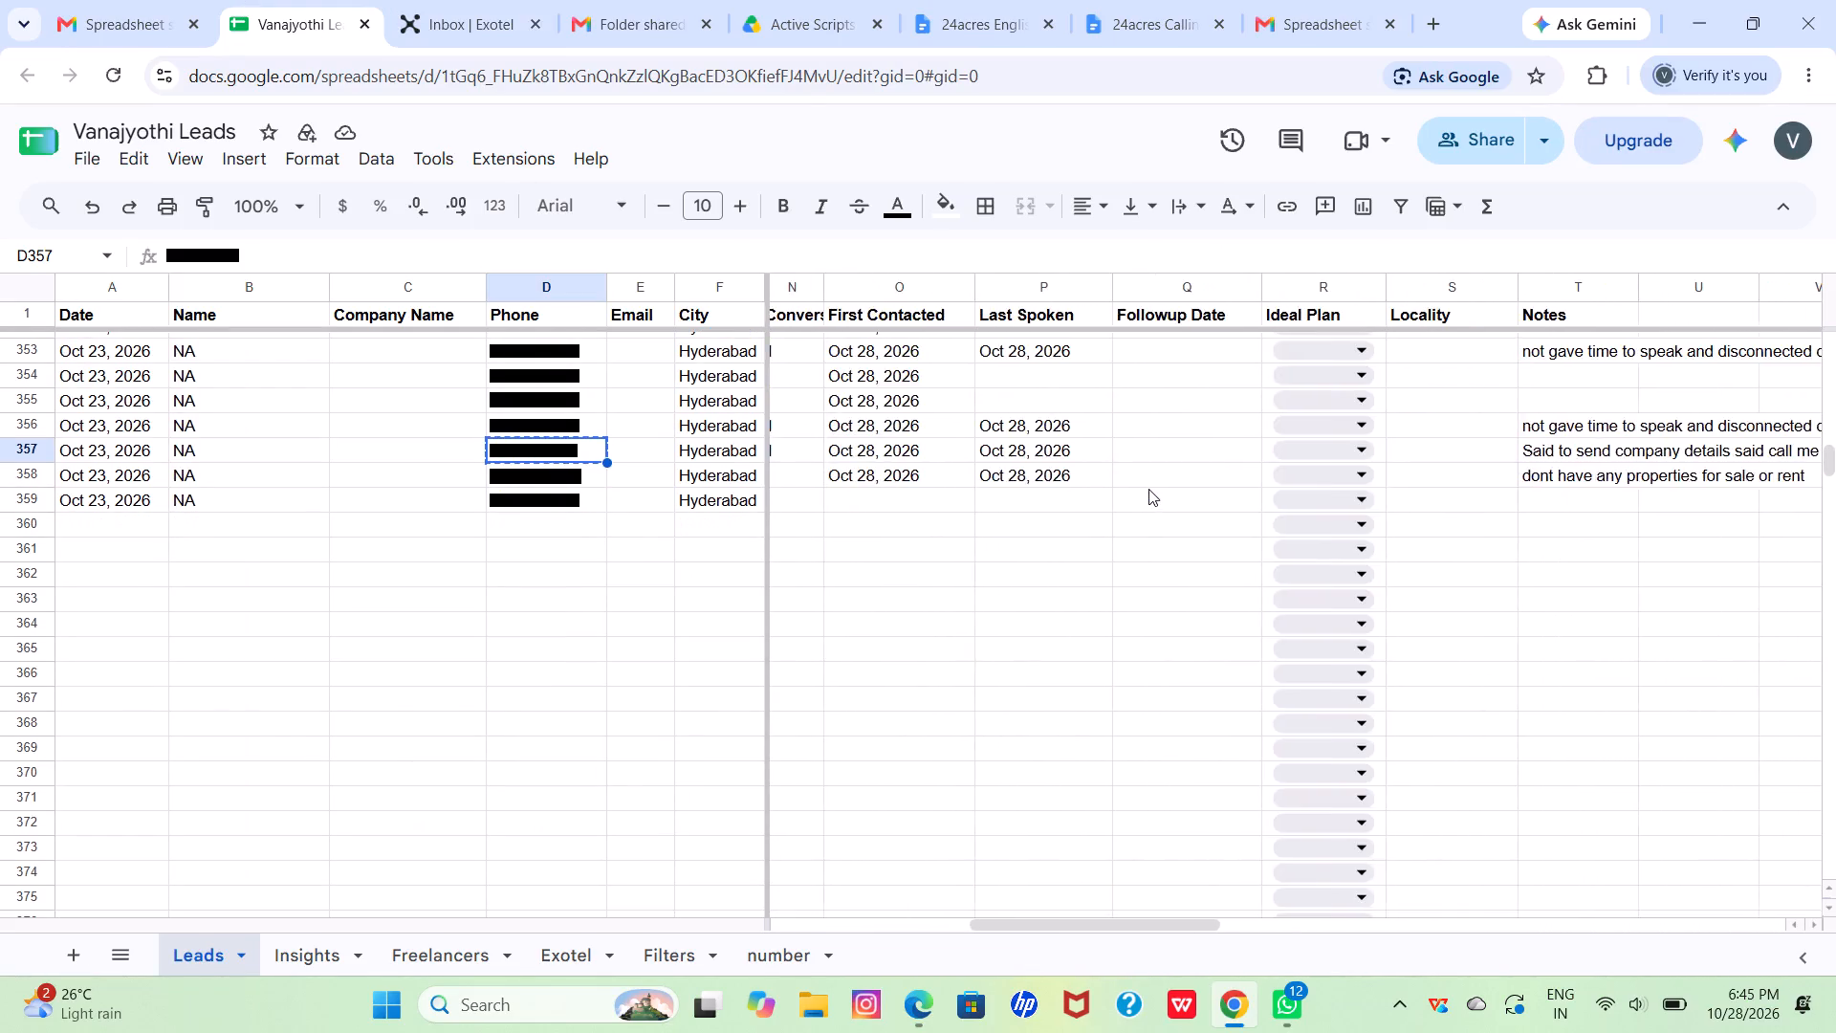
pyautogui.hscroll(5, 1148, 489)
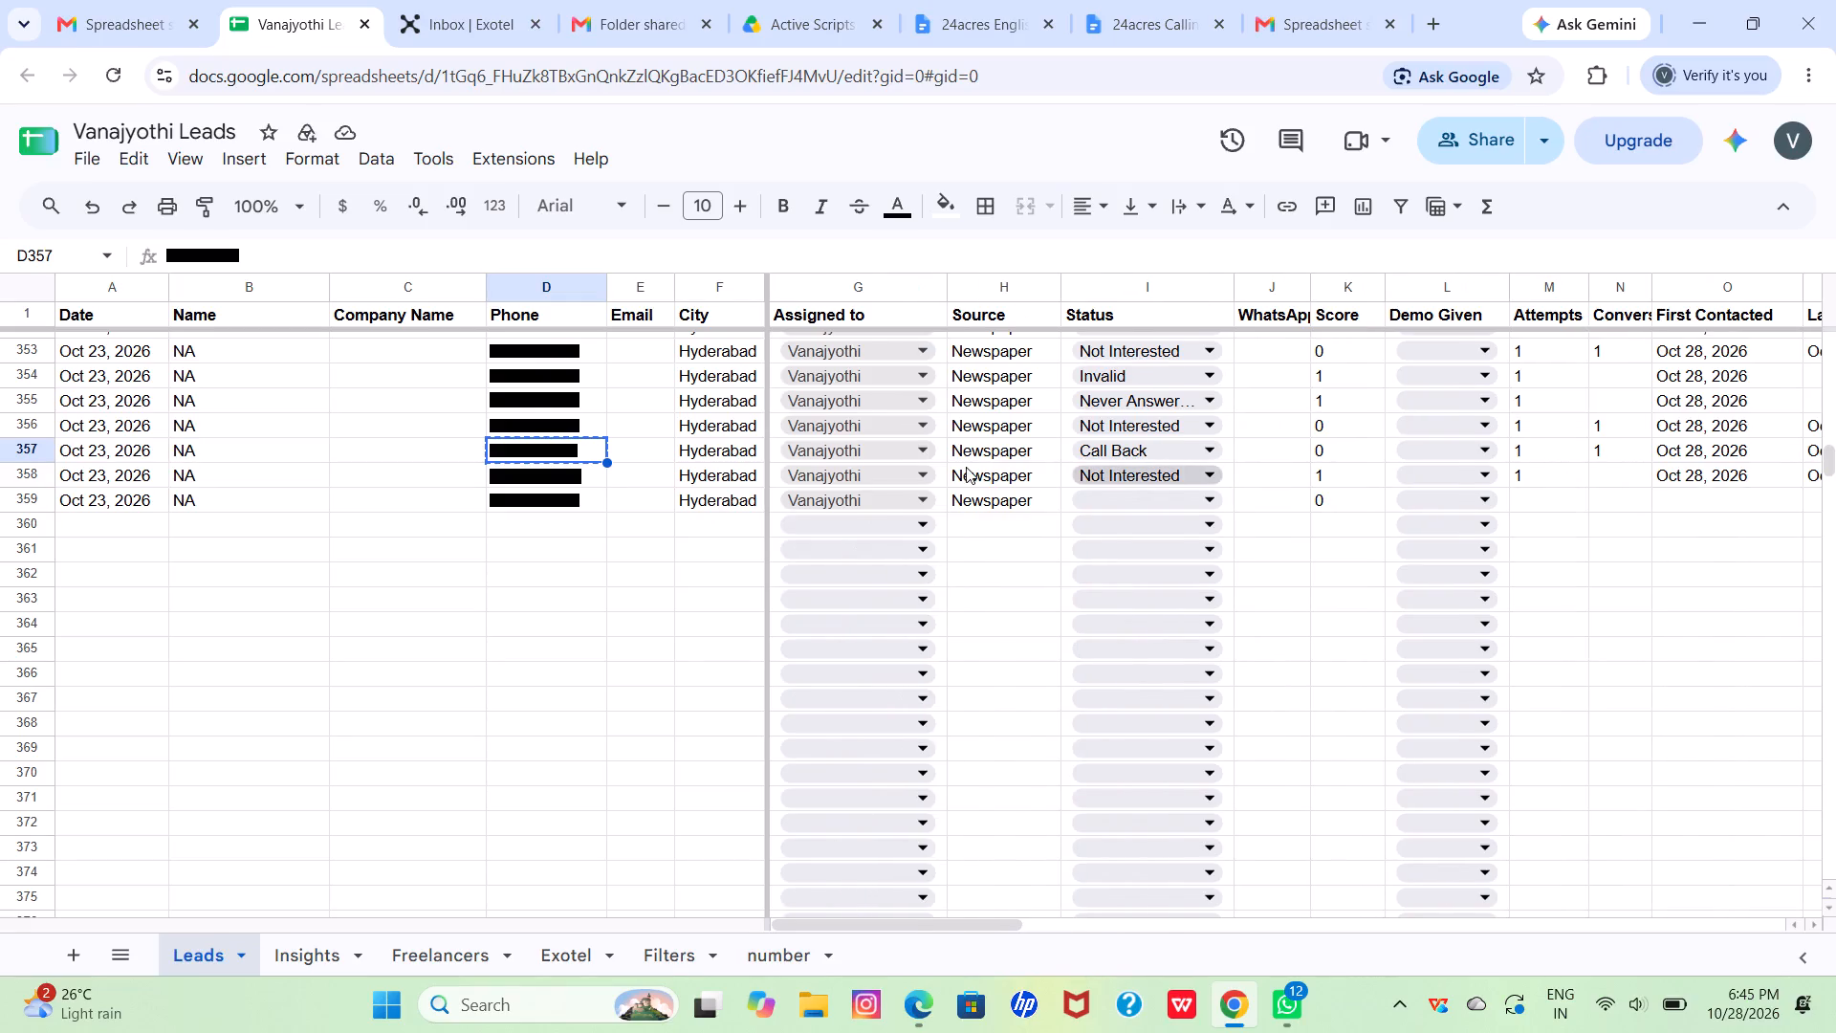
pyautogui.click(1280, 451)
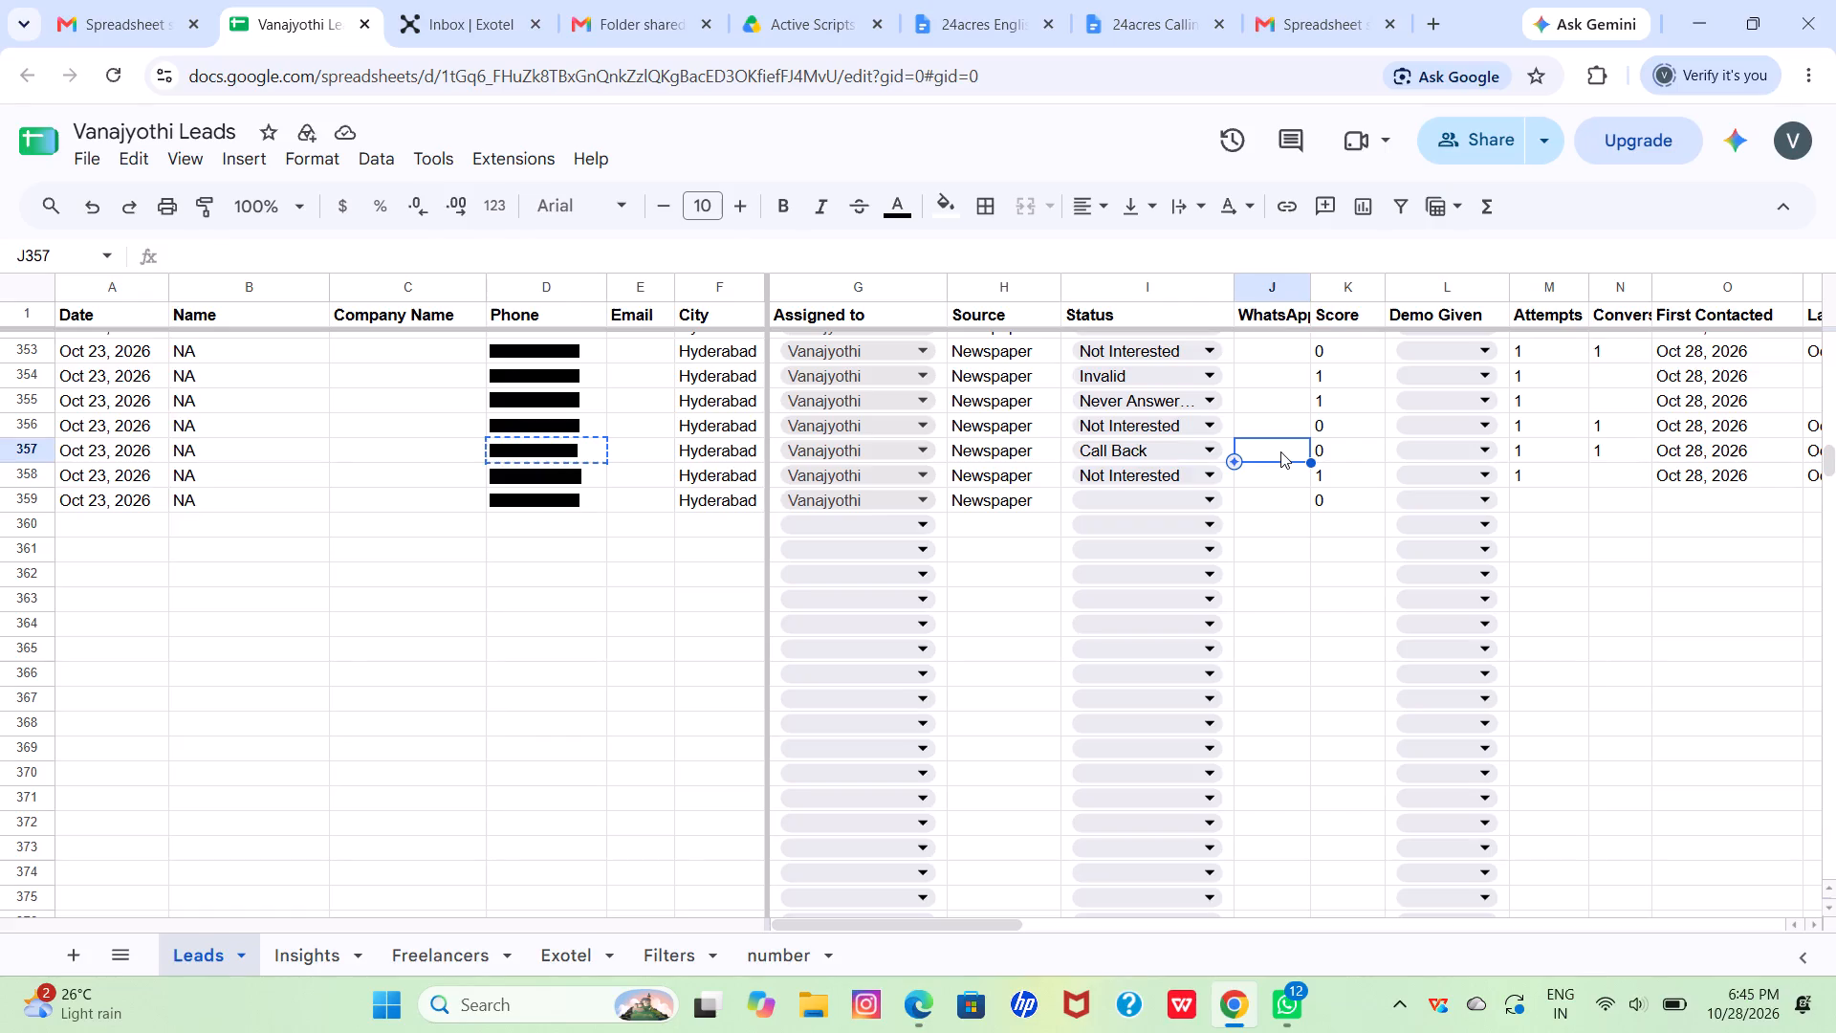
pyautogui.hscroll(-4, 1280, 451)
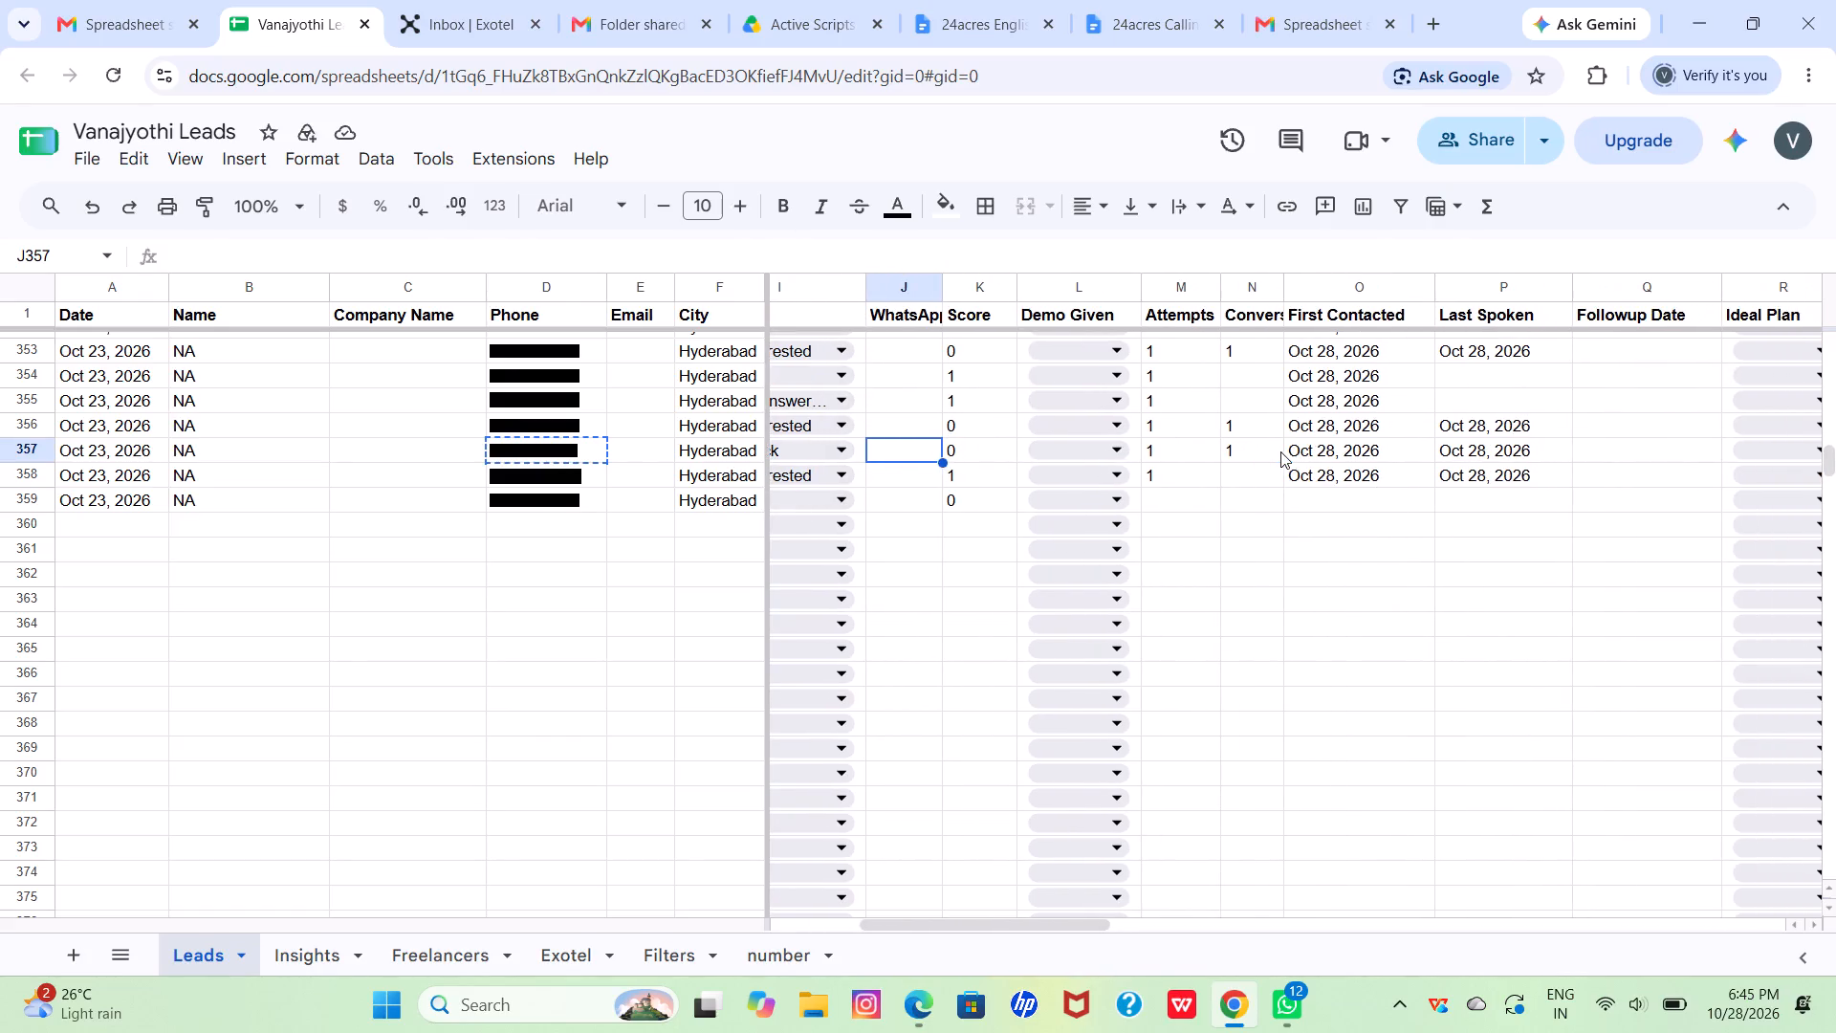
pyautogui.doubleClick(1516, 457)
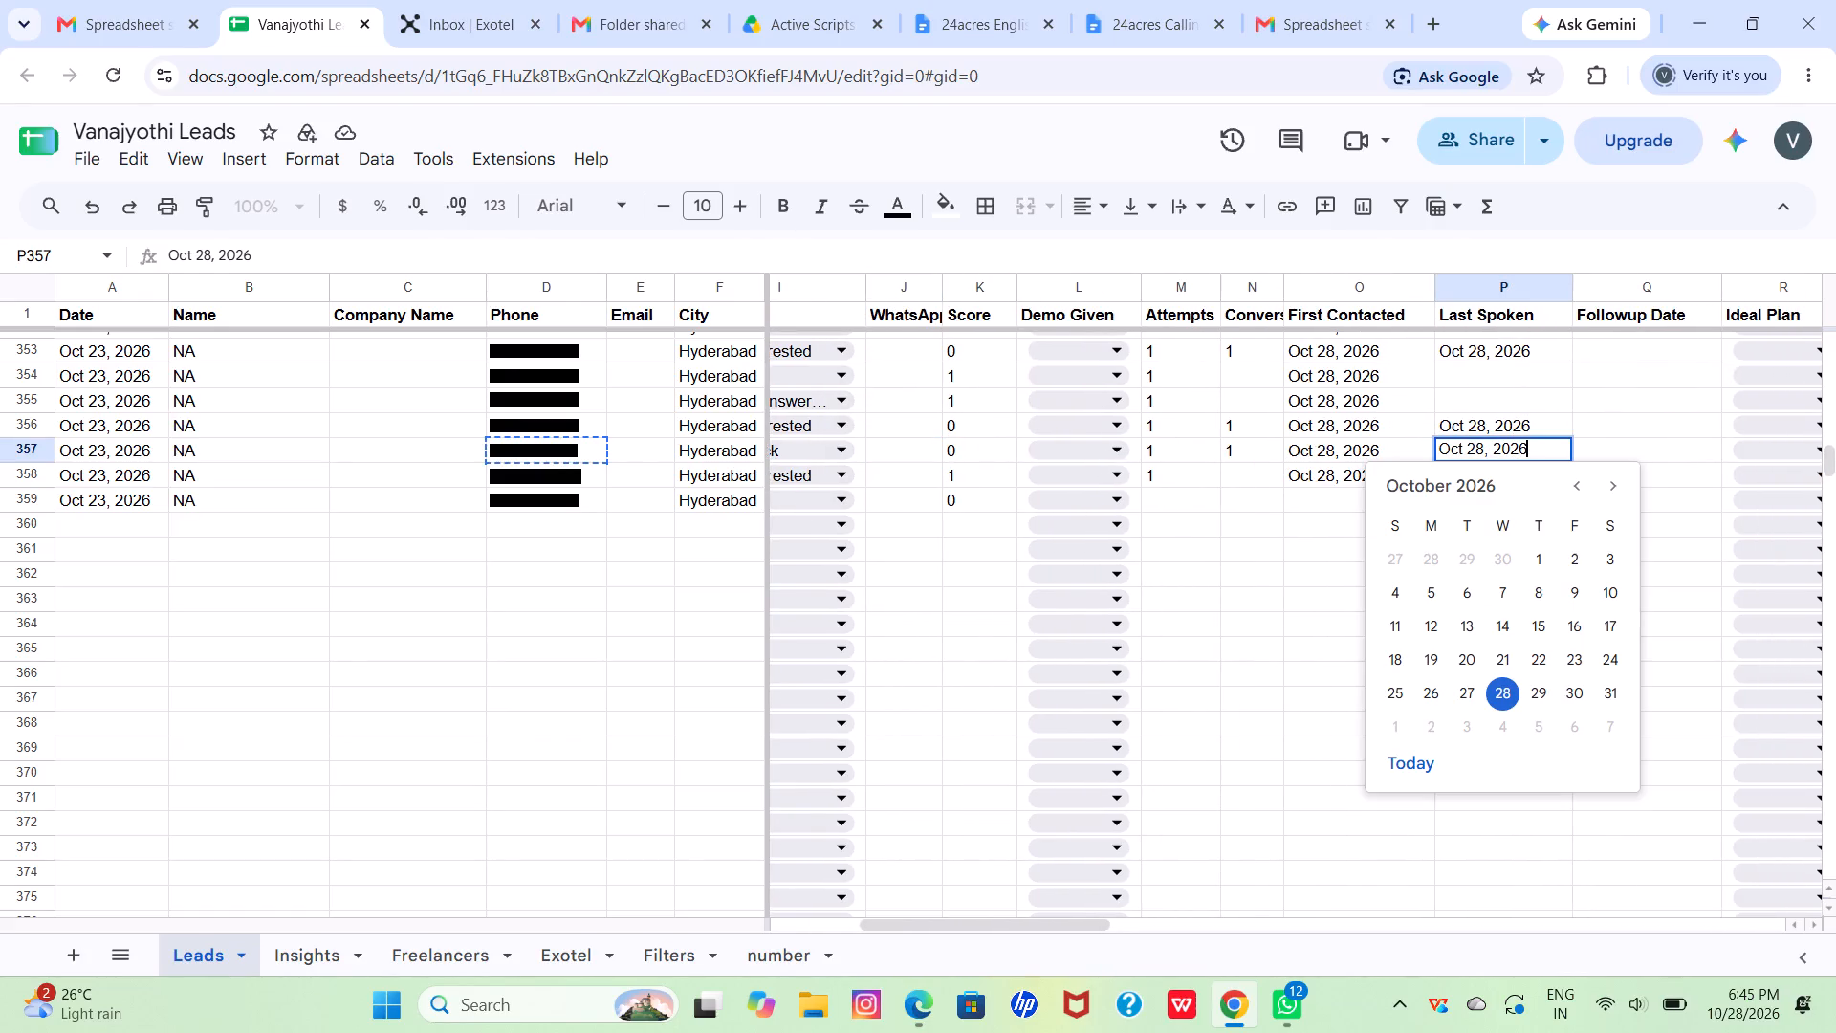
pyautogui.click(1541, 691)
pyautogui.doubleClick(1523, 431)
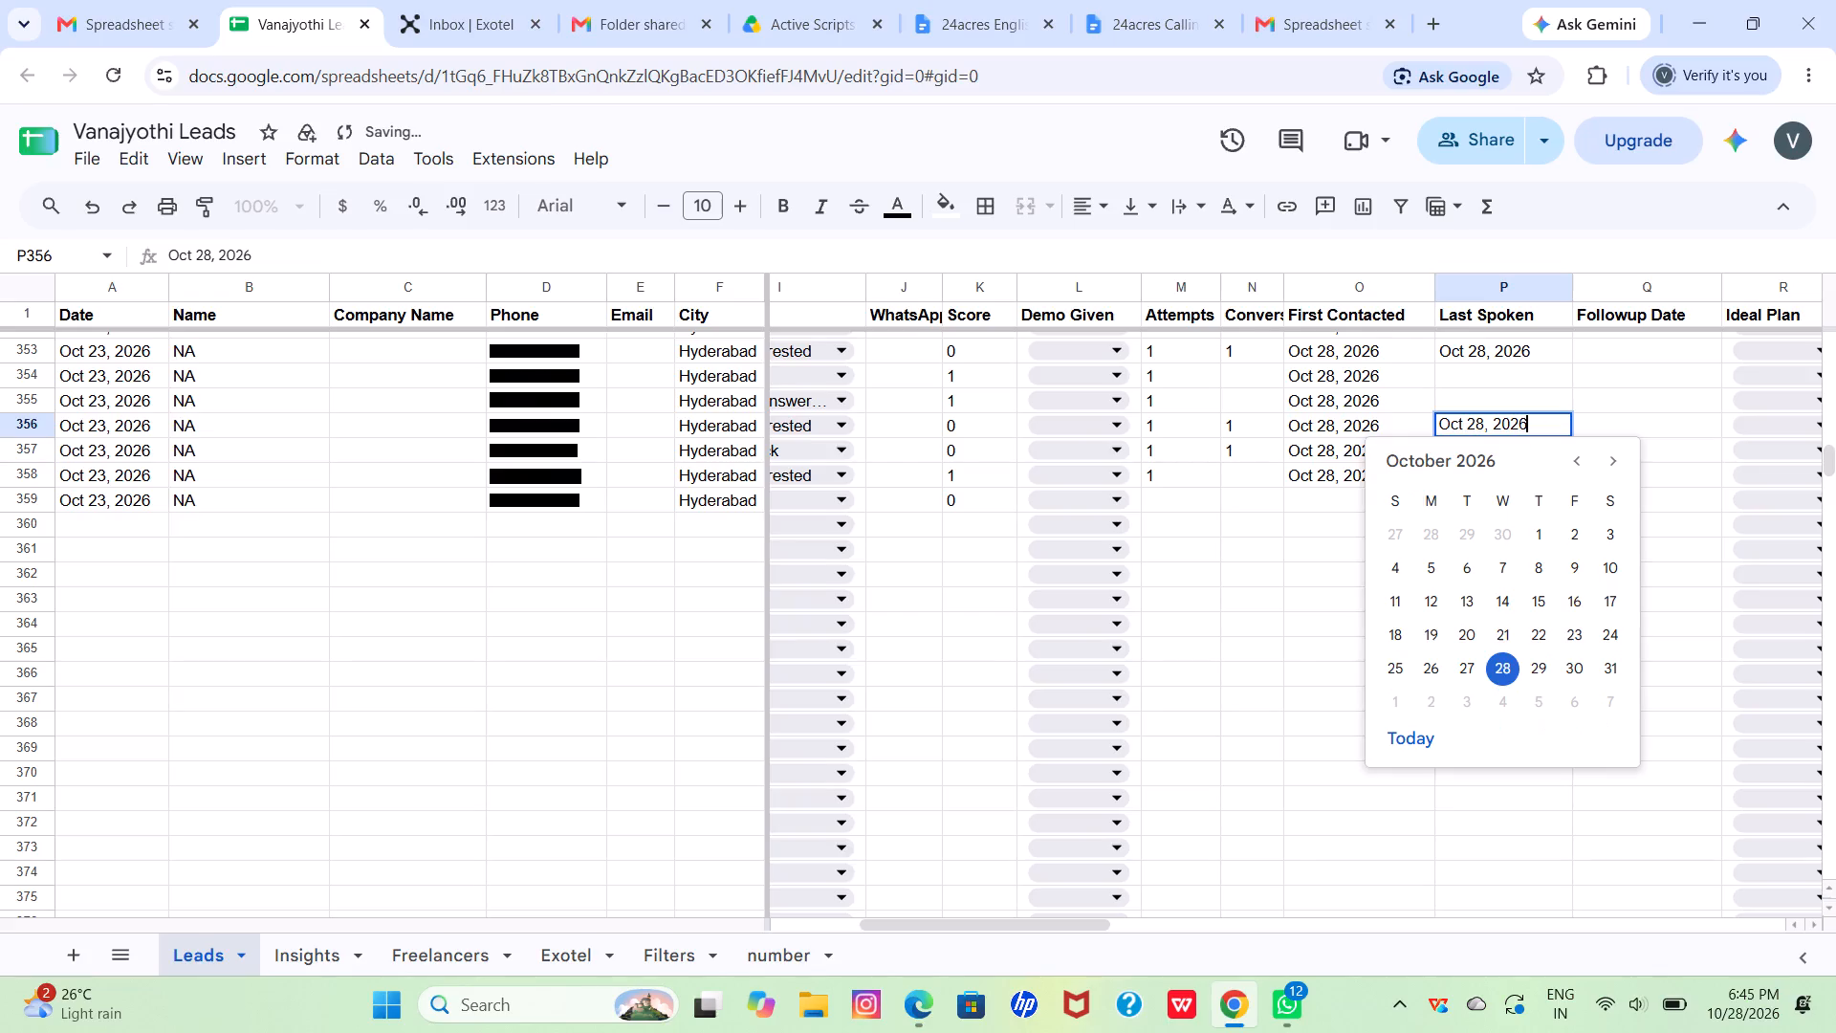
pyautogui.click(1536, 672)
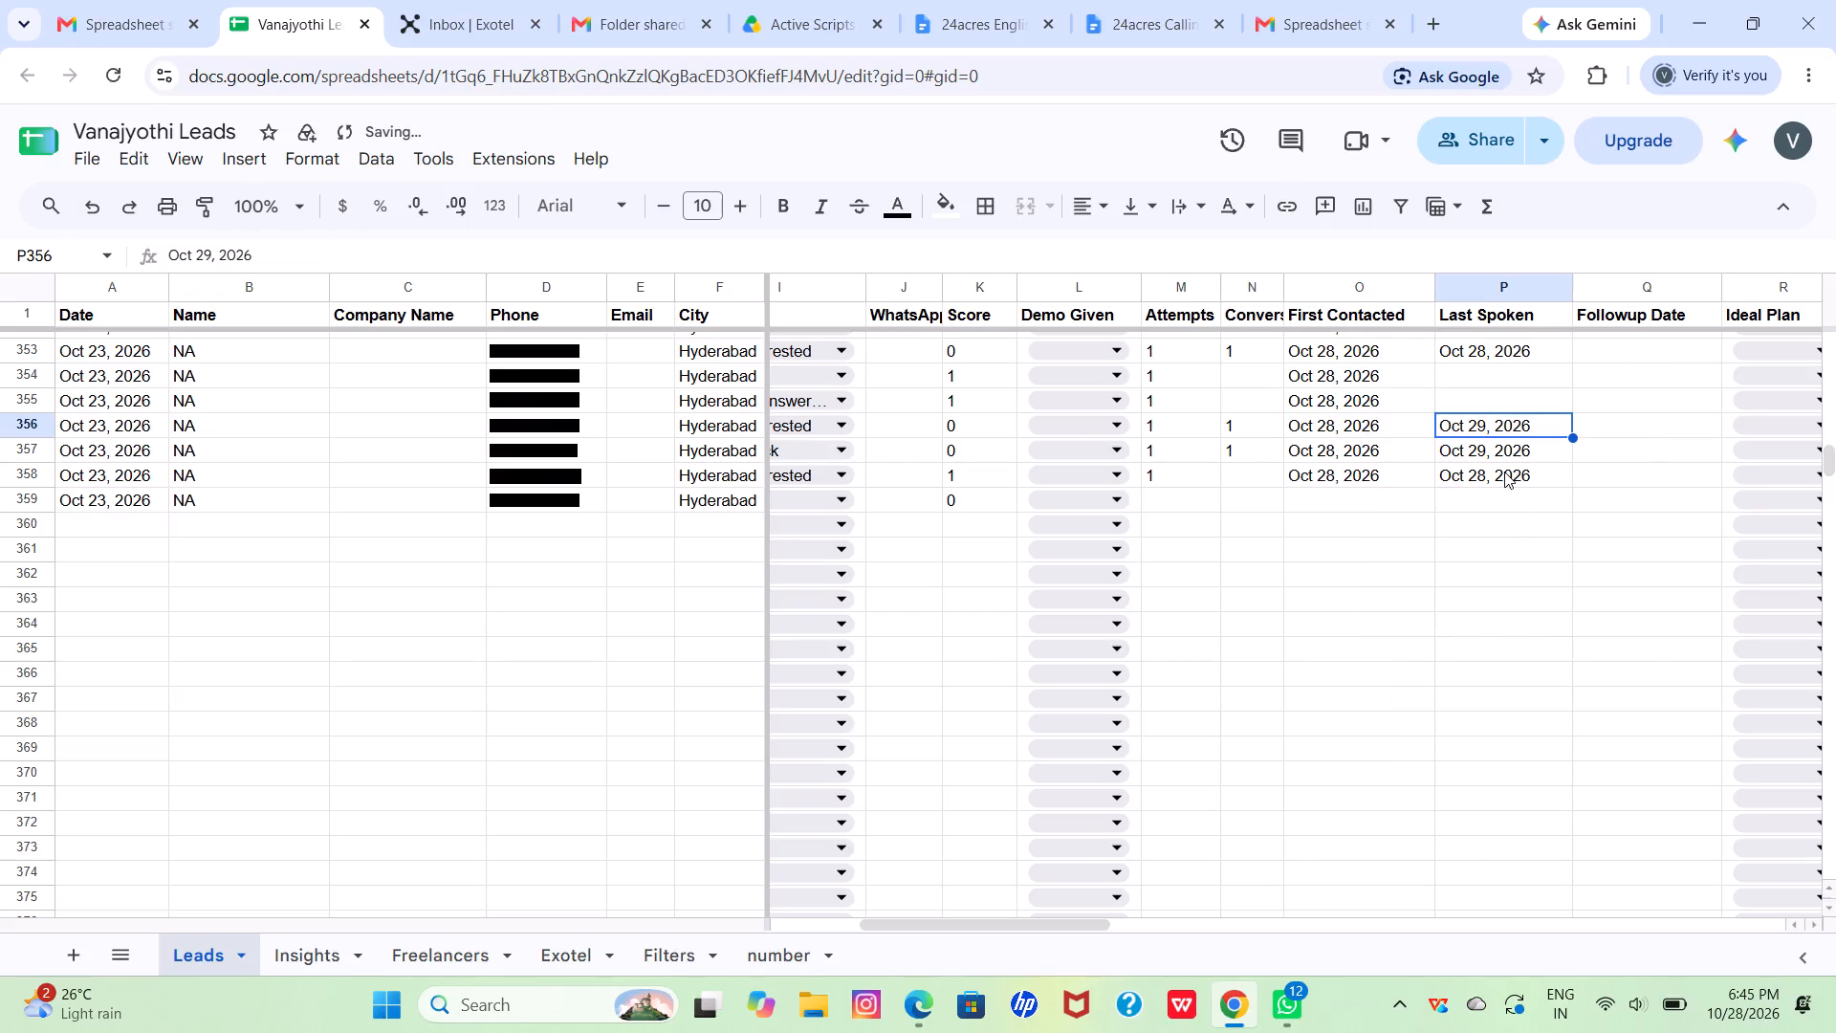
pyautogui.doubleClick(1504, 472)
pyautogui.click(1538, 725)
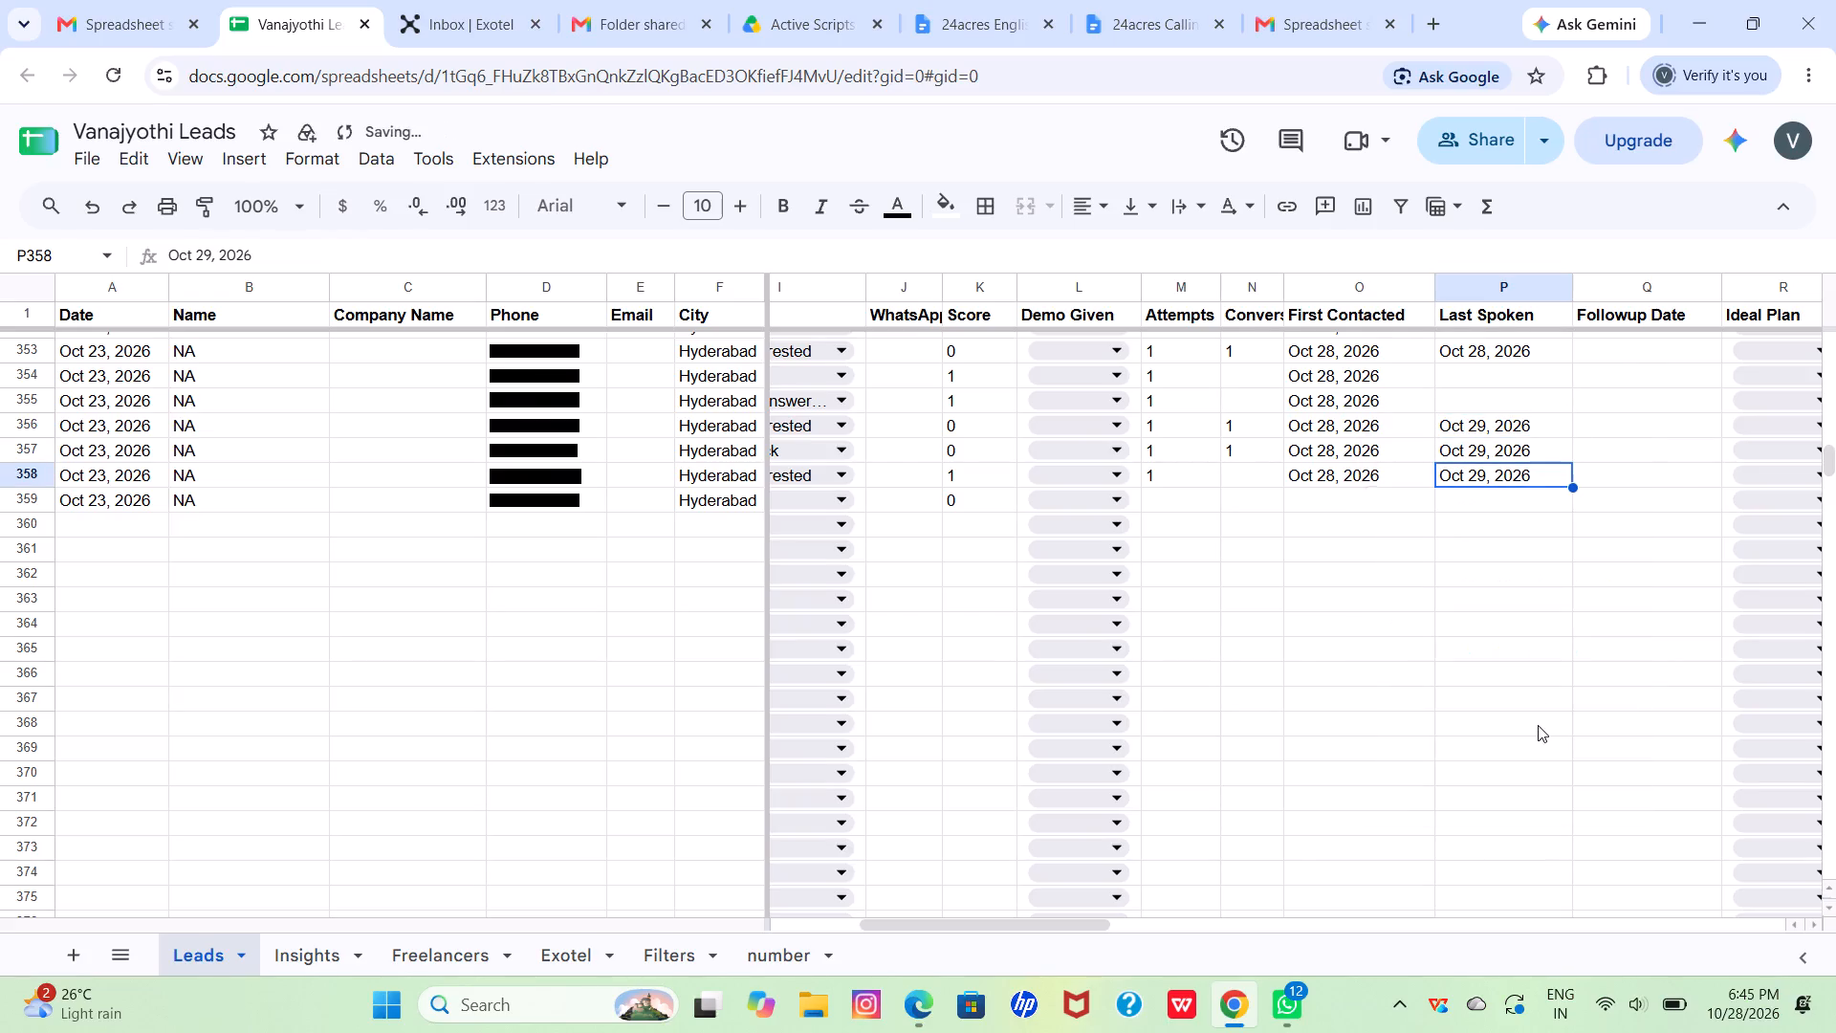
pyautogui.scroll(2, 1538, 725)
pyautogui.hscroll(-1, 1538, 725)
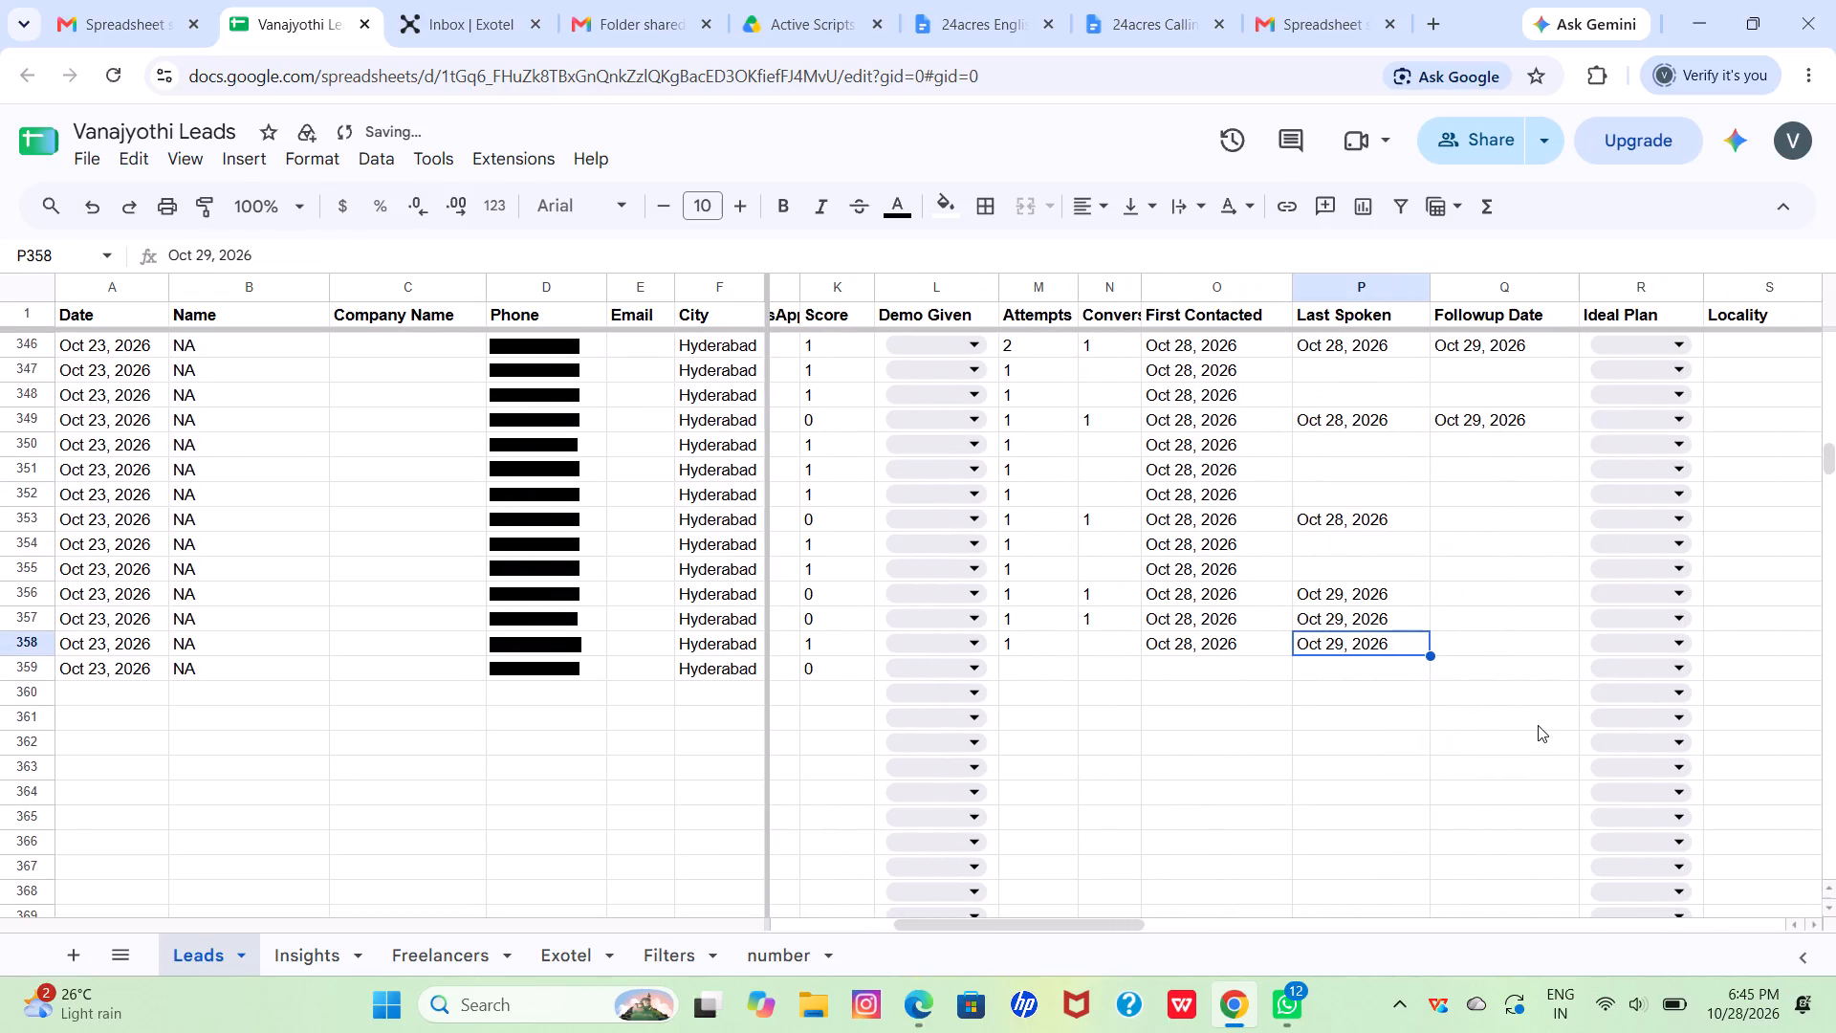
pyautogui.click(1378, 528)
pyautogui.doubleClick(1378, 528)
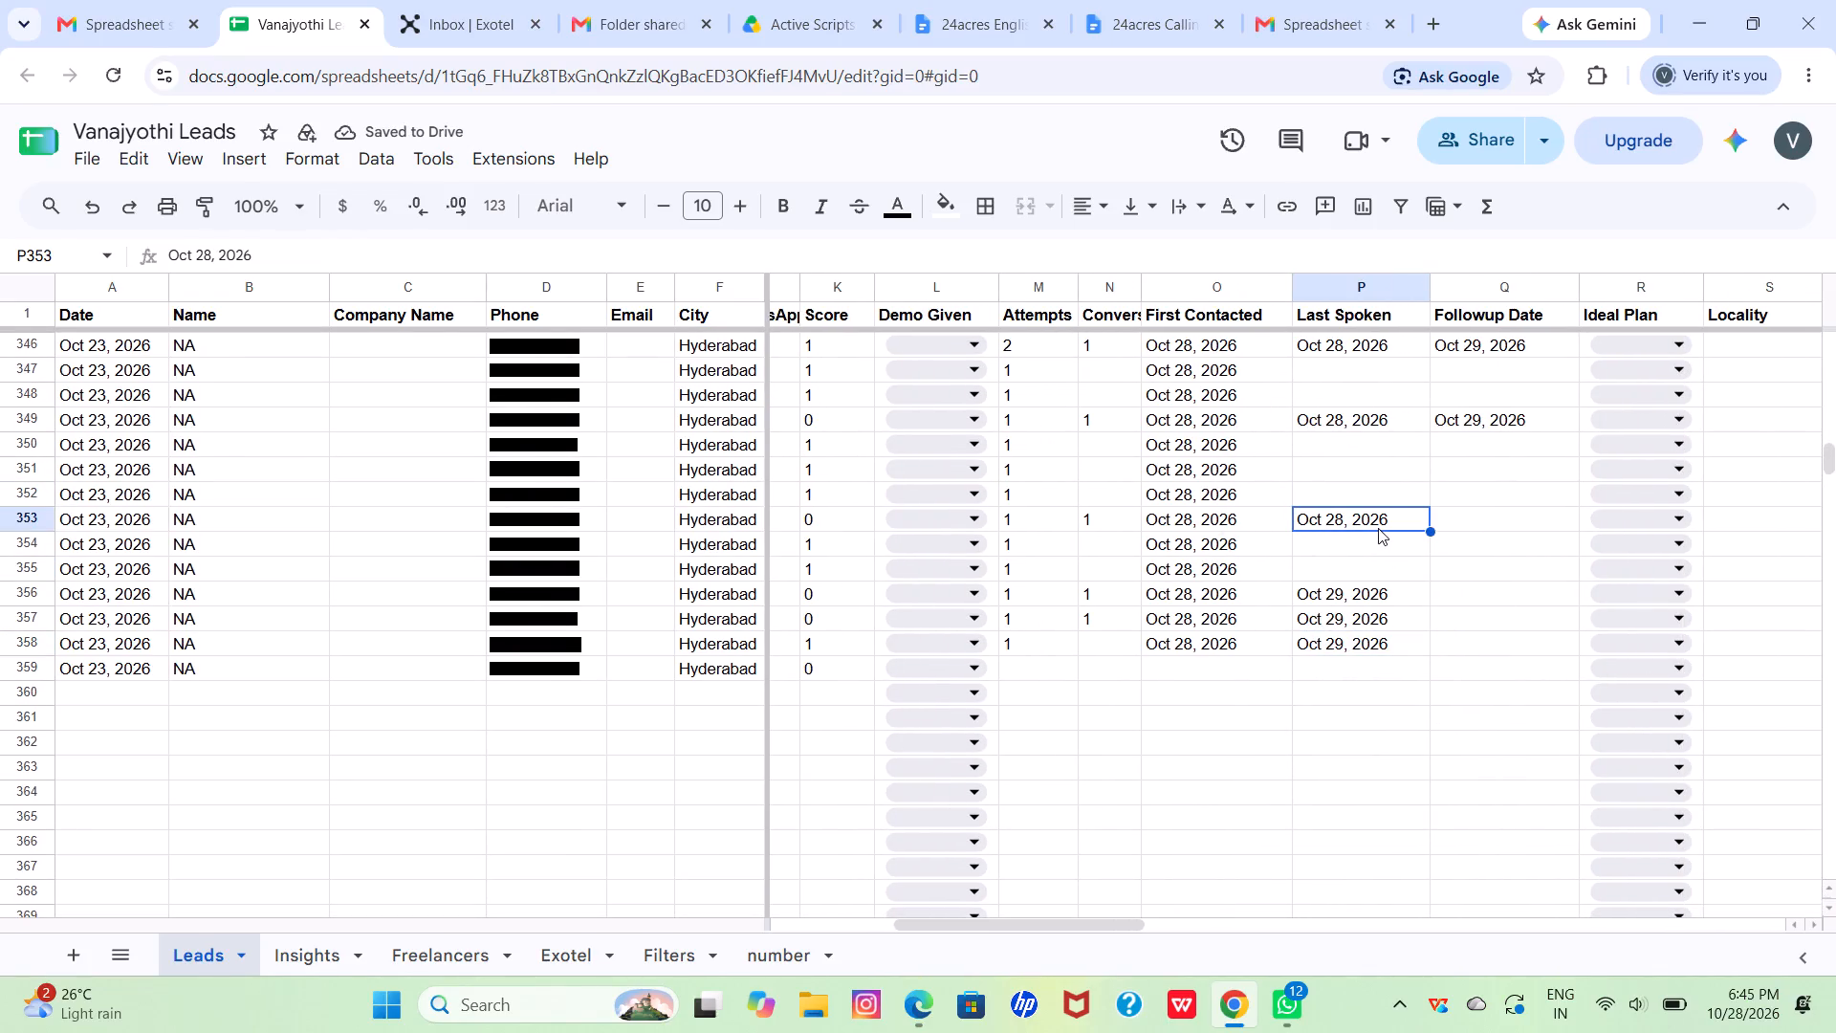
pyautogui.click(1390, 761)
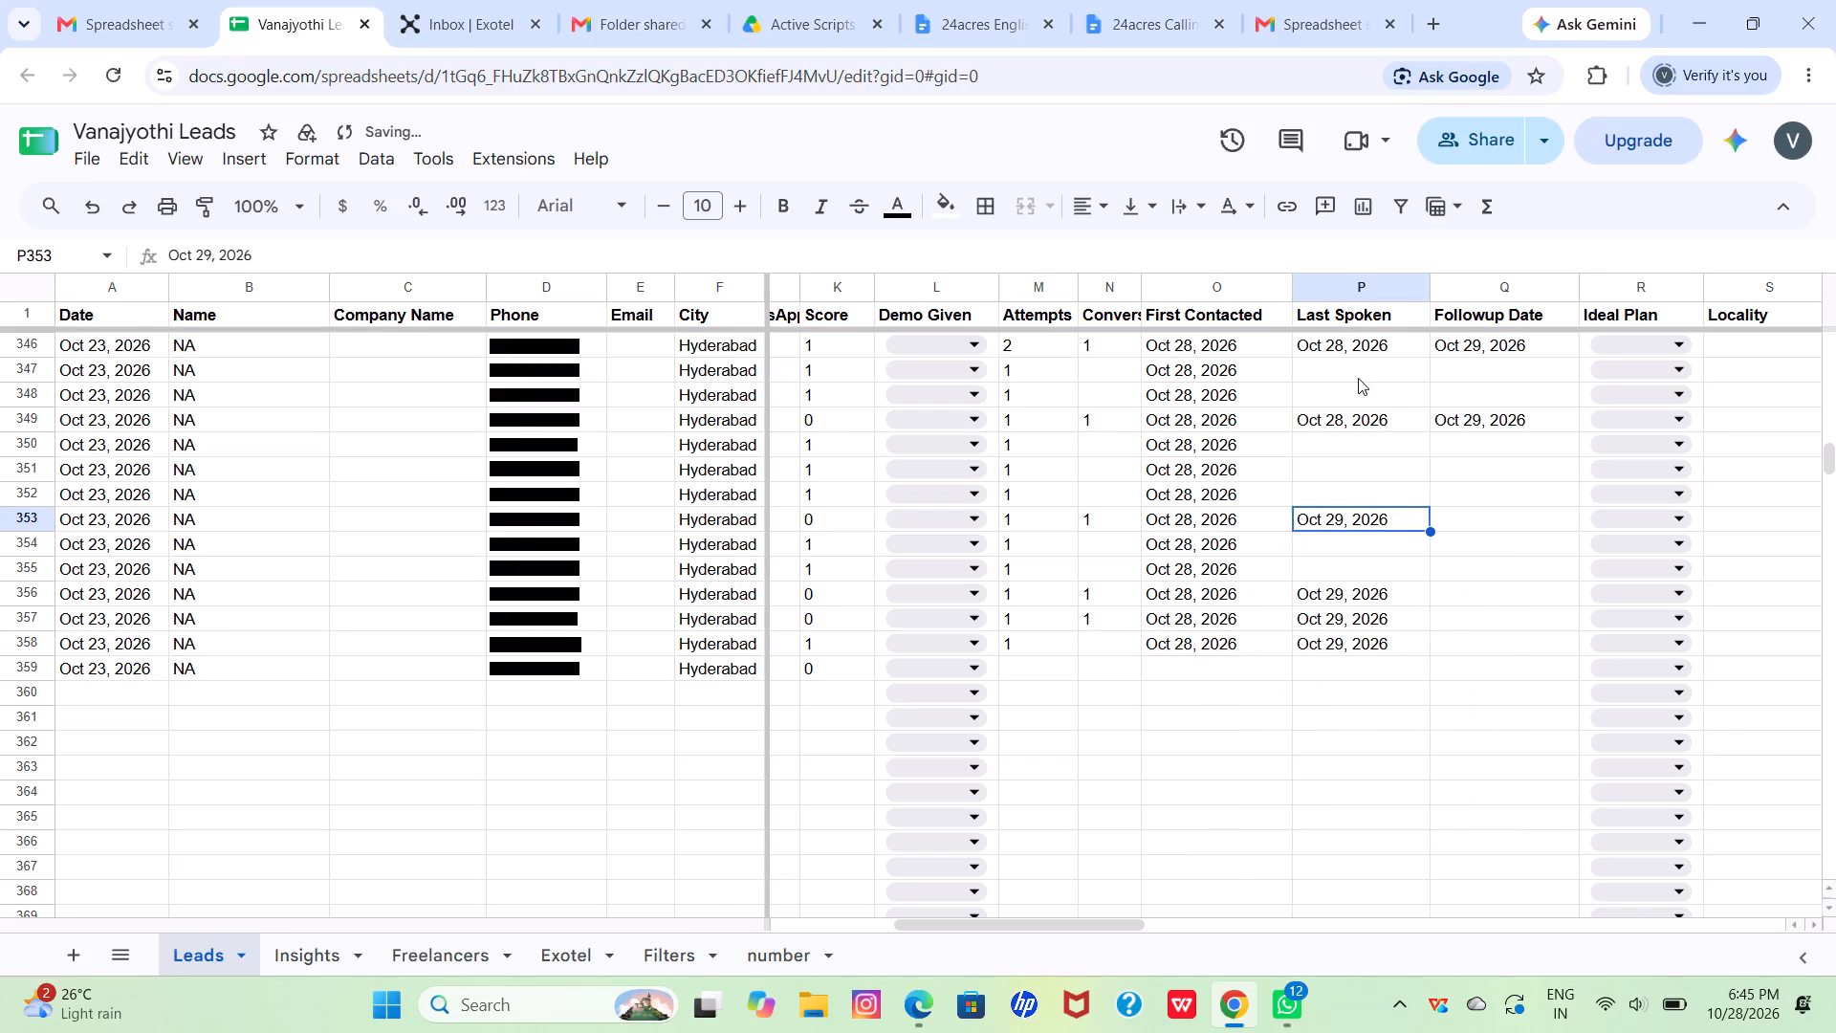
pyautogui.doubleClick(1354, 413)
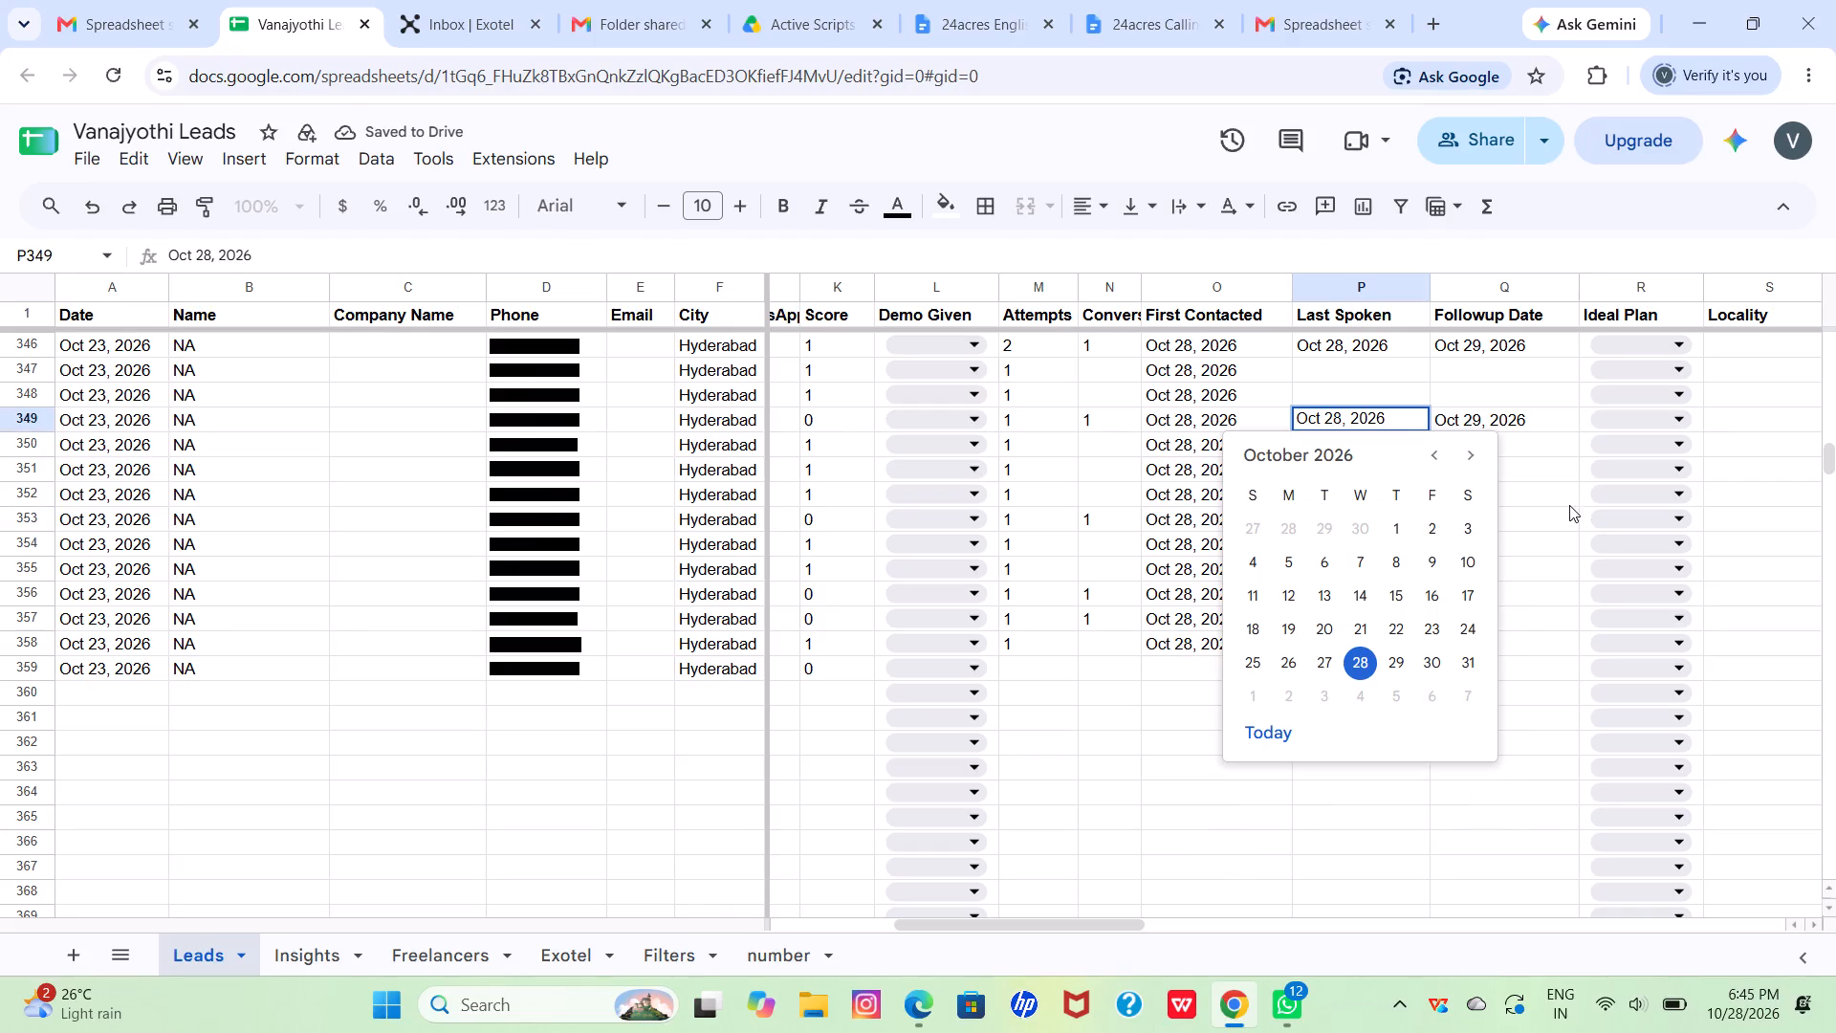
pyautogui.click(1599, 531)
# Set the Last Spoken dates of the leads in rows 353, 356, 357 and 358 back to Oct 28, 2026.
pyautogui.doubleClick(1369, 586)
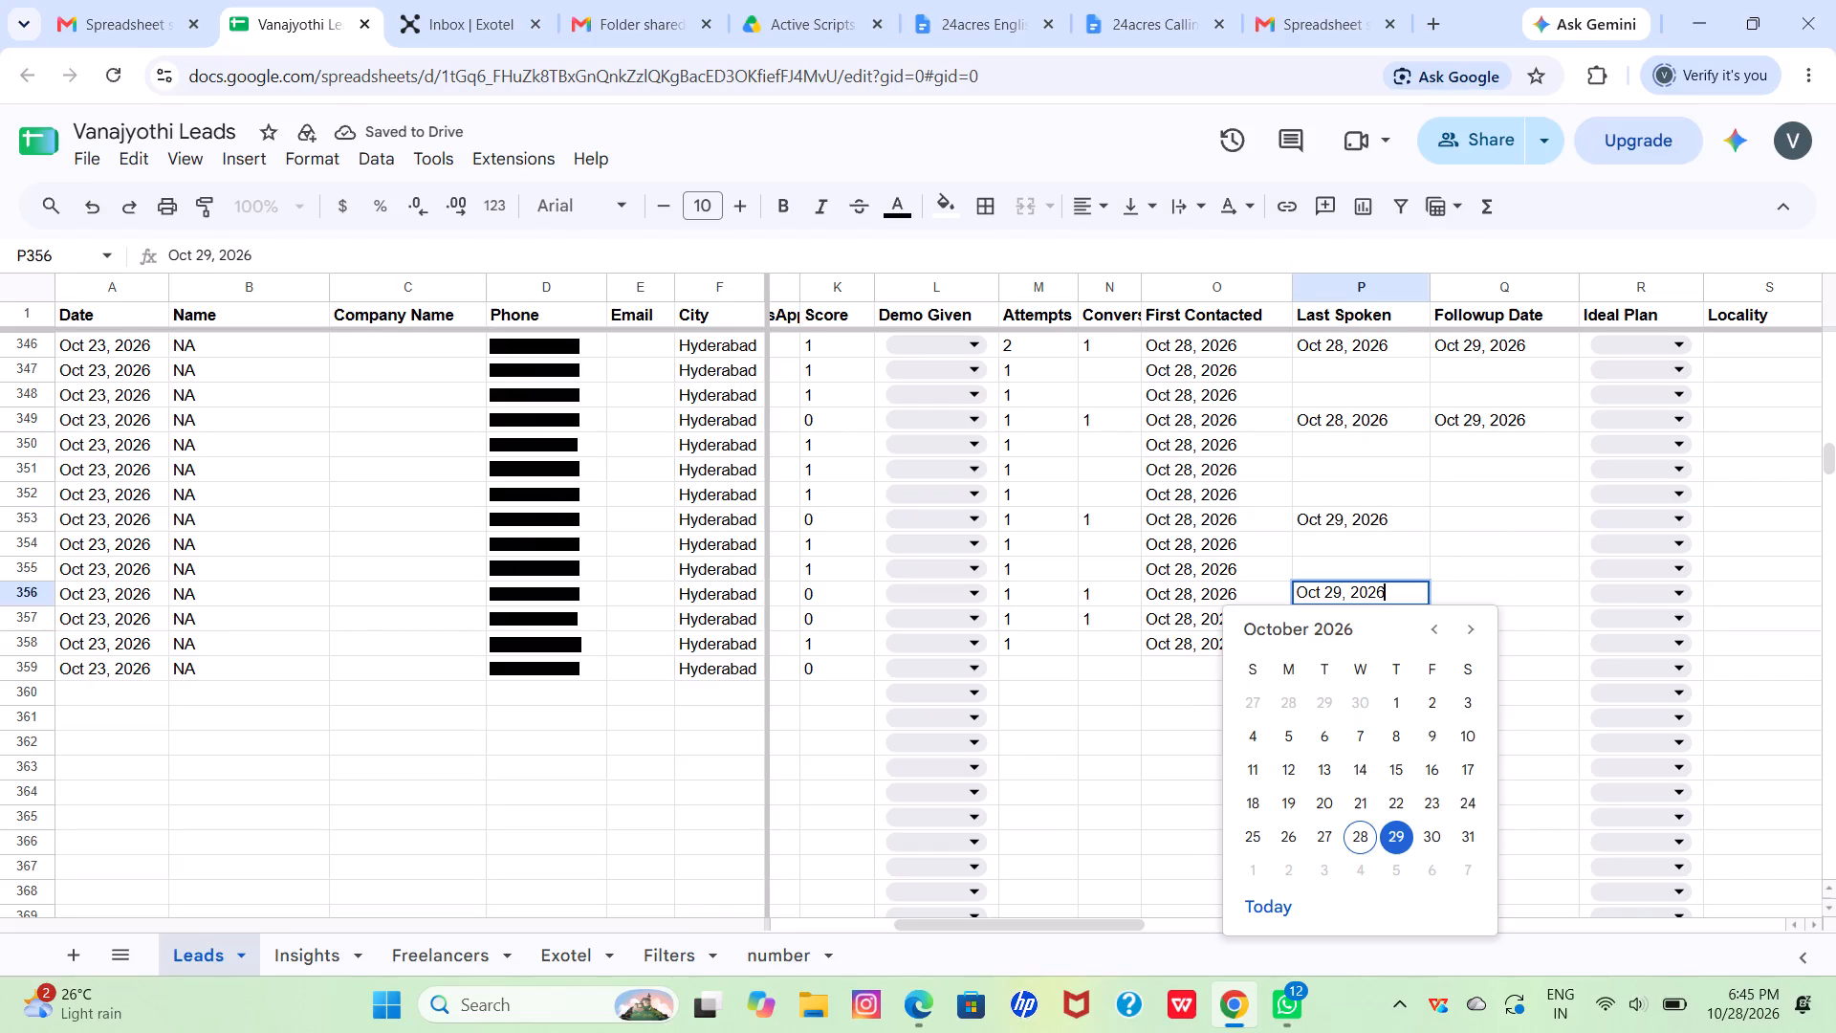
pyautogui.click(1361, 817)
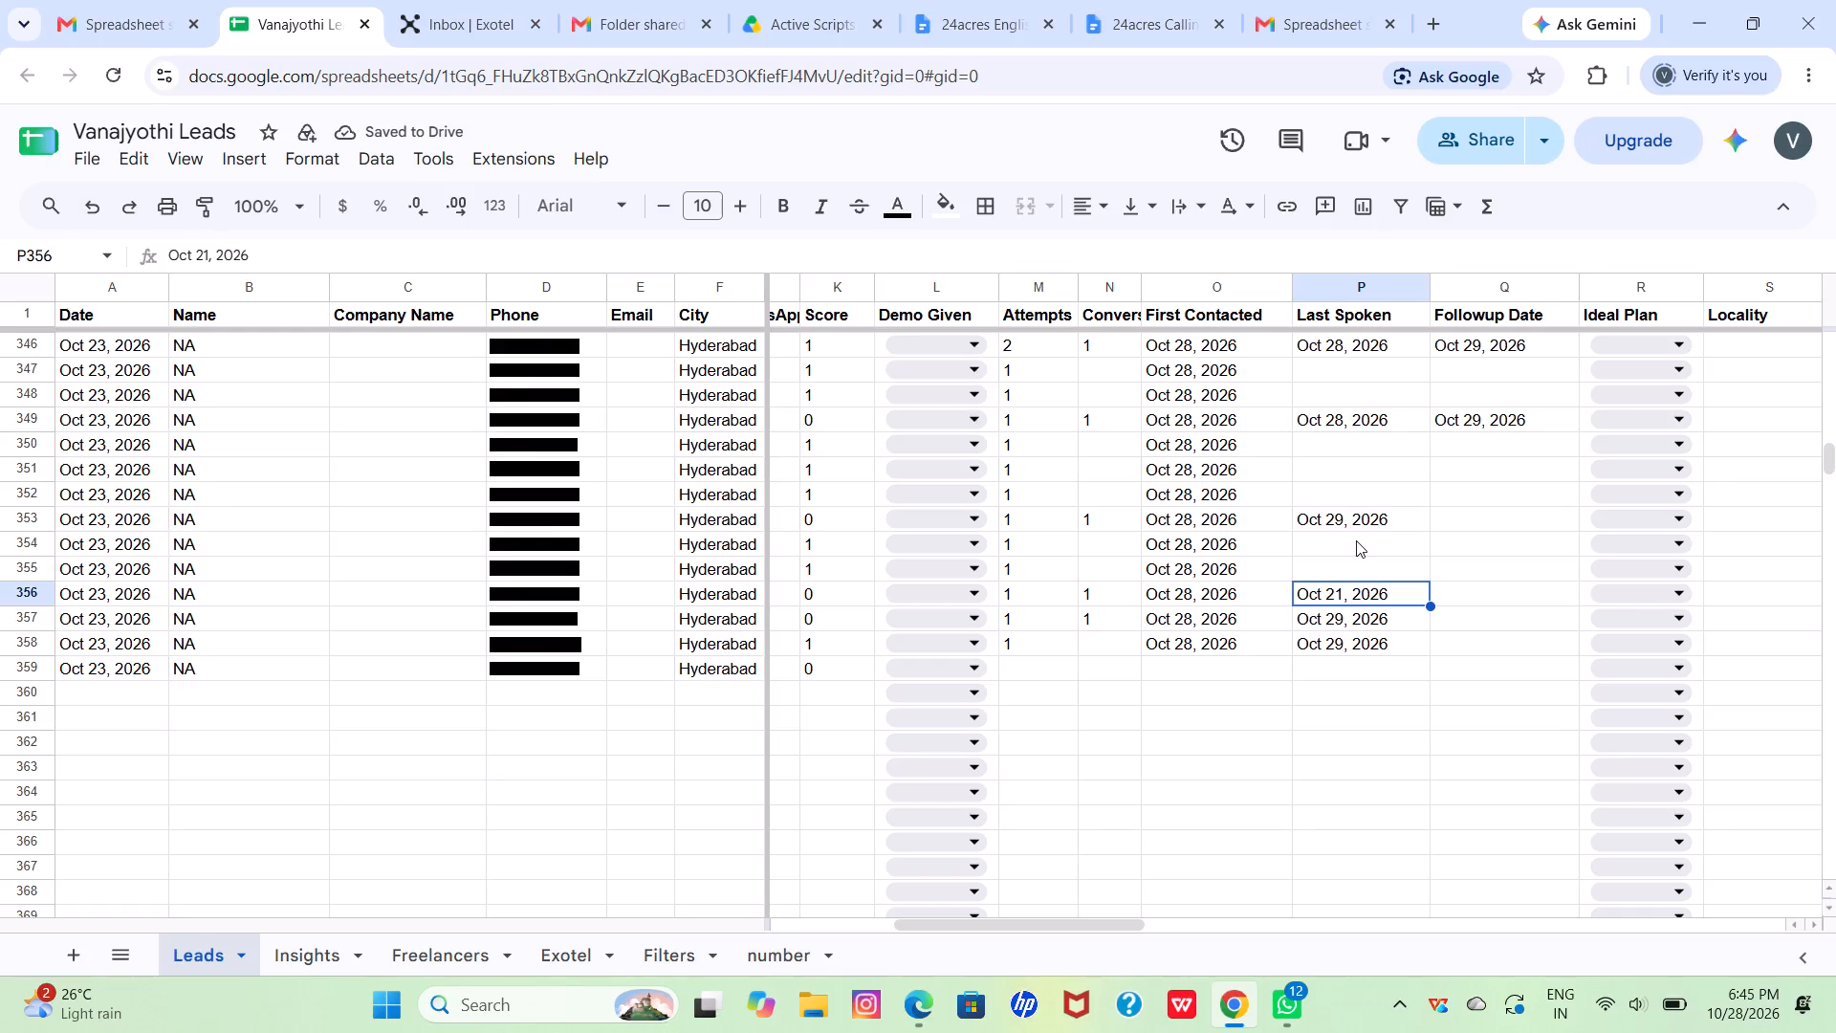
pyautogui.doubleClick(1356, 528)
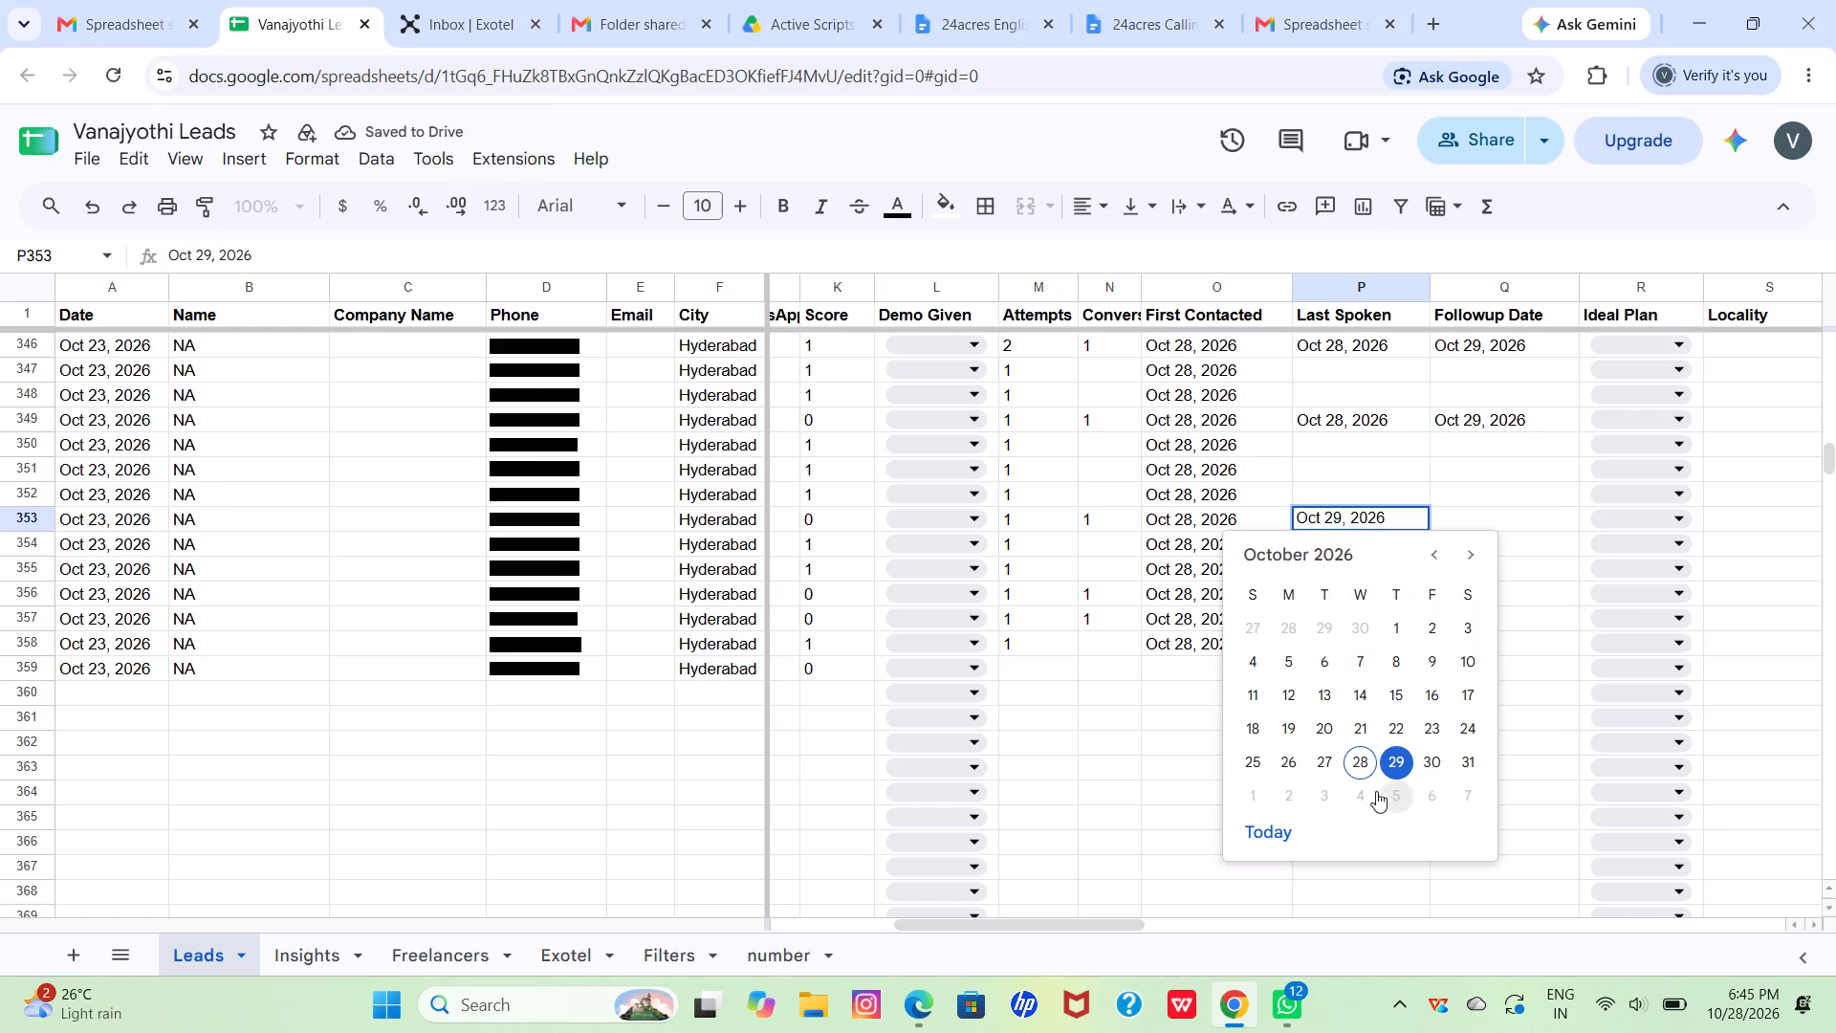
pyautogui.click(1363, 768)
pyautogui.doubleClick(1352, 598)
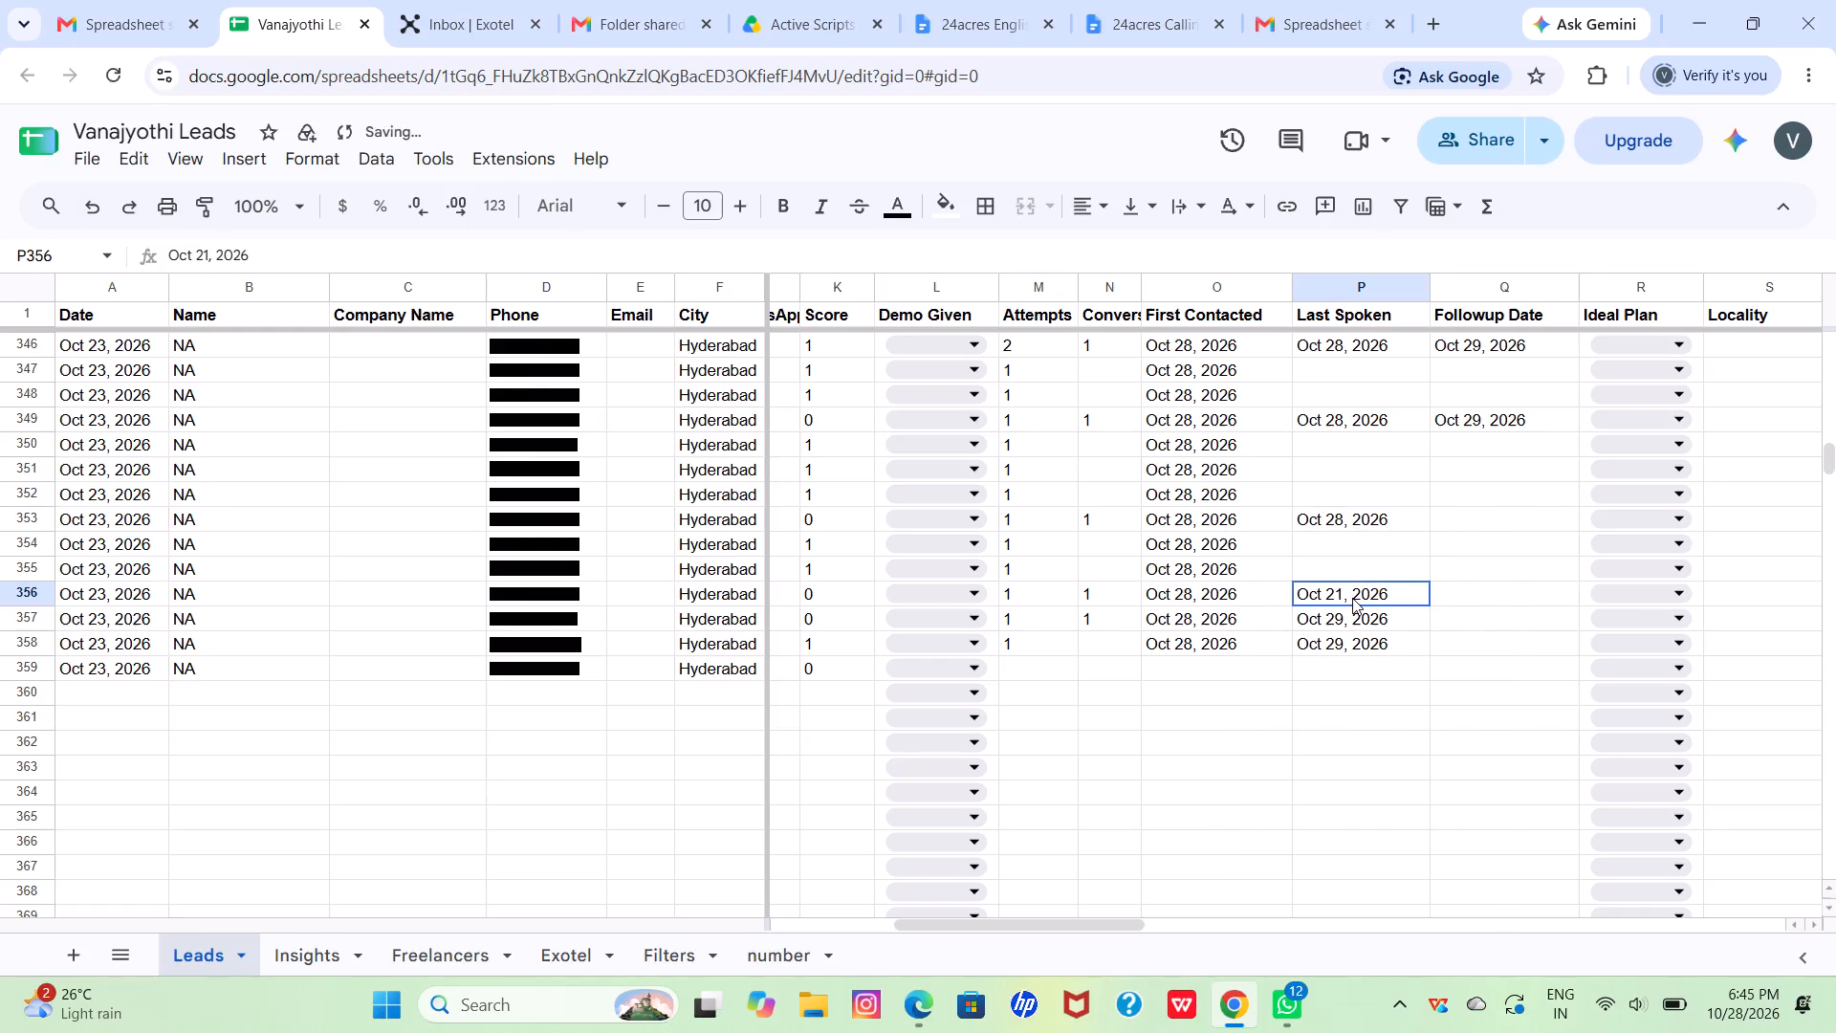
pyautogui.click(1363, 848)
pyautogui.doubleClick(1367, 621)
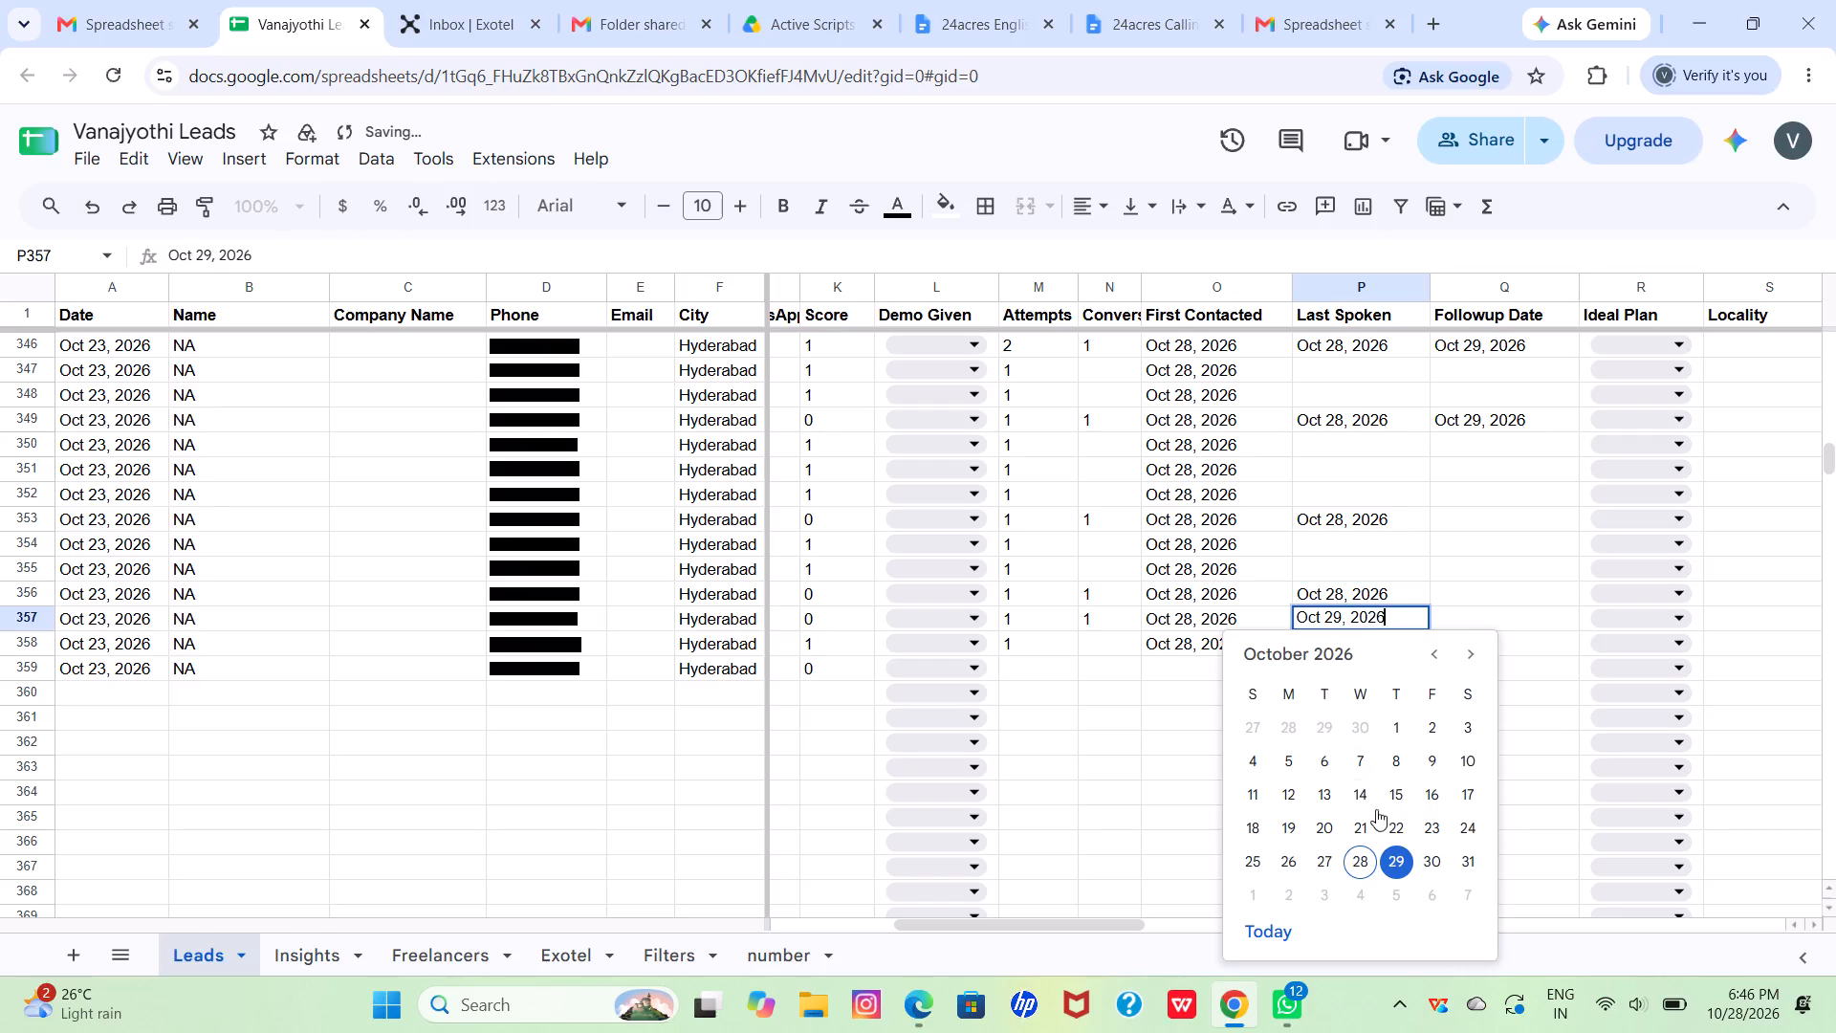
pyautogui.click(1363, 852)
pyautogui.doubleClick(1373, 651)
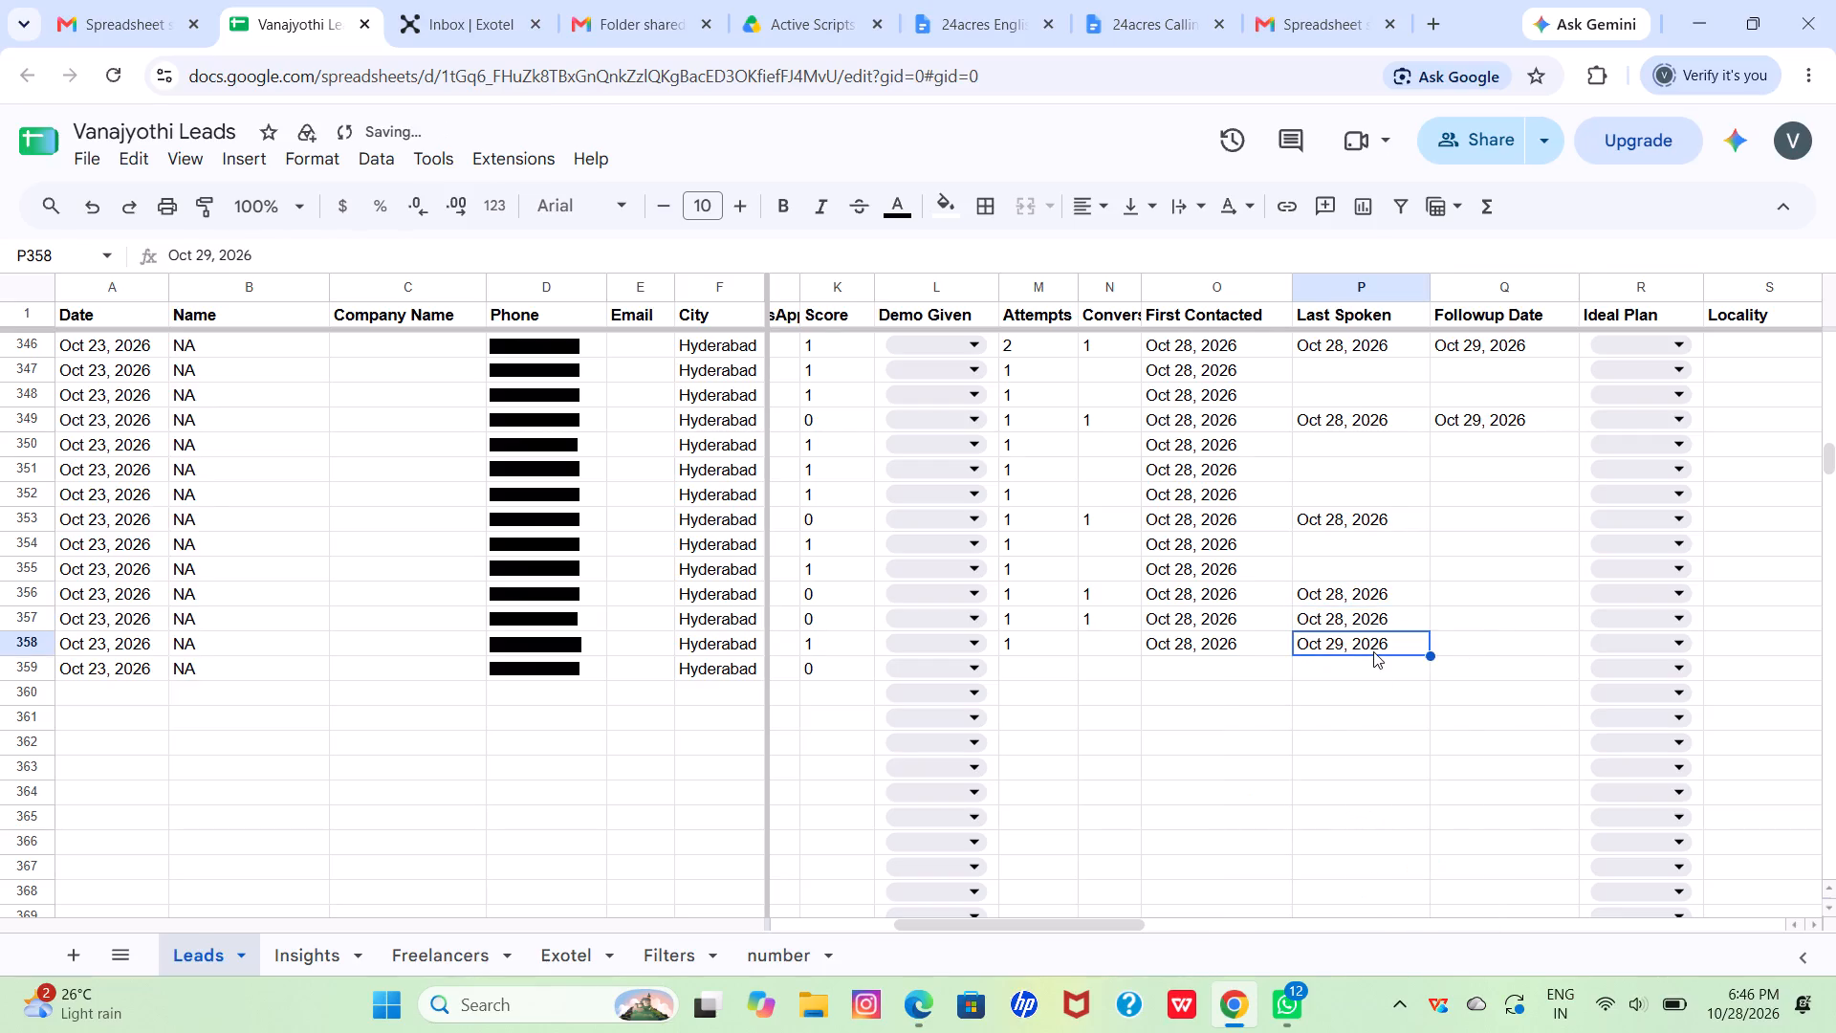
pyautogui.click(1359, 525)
# Copy the Oct 29, 2026 followup date from row 349 into the Followup Date of the Call Back lead in row 357.
pyautogui.click(1487, 431)
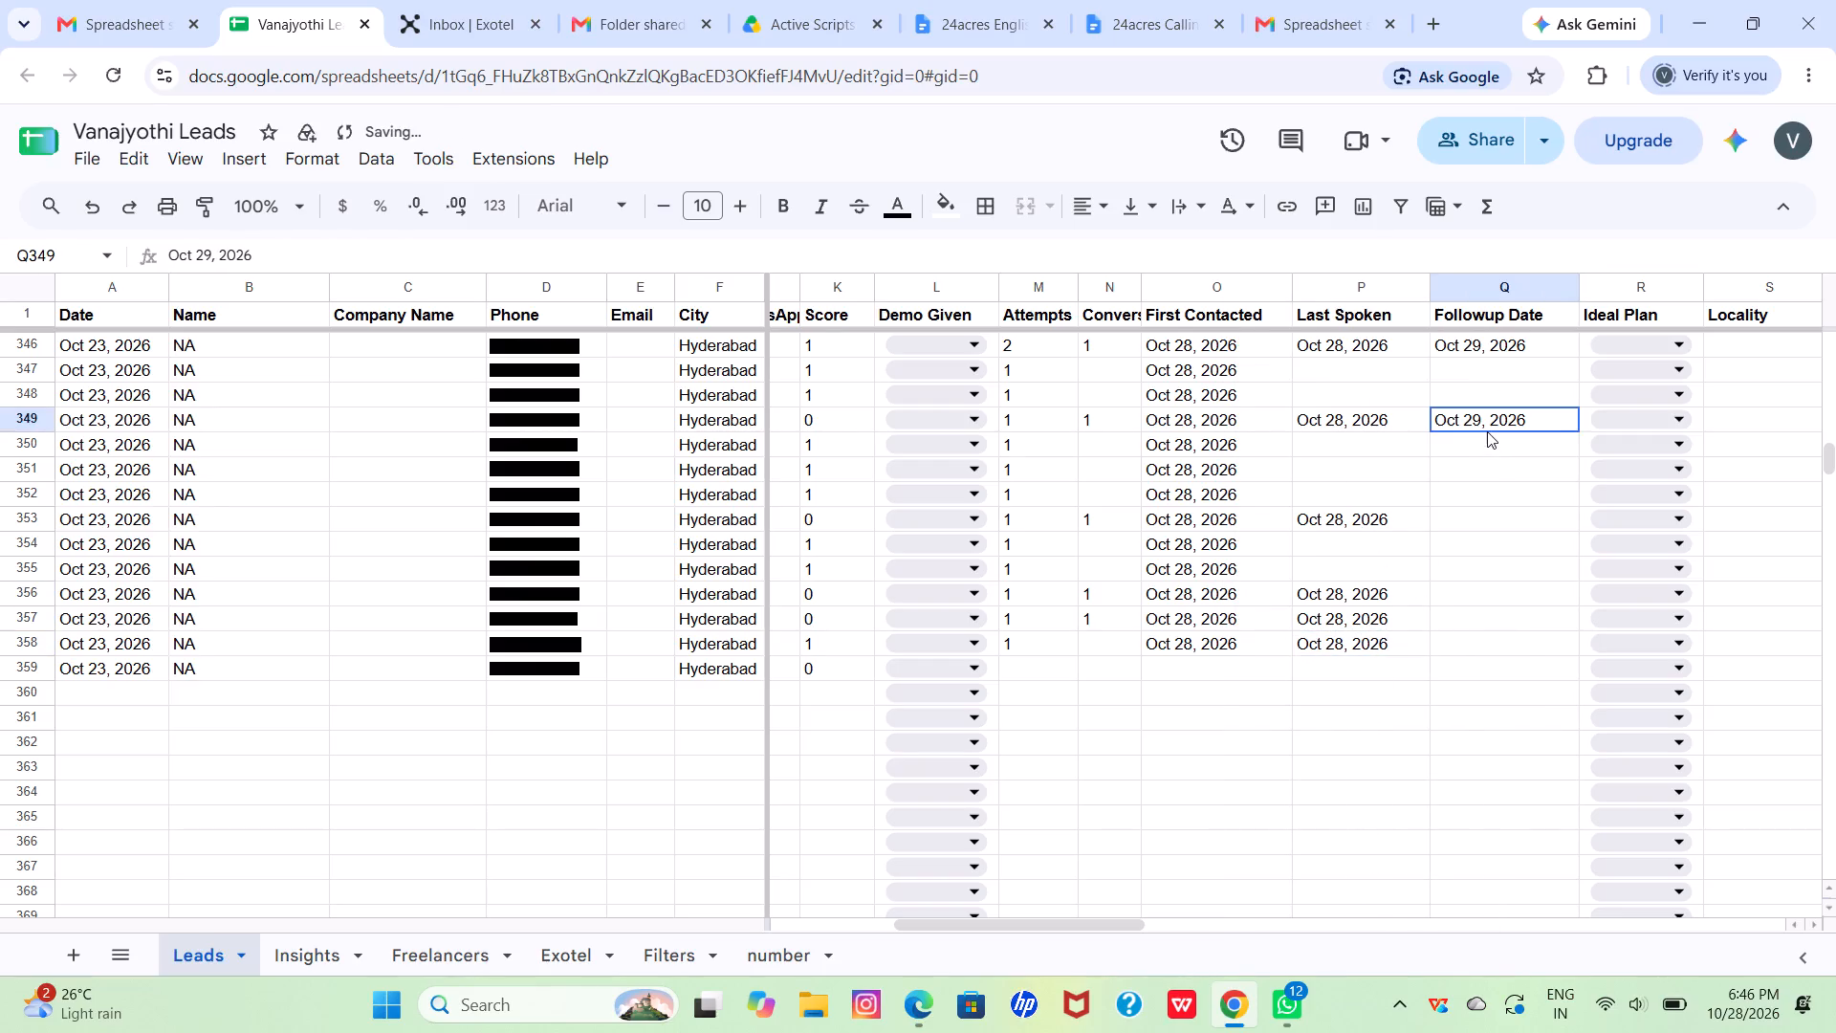
pyautogui.hotkey('ctrl', 'c')
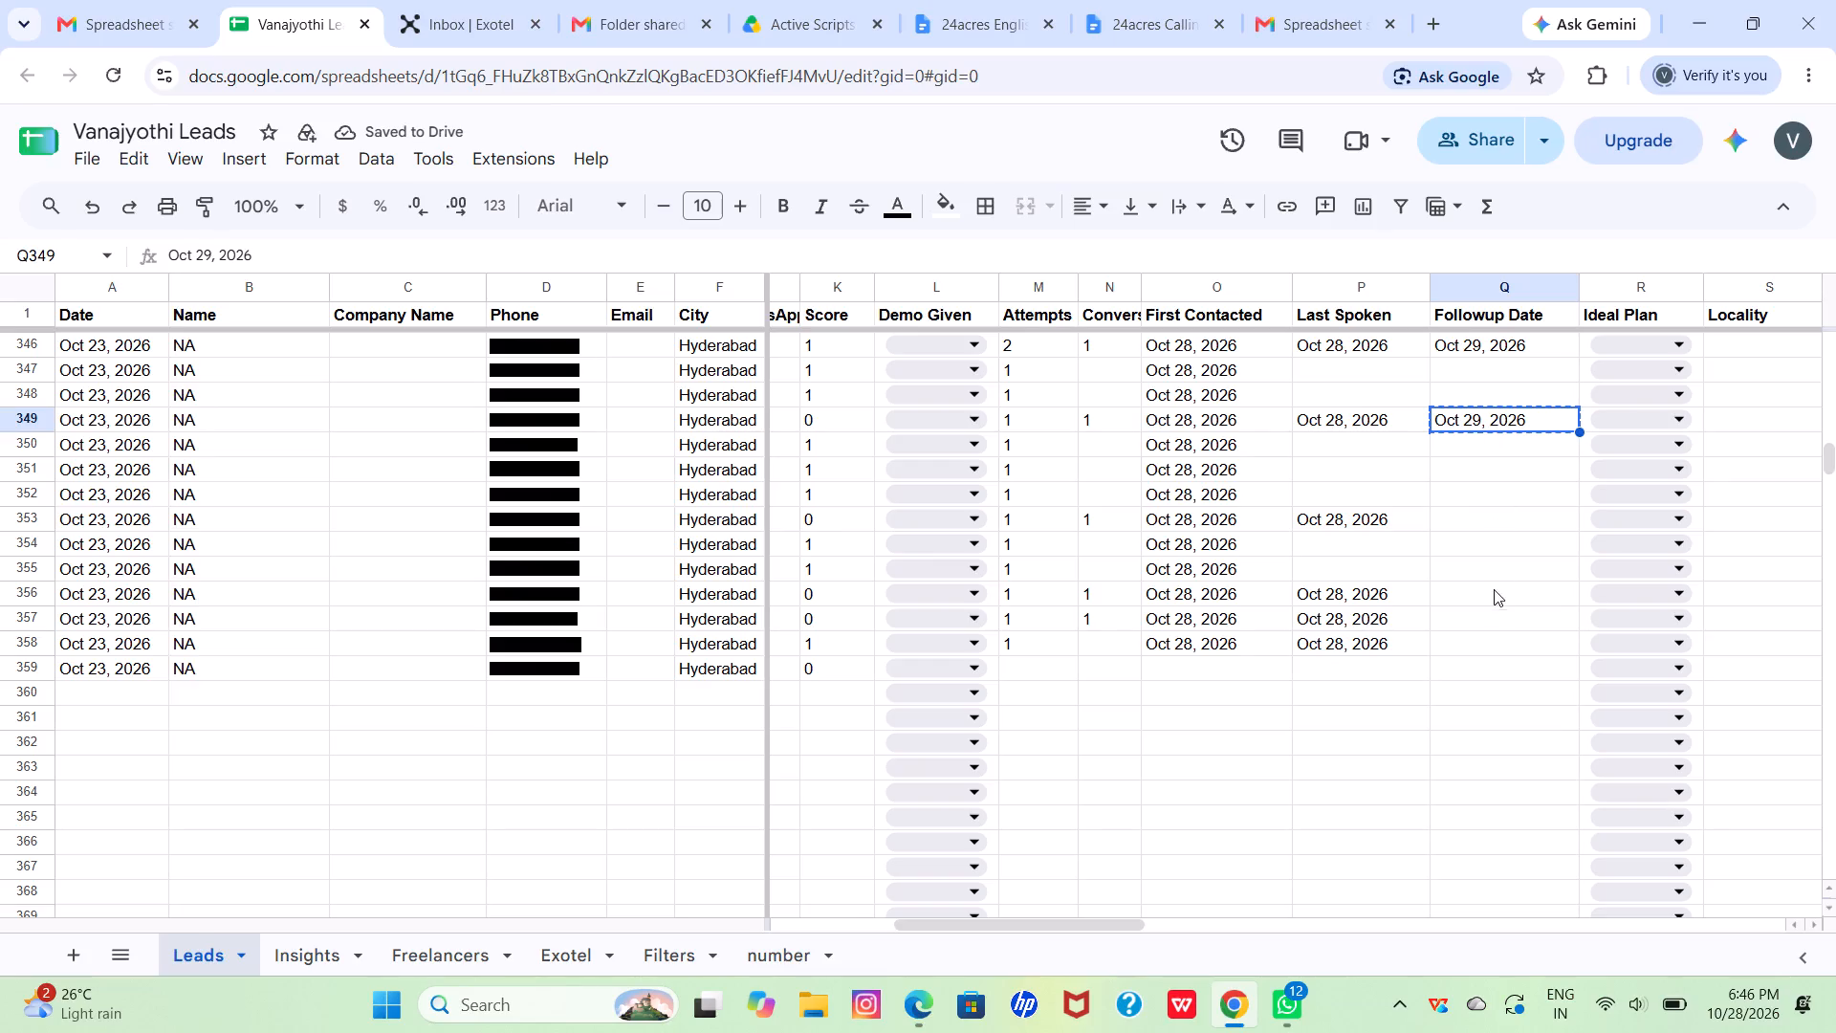
pyautogui.click(1495, 619)
pyautogui.hotkey('ctrl', 'v')
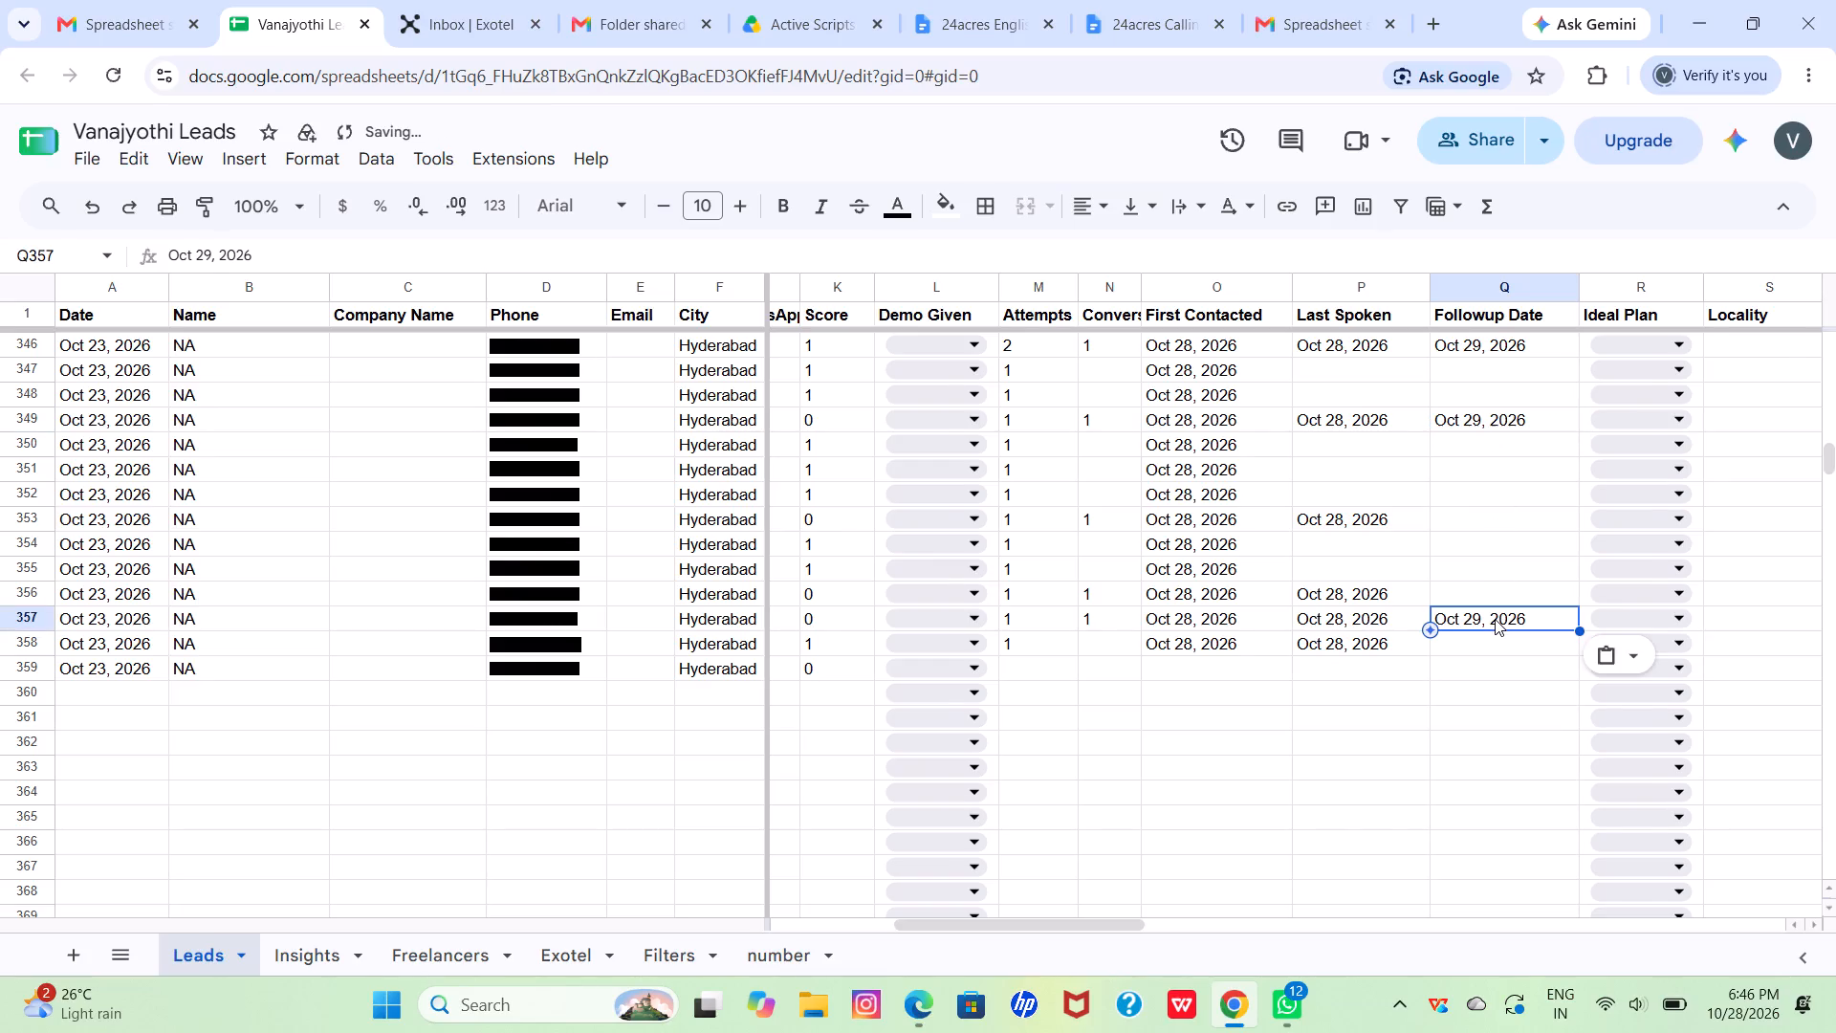
# Check the note of the lead in row 357 and look through the whole lead list's followup dates, statuses and attempts.
pyautogui.hscroll(-5, 1495, 619)
pyautogui.click(1495, 619)
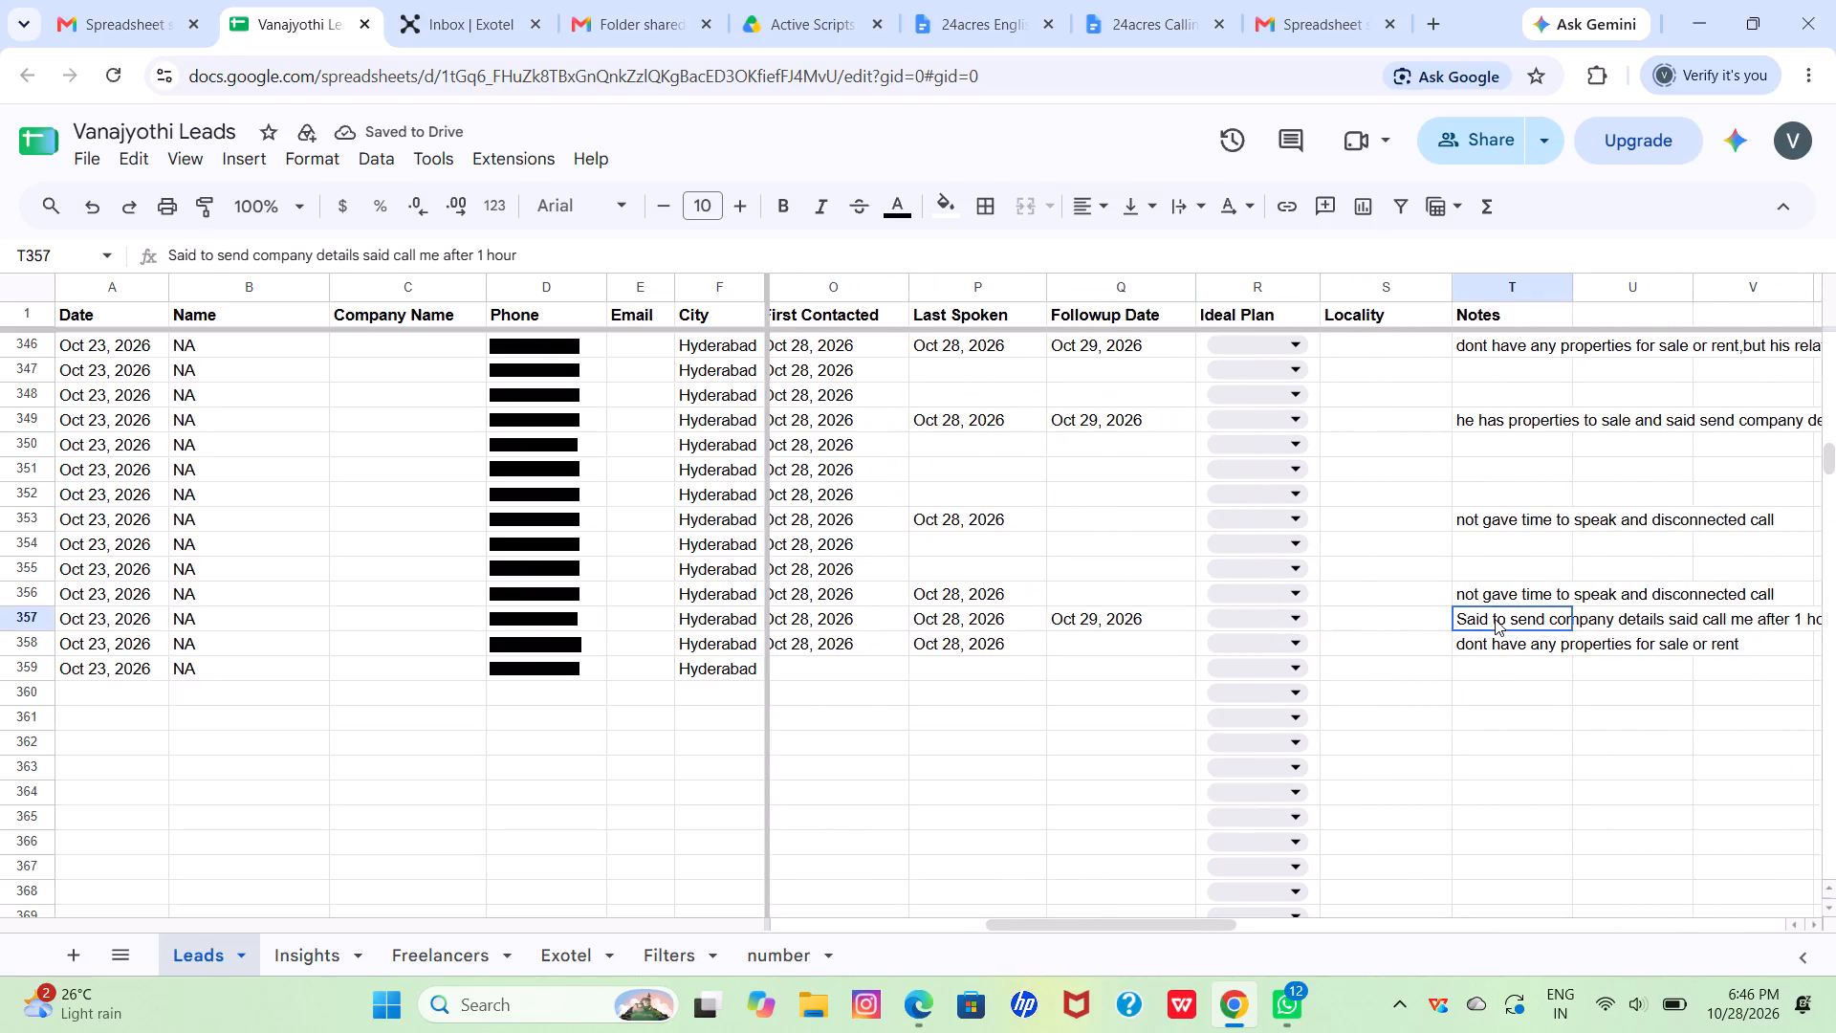
pyautogui.hscroll(-2, 1495, 619)
pyautogui.hscroll(3, 1495, 619)
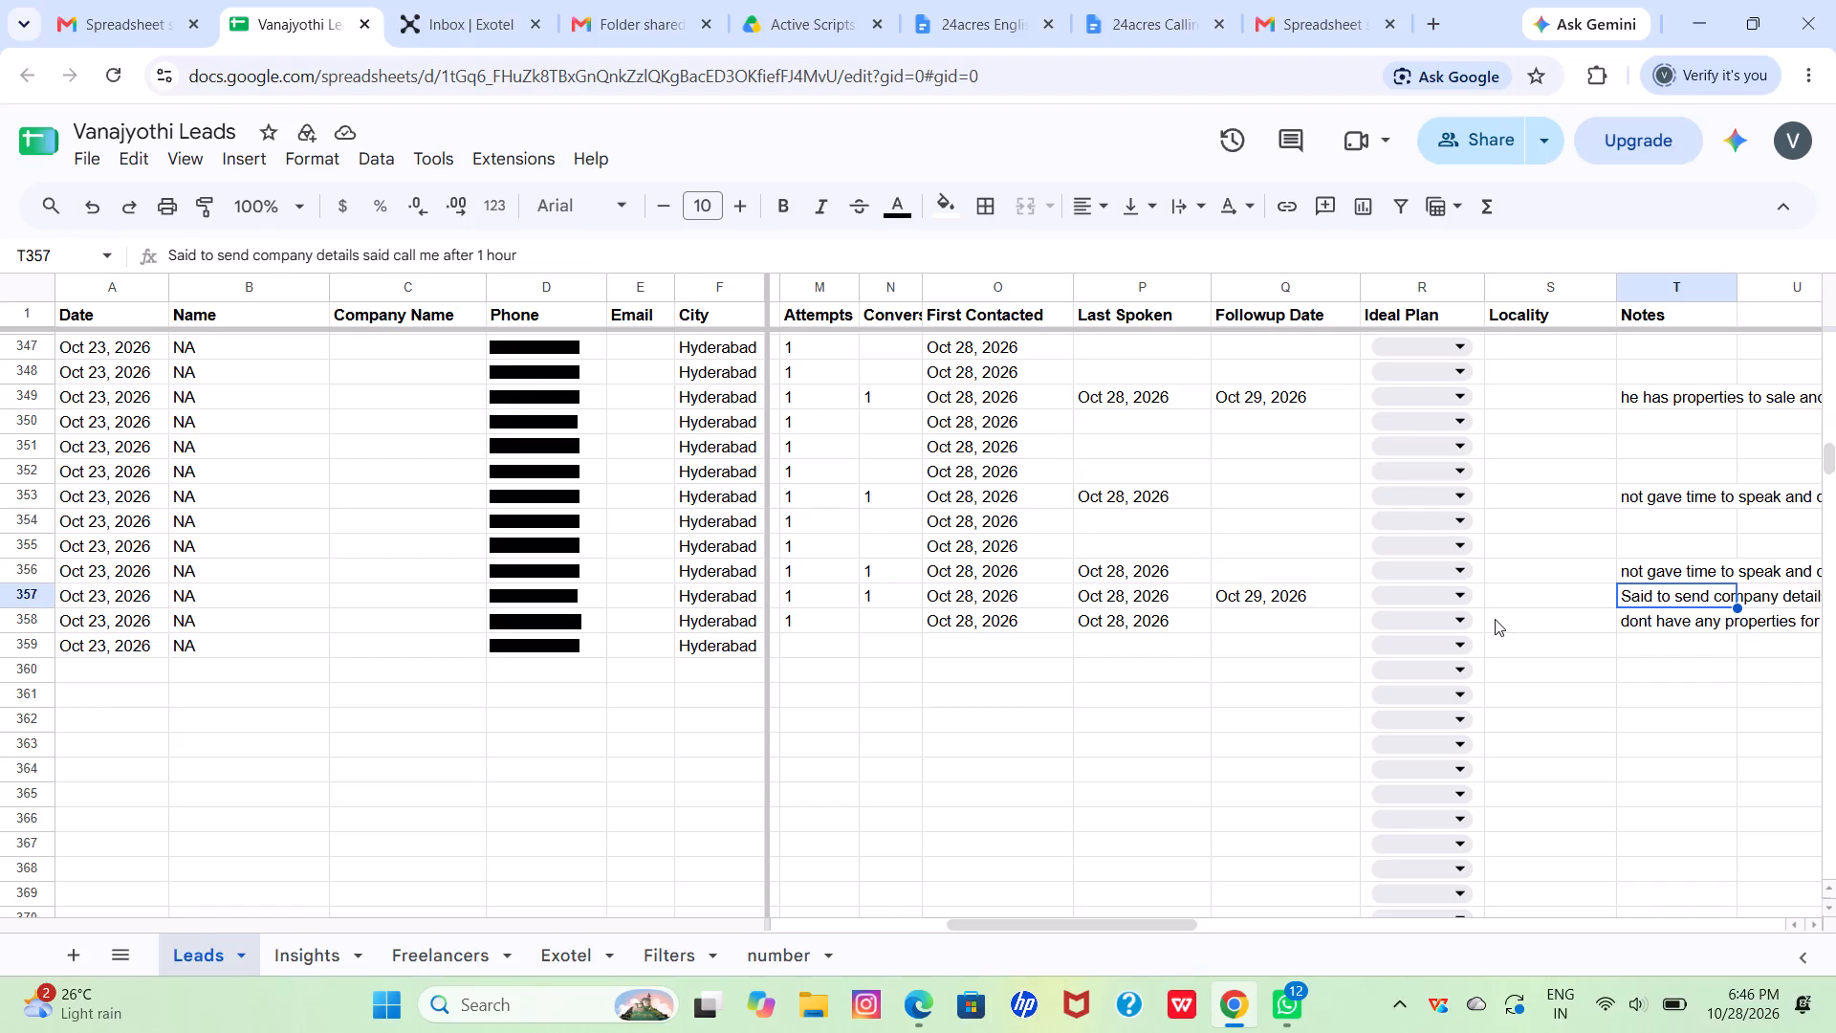
pyautogui.scroll(1, 1275, 613)
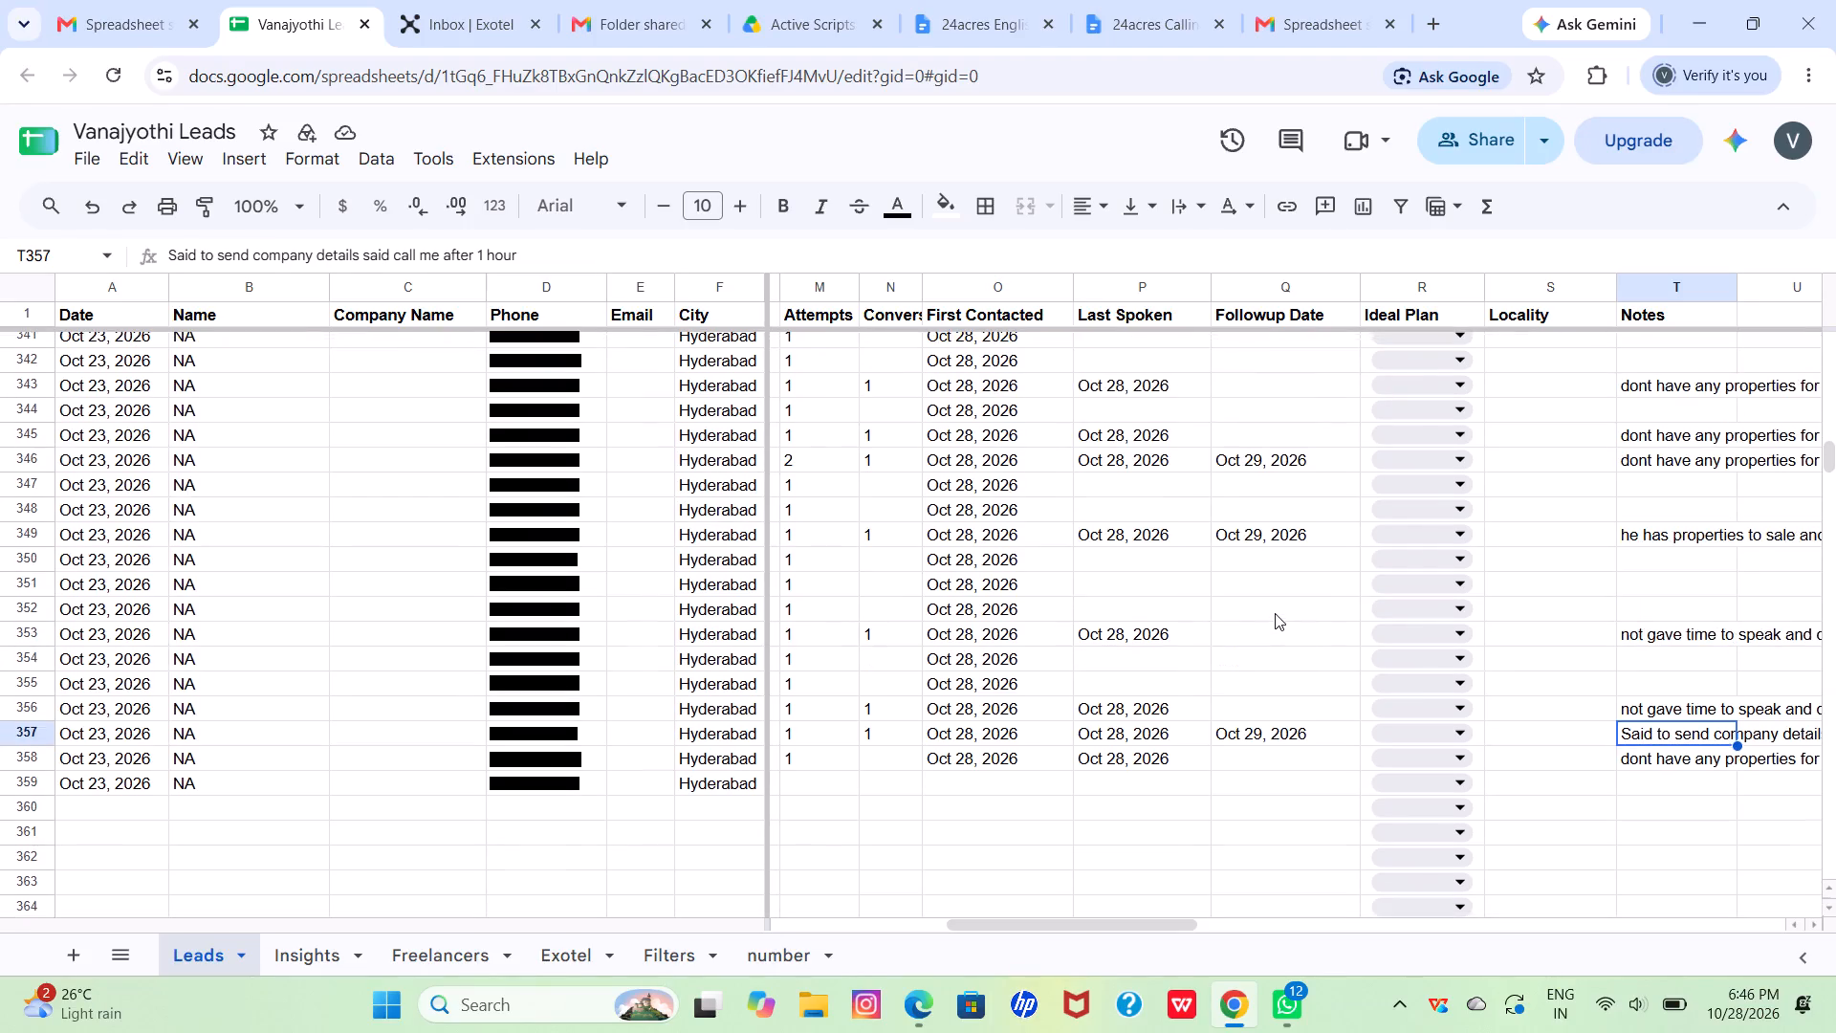
pyautogui.scroll(13, 1275, 613)
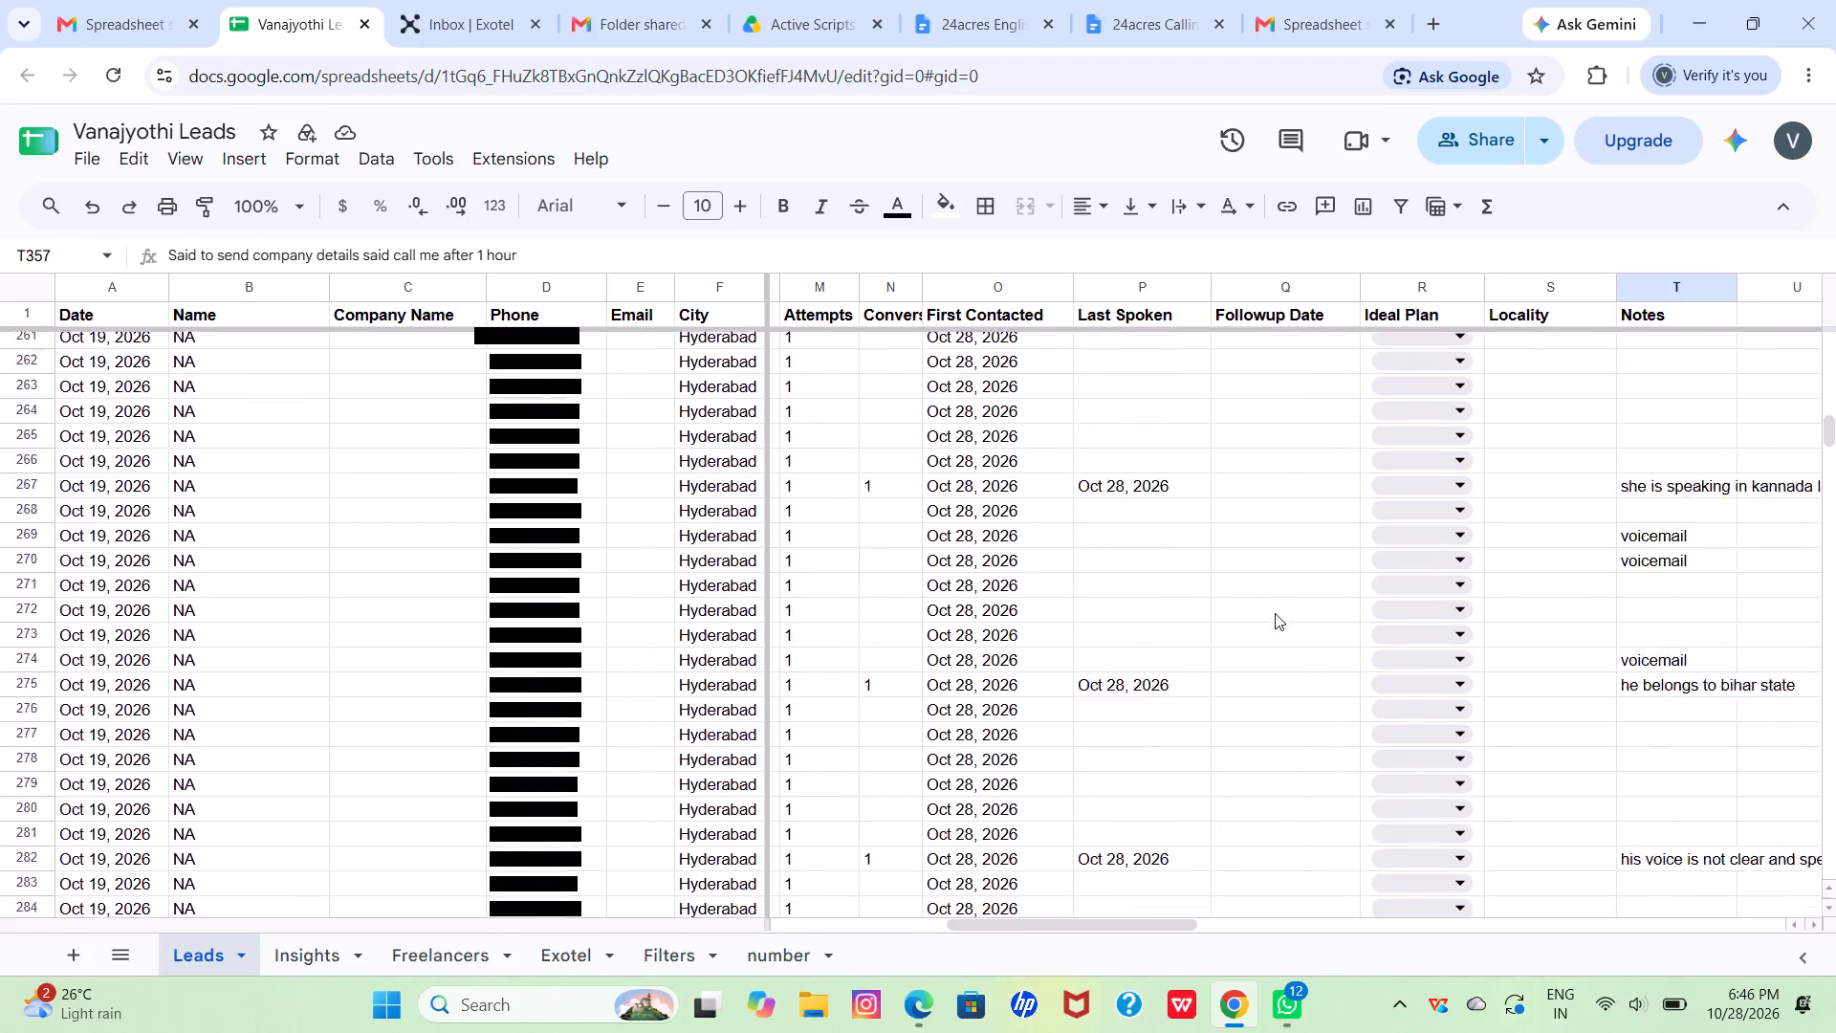
pyautogui.scroll(13, 1275, 613)
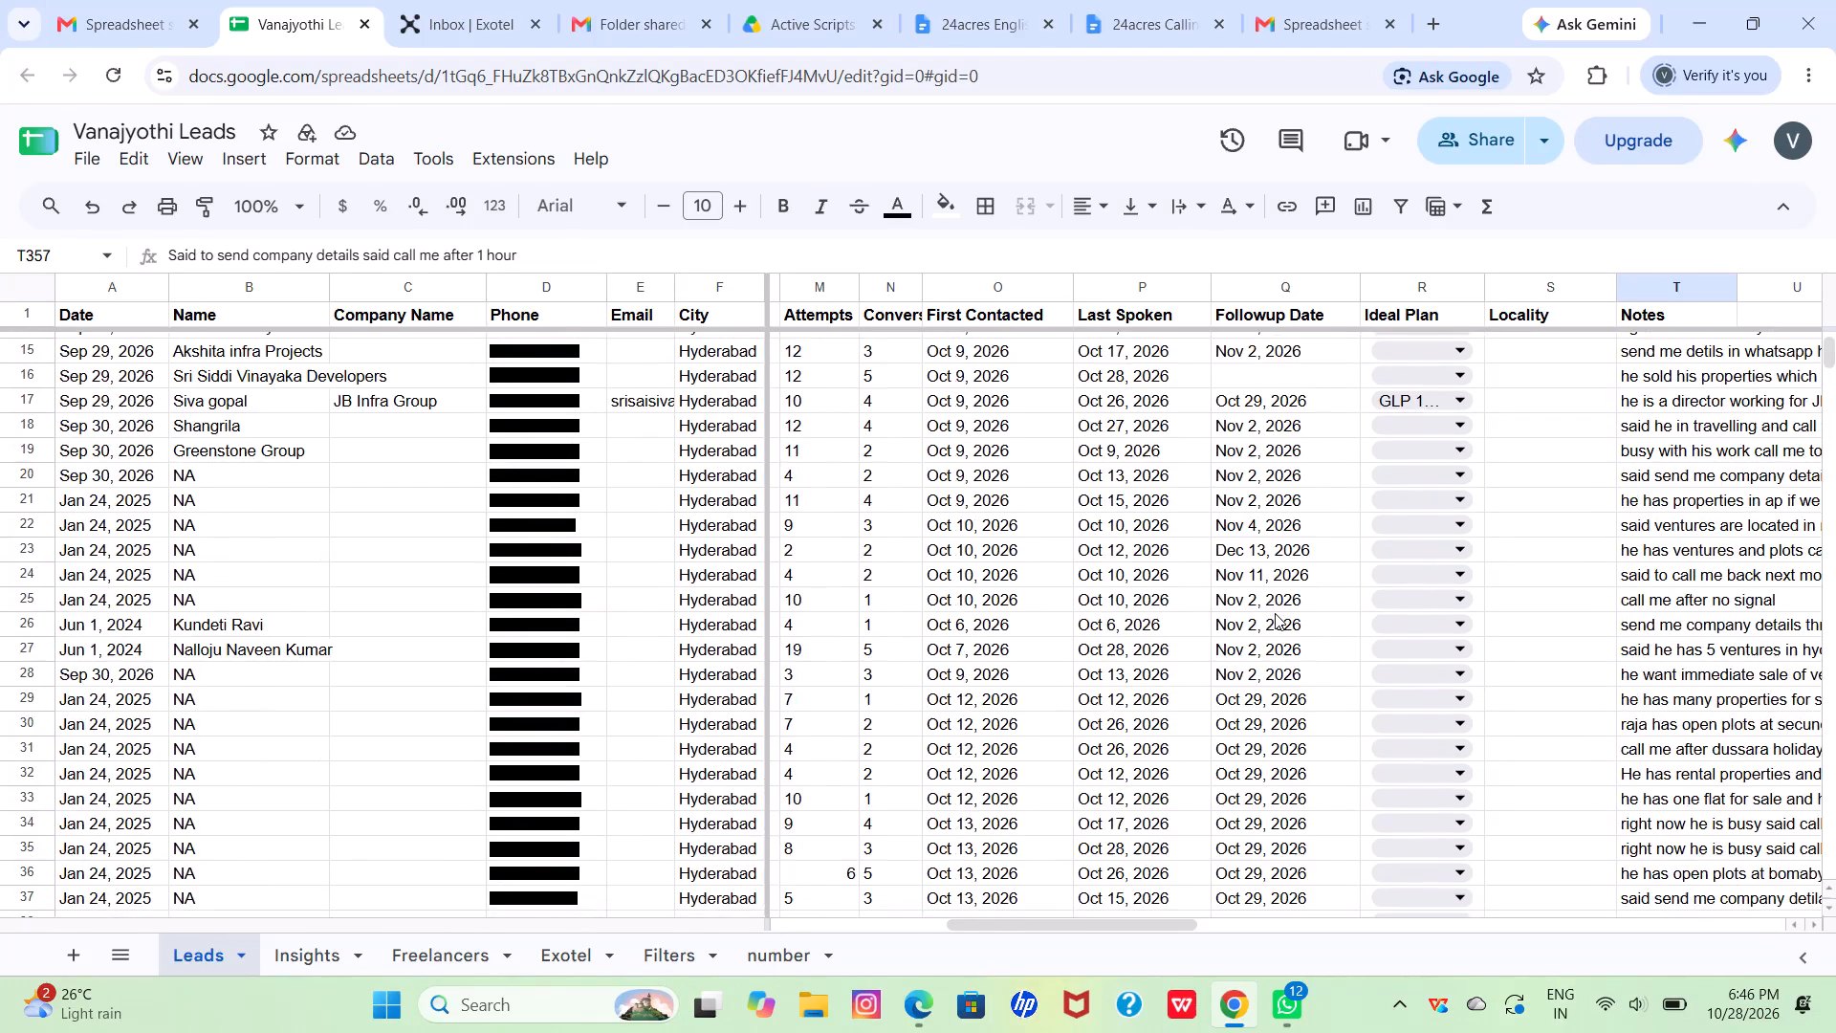
pyautogui.scroll(3, 1275, 613)
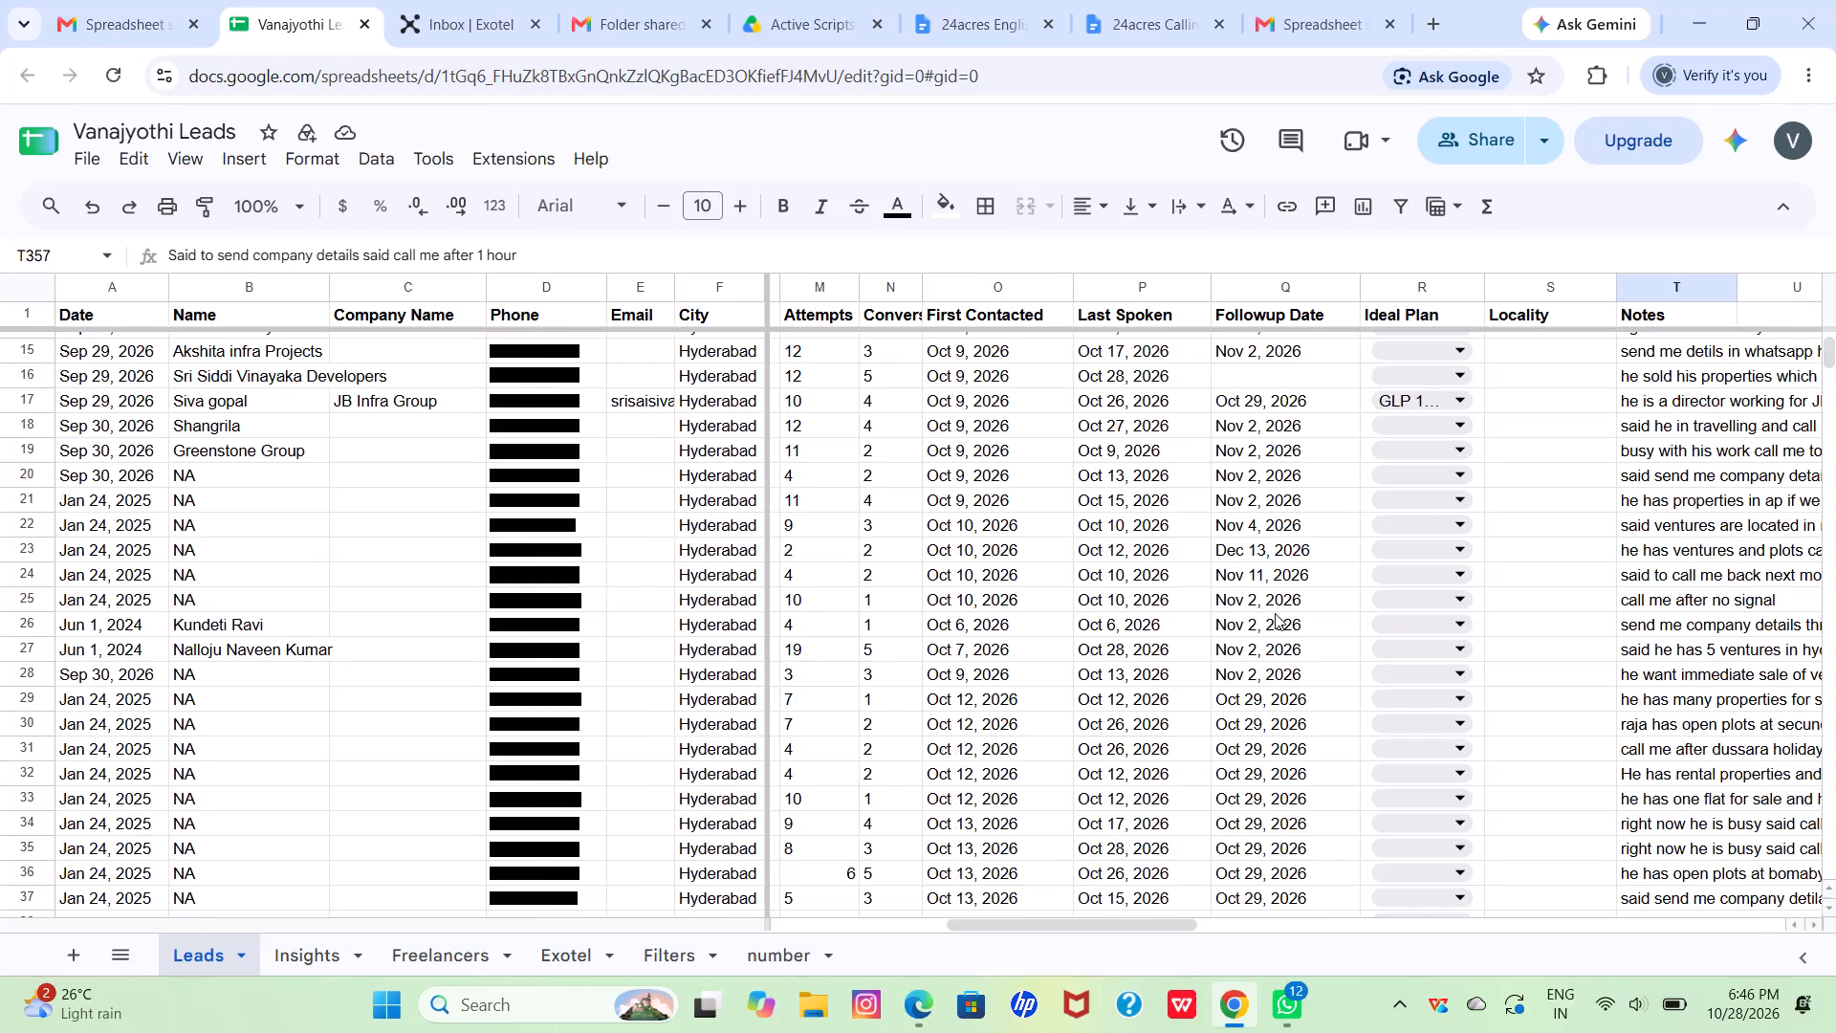
pyautogui.hscroll(-5, 1275, 613)
pyautogui.hscroll(8, 1275, 613)
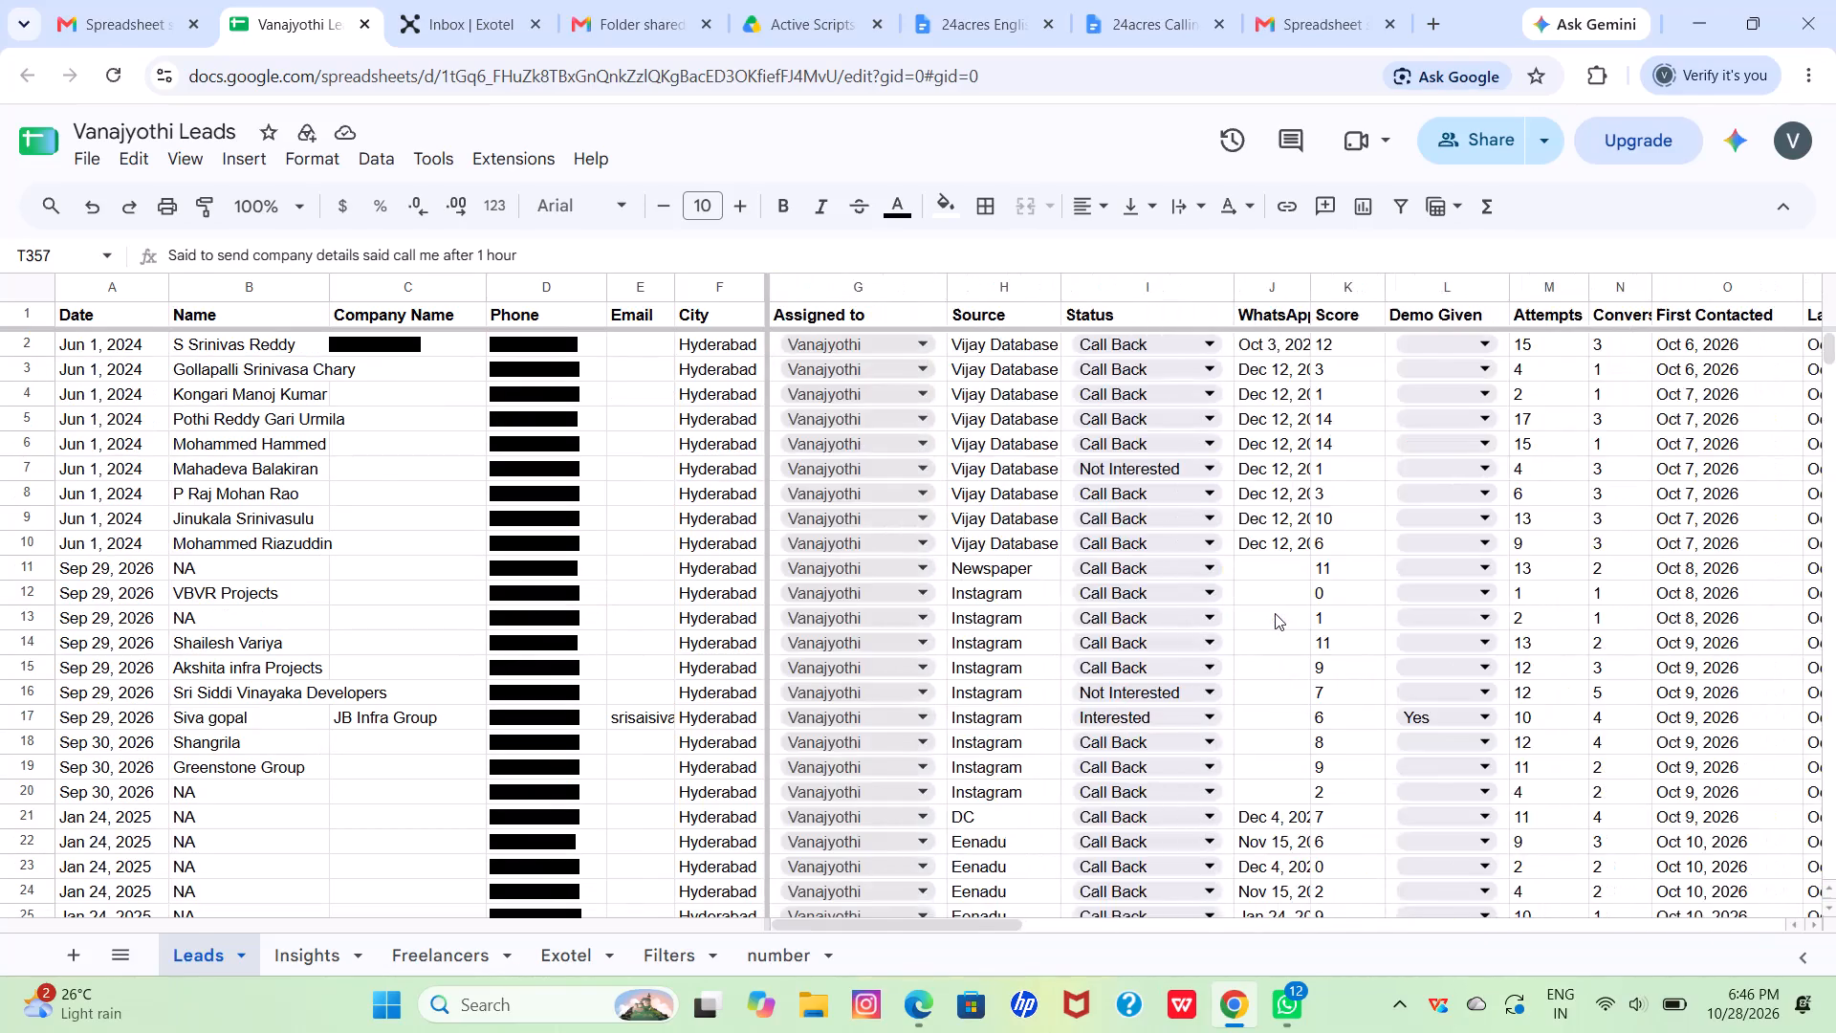
pyautogui.scroll(-16, 1275, 613)
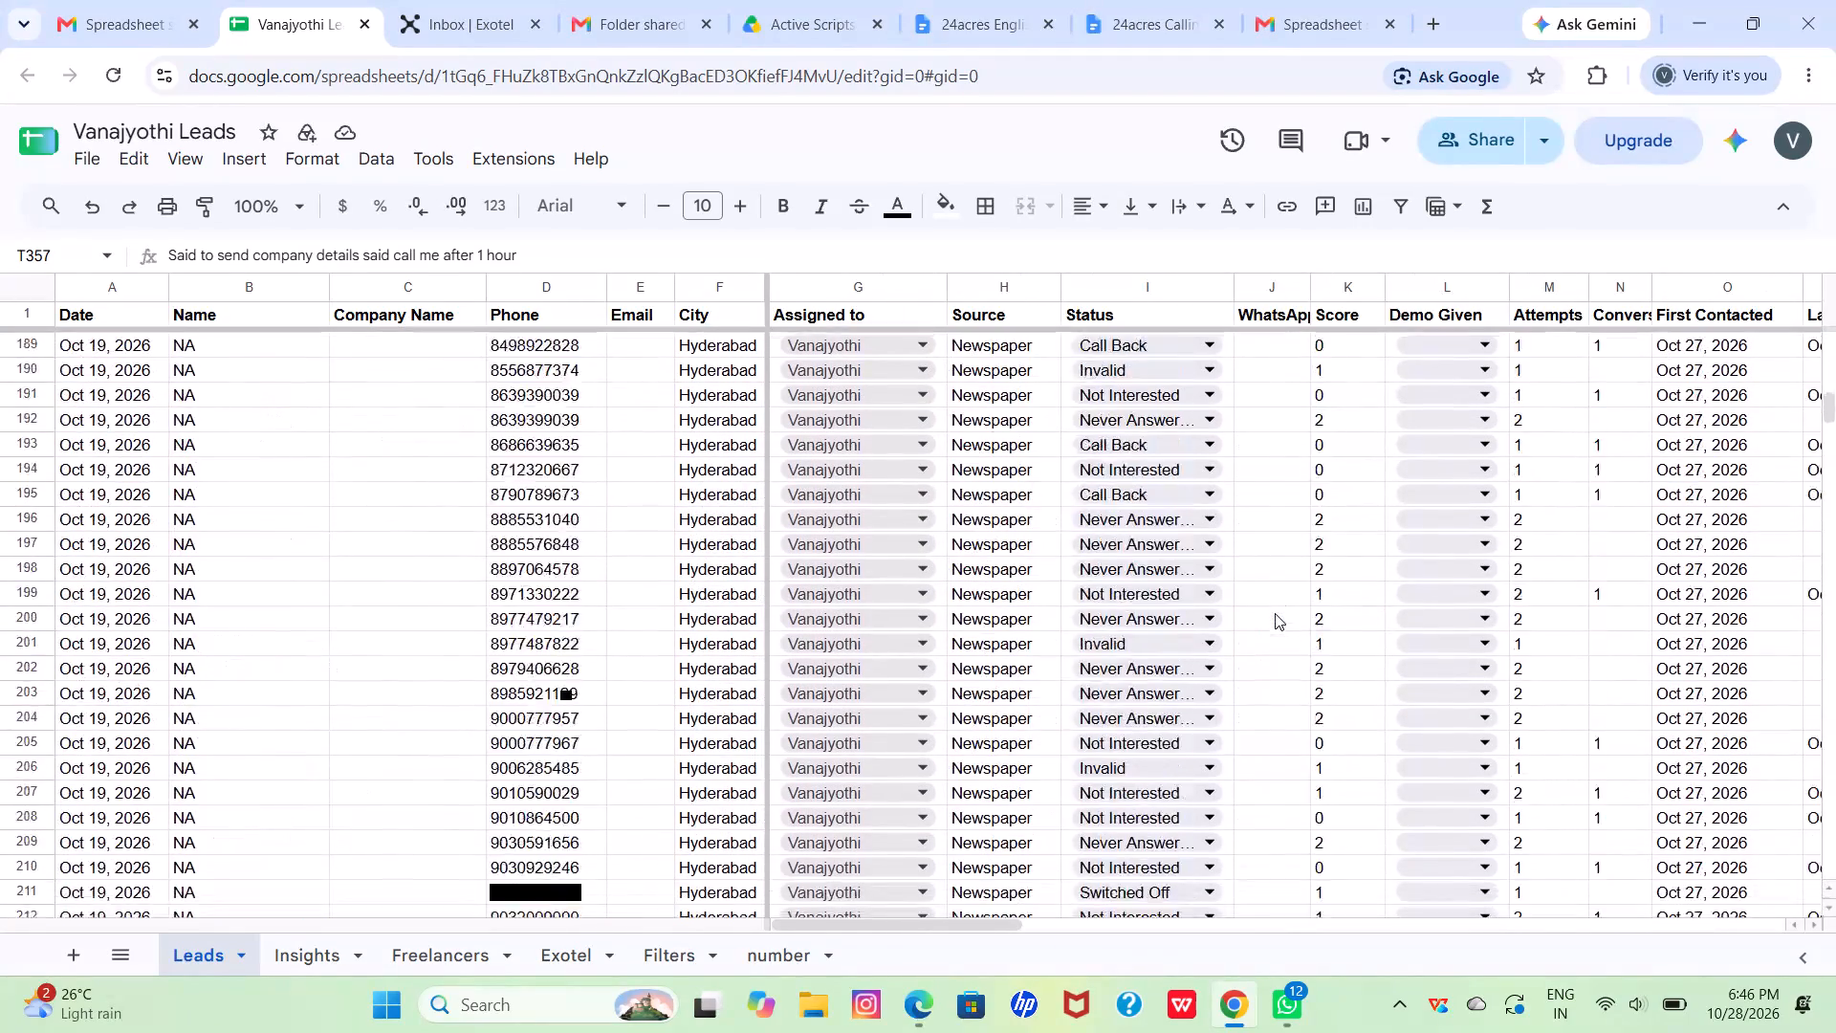
pyautogui.scroll(-4, 1275, 613)
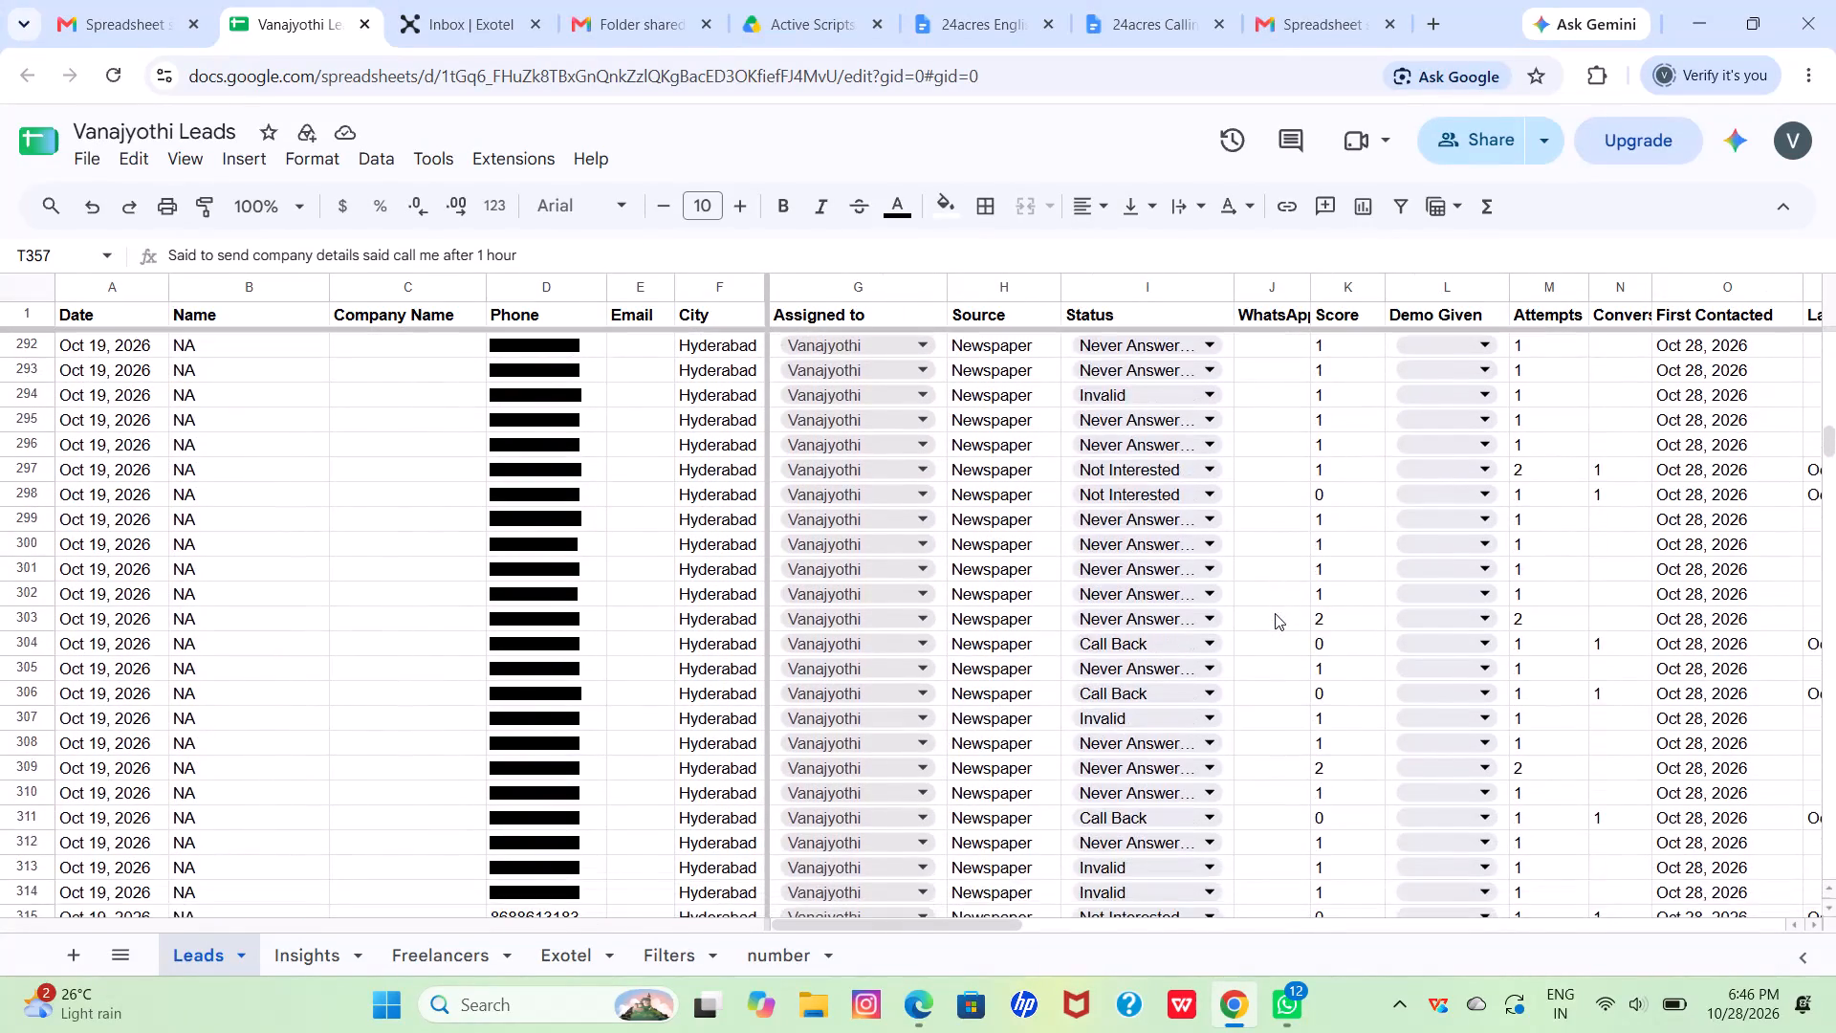
pyautogui.scroll(-4, 1275, 613)
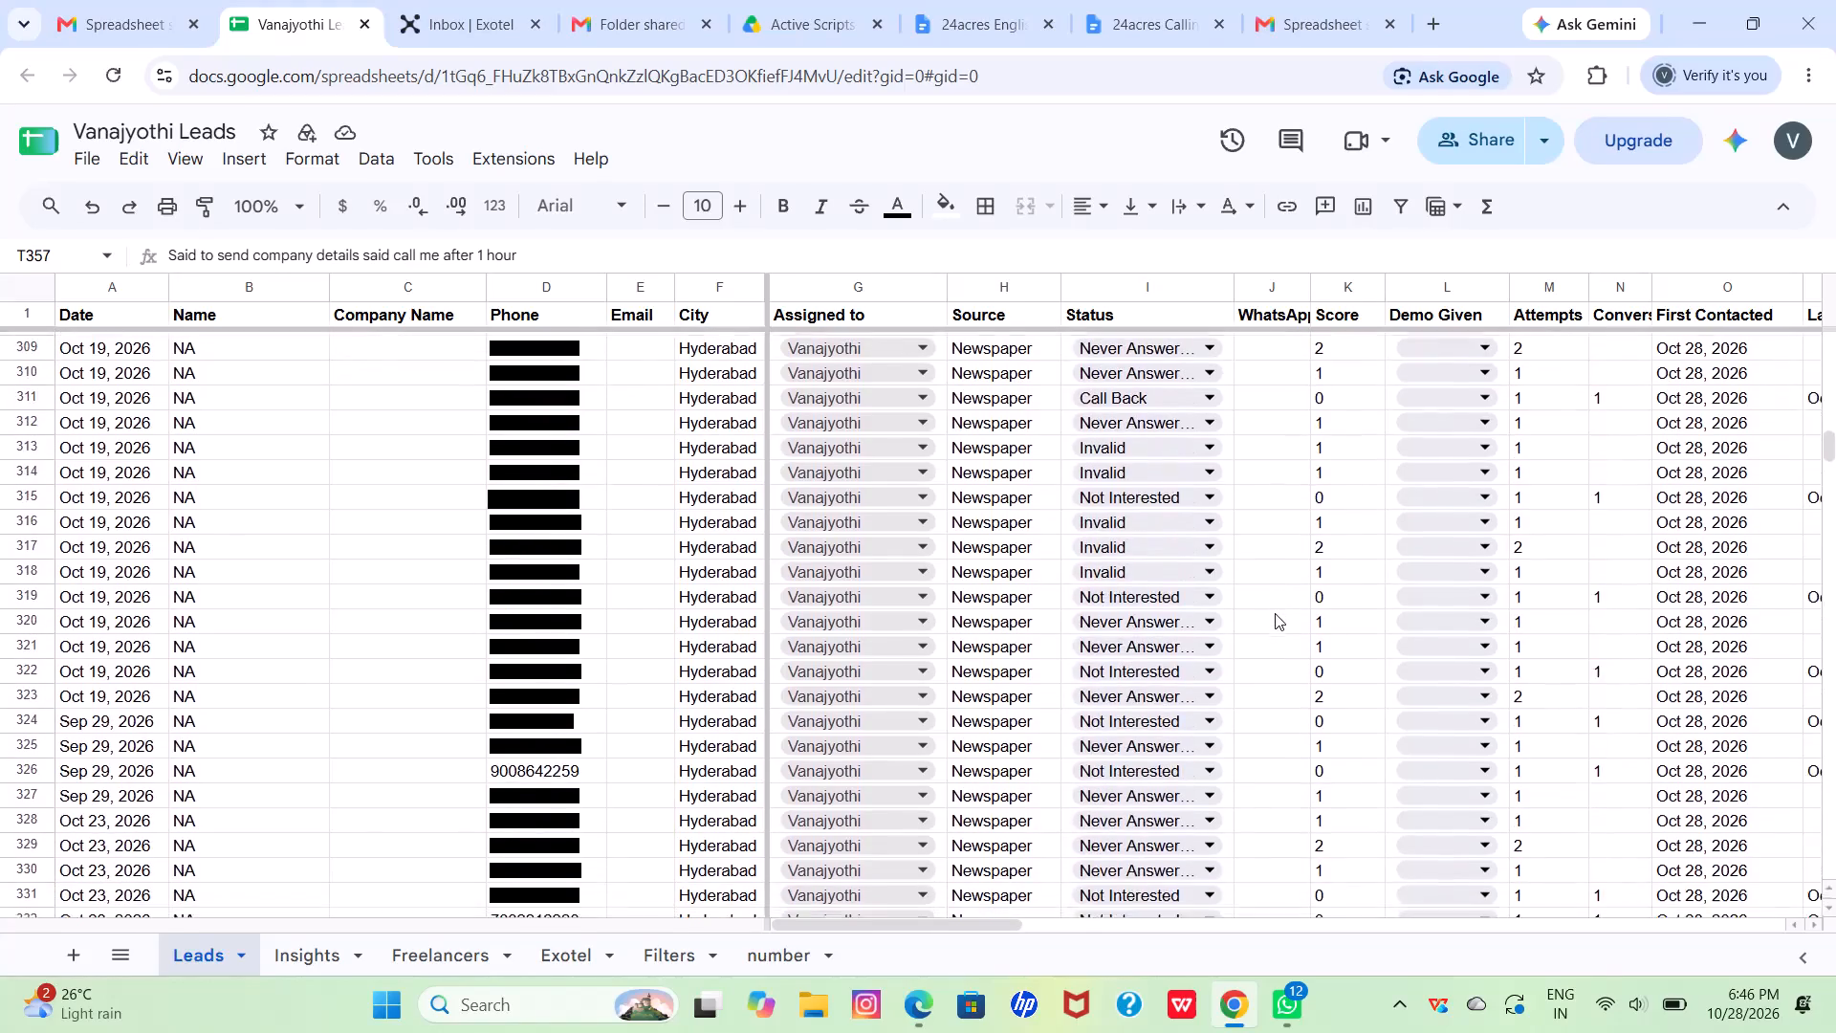
pyautogui.scroll(-7, 1275, 613)
pyautogui.scroll(7, 1275, 613)
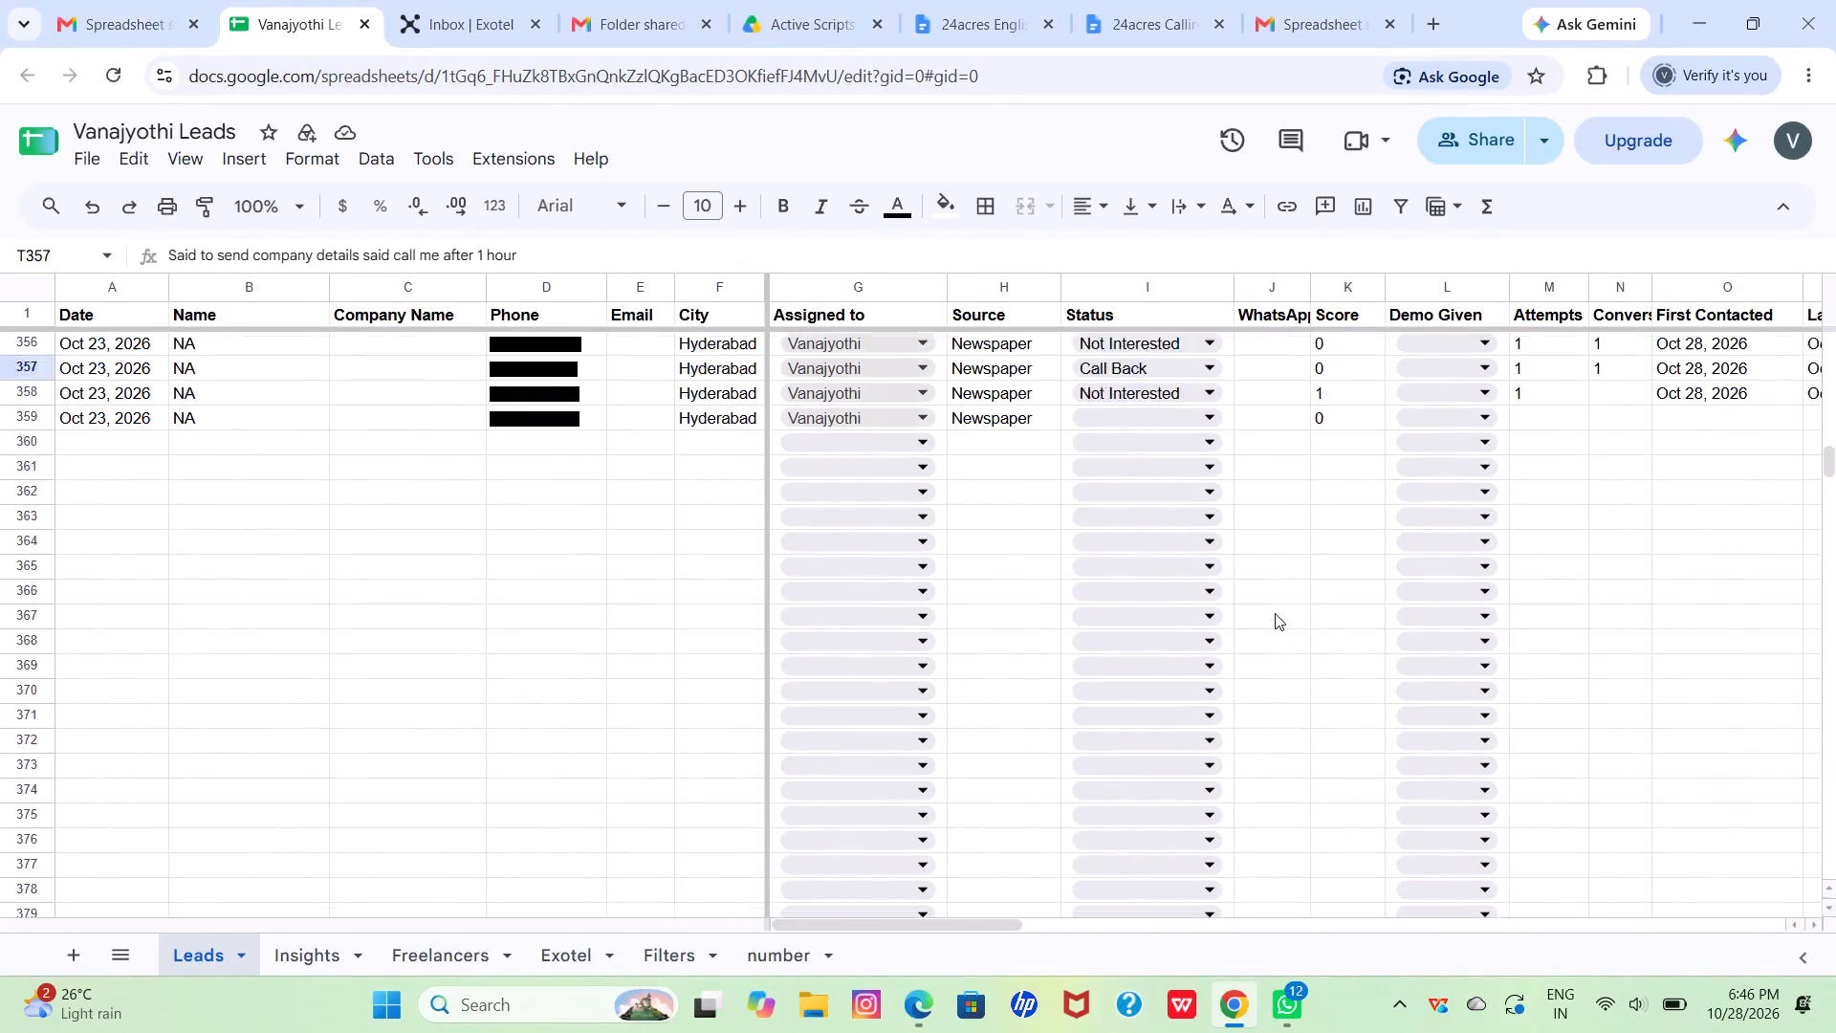
pyautogui.scroll(3, 1275, 613)
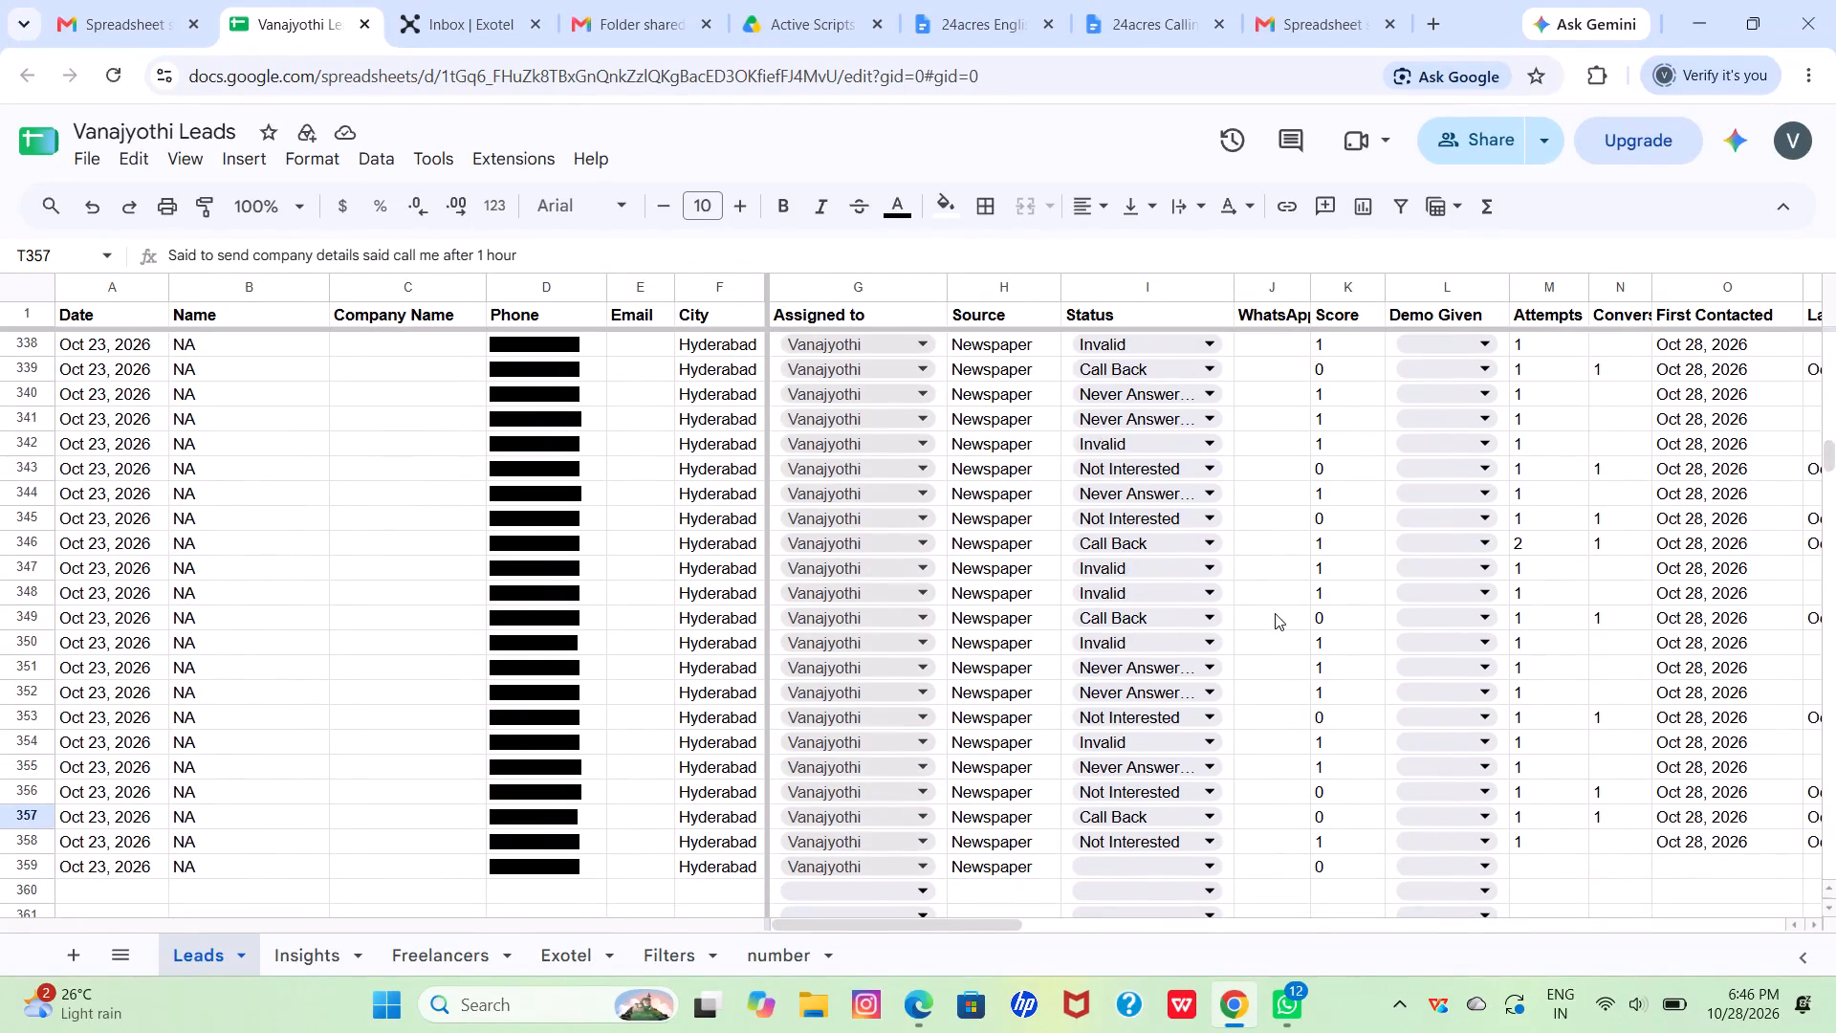
pyautogui.scroll(-2, 1282, 432)
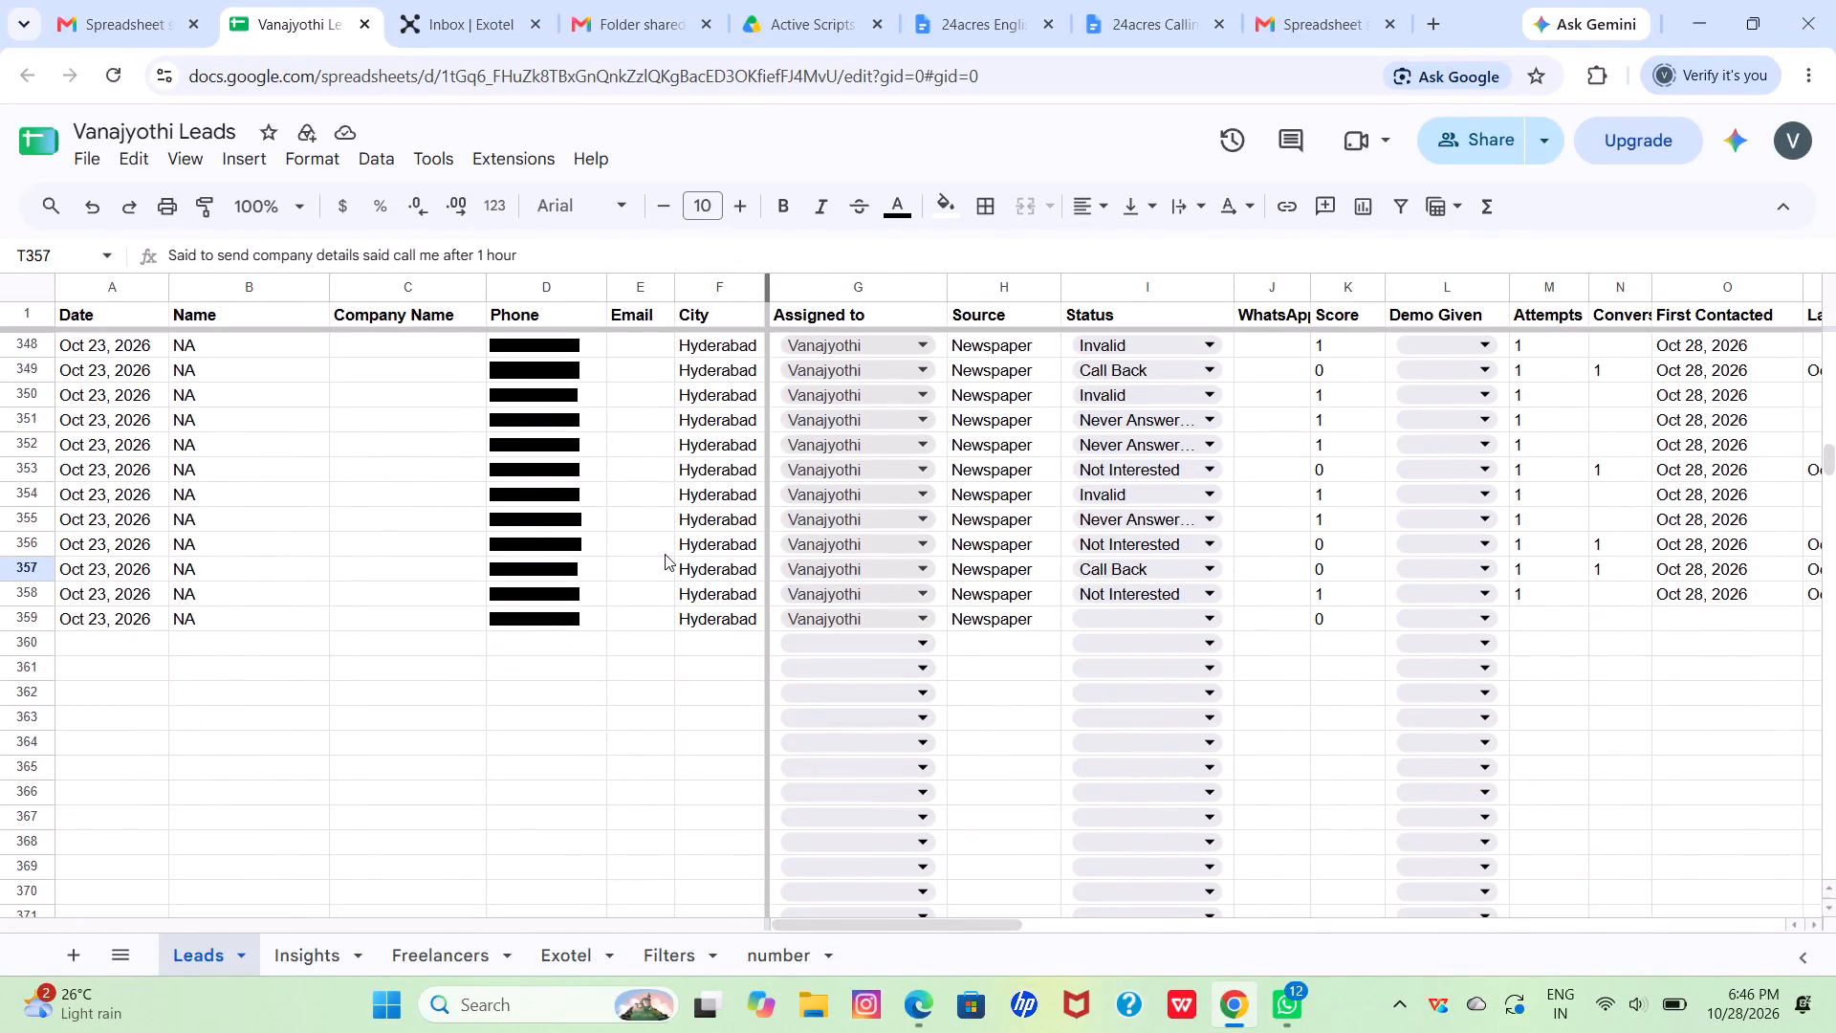
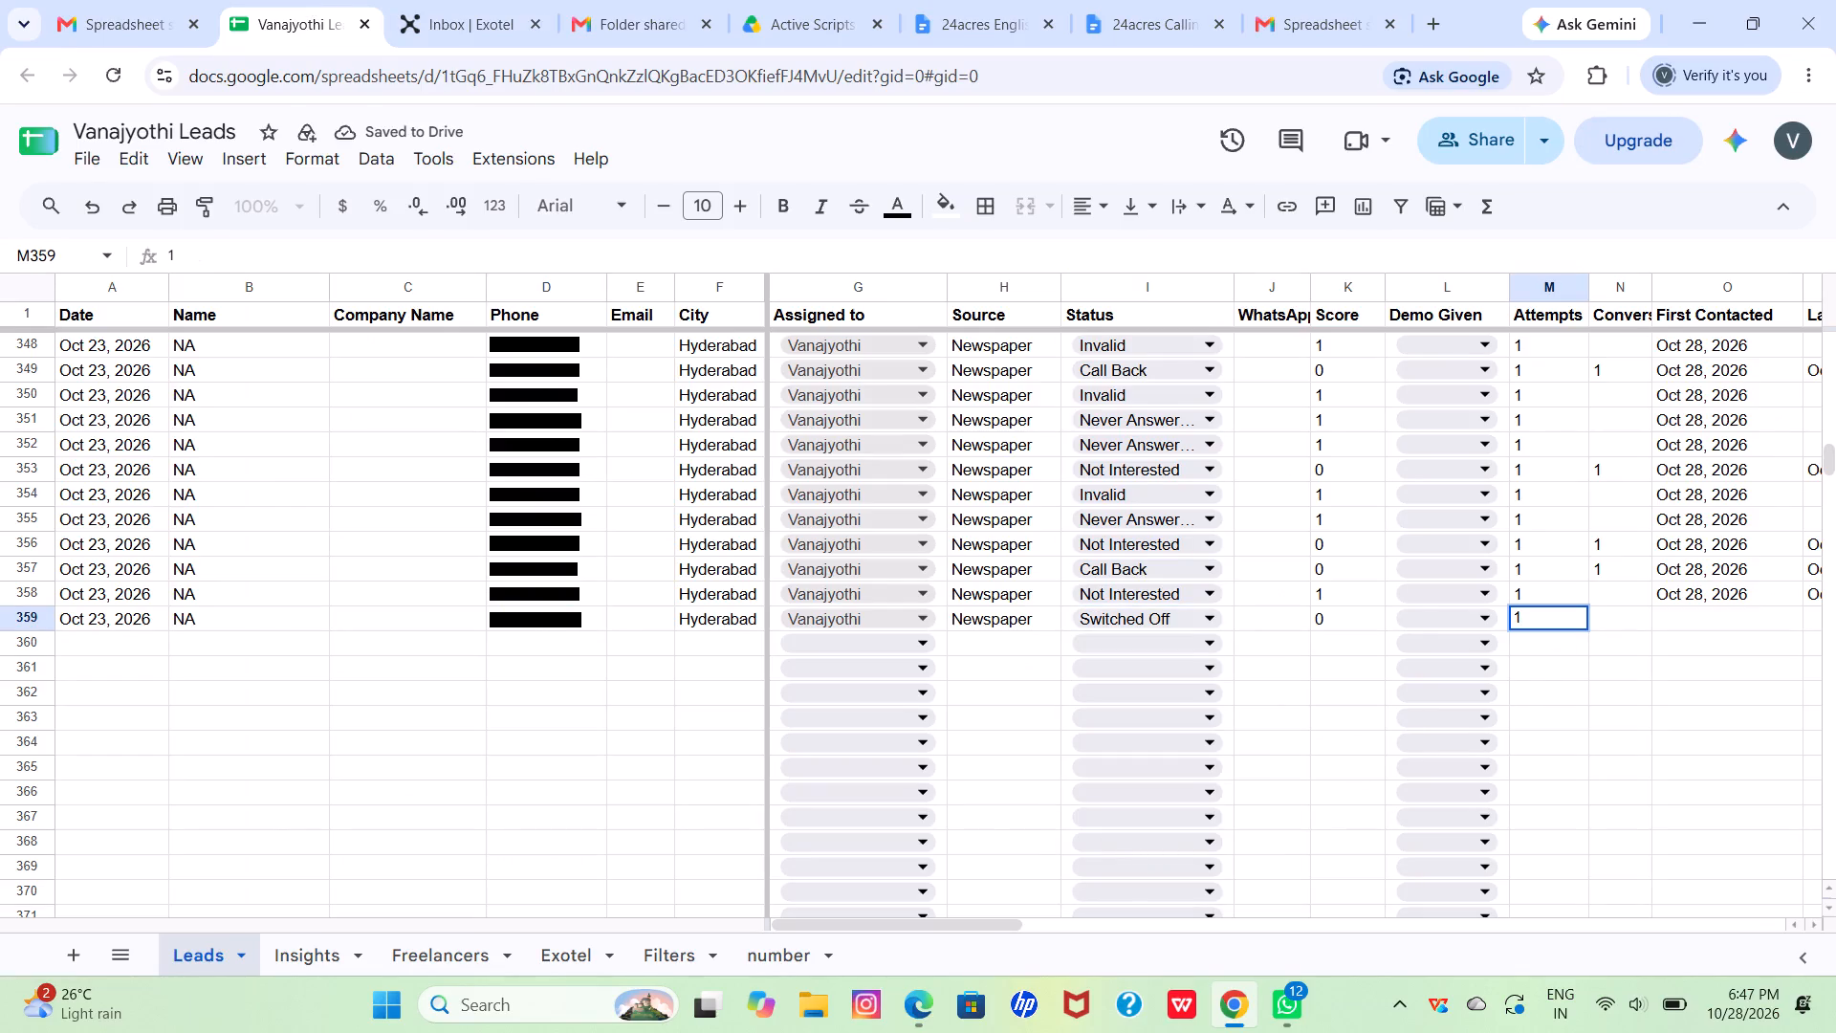
# Copy the Oct 28, 2026 First Contacted date from row 358 into the First Contacted cell of the Switched Off lead in row 359.
pyautogui.click(1672, 604)
pyautogui.hotkey('ctrl', 'c')
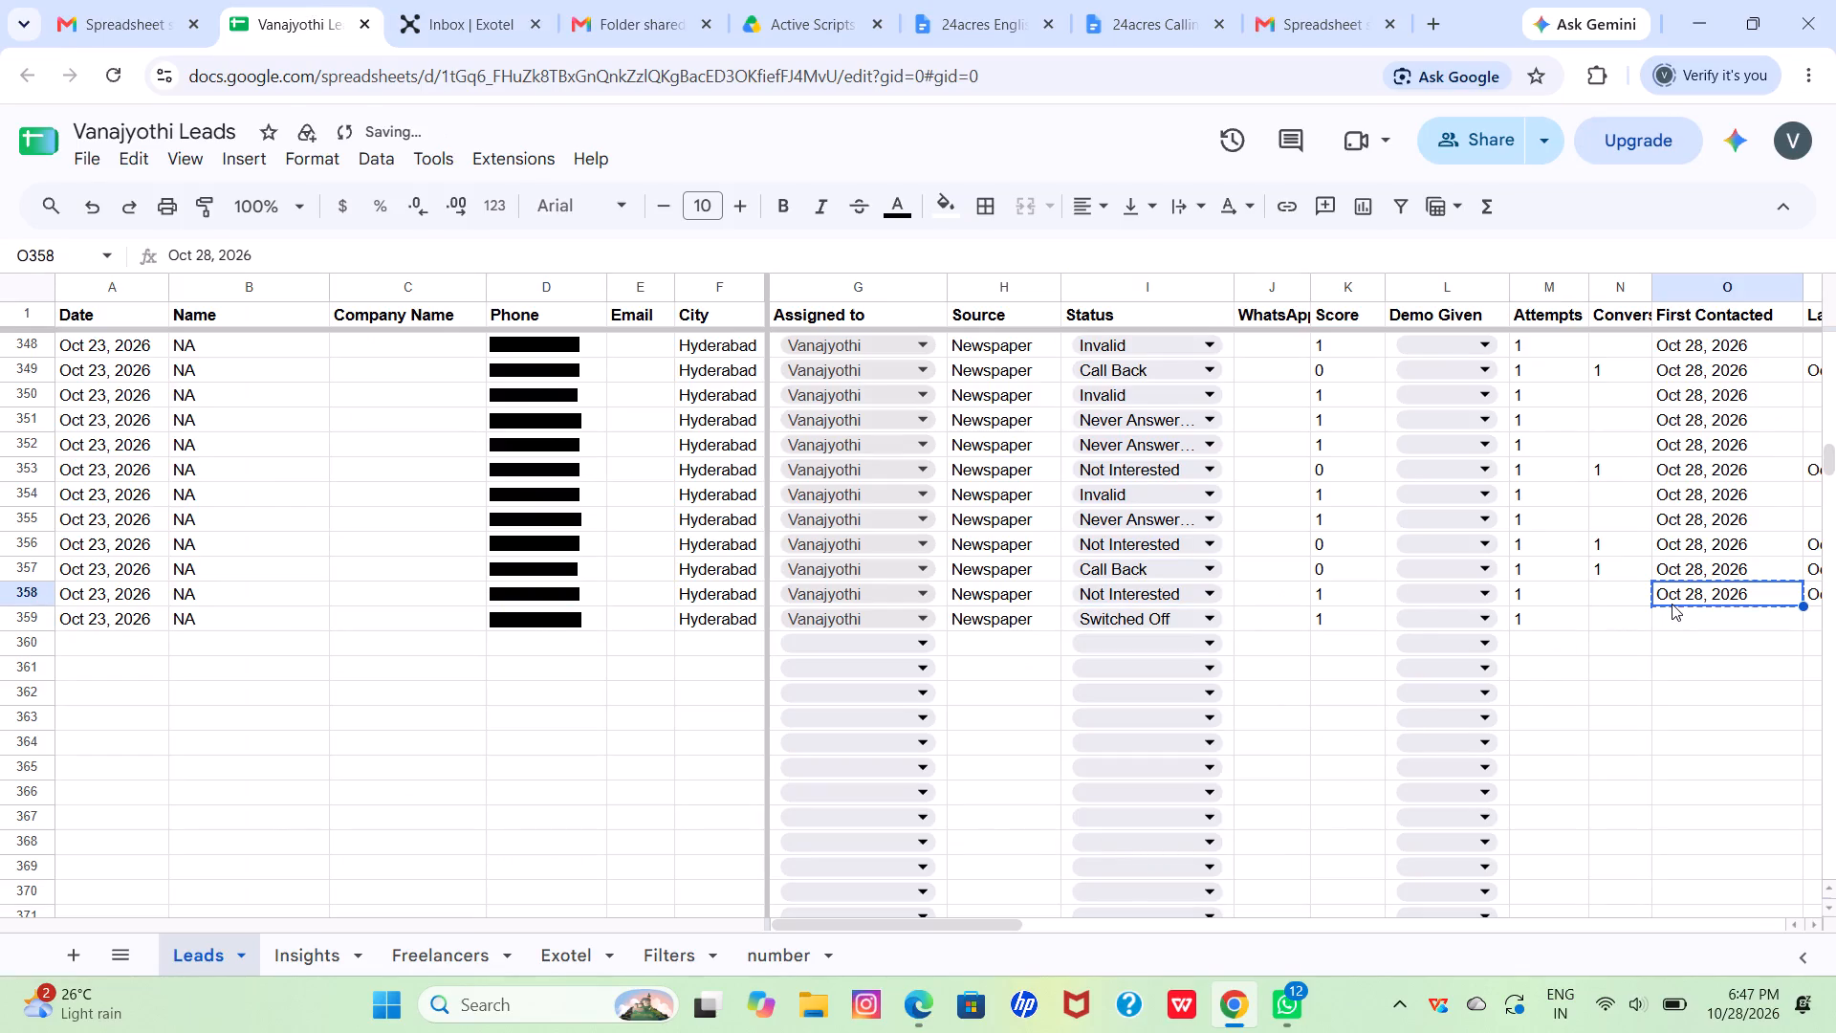
pyautogui.click(1675, 618)
pyautogui.hotkey('ctrl', 'v')
pyautogui.hscroll(-3, 1675, 618)
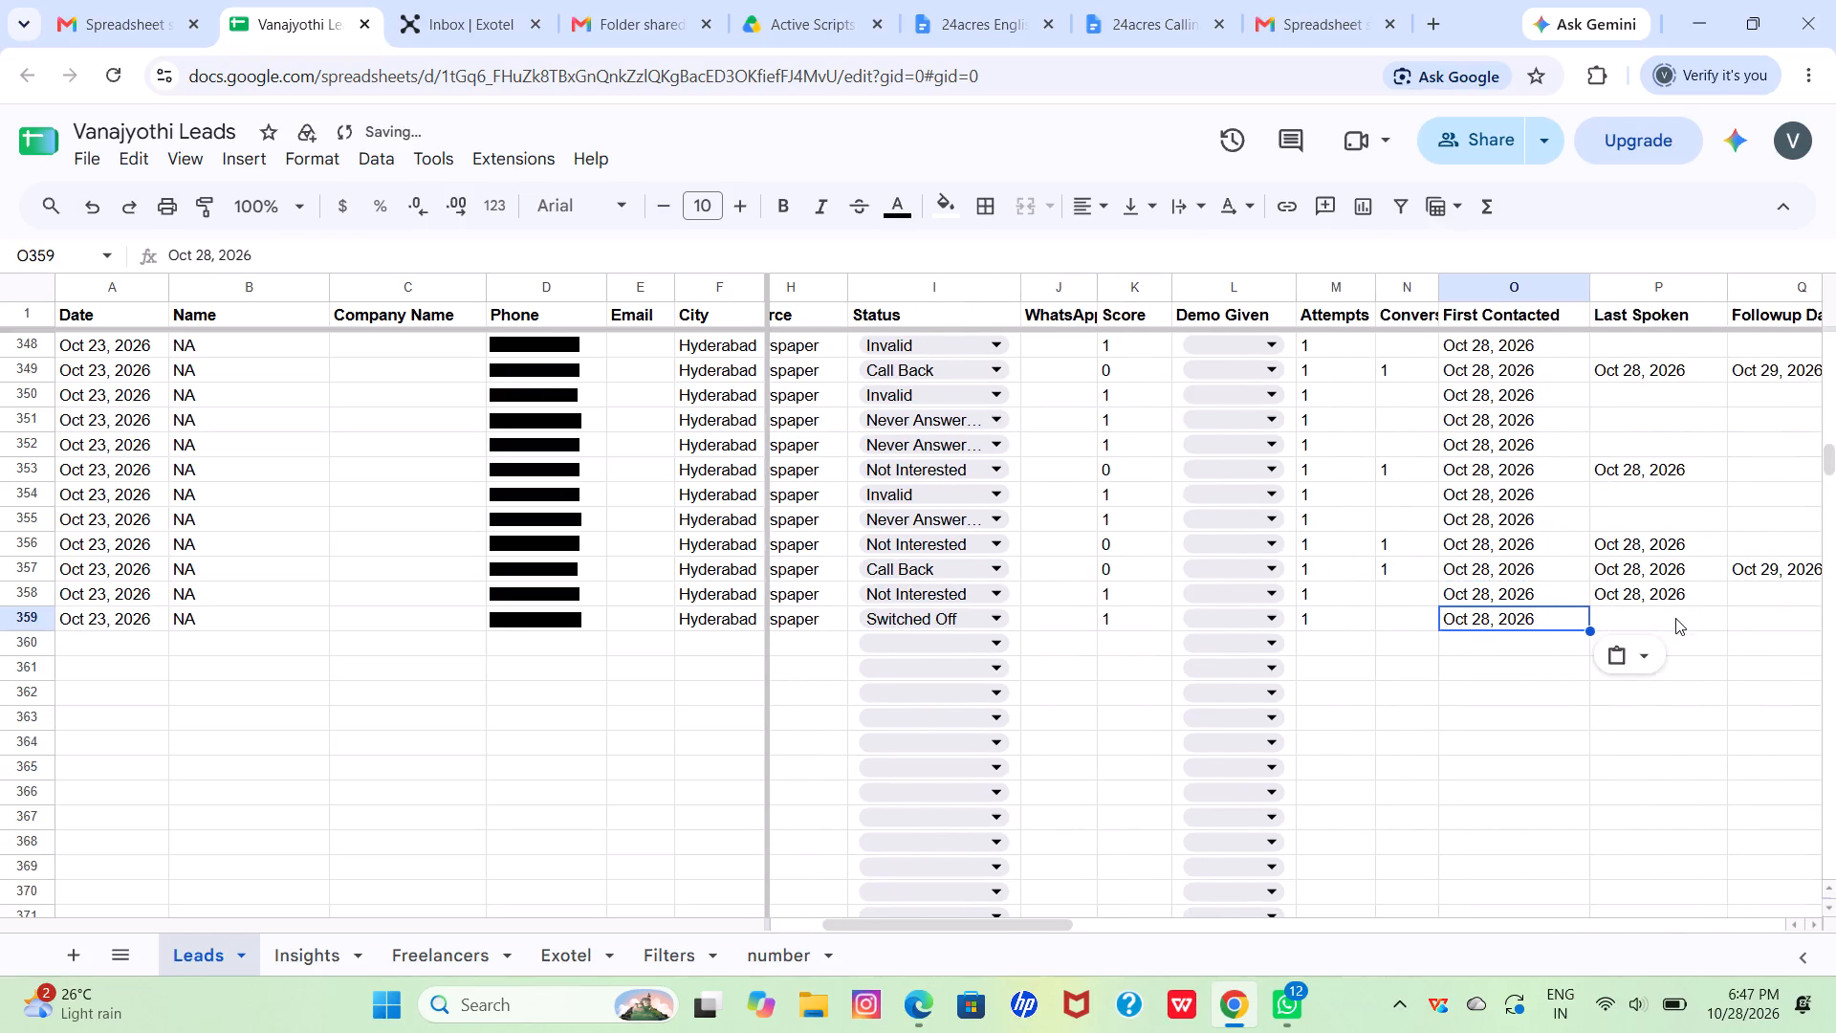
pyautogui.click(1675, 618)
pyautogui.hscroll(-4, 1675, 618)
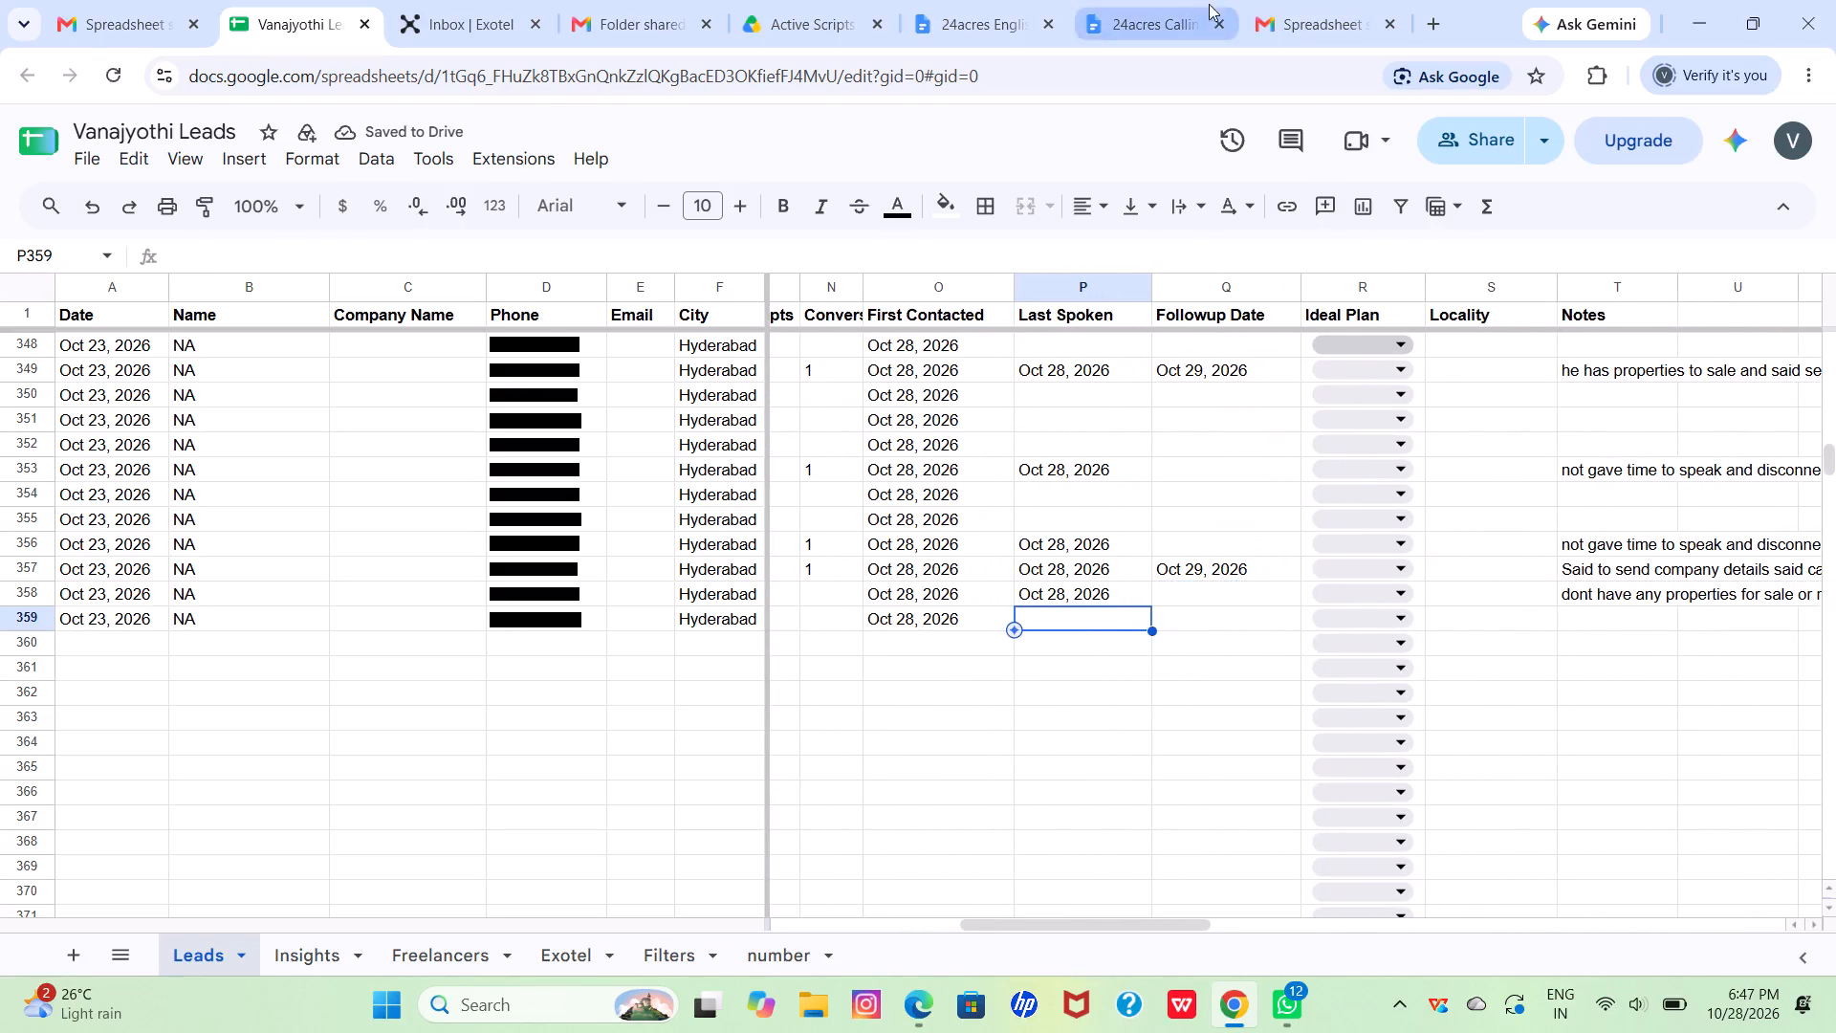
# Add a filter to the lead list and filter the Status column to show only Never Answered leads.
pyautogui.scroll(14, 1134, 434)
pyautogui.scroll(12, 1134, 434)
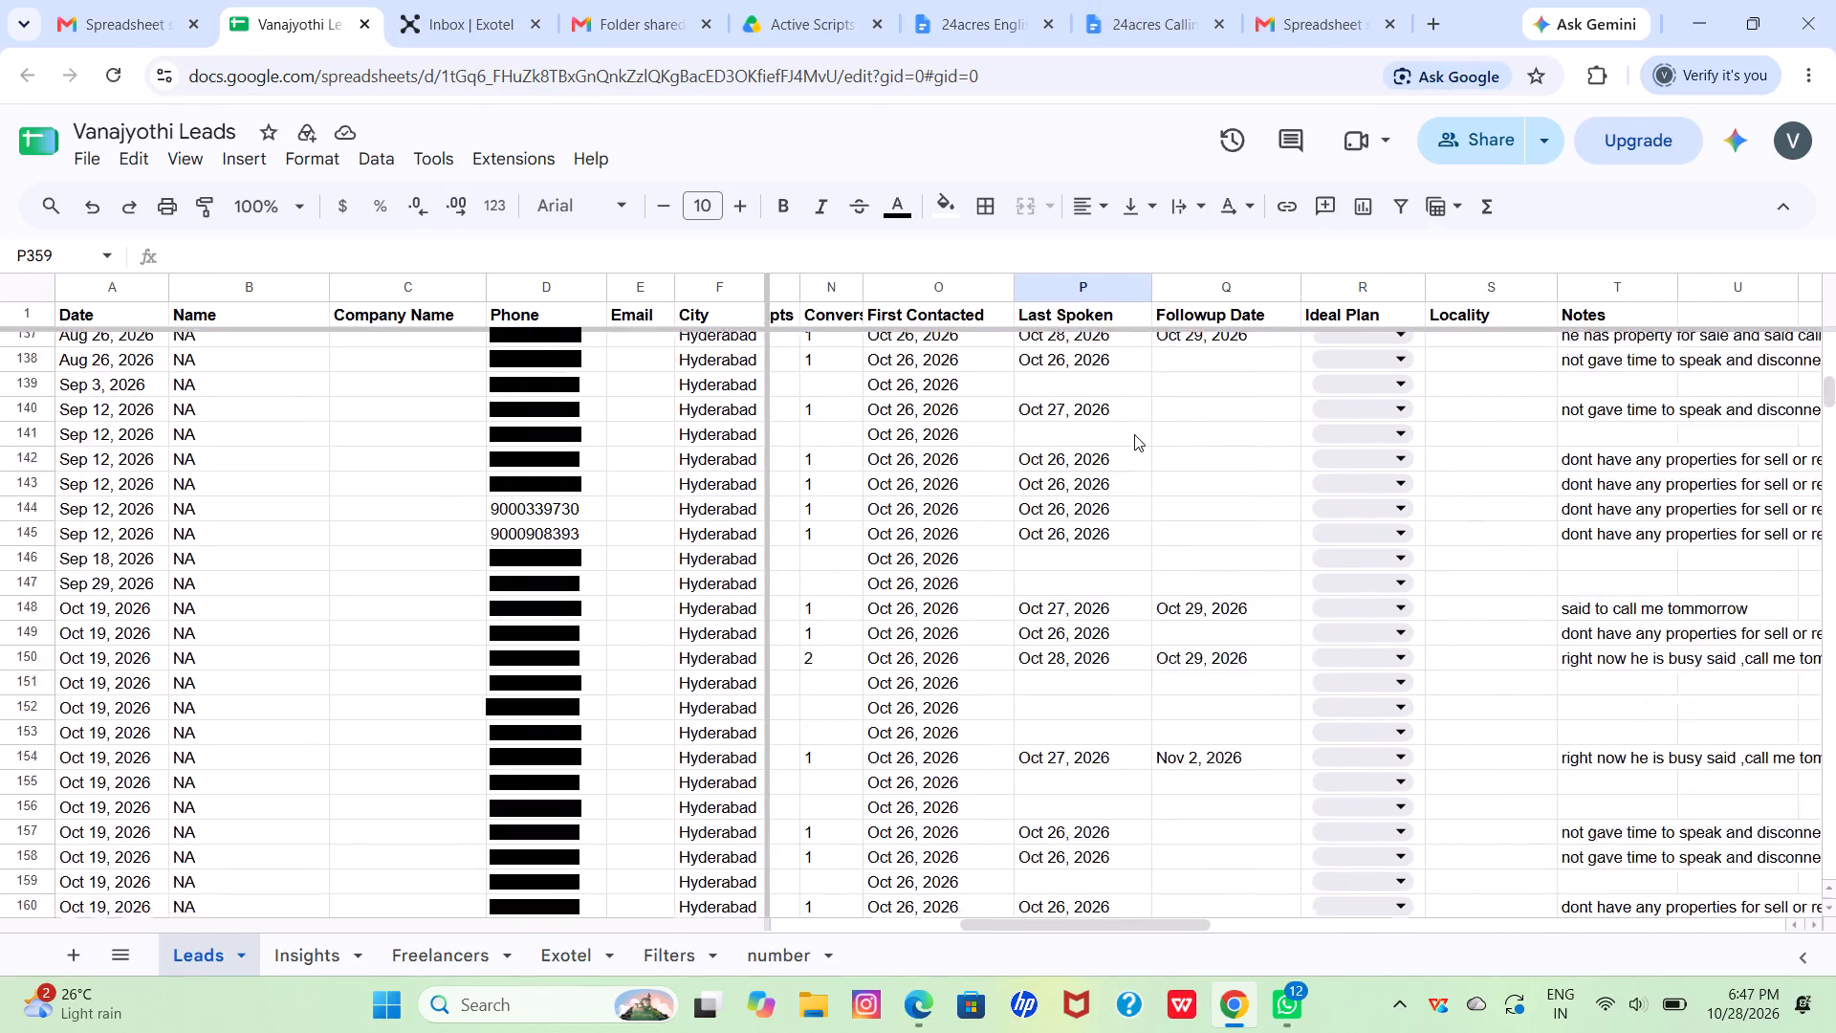
pyautogui.scroll(16, 1134, 434)
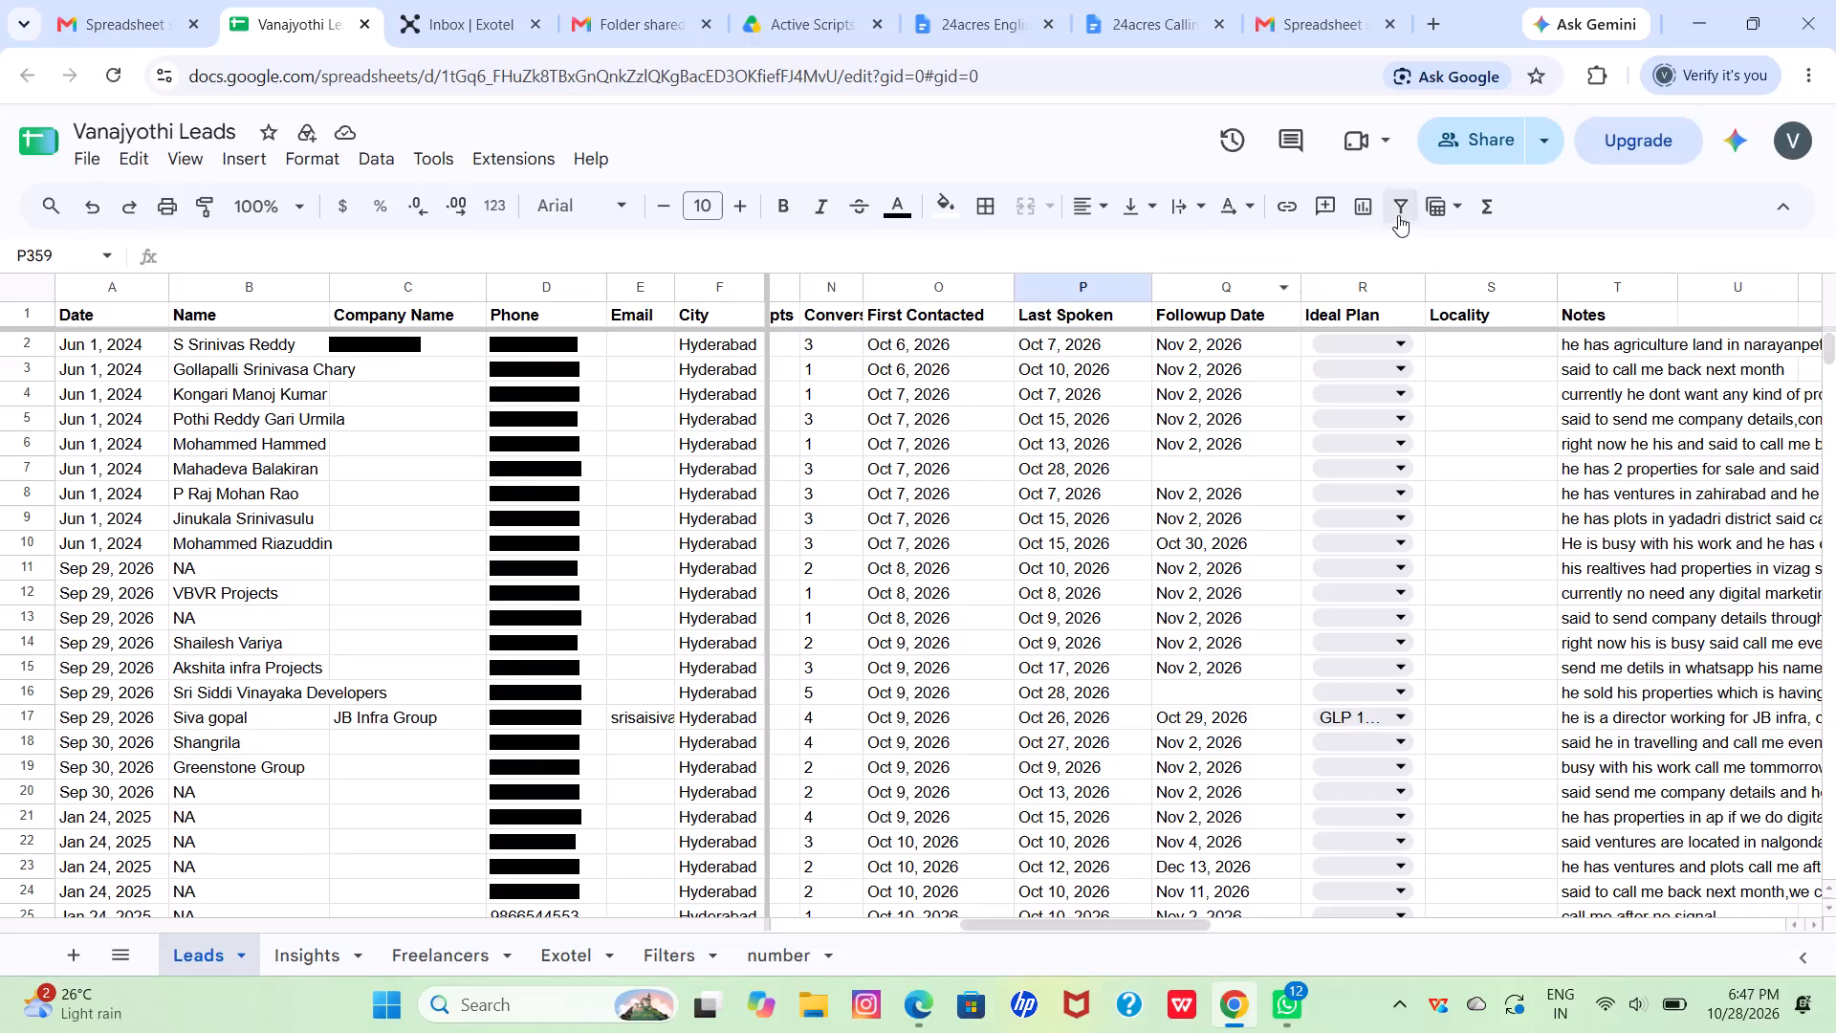
pyautogui.click(1398, 215)
pyautogui.hscroll(3, 1087, 334)
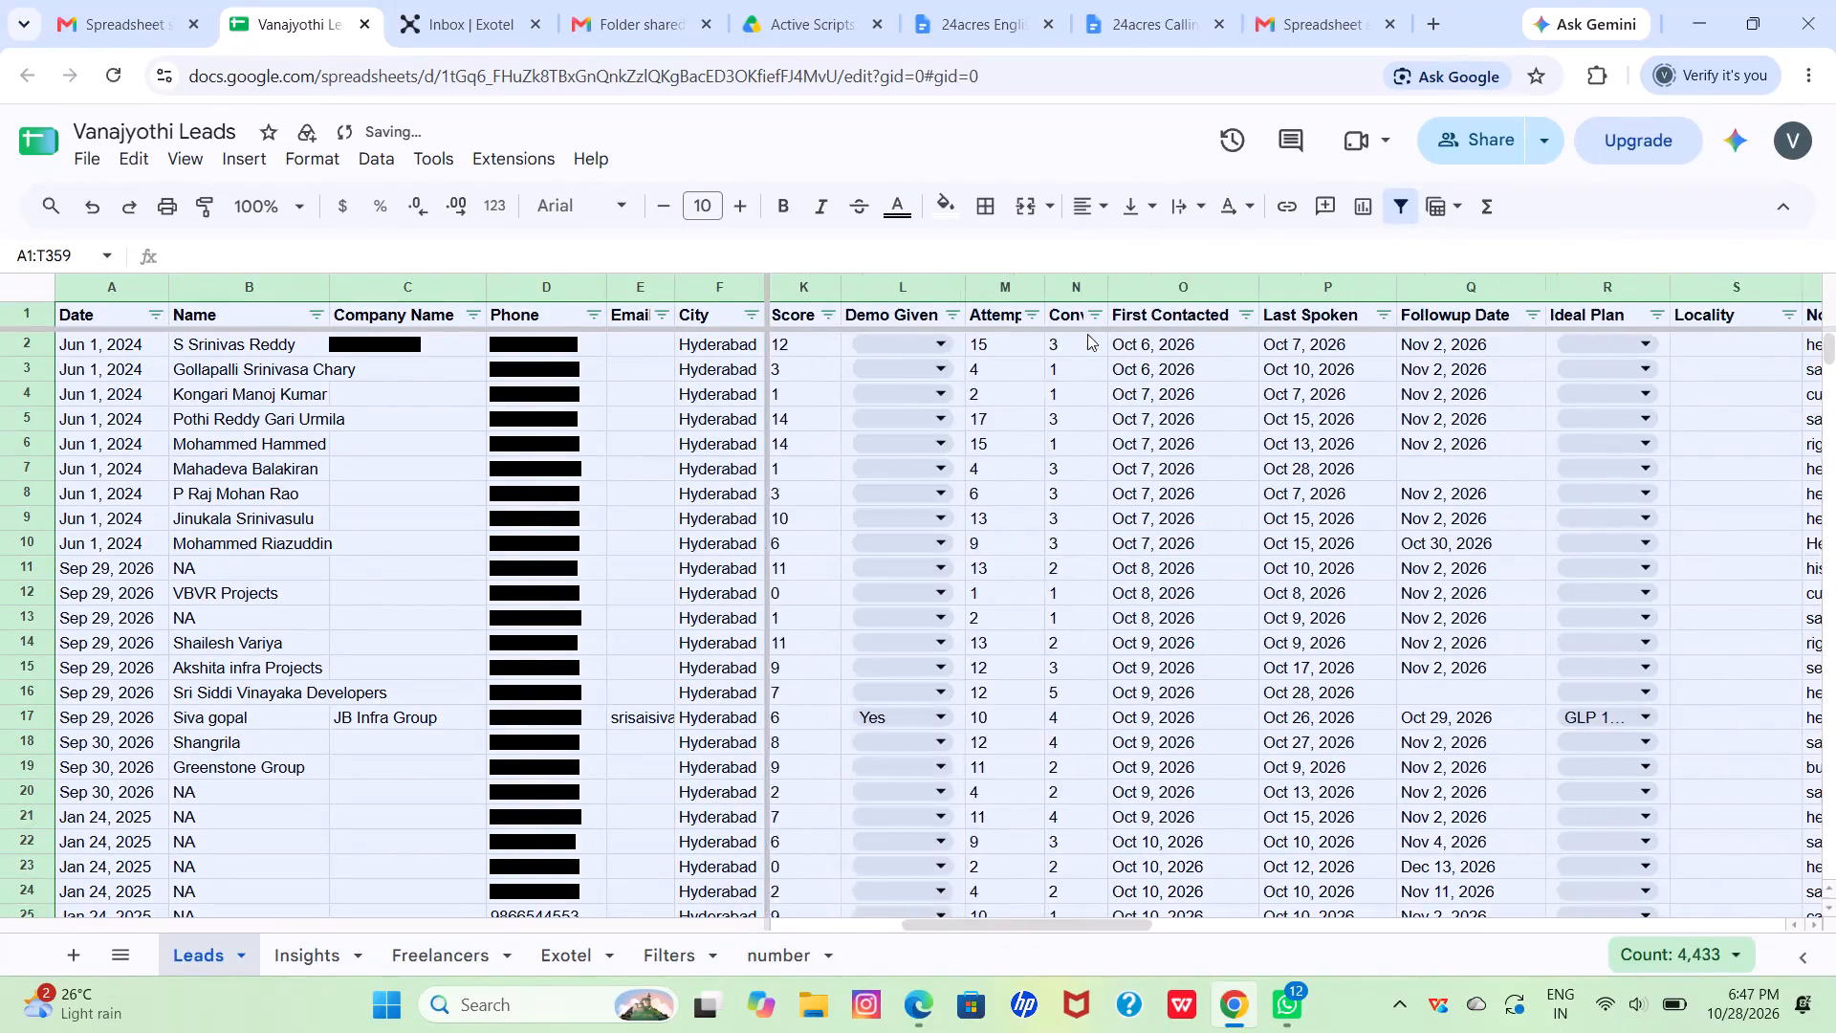
pyautogui.hscroll(7, 1087, 334)
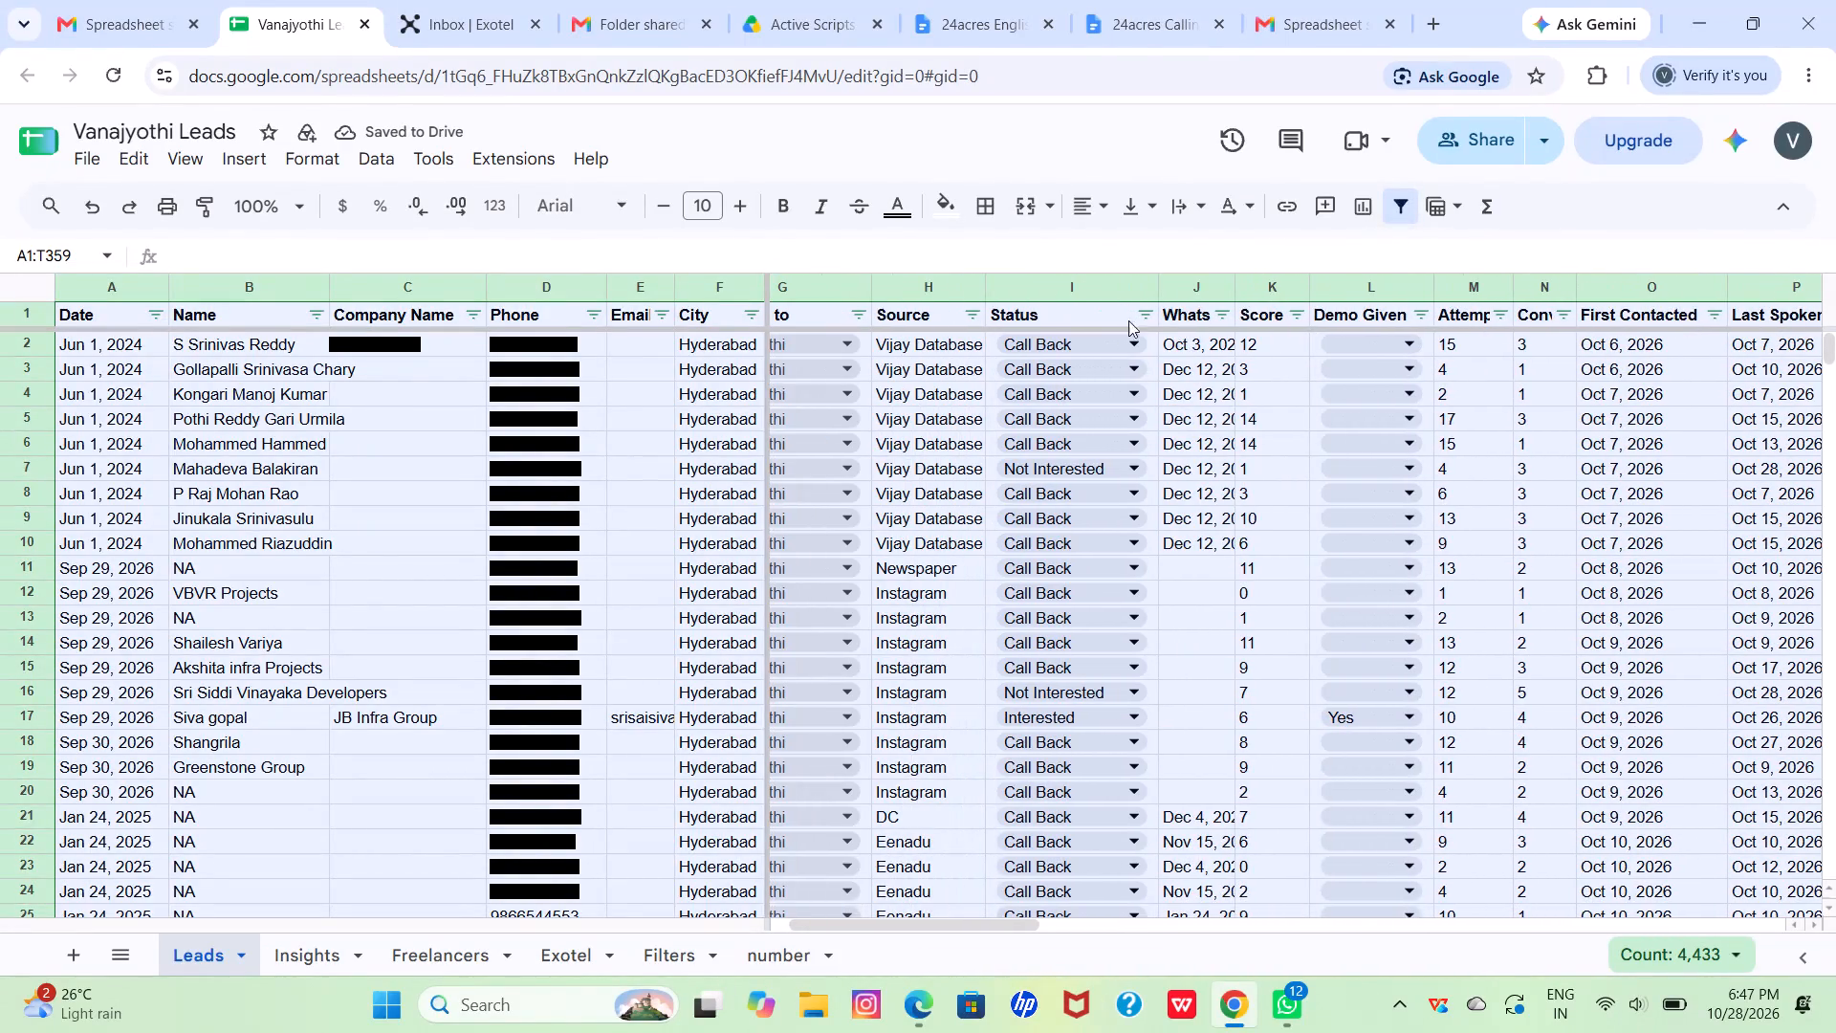
pyautogui.click(1143, 315)
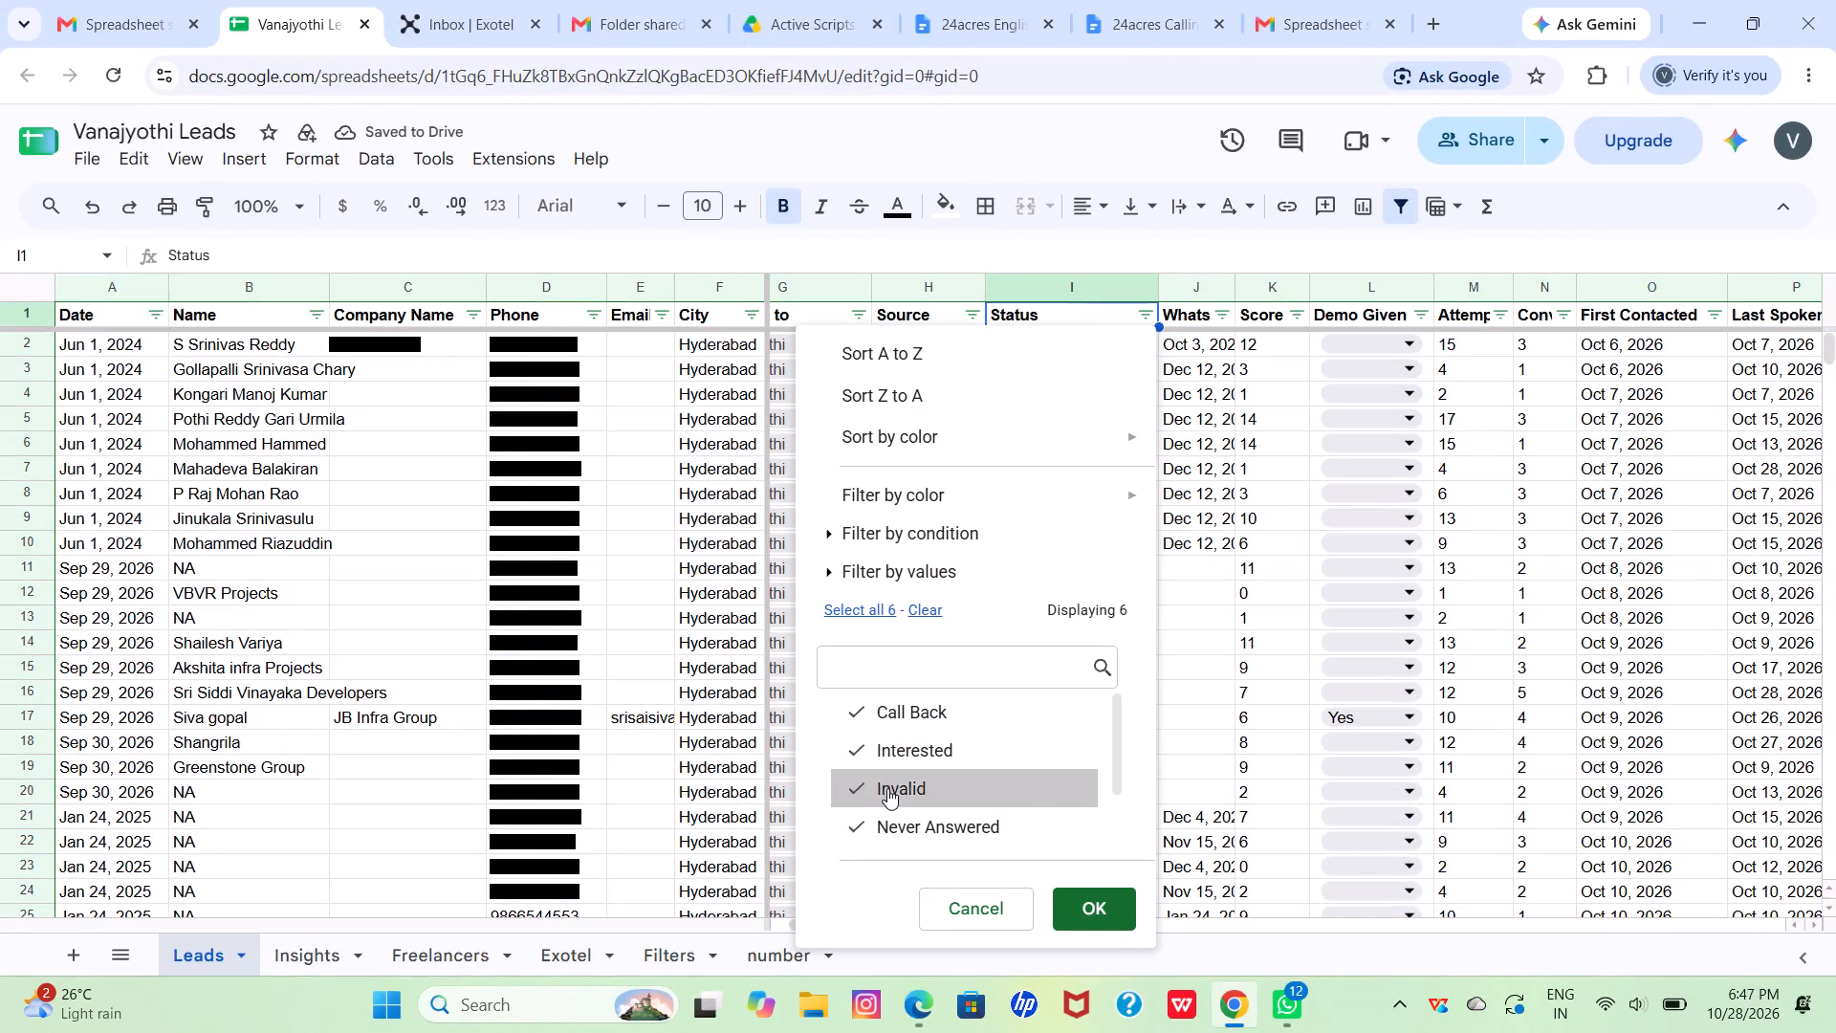
pyautogui.click(931, 610)
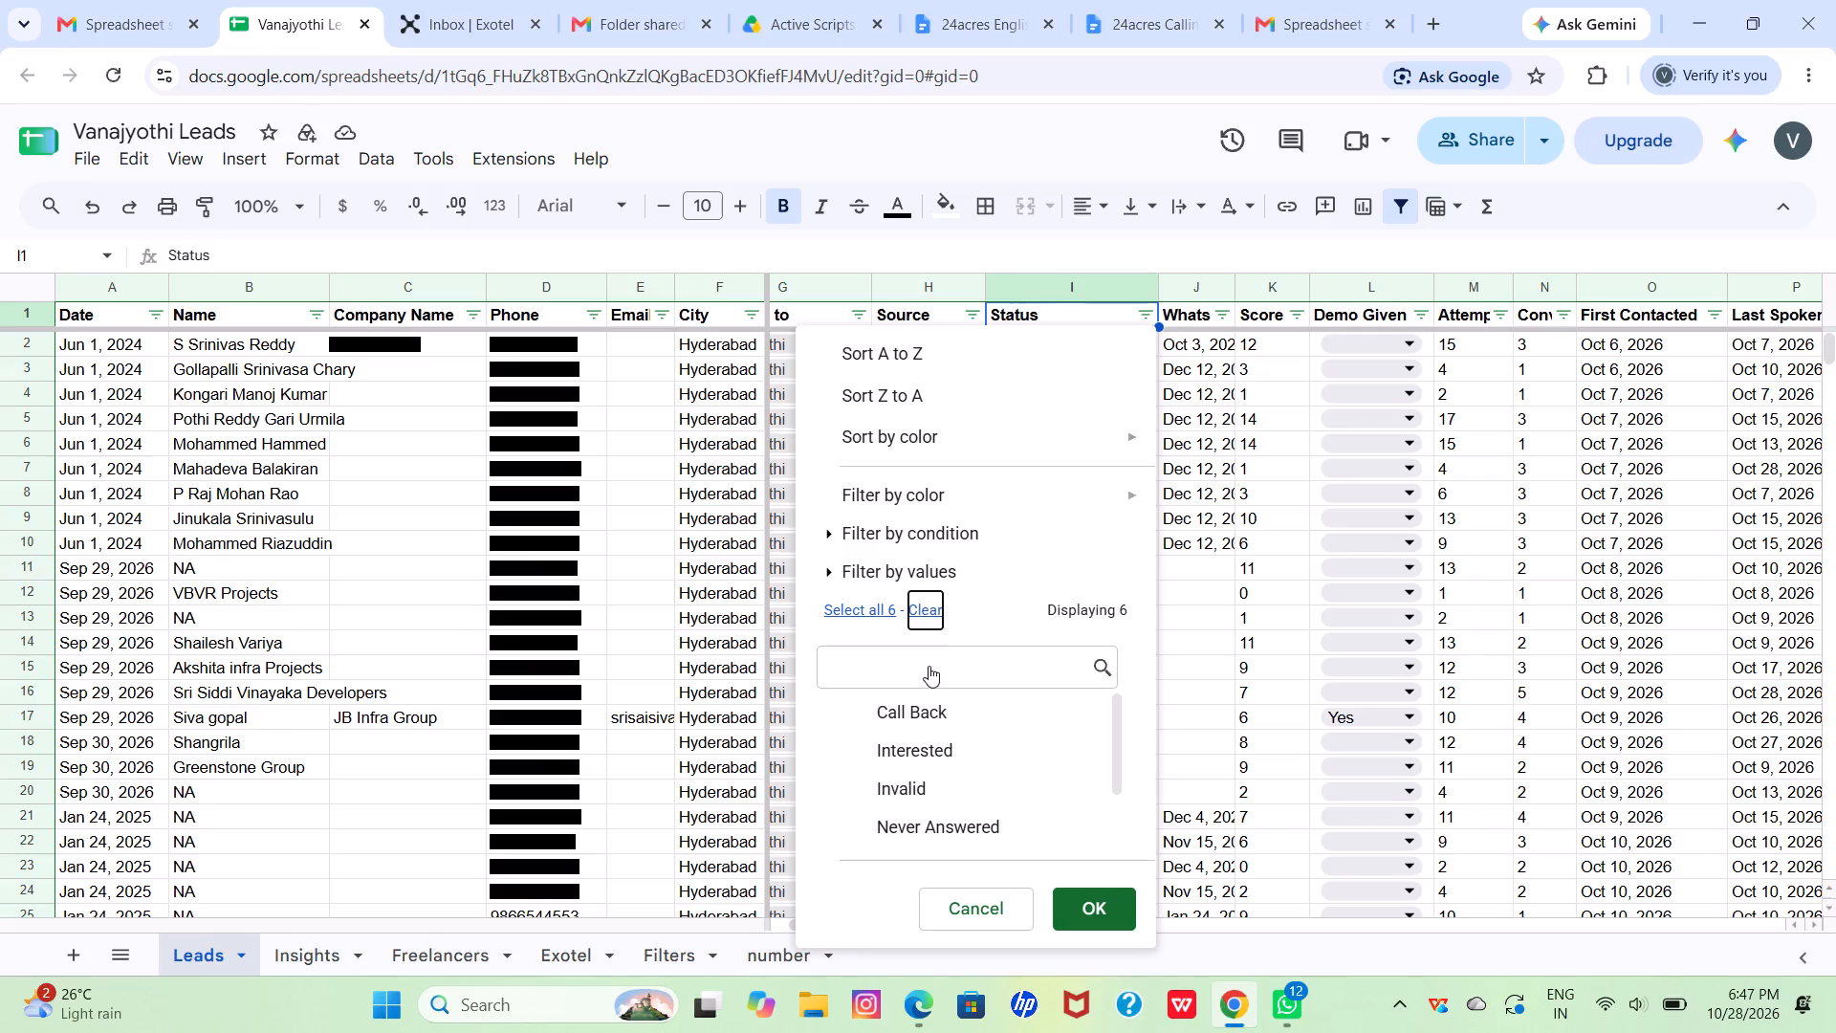
pyautogui.click(935, 826)
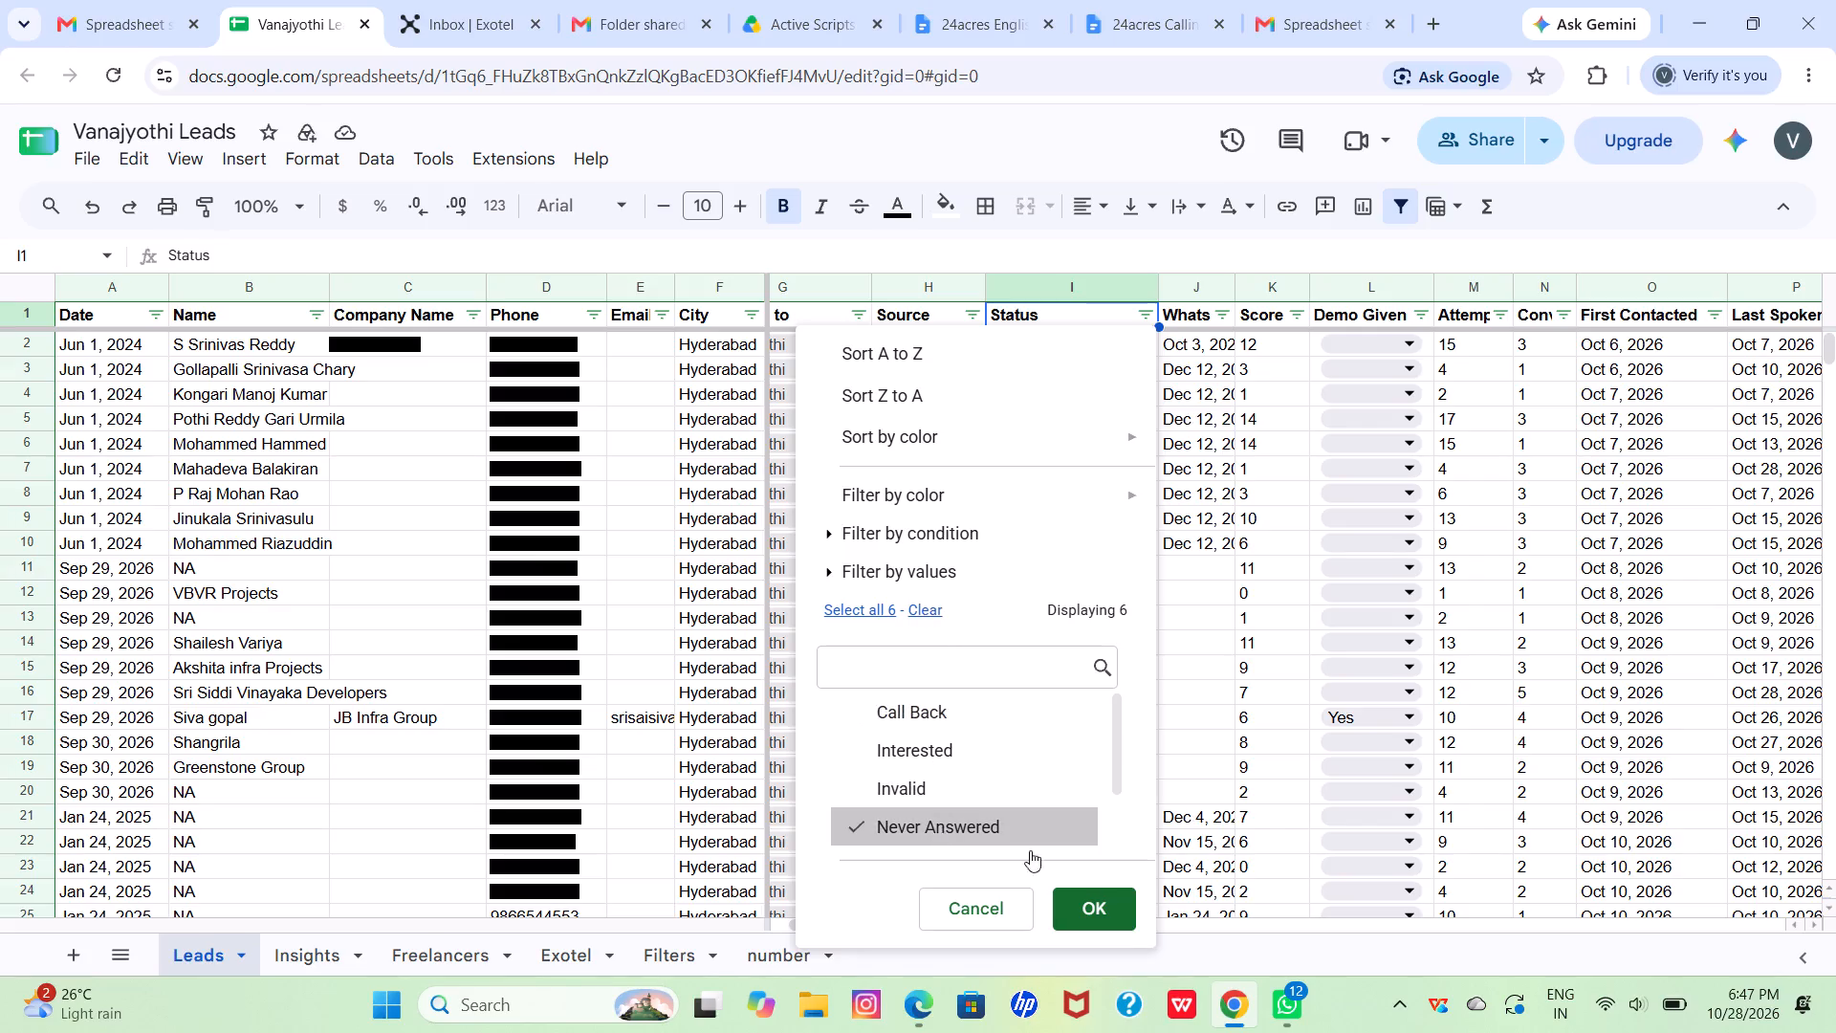
pyautogui.click(1107, 909)
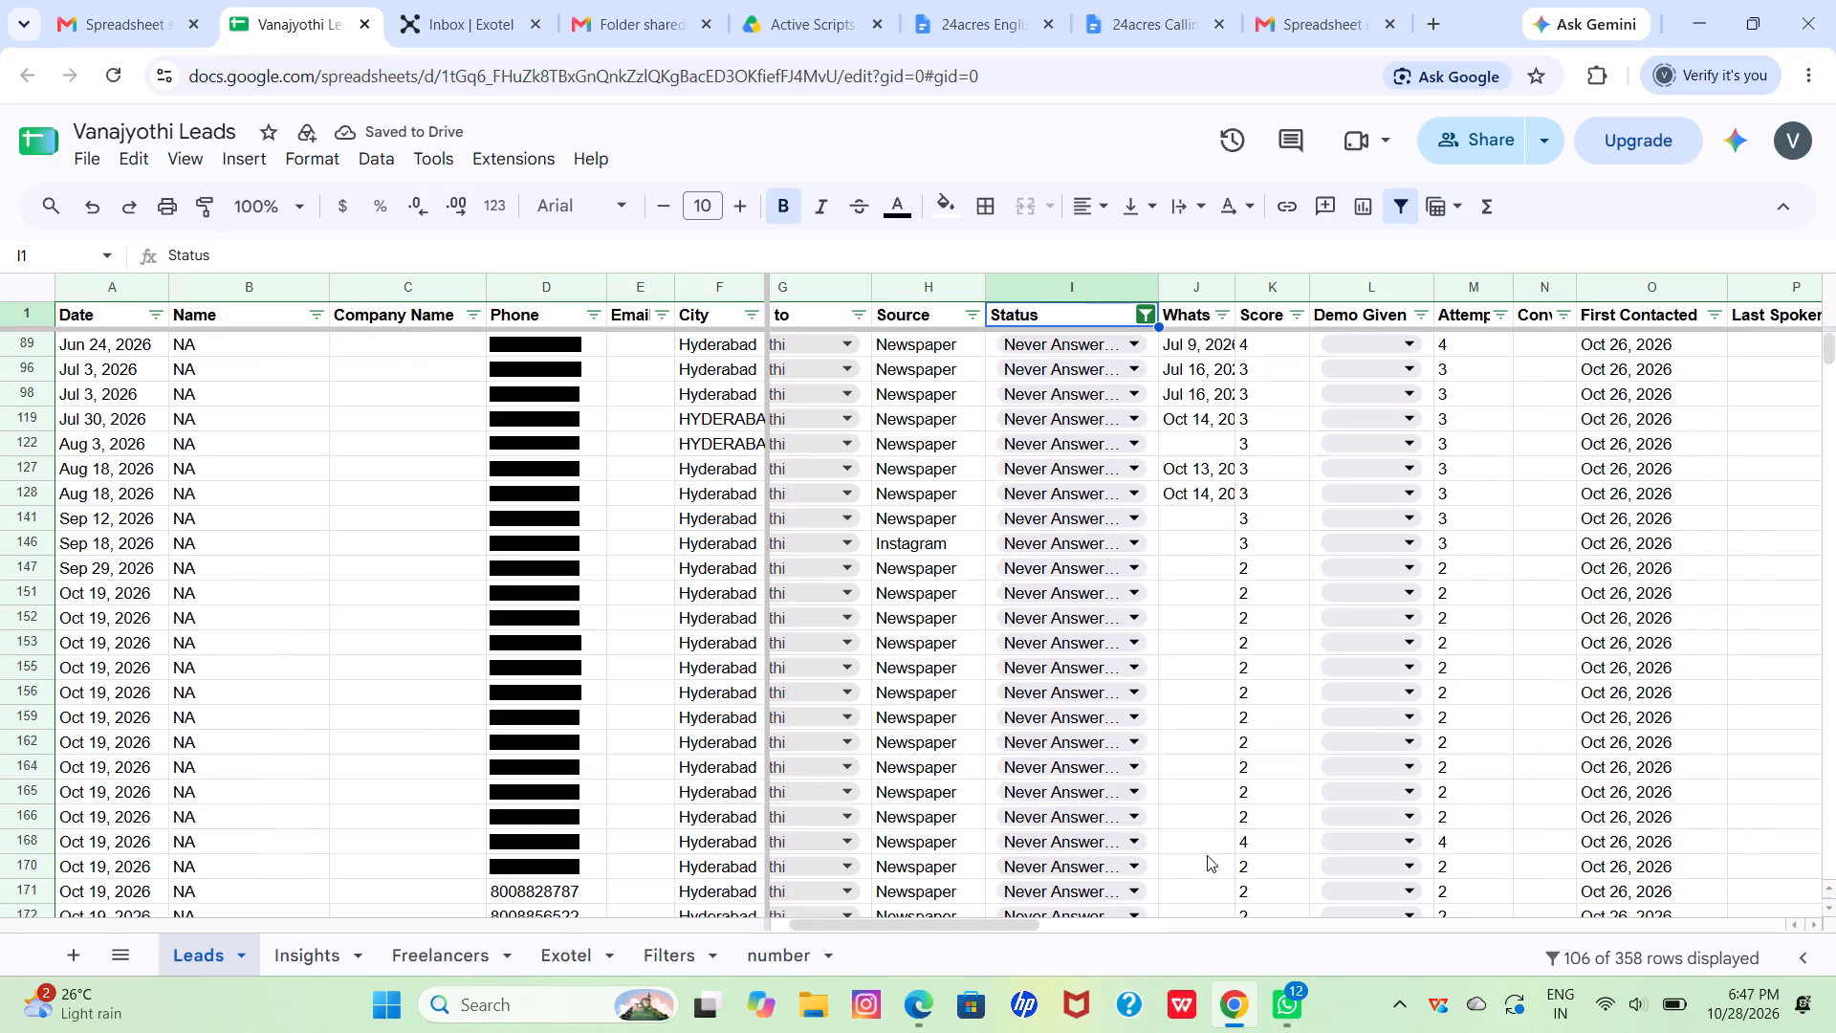
pyautogui.hscroll(4, 1424, 657)
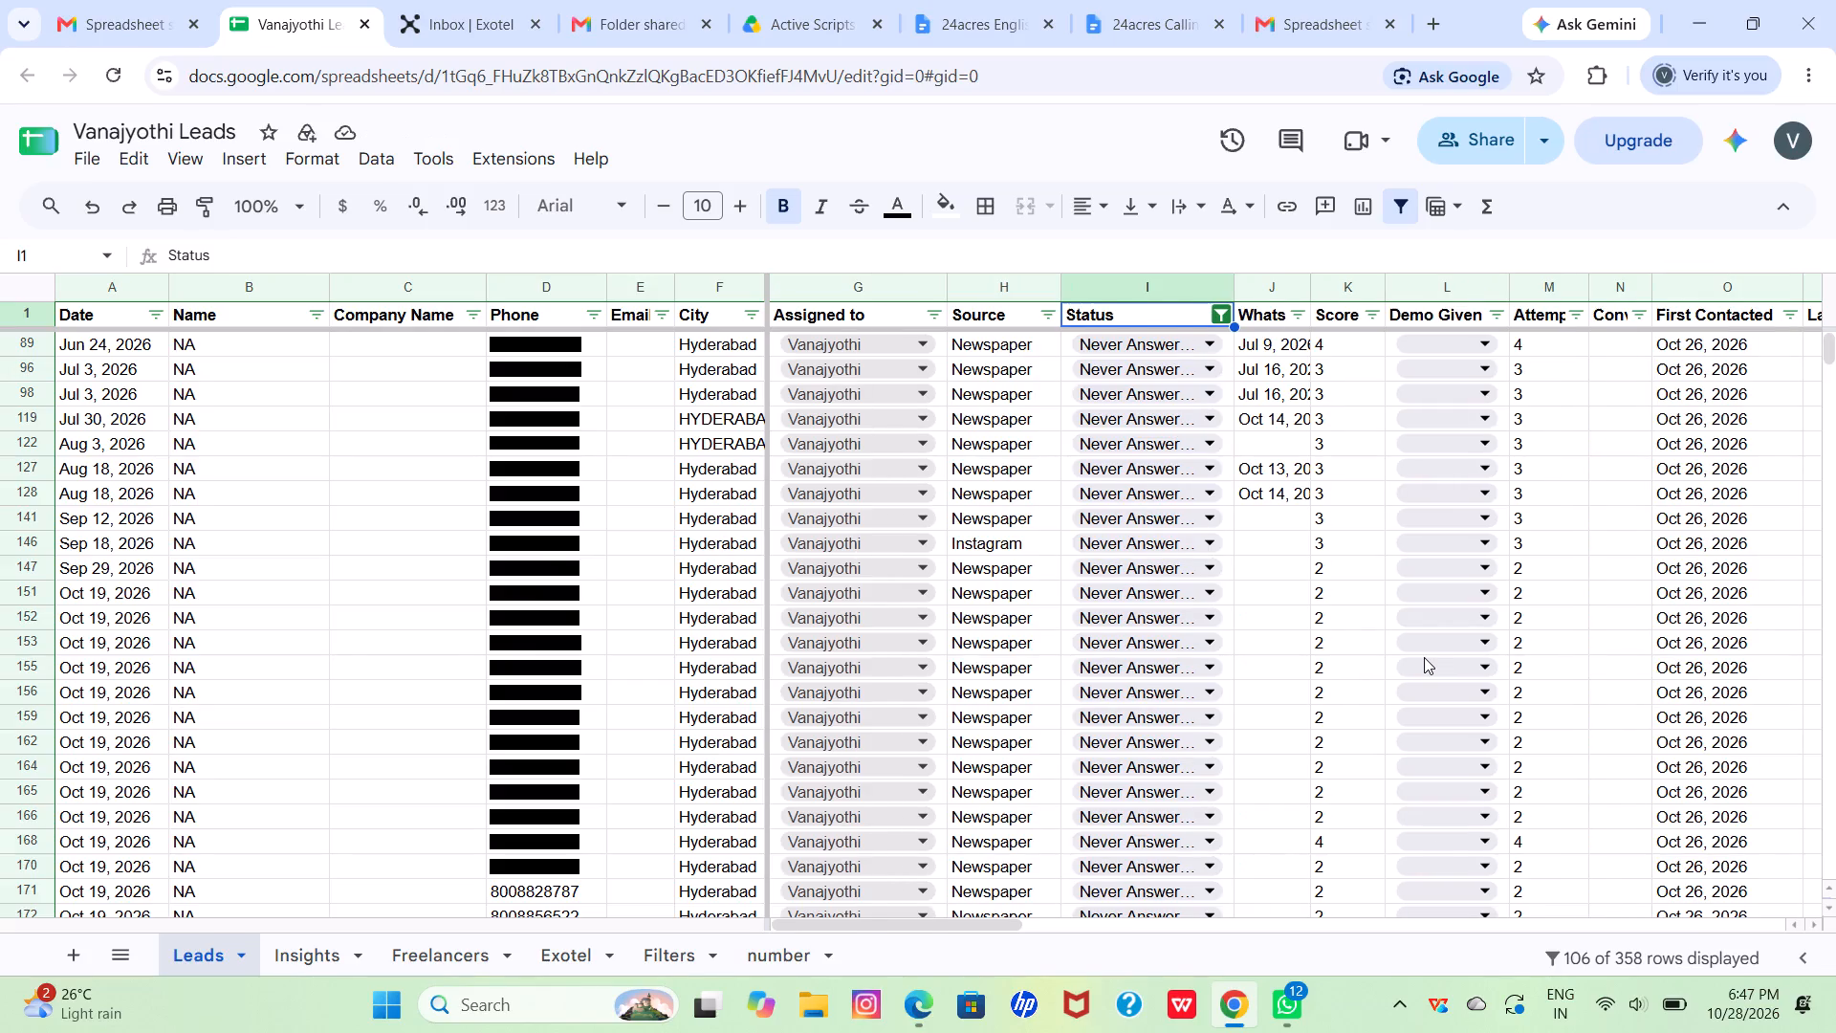
pyautogui.hscroll(-6, 1424, 657)
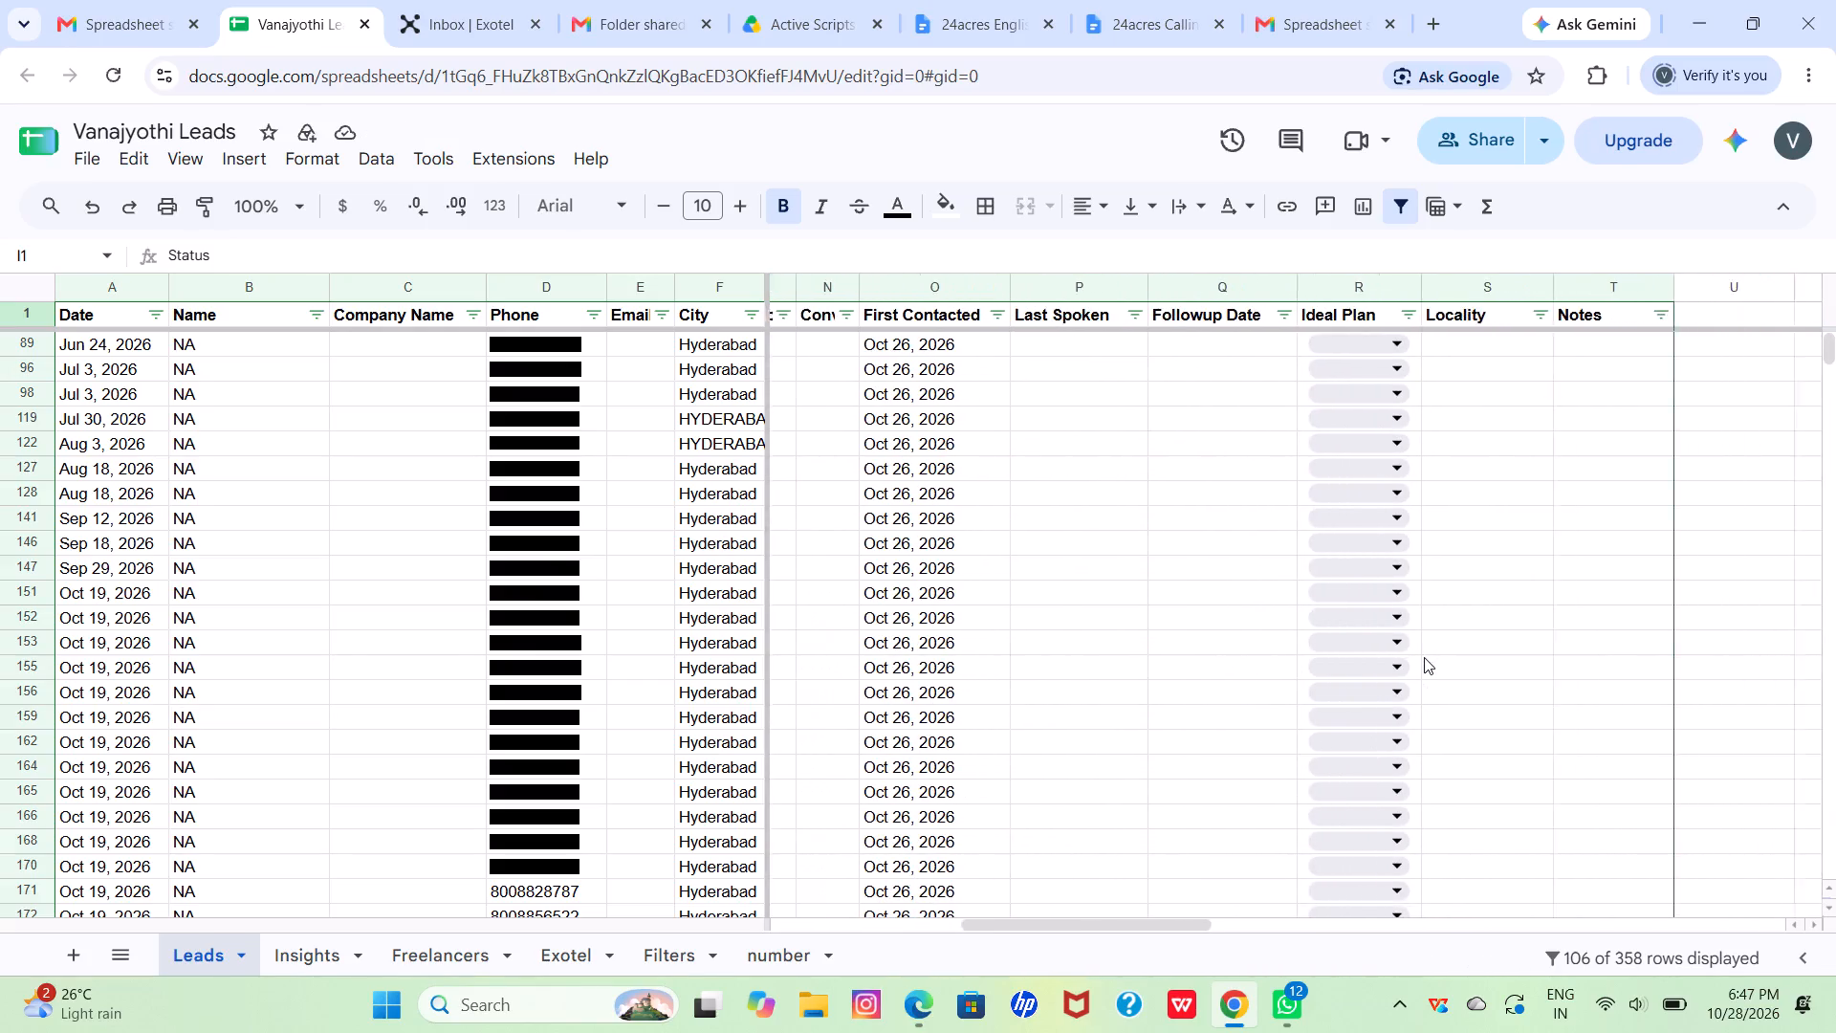
pyautogui.hscroll(6, 1424, 657)
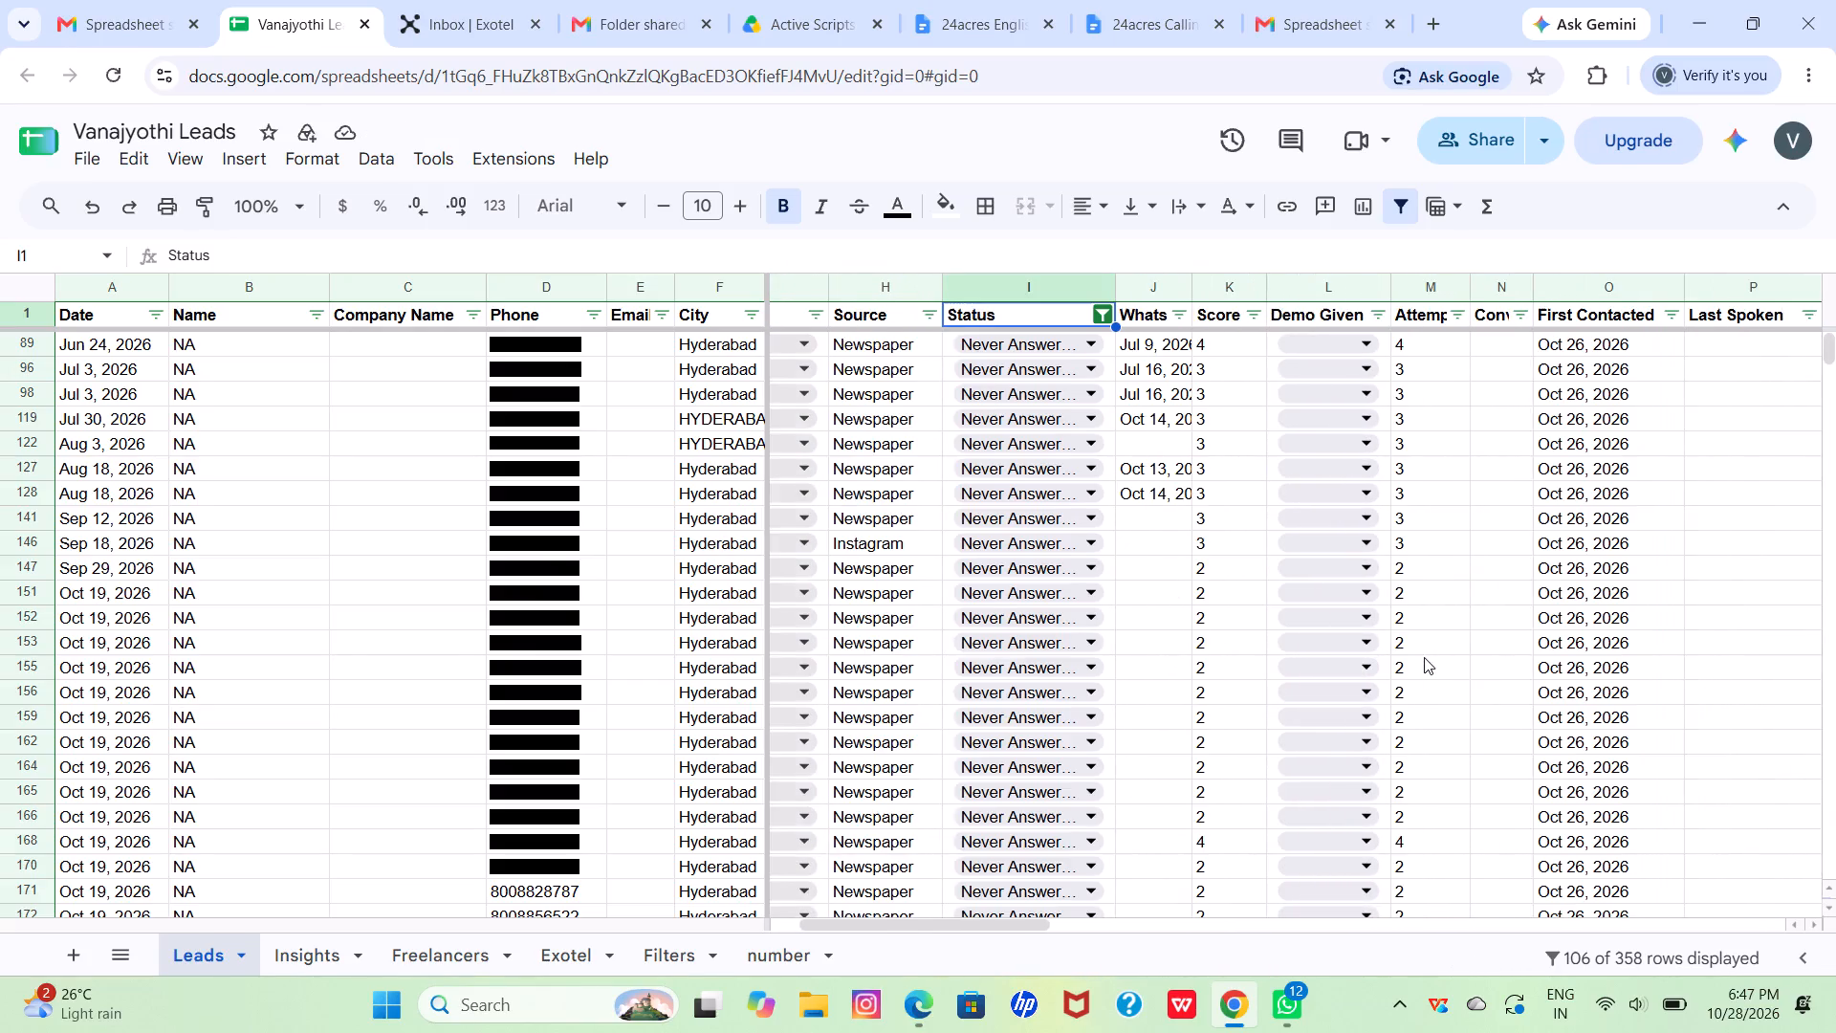
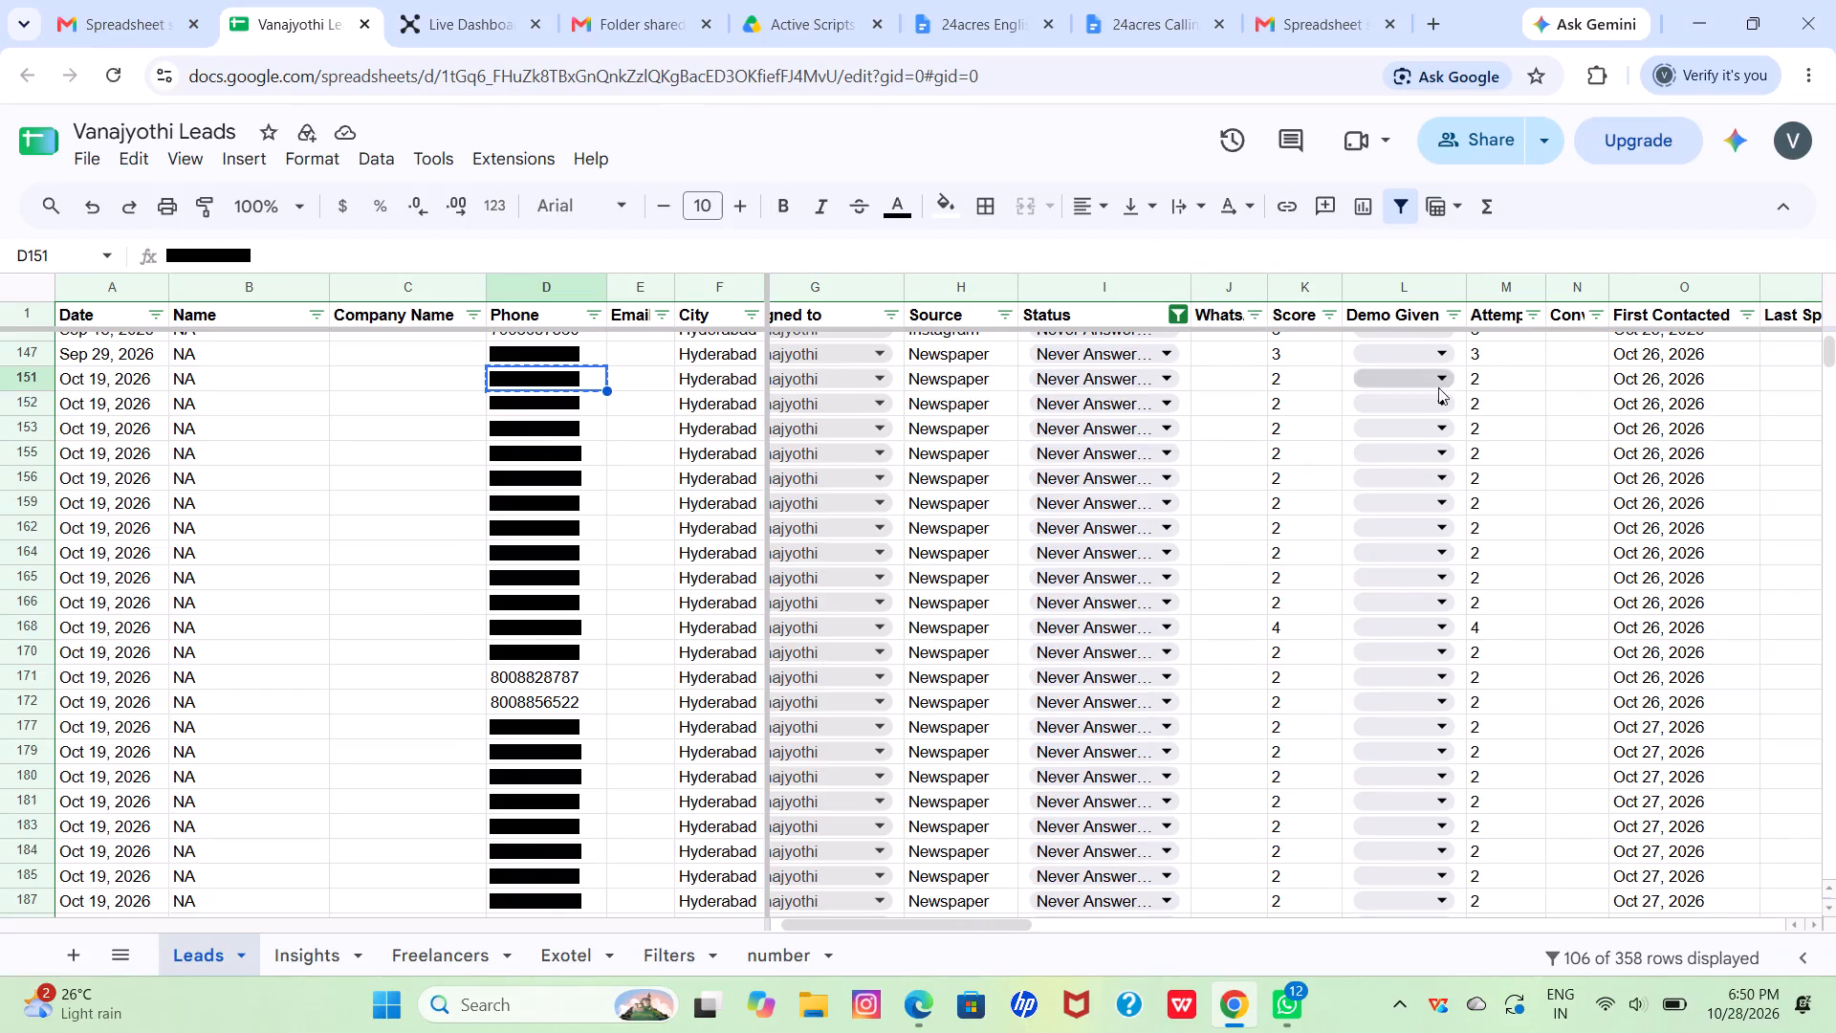
# Set the Attempts count to 3 for the Never Answered lead in row 151.
pyautogui.click(1510, 379)
pyautogui.press('3')
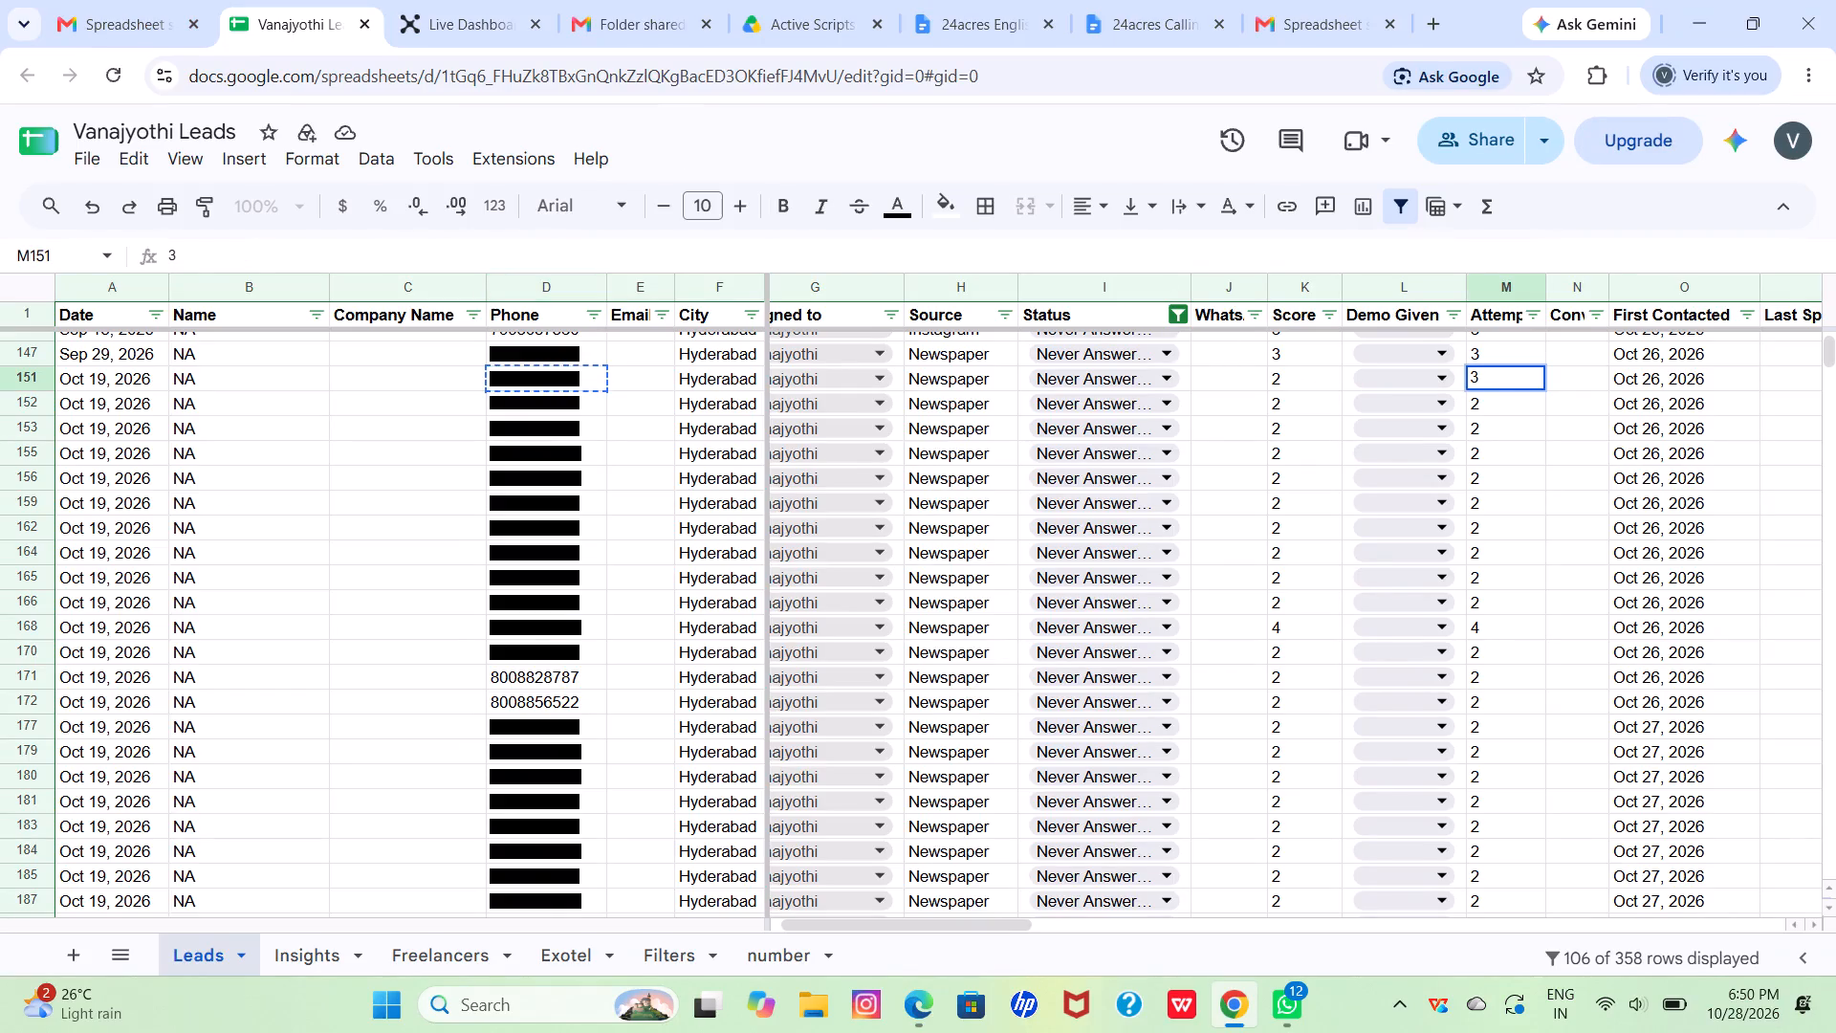
pyautogui.click(1482, 396)
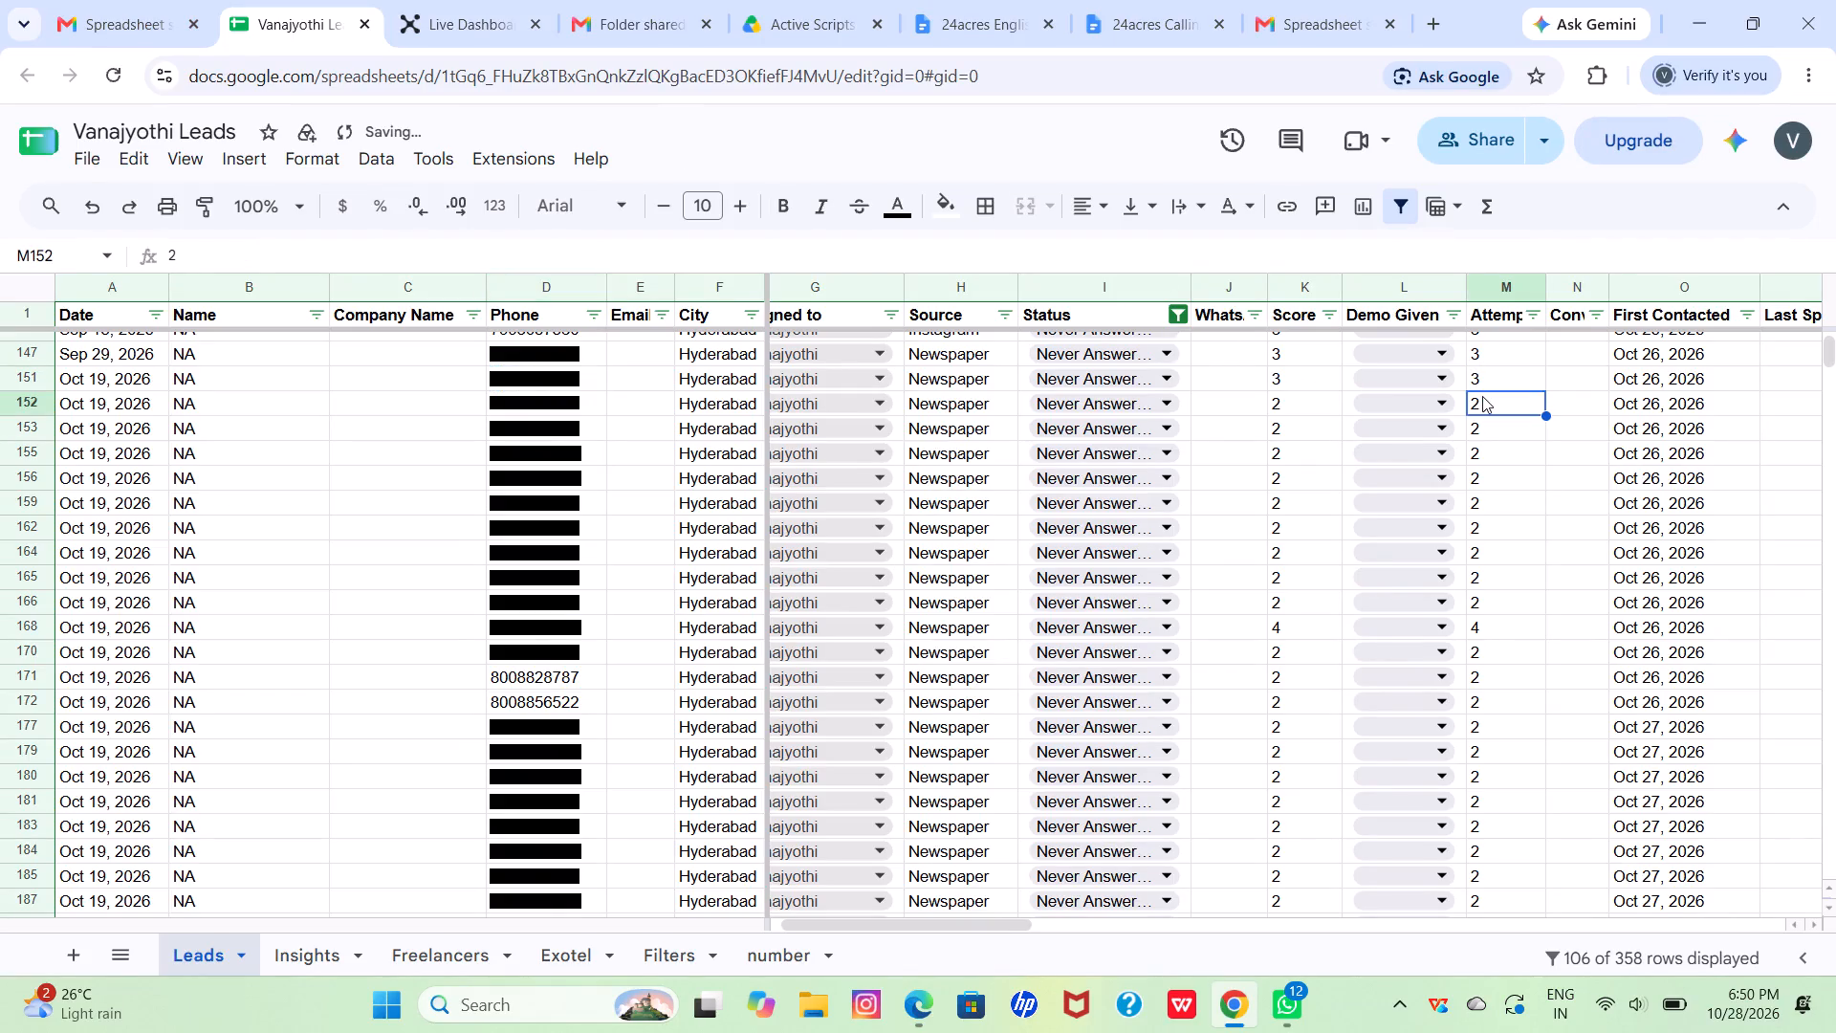
# Copy the phone number of the Never Answered lead in row 152.
pyautogui.click(564, 415)
pyautogui.scroll(-1, 564, 415)
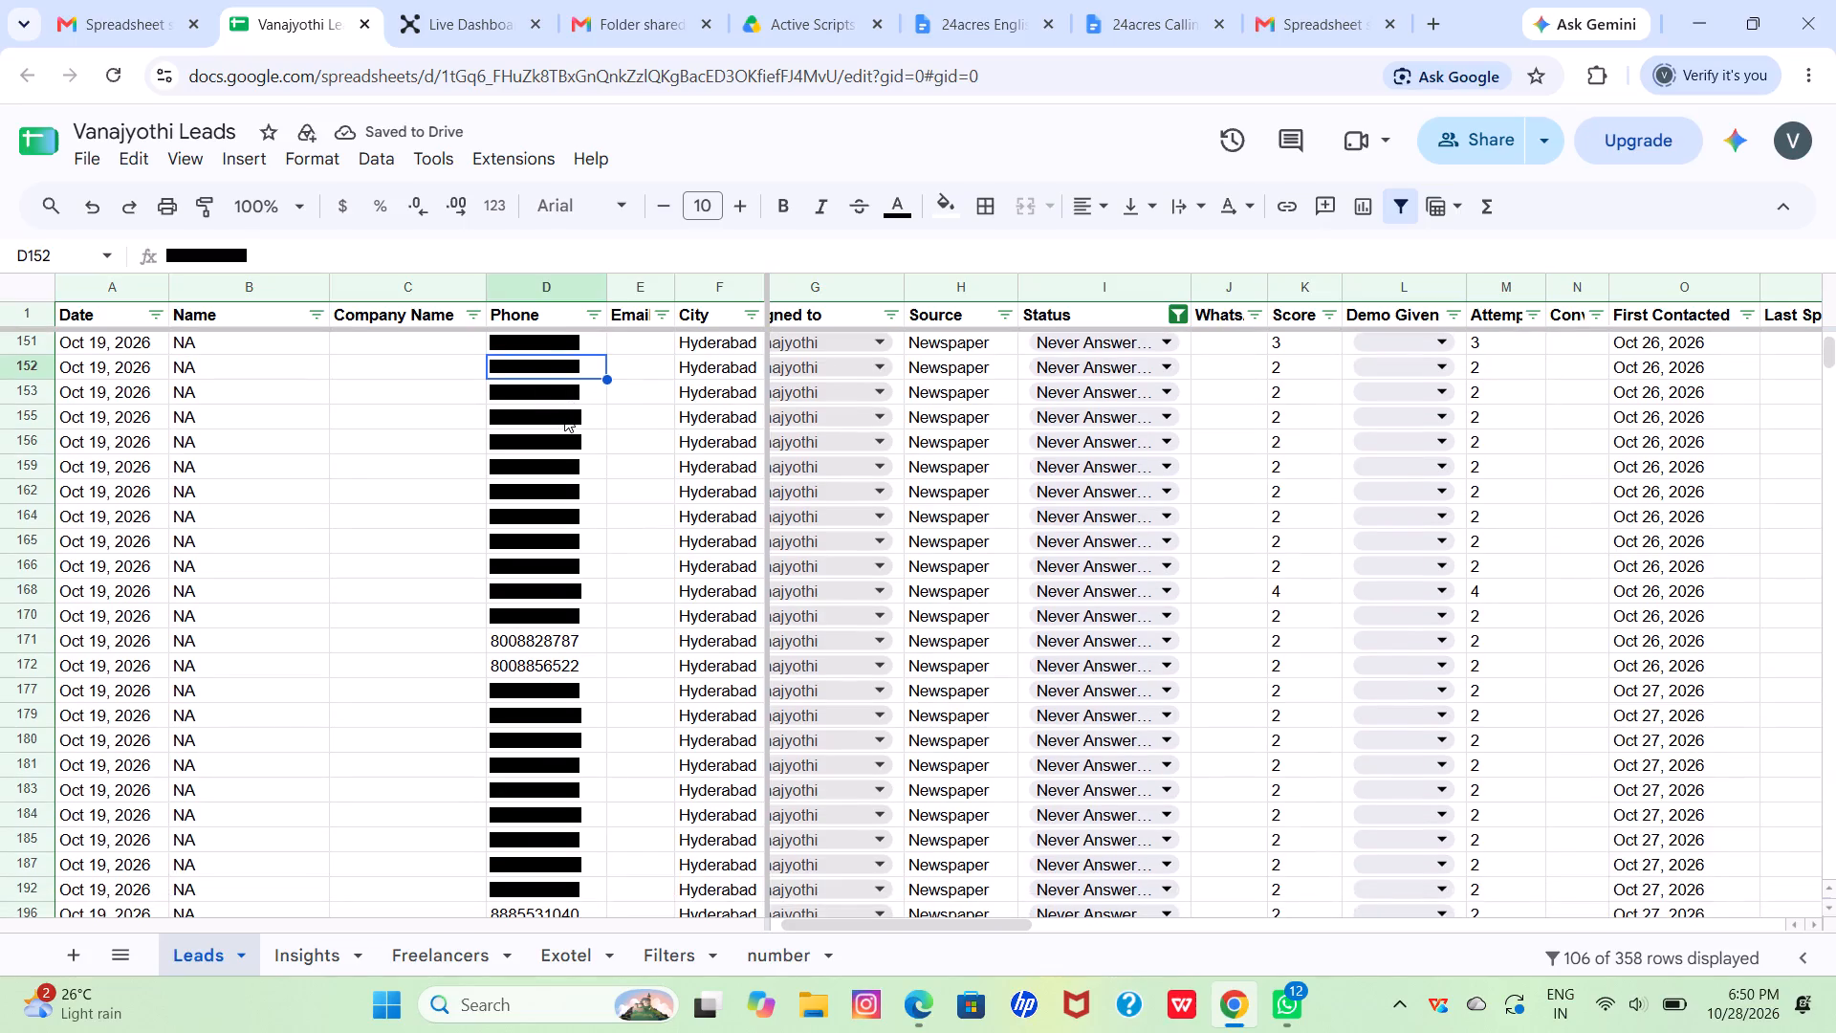
pyautogui.hotkey('ctrl', 'c')
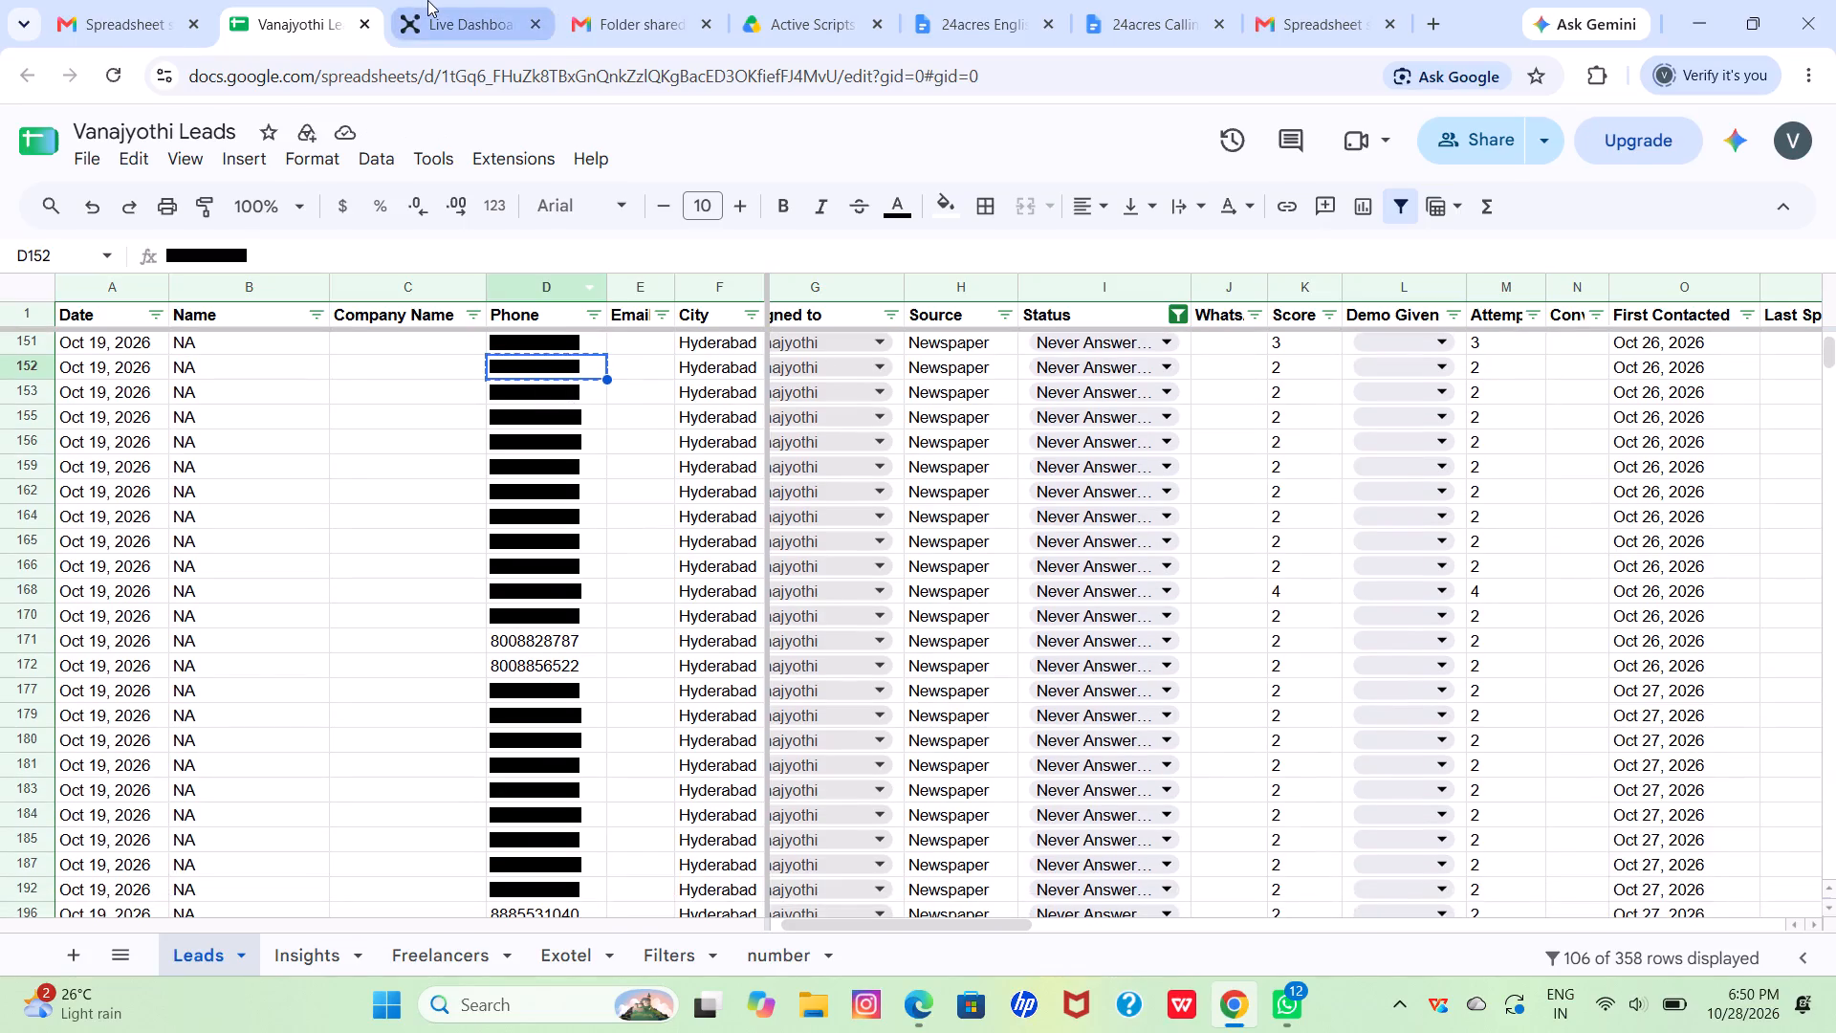
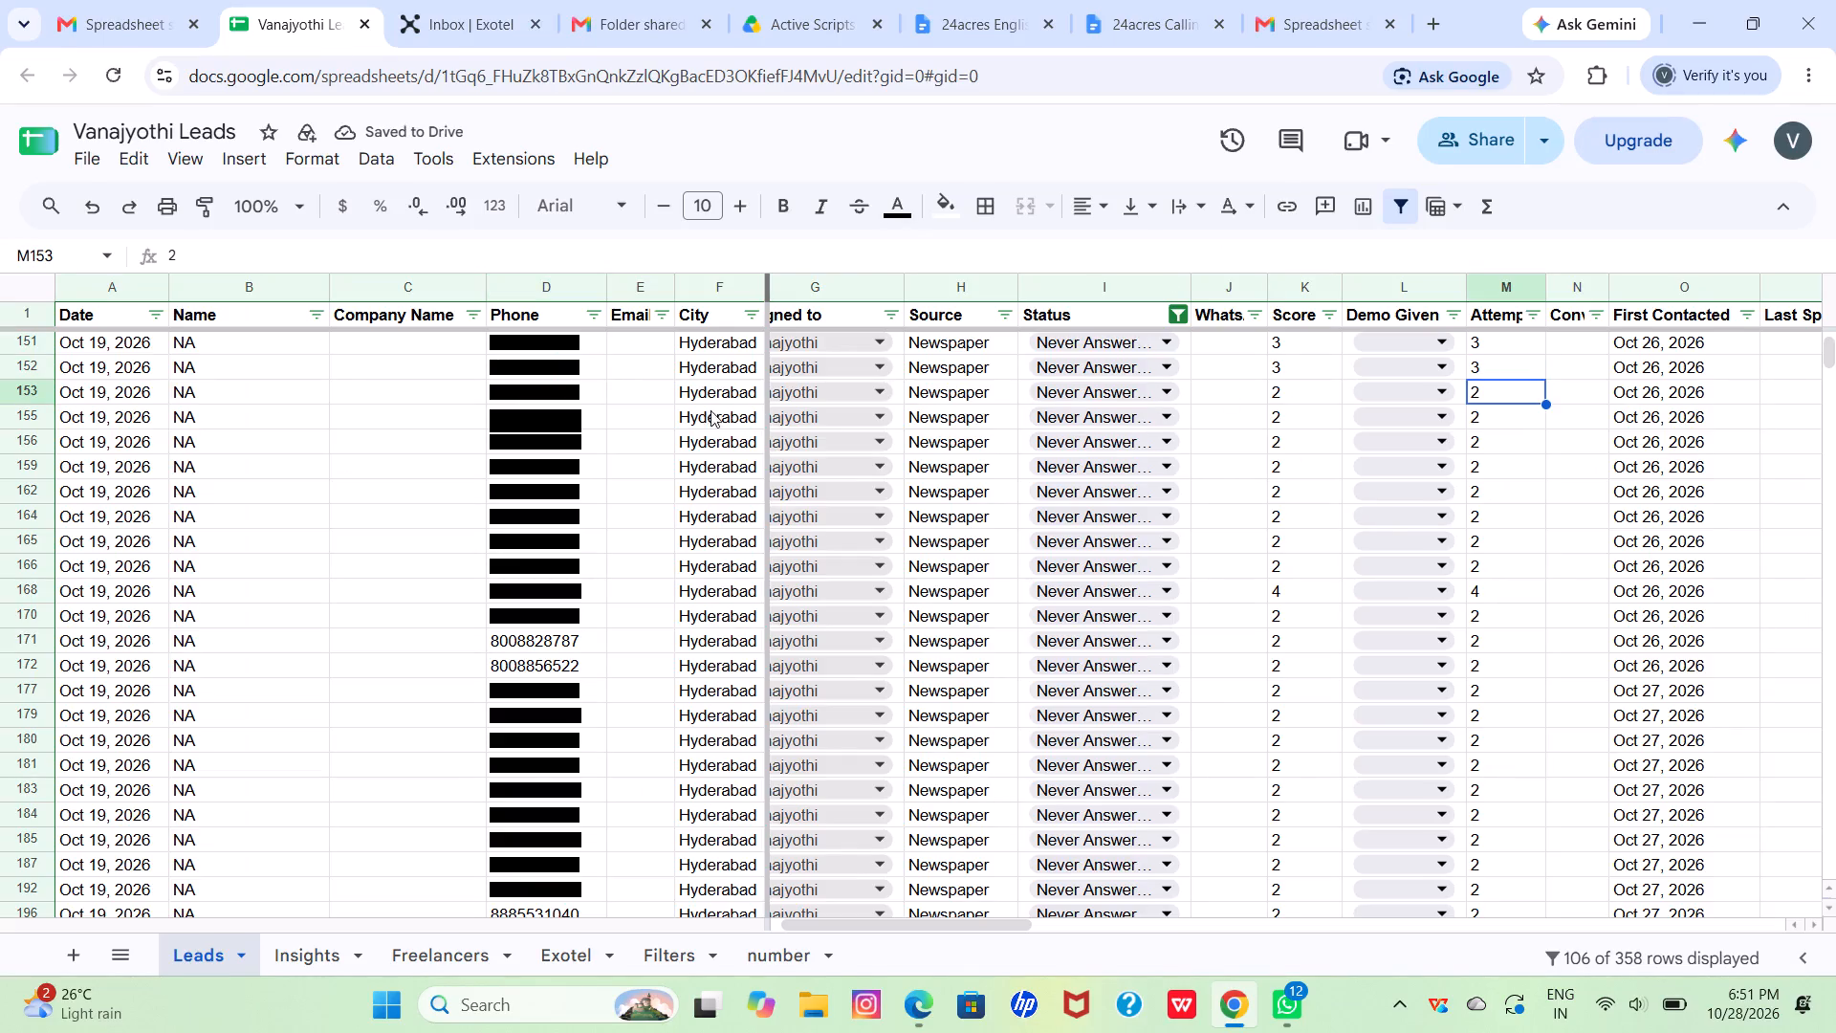
# Select the phone number of the Never Answered lead in row 153.
pyautogui.click(558, 405)
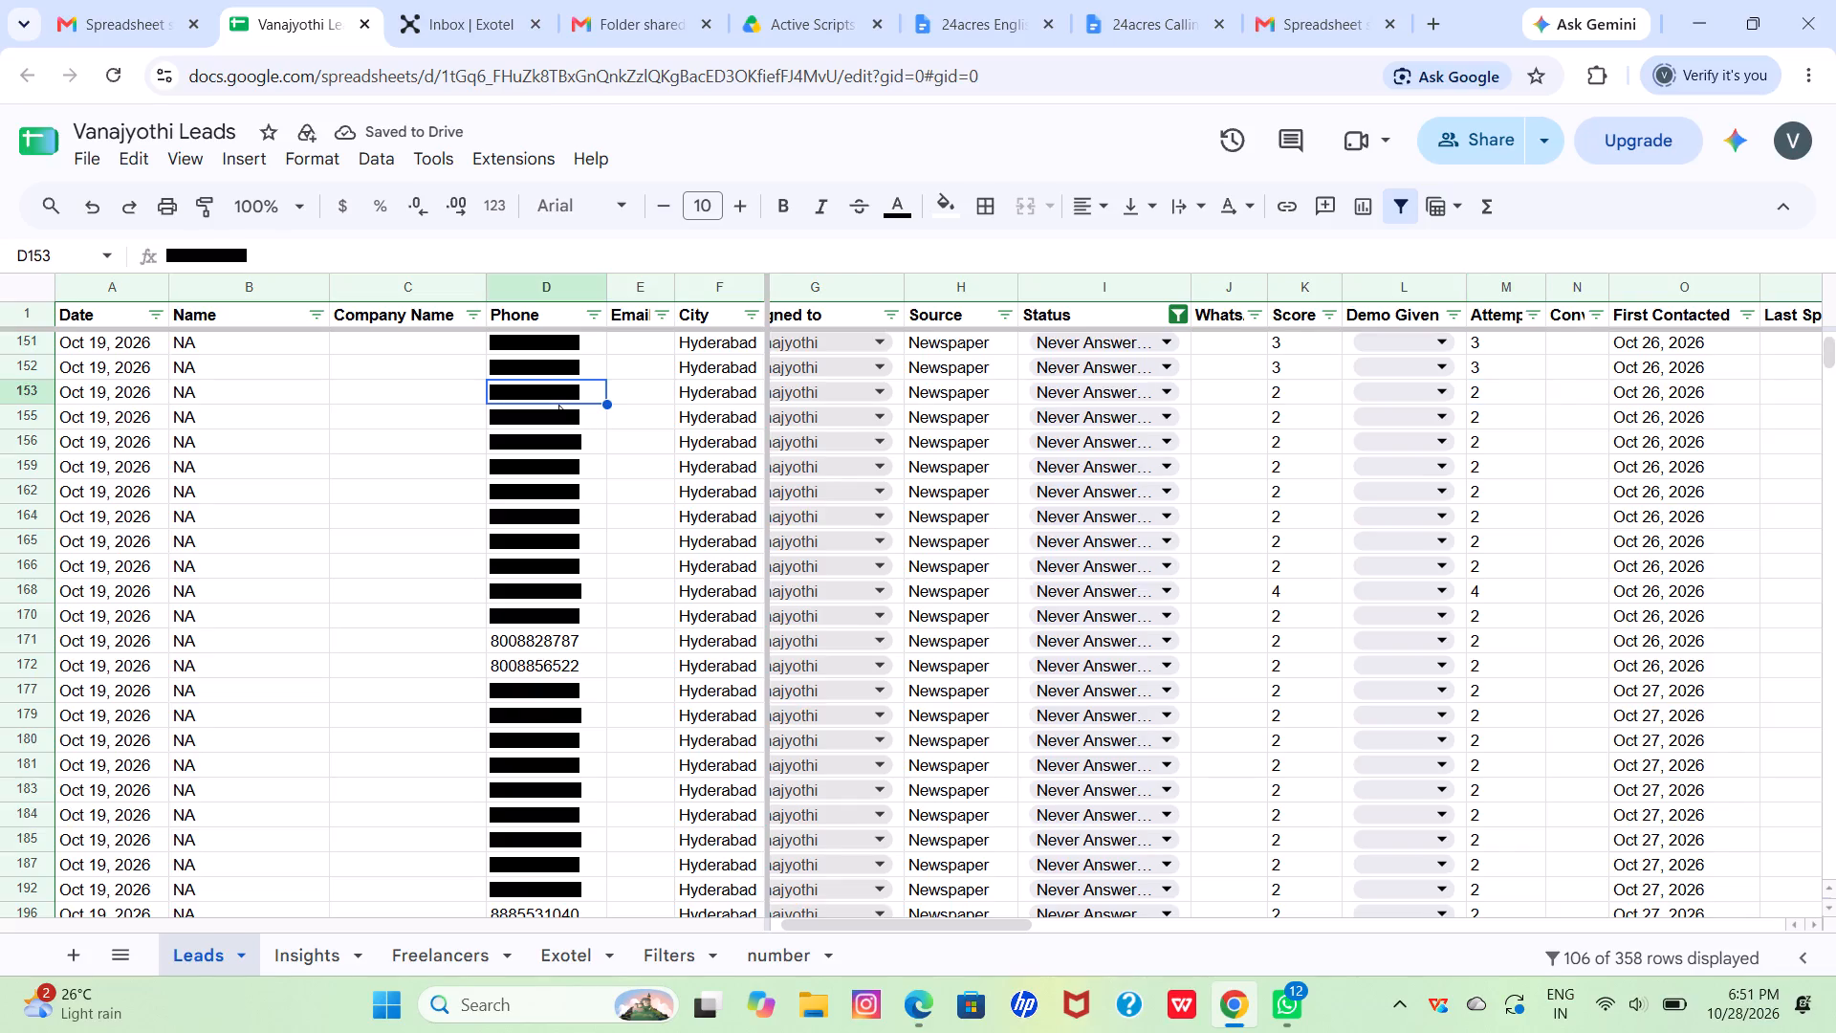
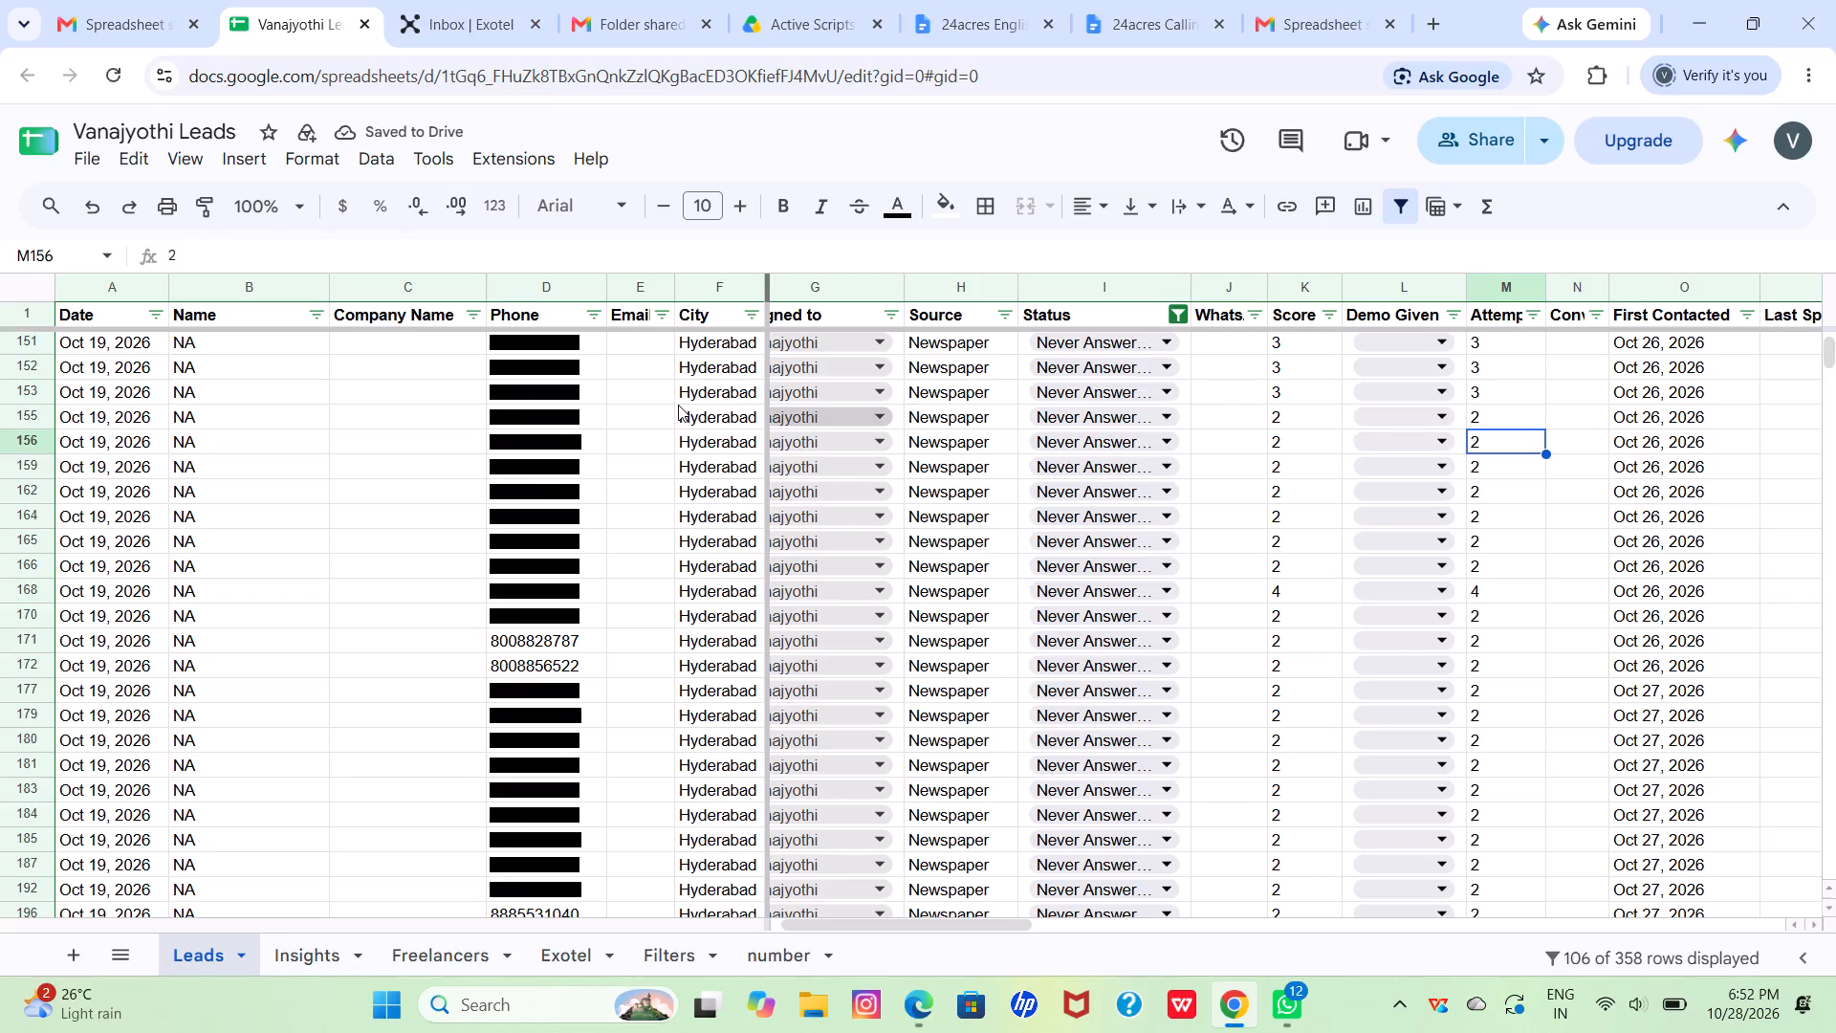
# Select the phone number of the Never Answered lead in row 155.
pyautogui.click(549, 428)
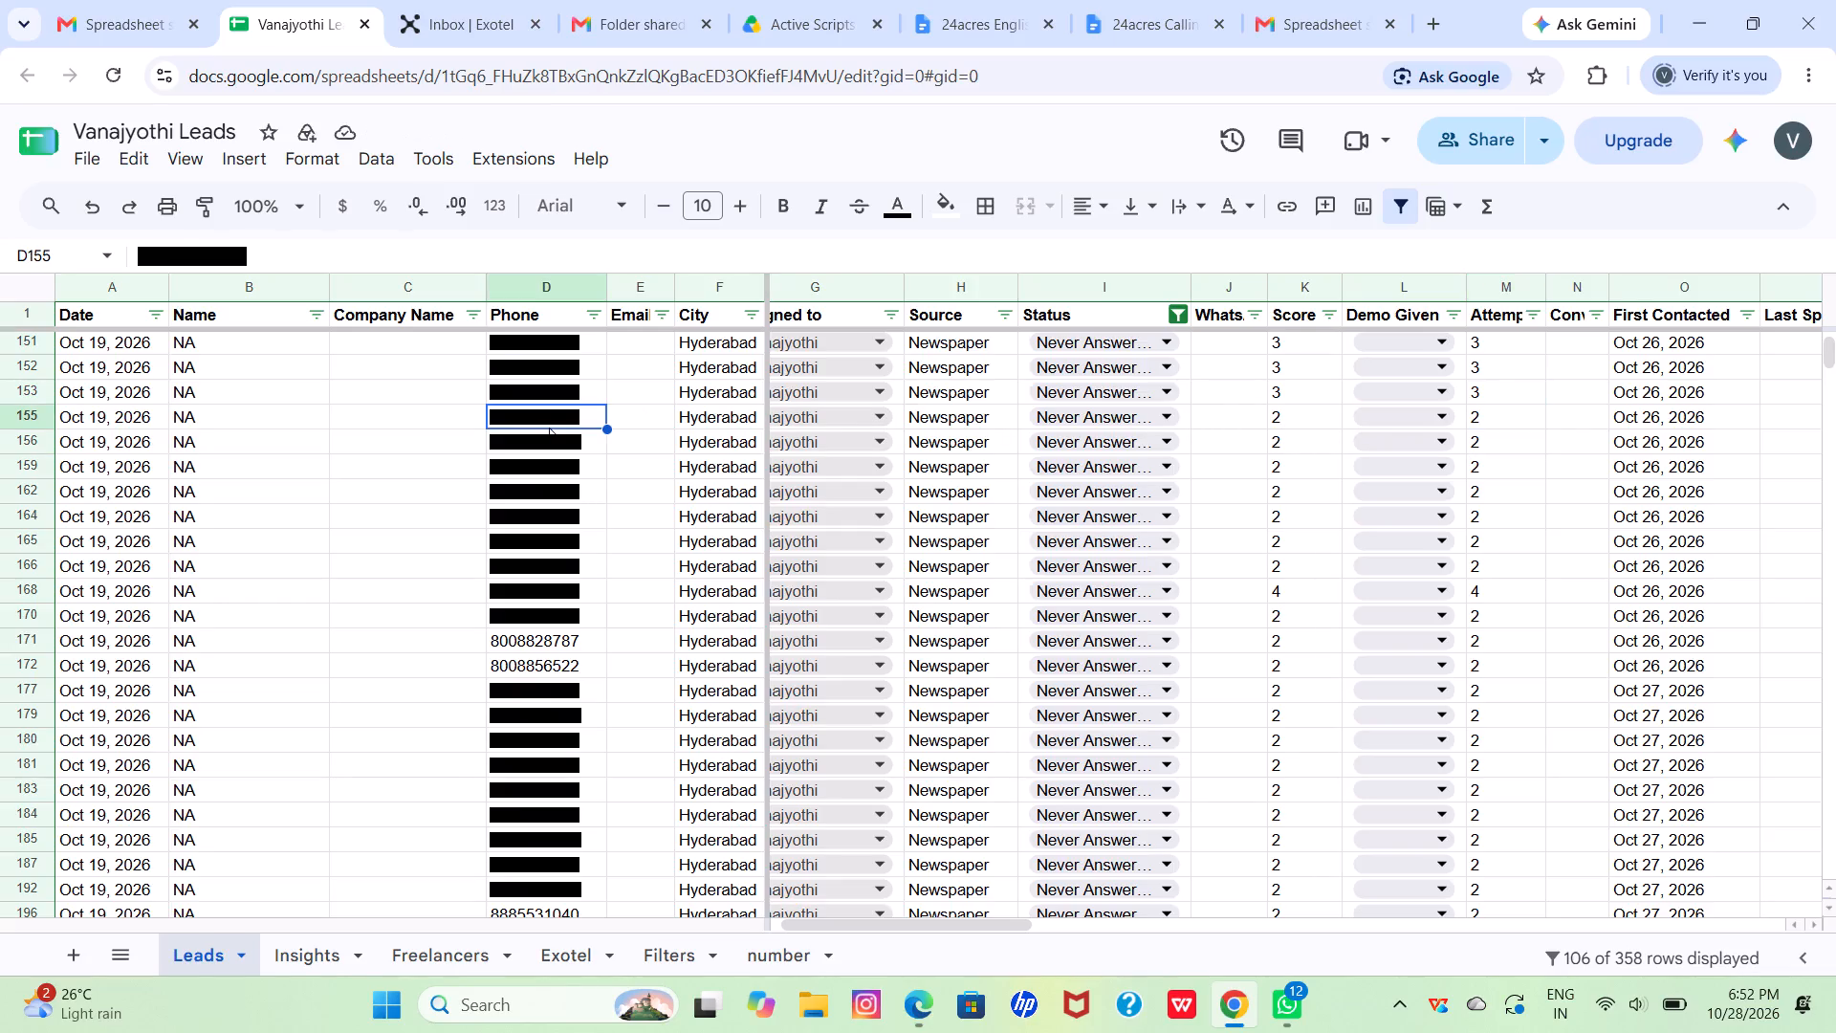
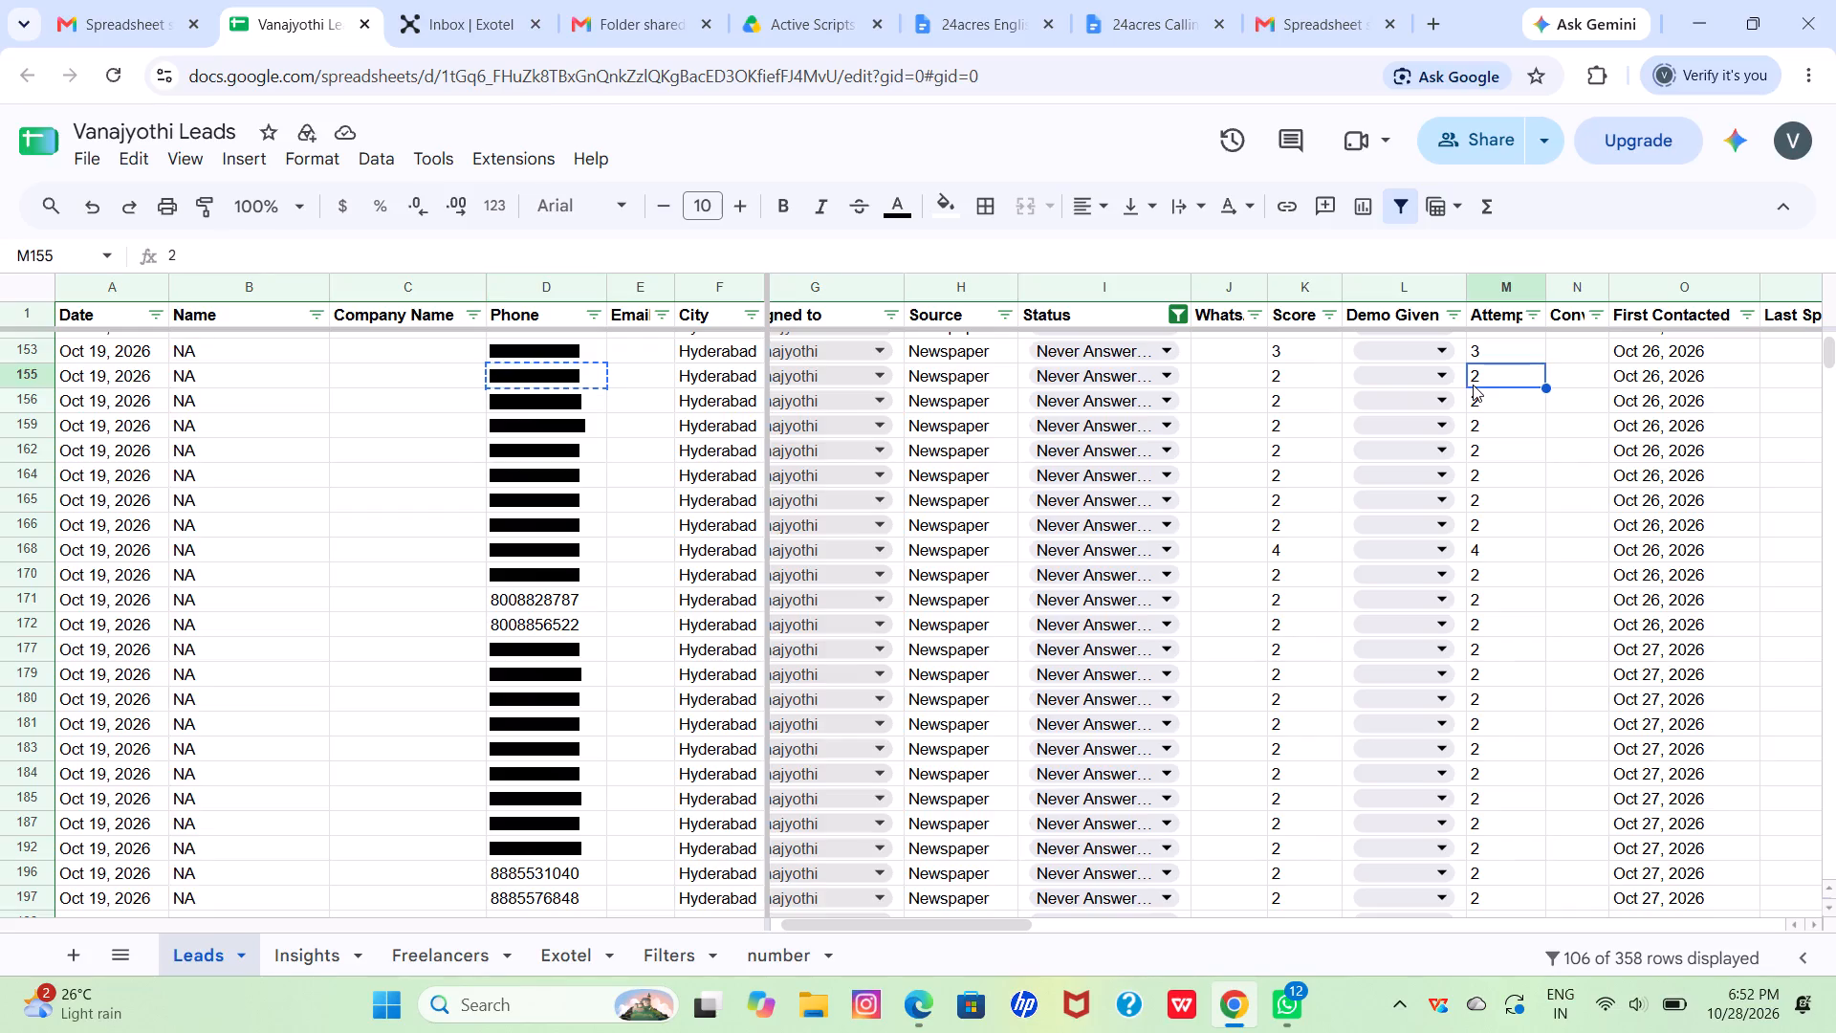
# Set the attempt count of the lead in row 155 to 3 and move to the phone number in row 156.
pyautogui.press('3')
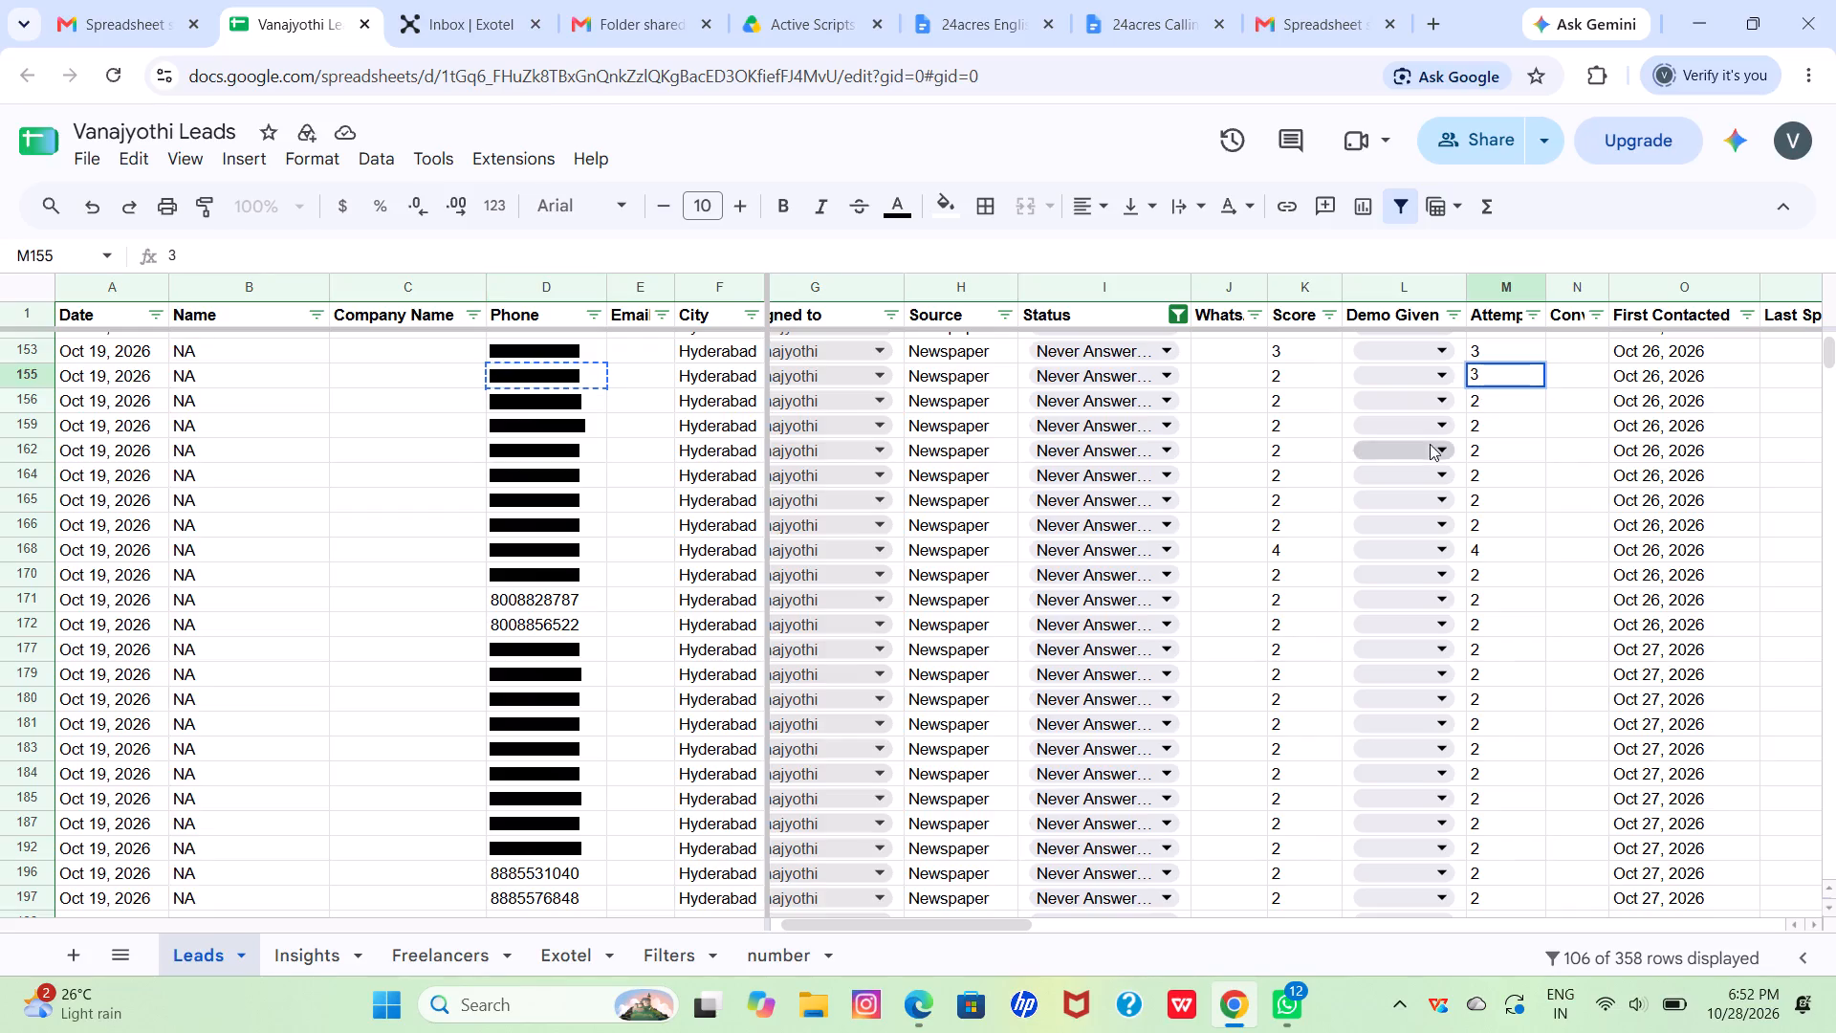
pyautogui.click(572, 409)
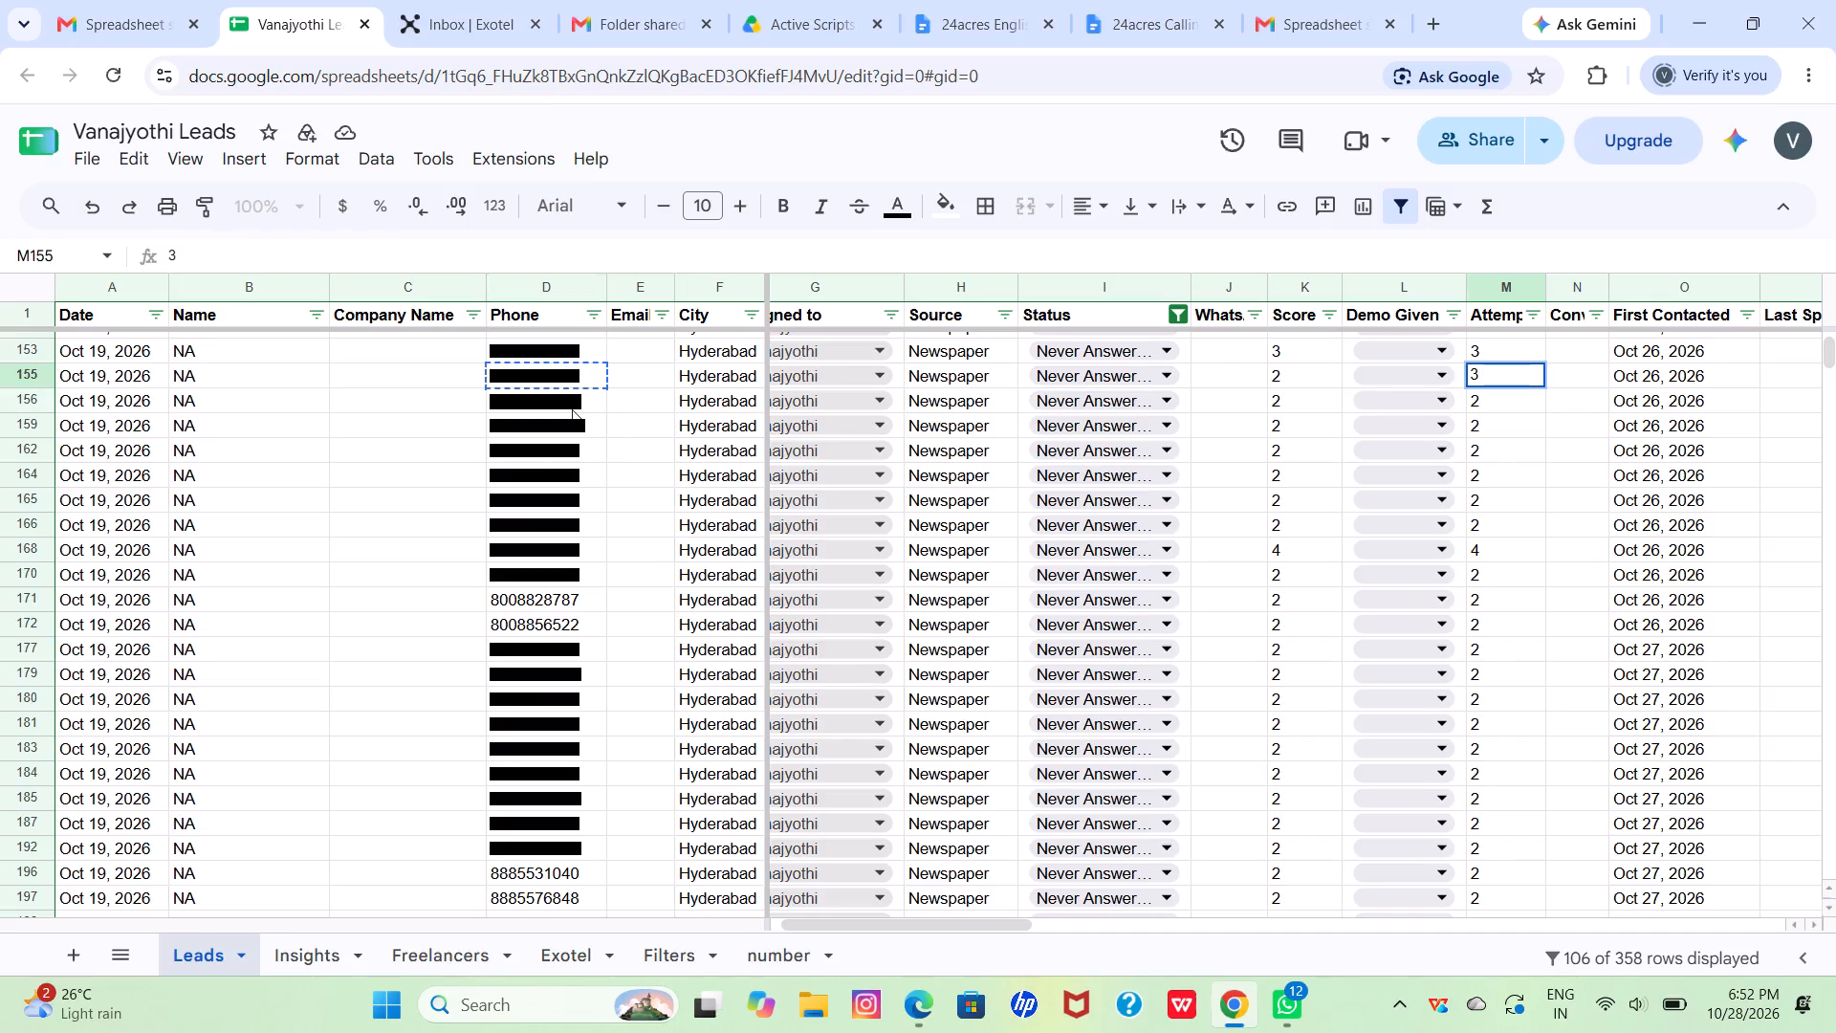
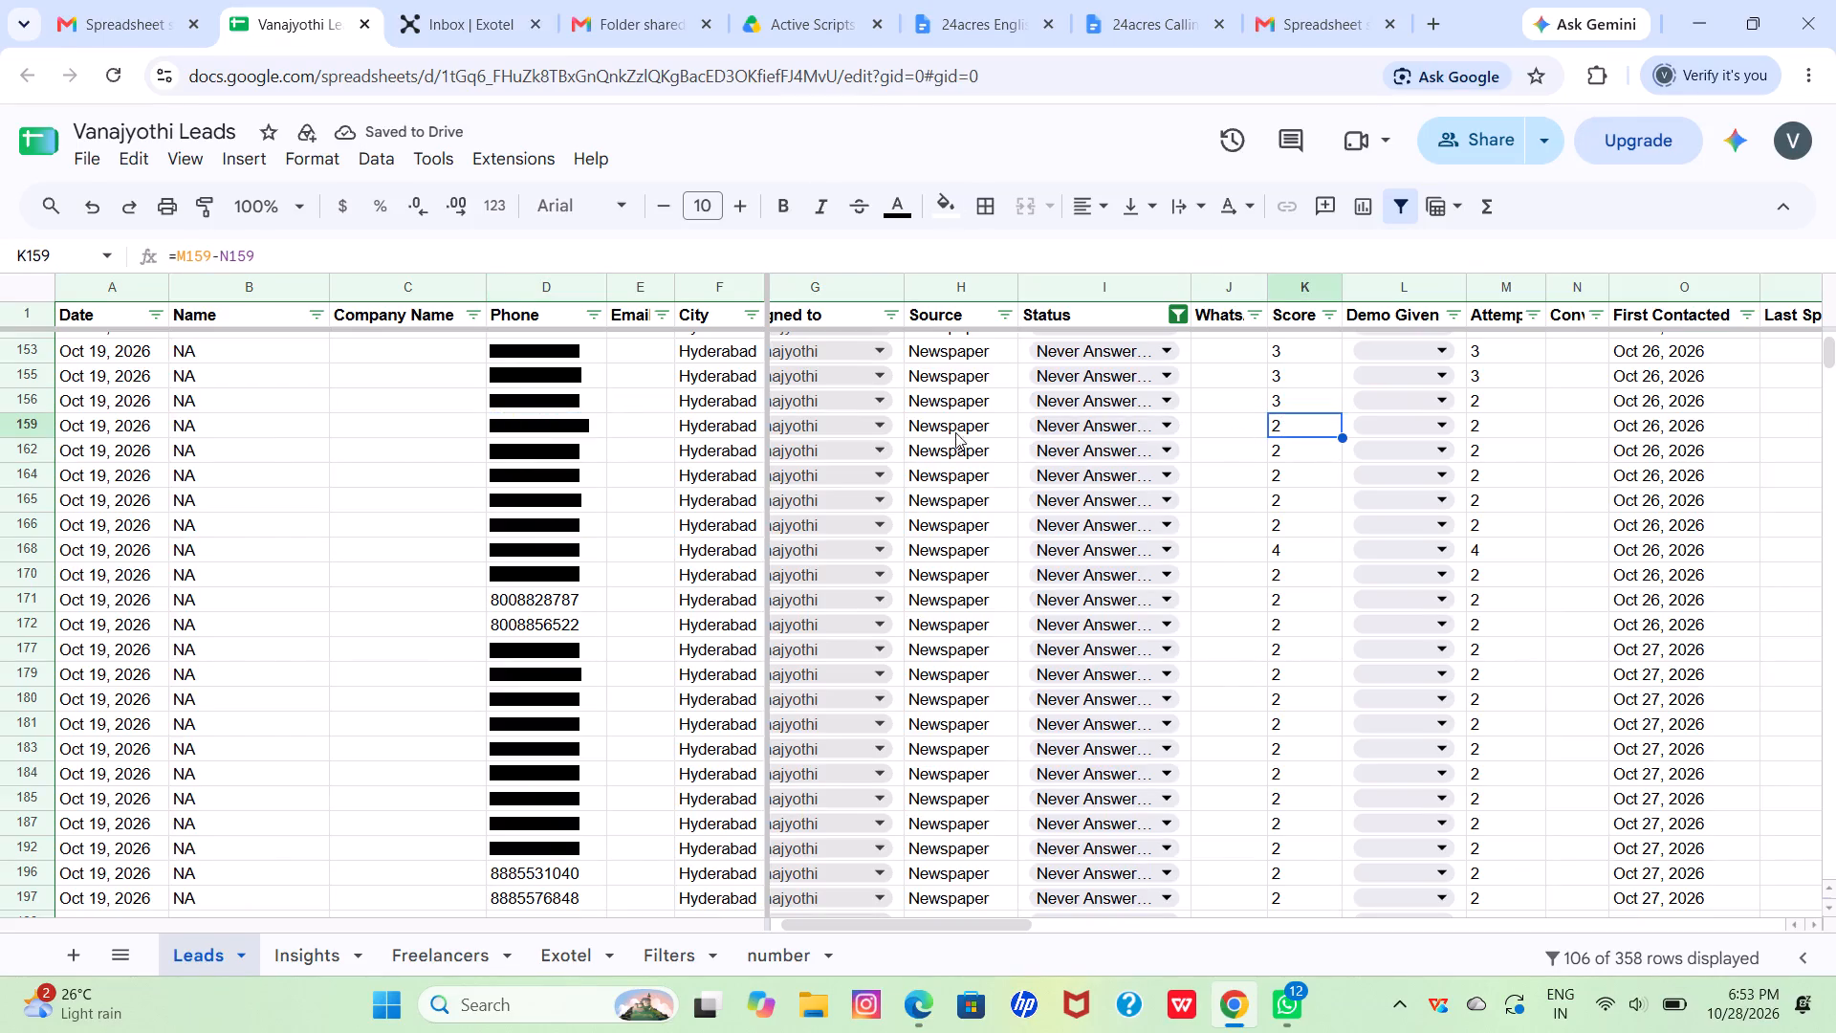
# Select the phone number of the lead in row 159.
pyautogui.click(577, 422)
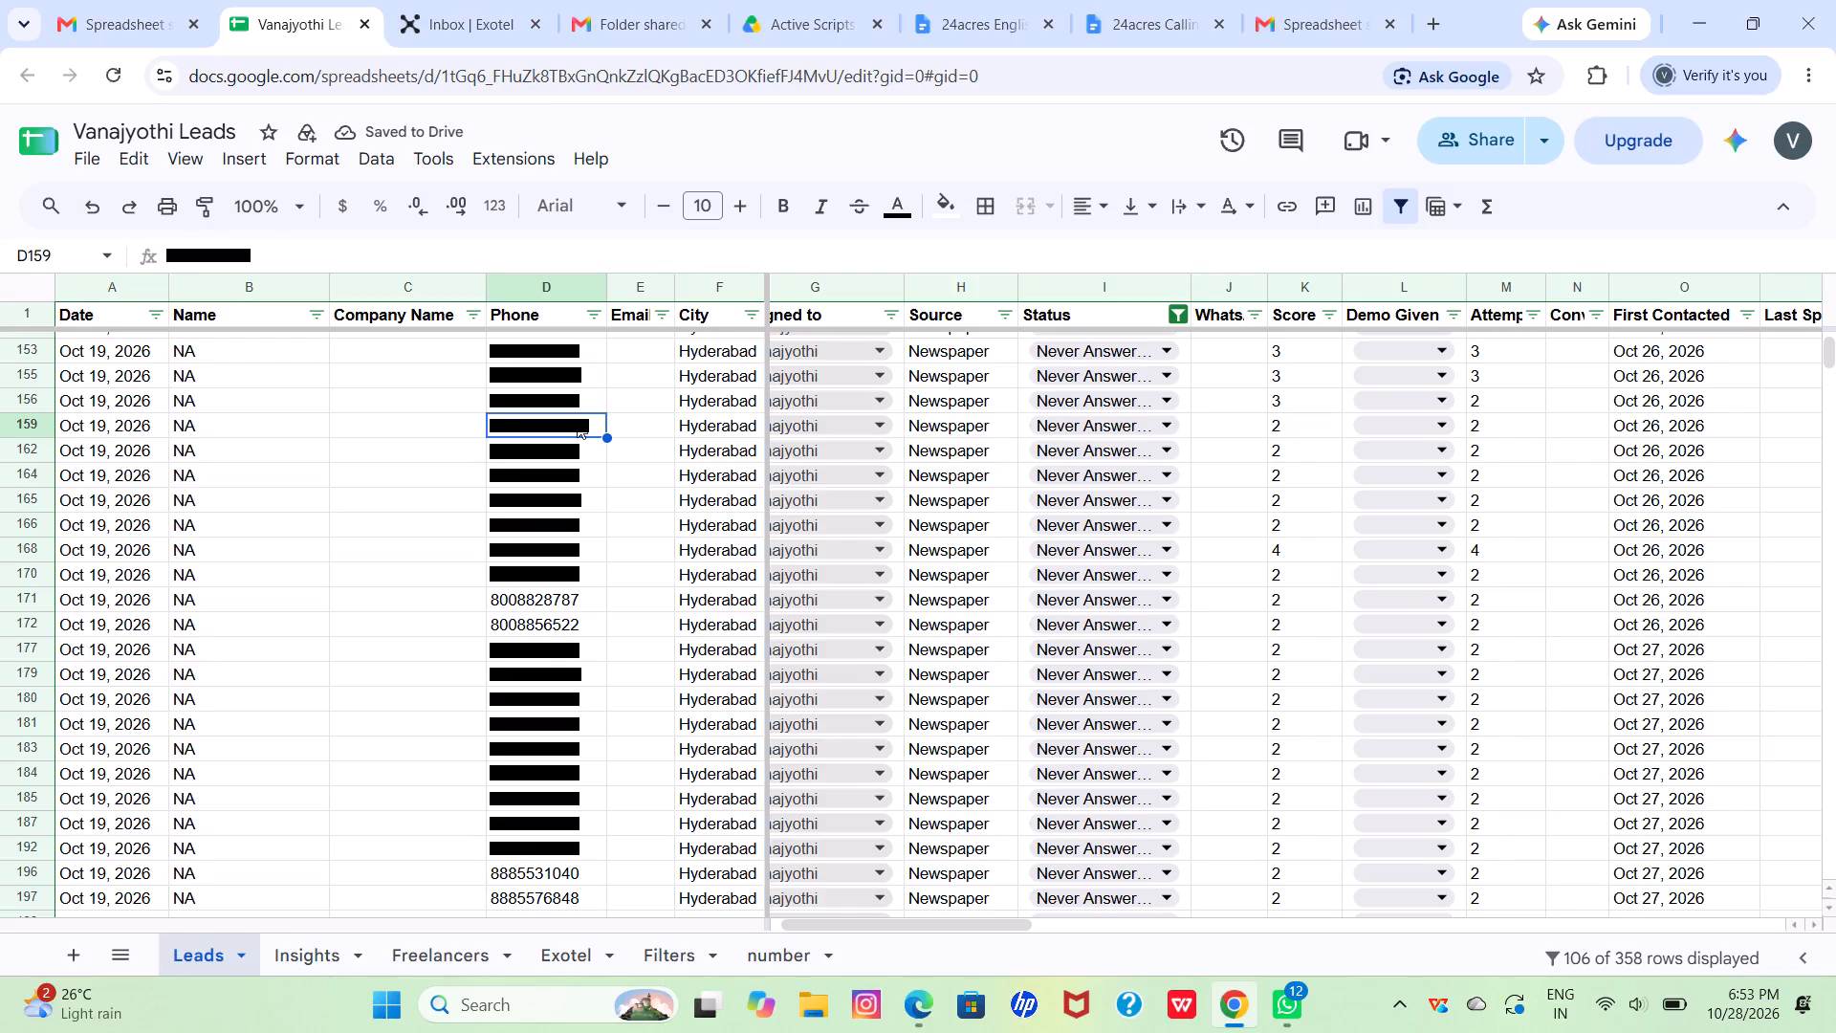
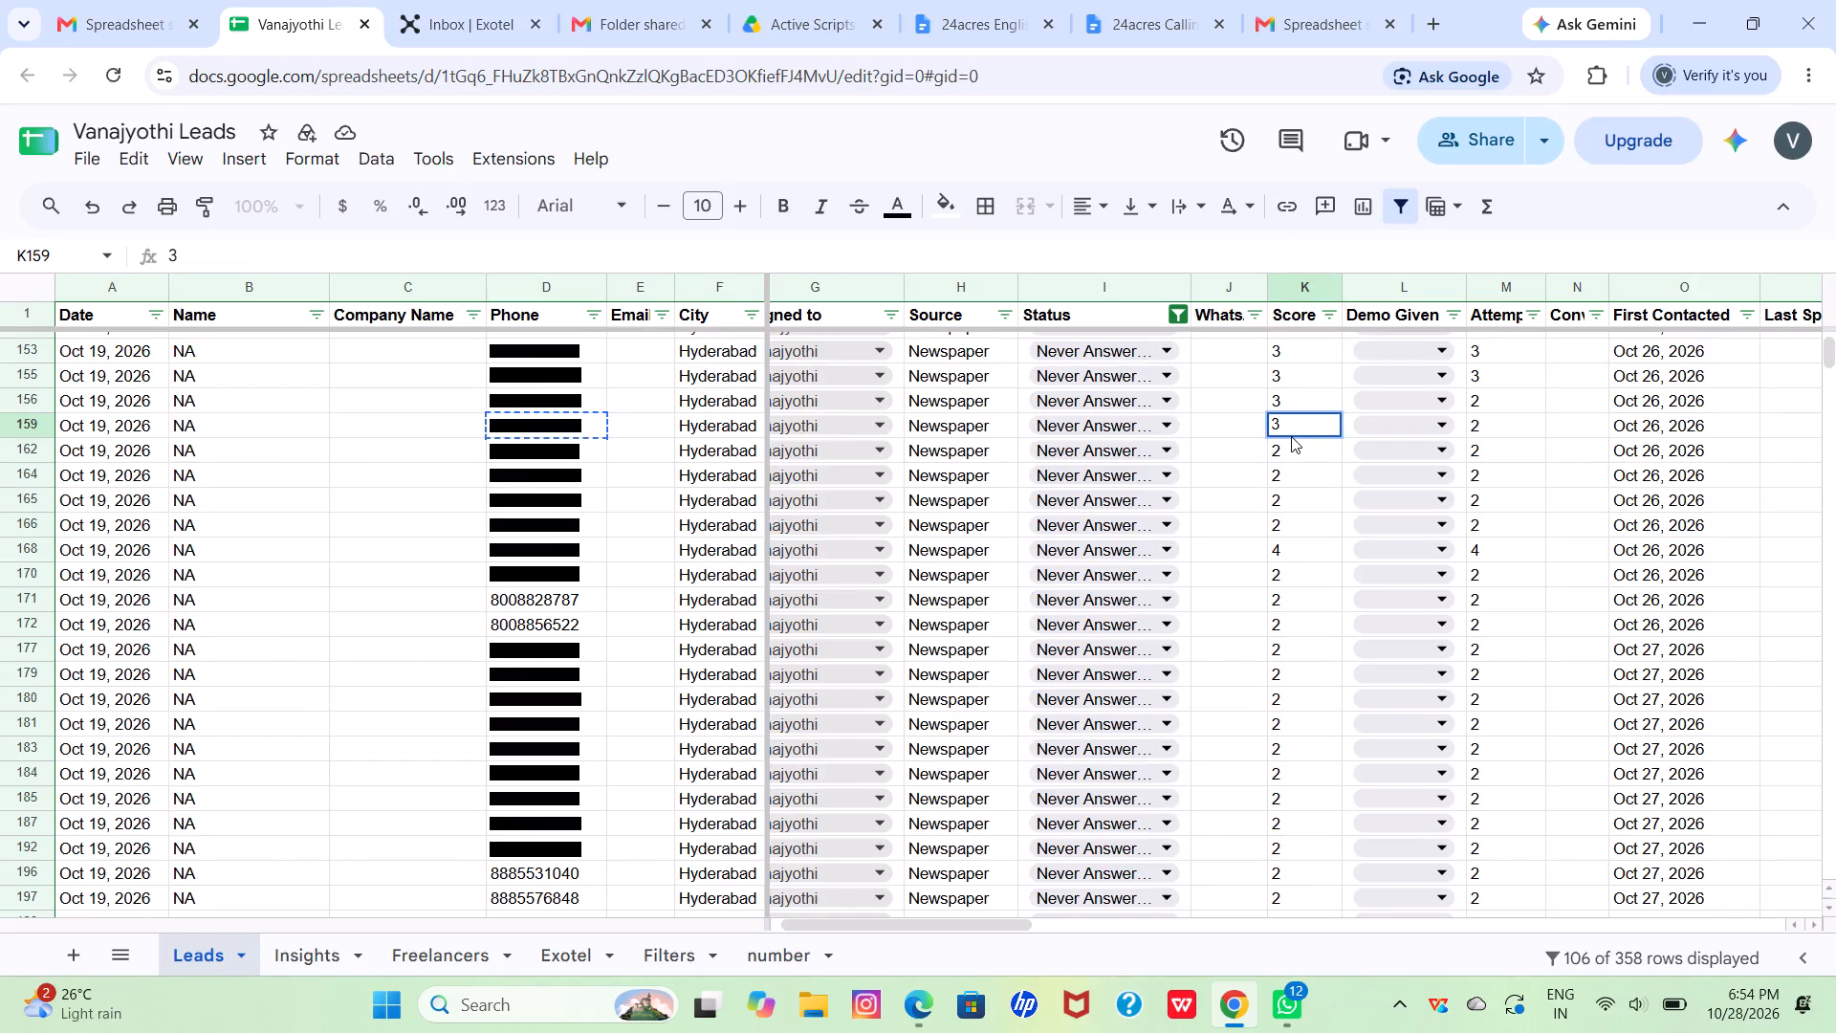
# Set the Score of the lead in row 159 to 3.
pyautogui.click(1293, 447)
pyautogui.scroll(-1, 1293, 447)
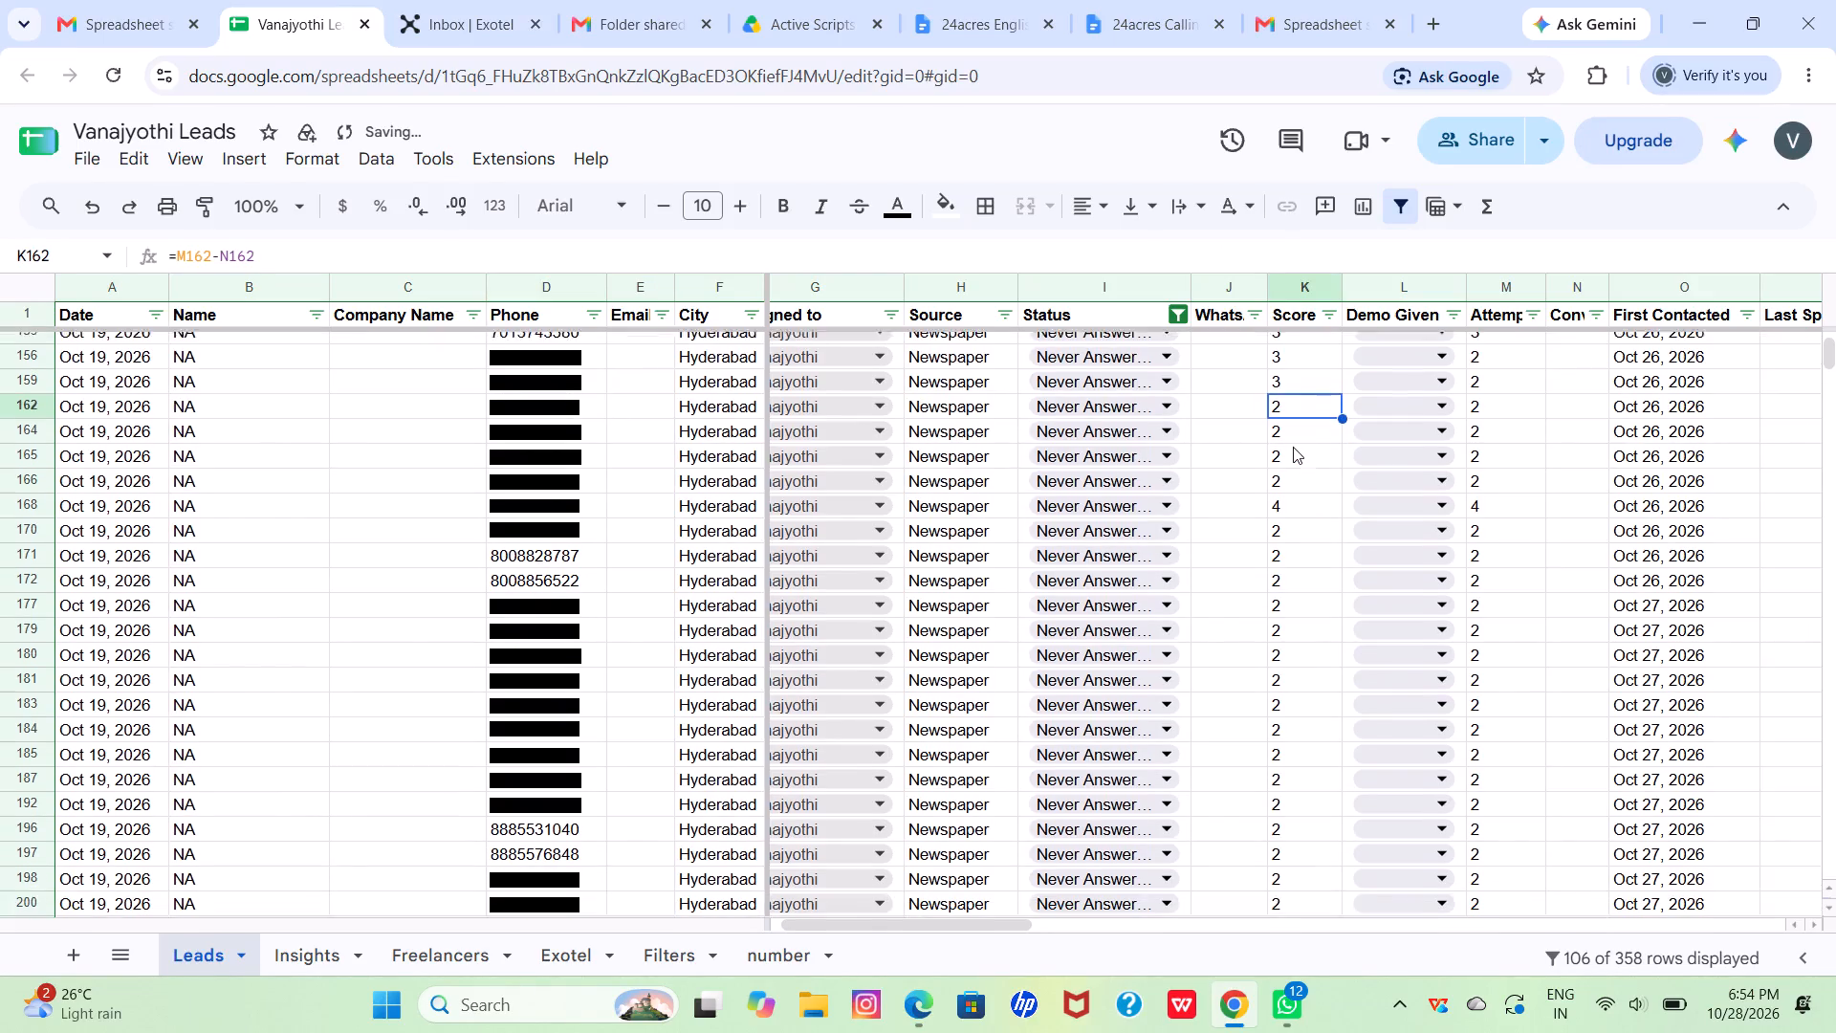
pyautogui.scroll(-1, 1293, 447)
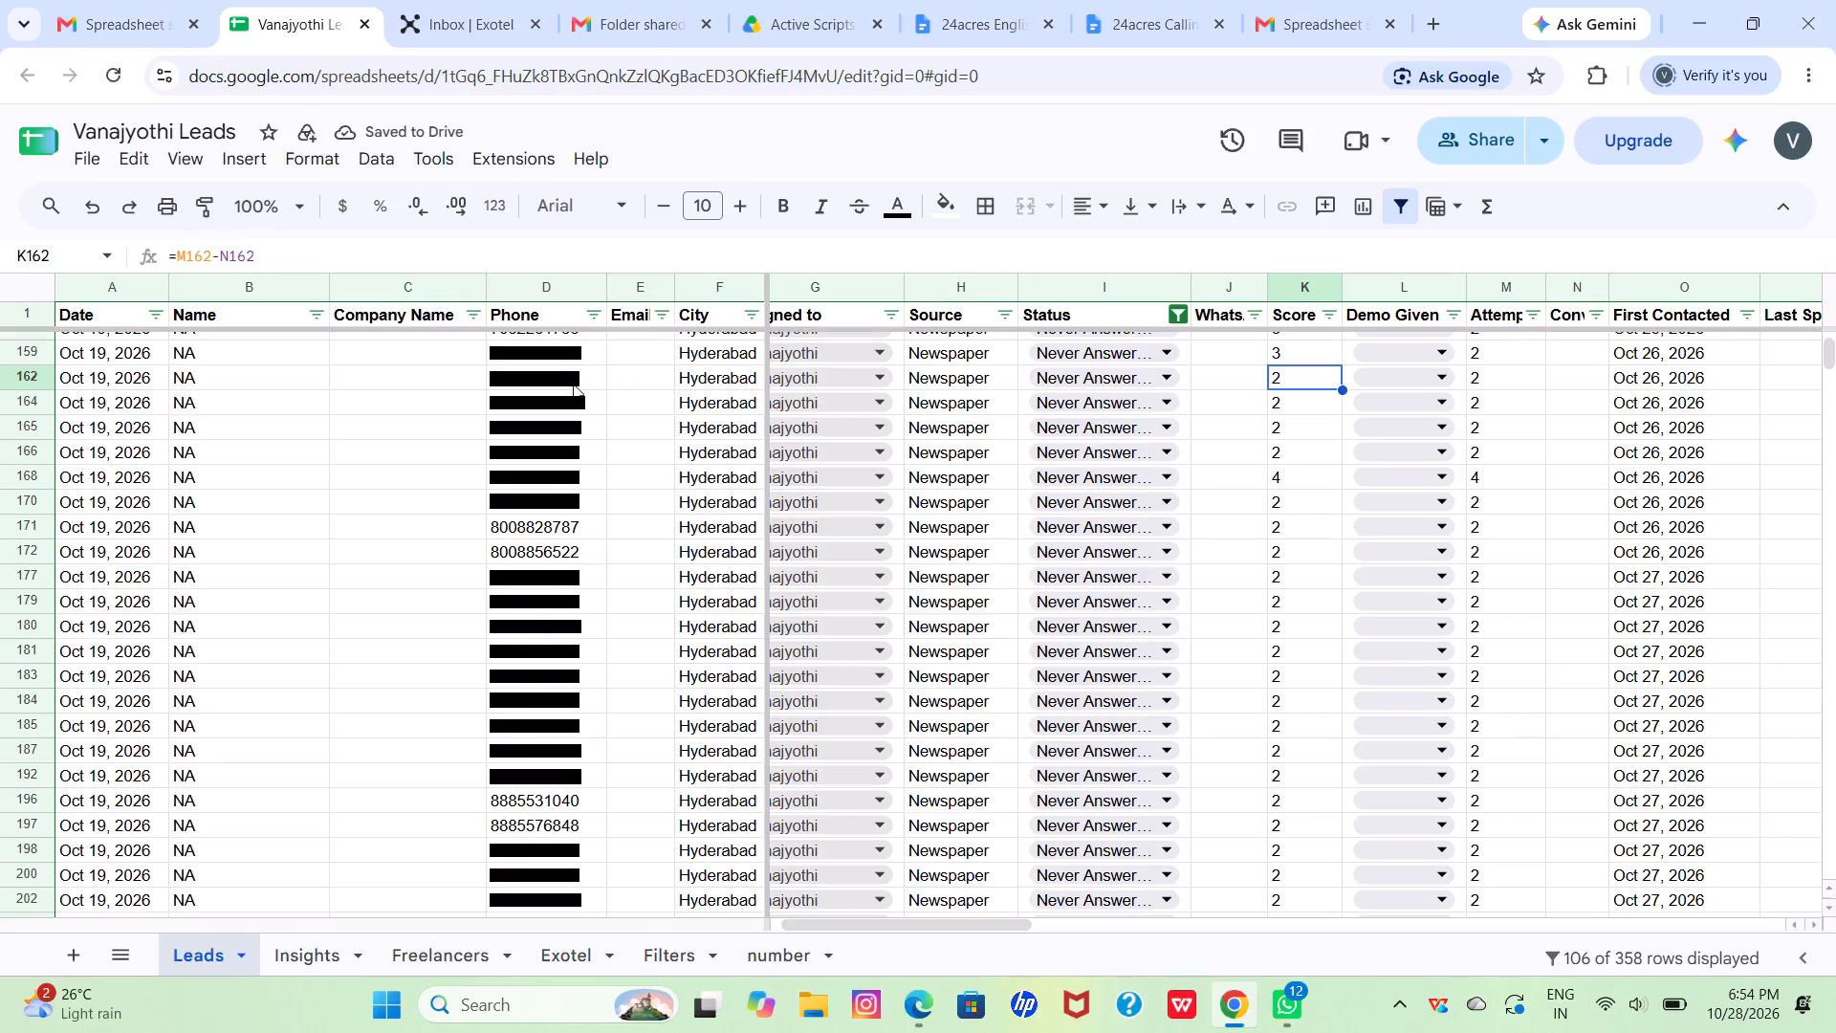
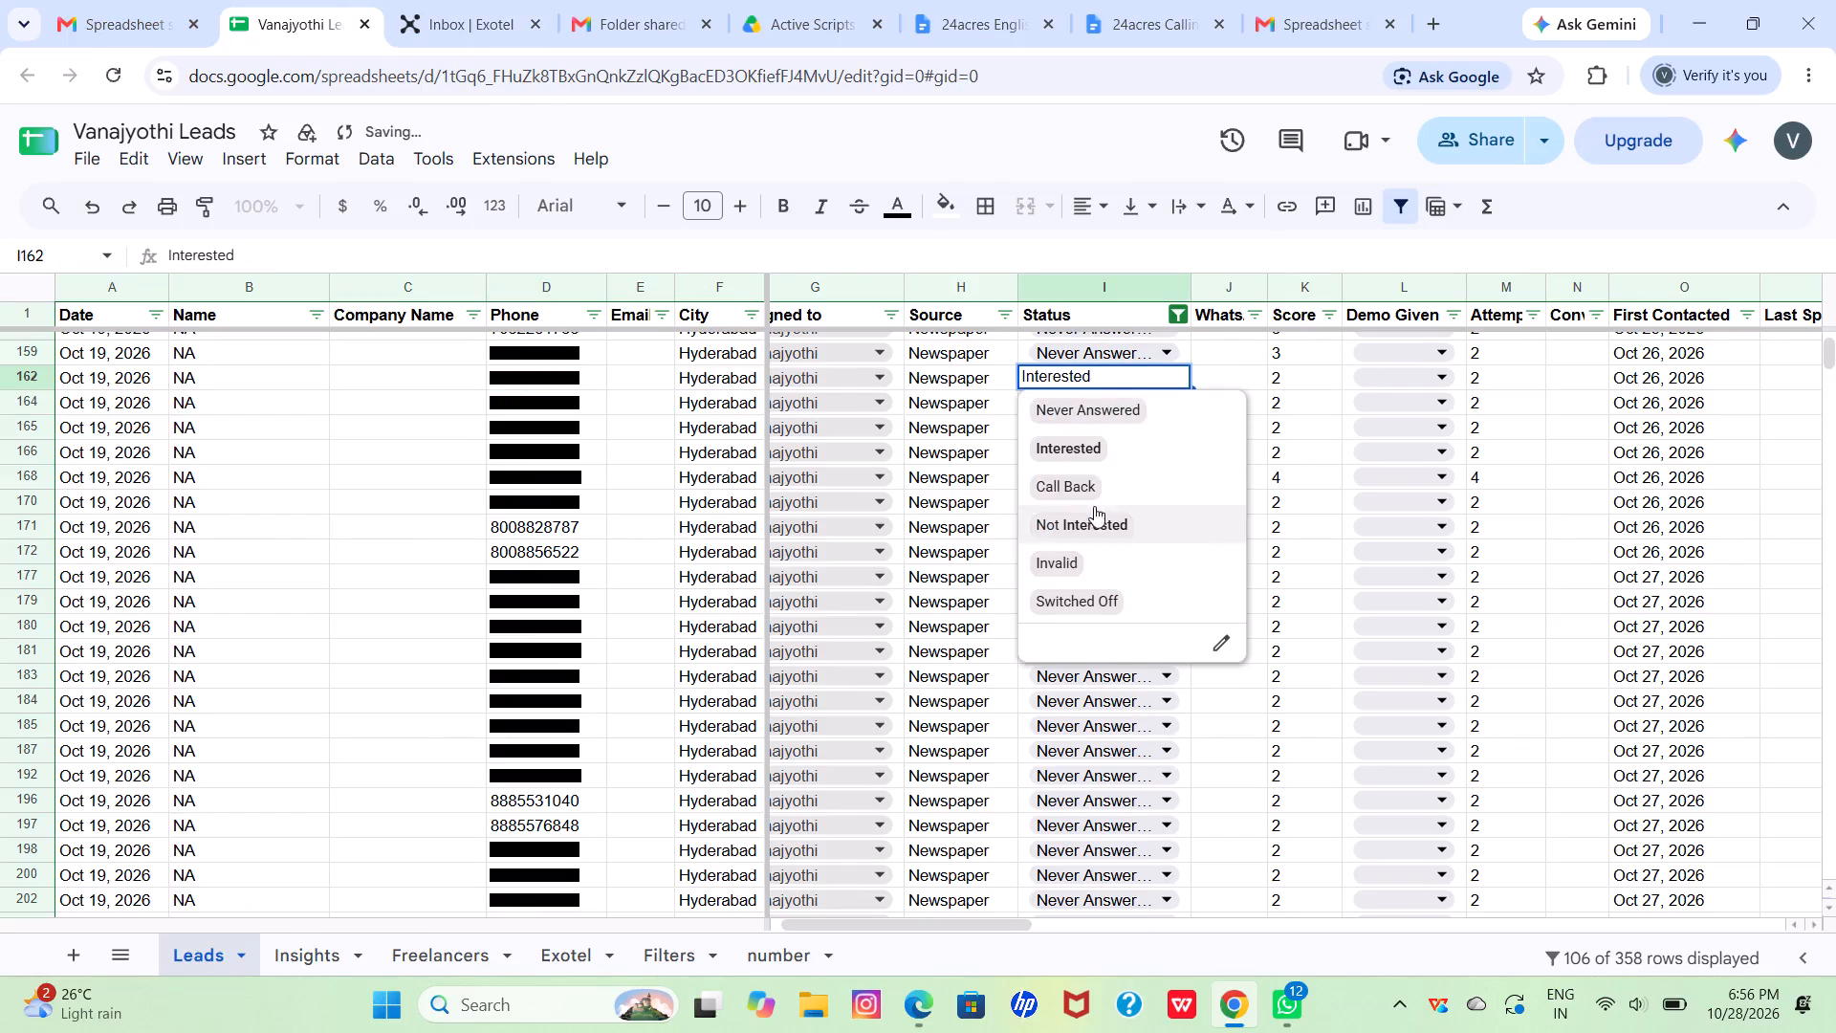
# Set the Status of the lead in row 162 to Call Back and enter 1 in its Conv column.
pyautogui.click(1082, 501)
pyautogui.click(1579, 388)
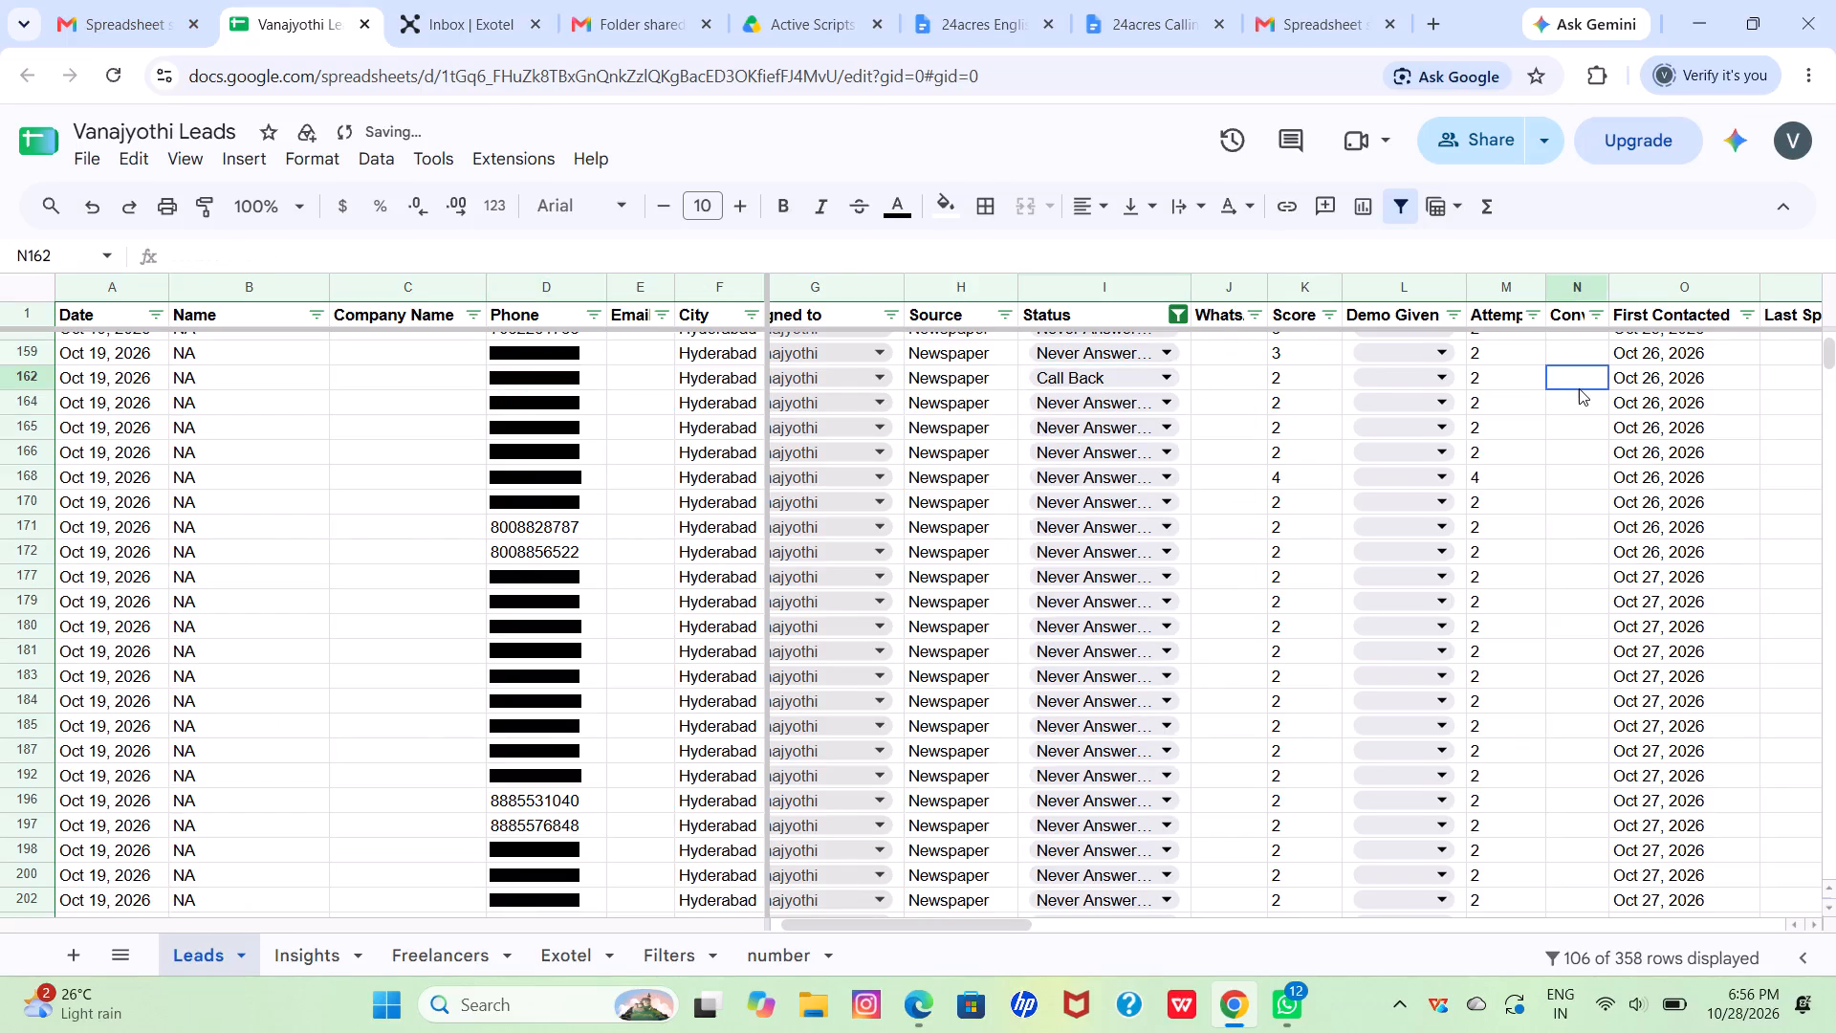
pyautogui.press('1')
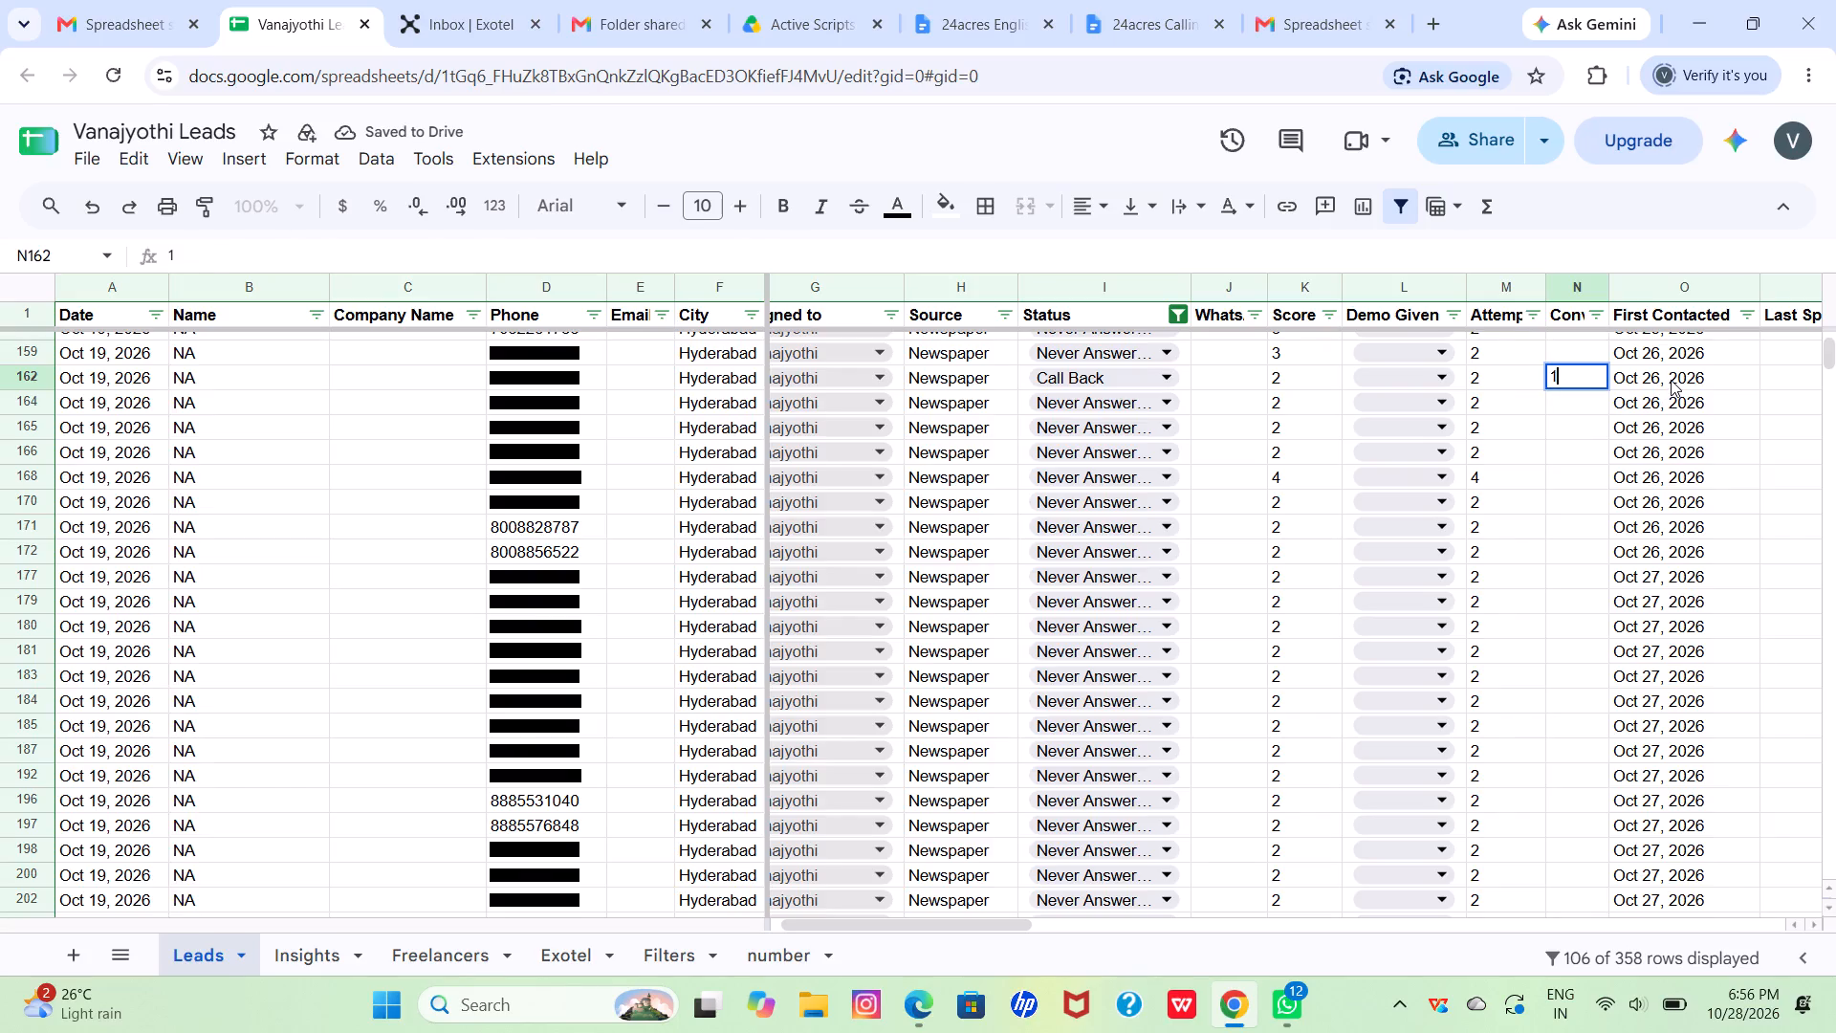
# Copy the First Contacted date of row 162 into Last Spoken and change it to Oct 28, 2026.
pyautogui.click(1671, 380)
pyautogui.hotkey('ctrl', 'c')
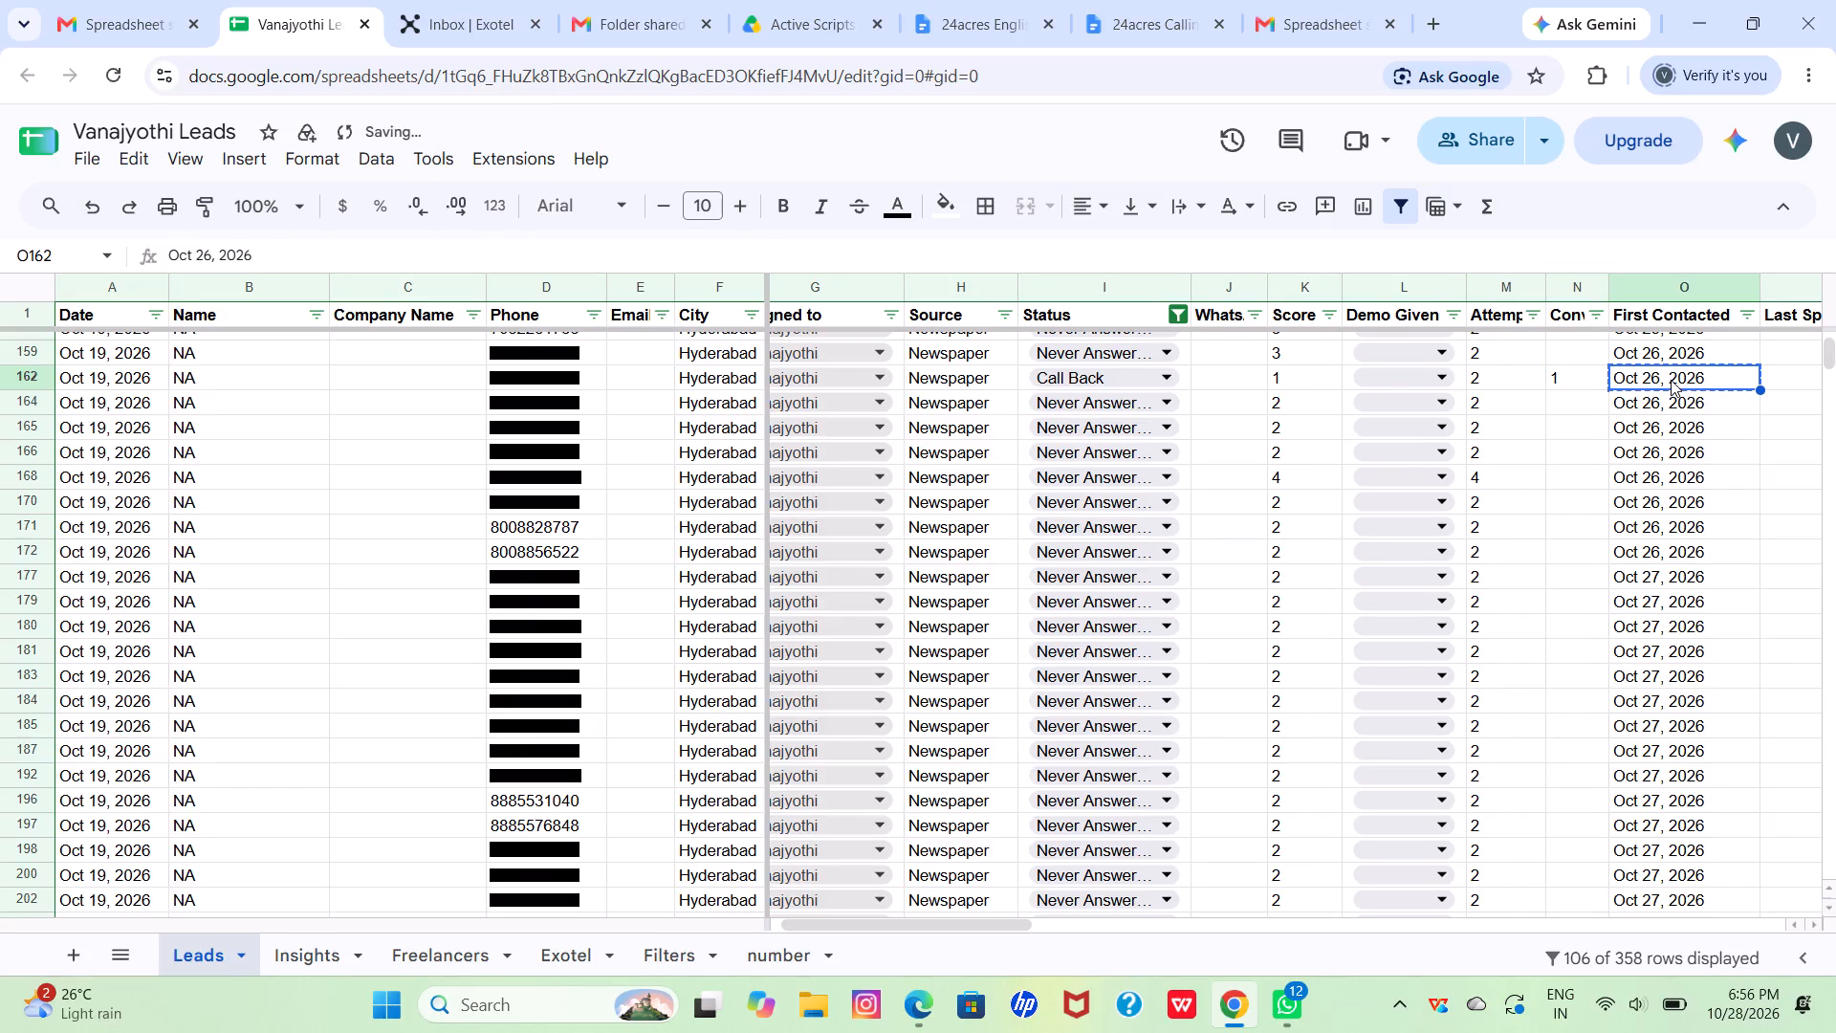
pyautogui.hscroll(-1, 1671, 380)
pyautogui.click(1671, 380)
pyautogui.hotkey('ctrl', 'v')
pyautogui.doubleClick(1671, 380)
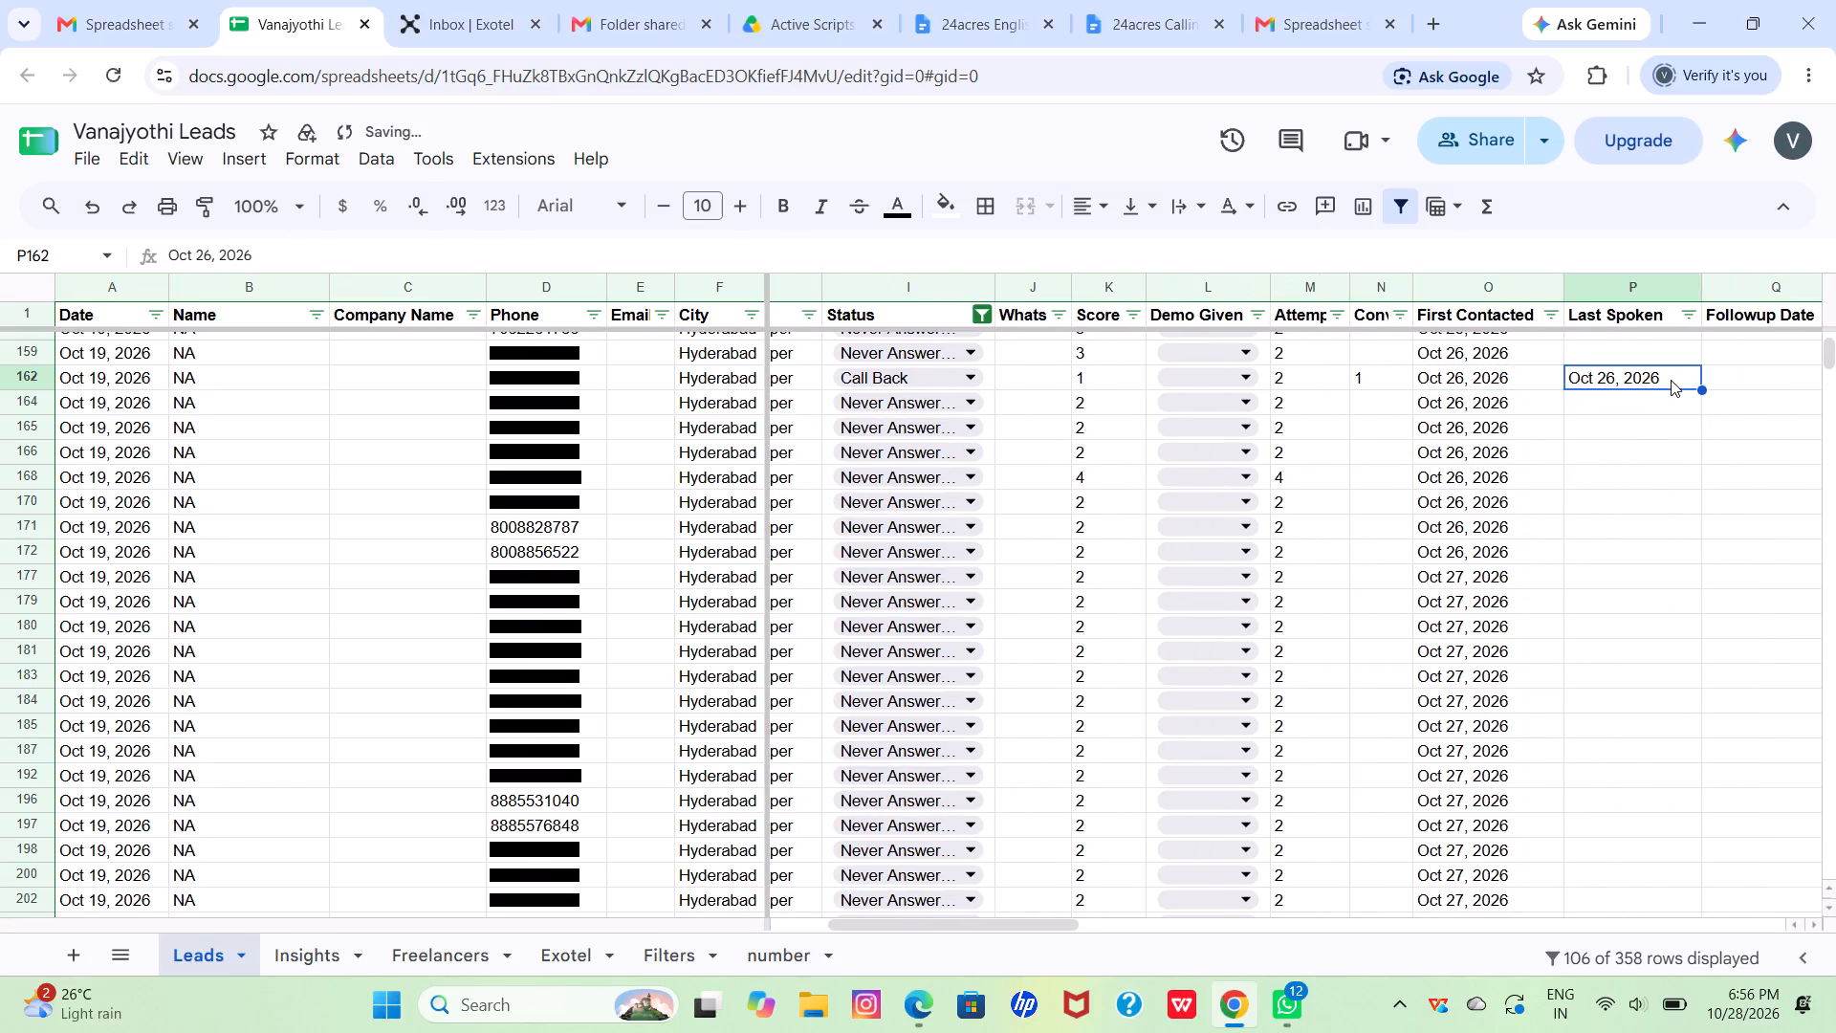
pyautogui.click(1644, 609)
# Paste the copied date into row 162's Followup Date and change it to Nov 9, 2026.
pyautogui.hscroll(-2, 1644, 609)
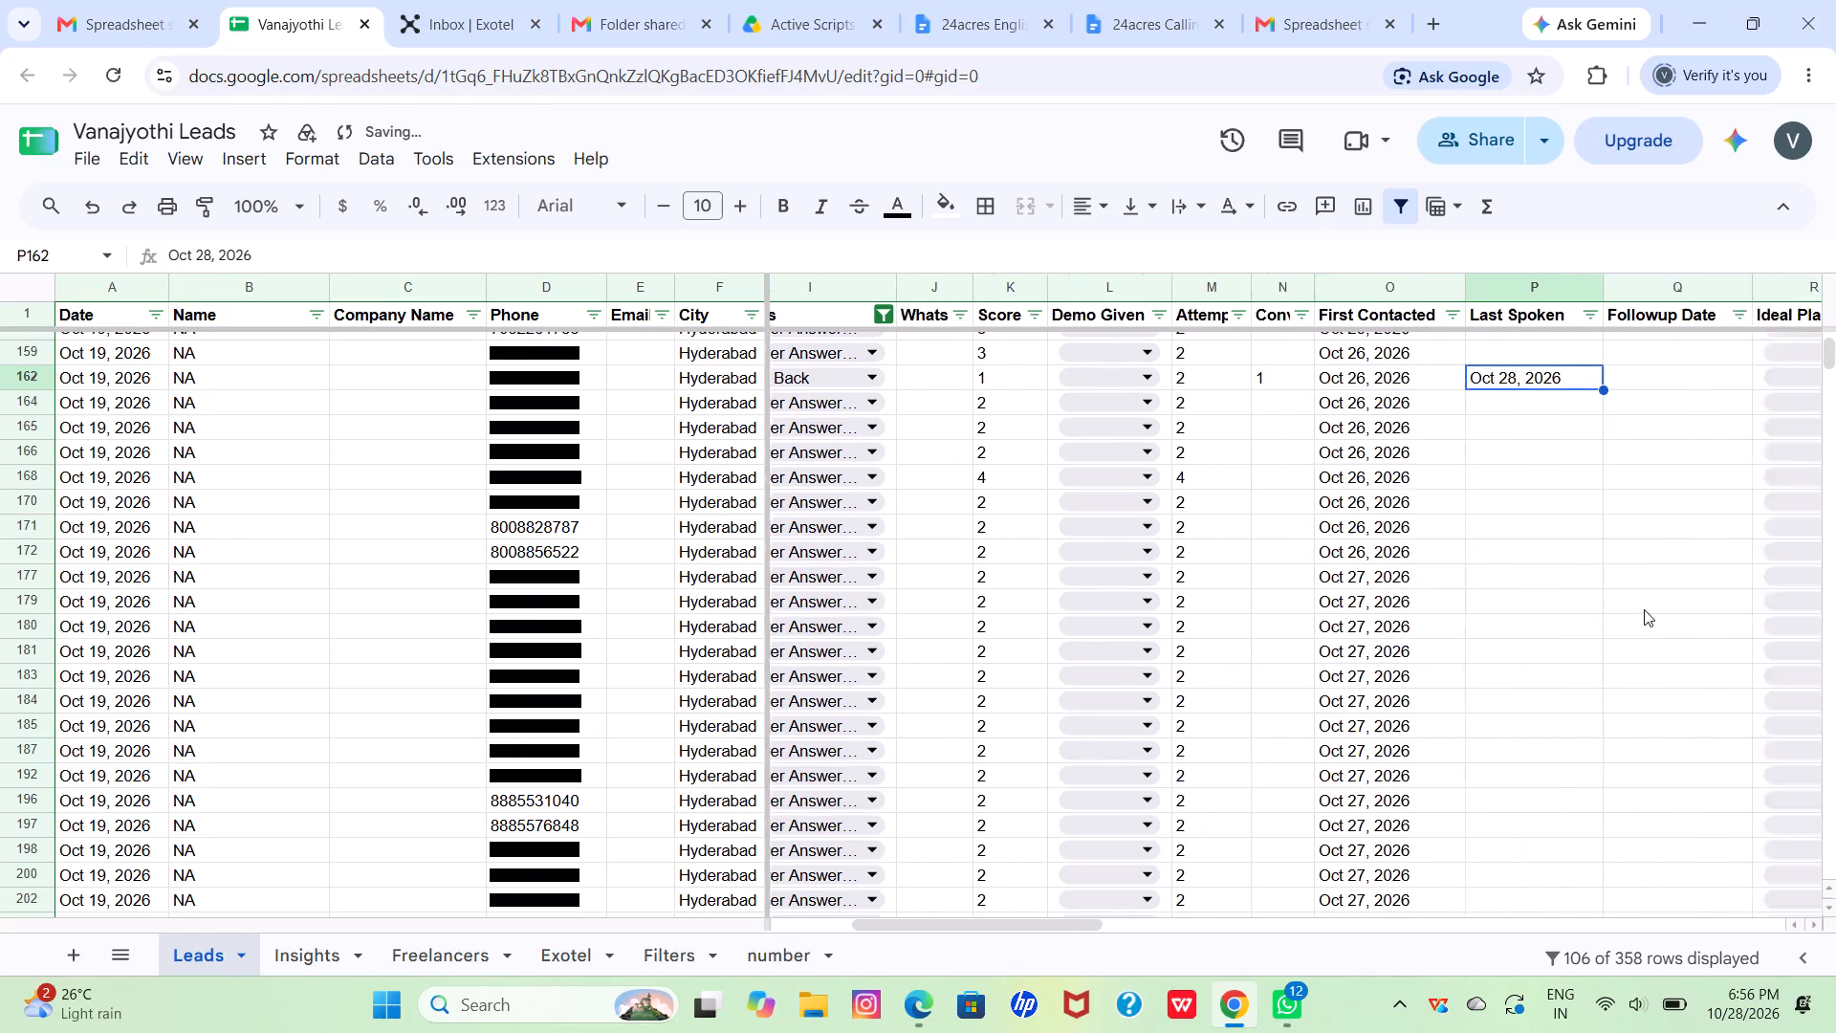
pyautogui.hscroll(-3, 1644, 609)
pyautogui.scroll(1, 1644, 609)
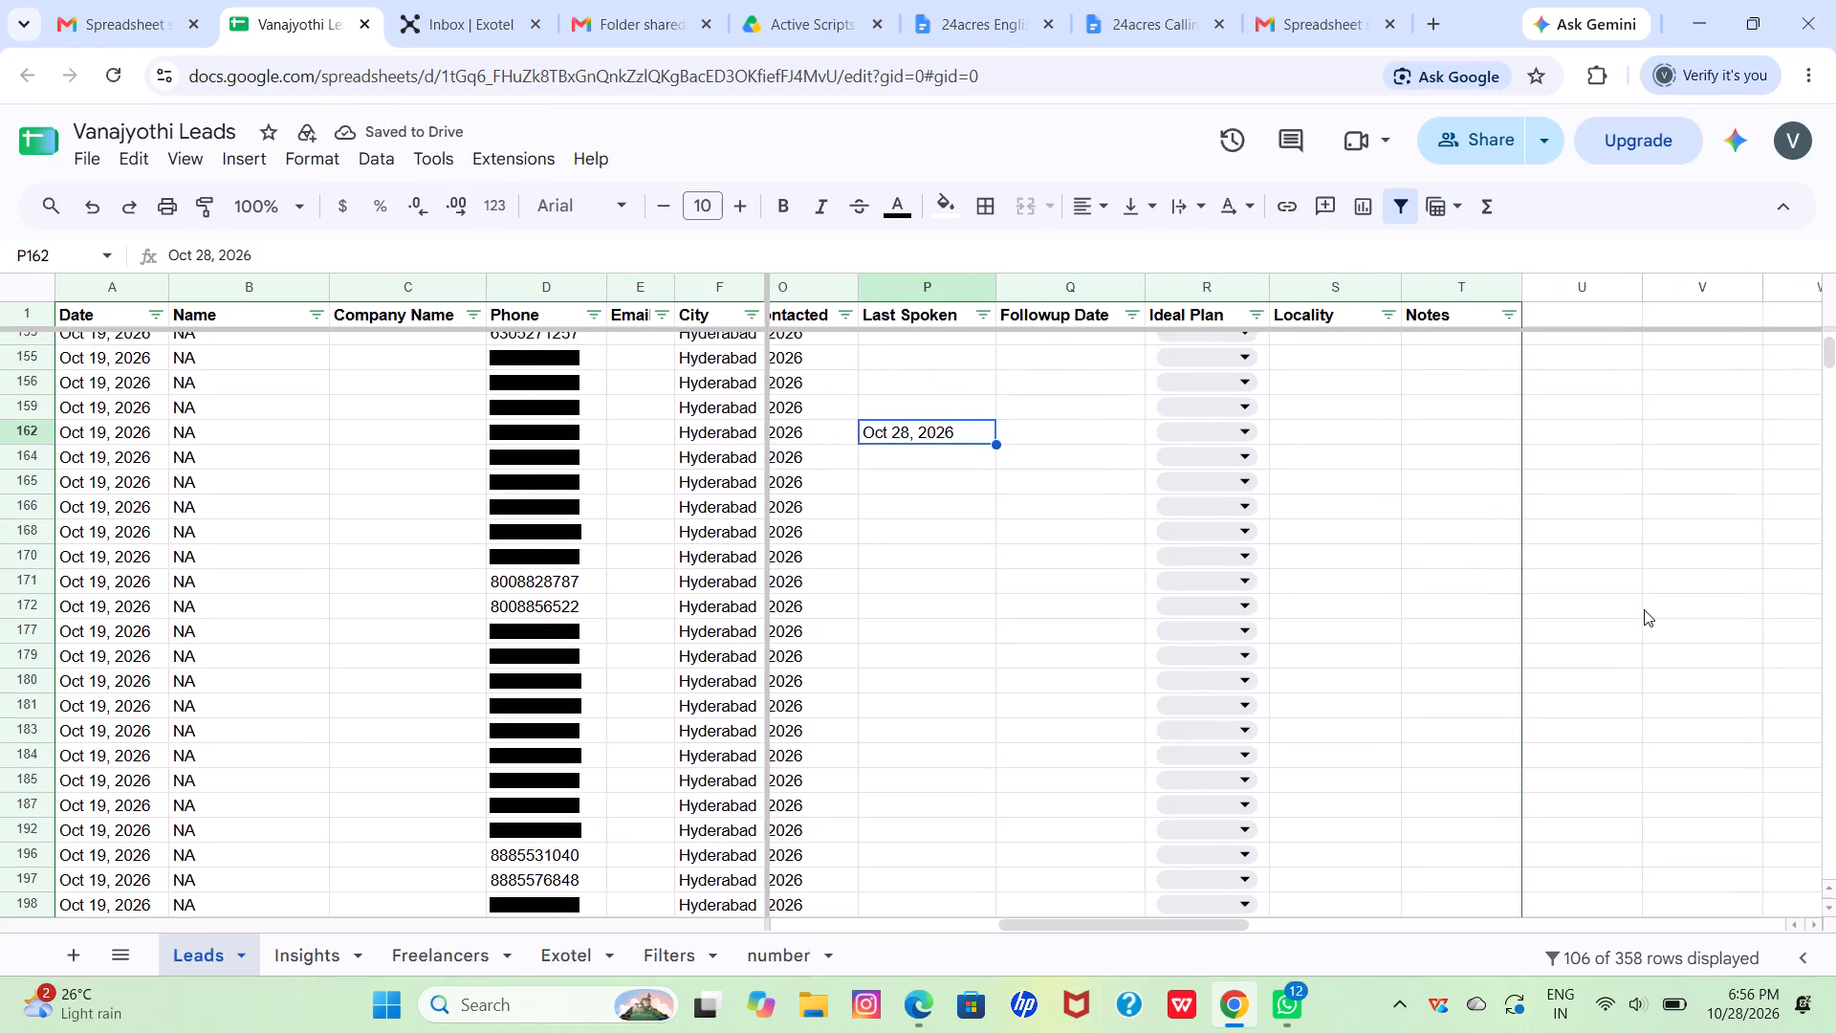
pyautogui.click(1451, 447)
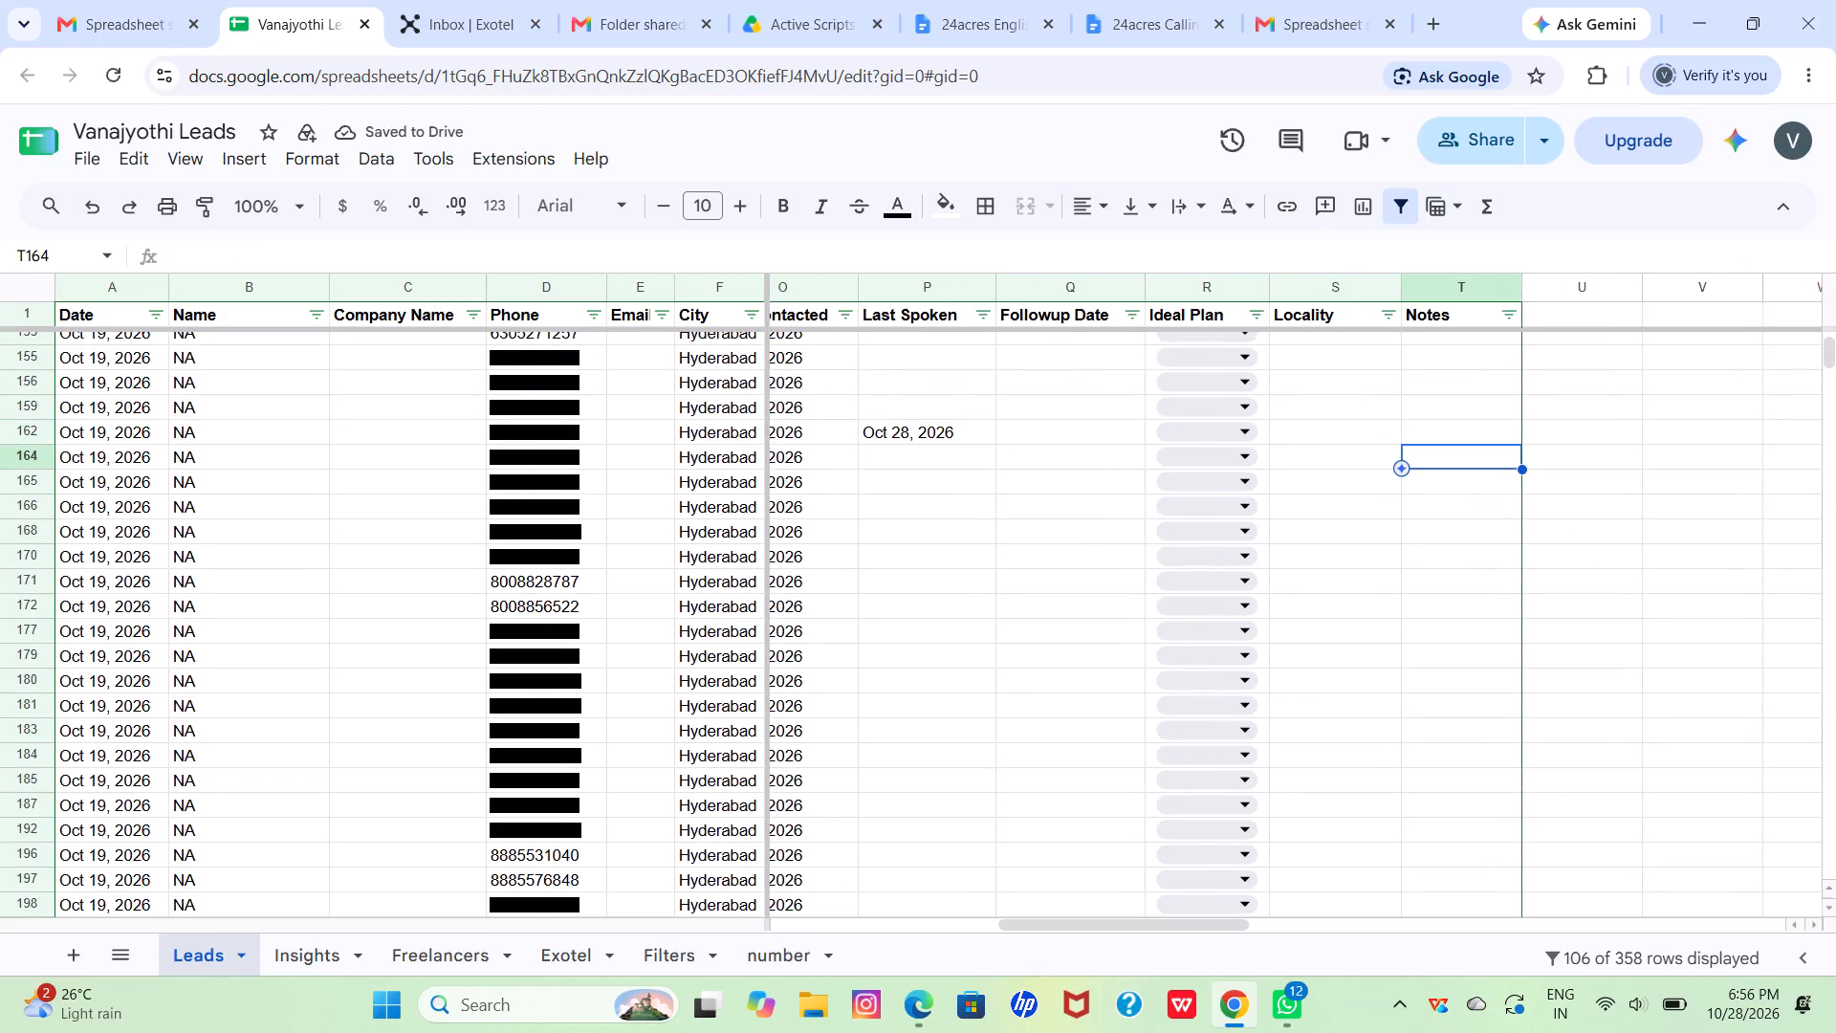
pyautogui.click(1437, 442)
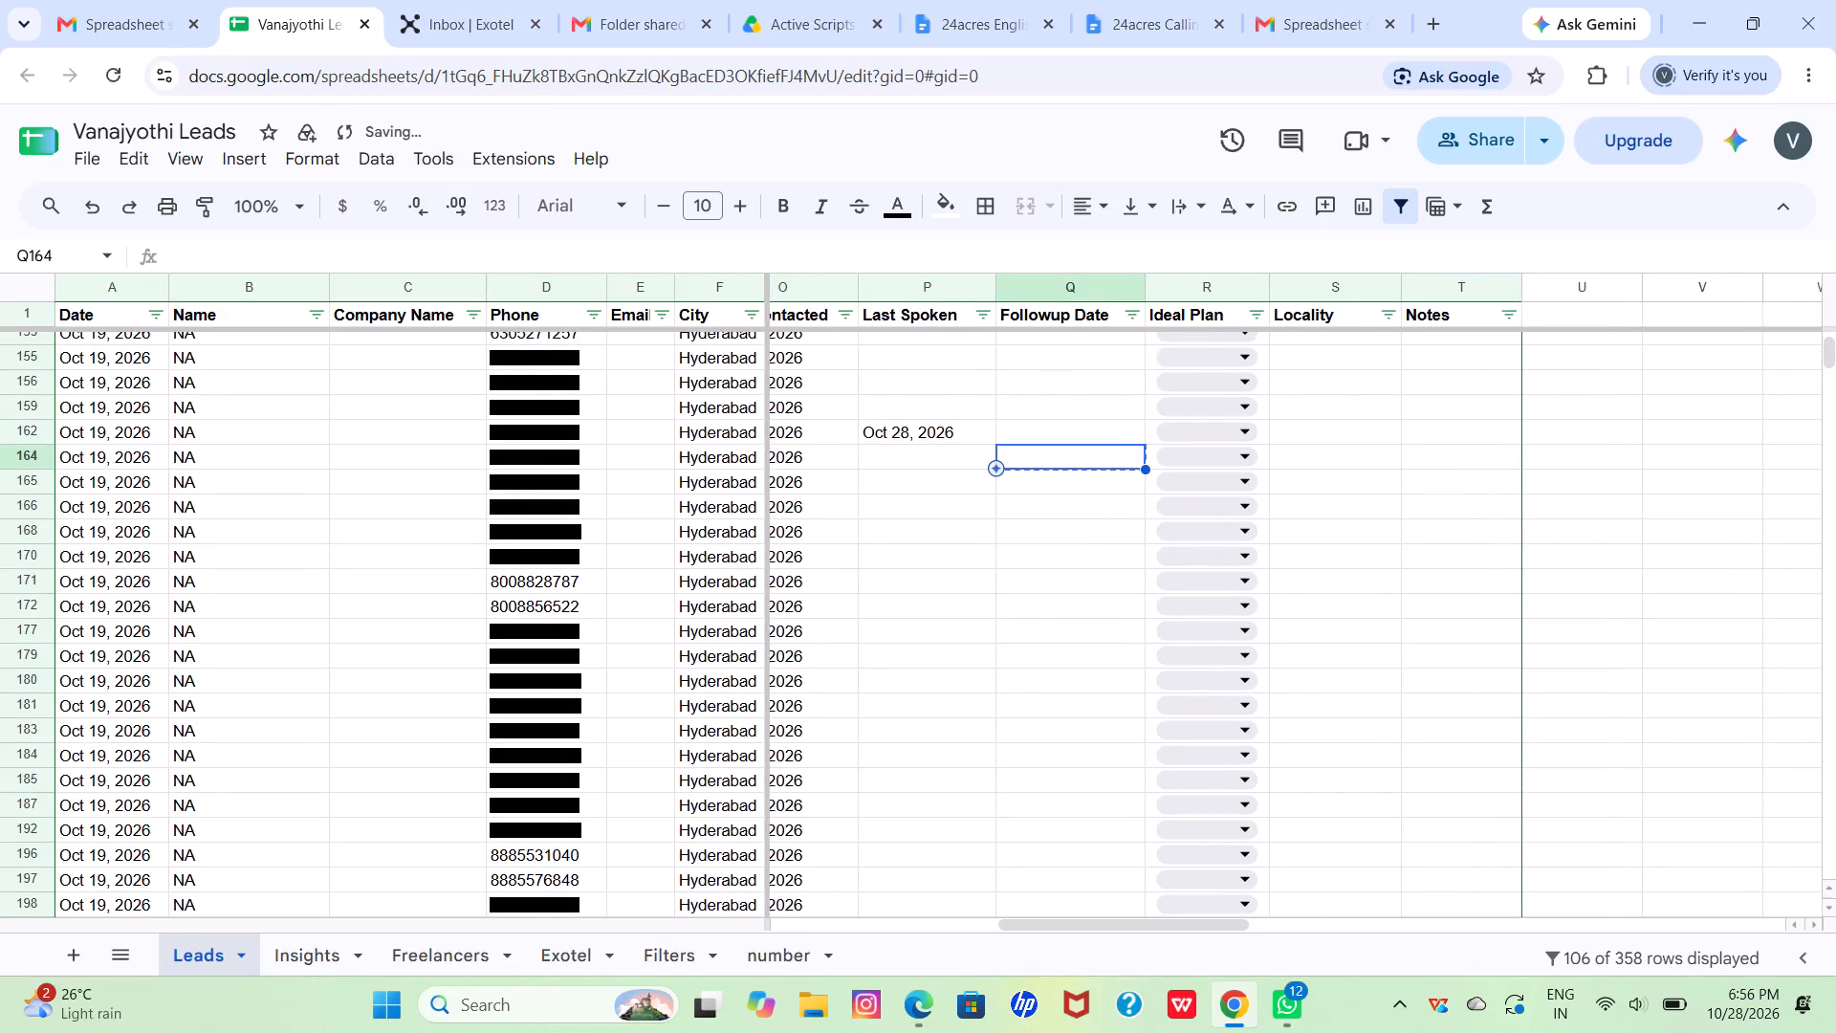
pyautogui.click(1116, 443)
pyautogui.click(1280, 436)
pyautogui.hotkey('ctrl', 'v')
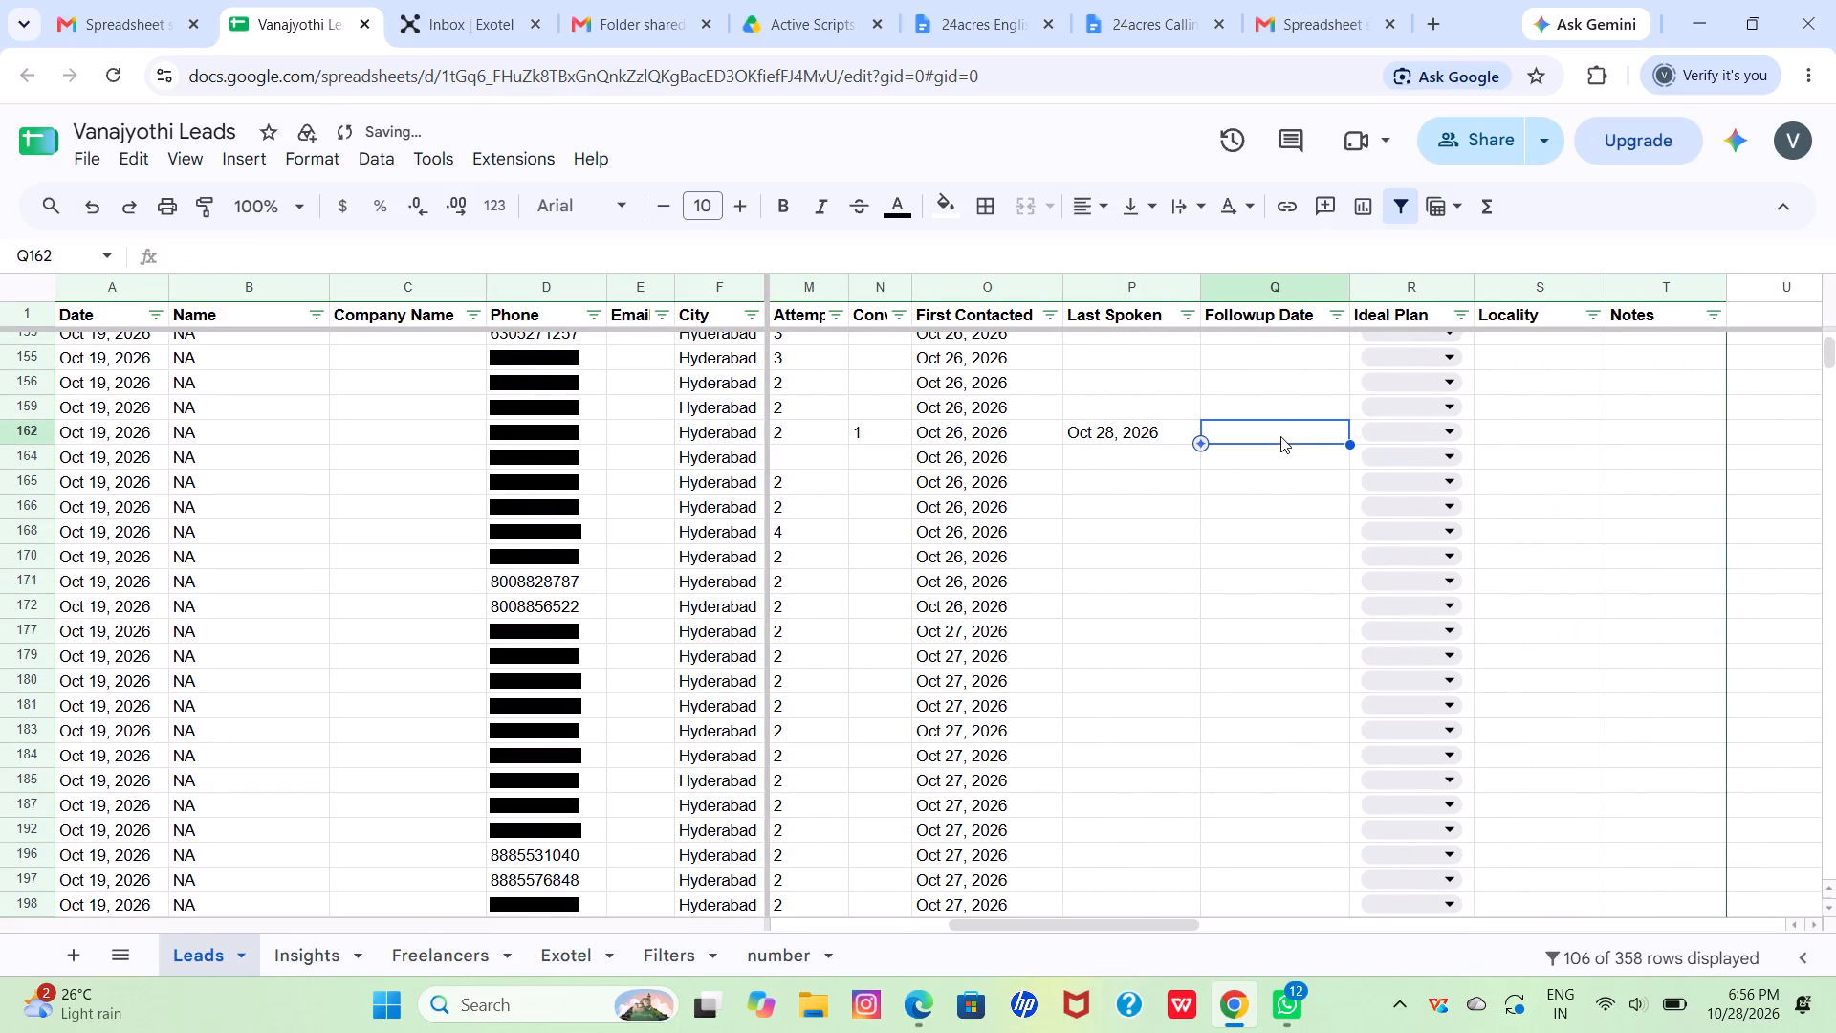
pyautogui.doubleClick(1280, 436)
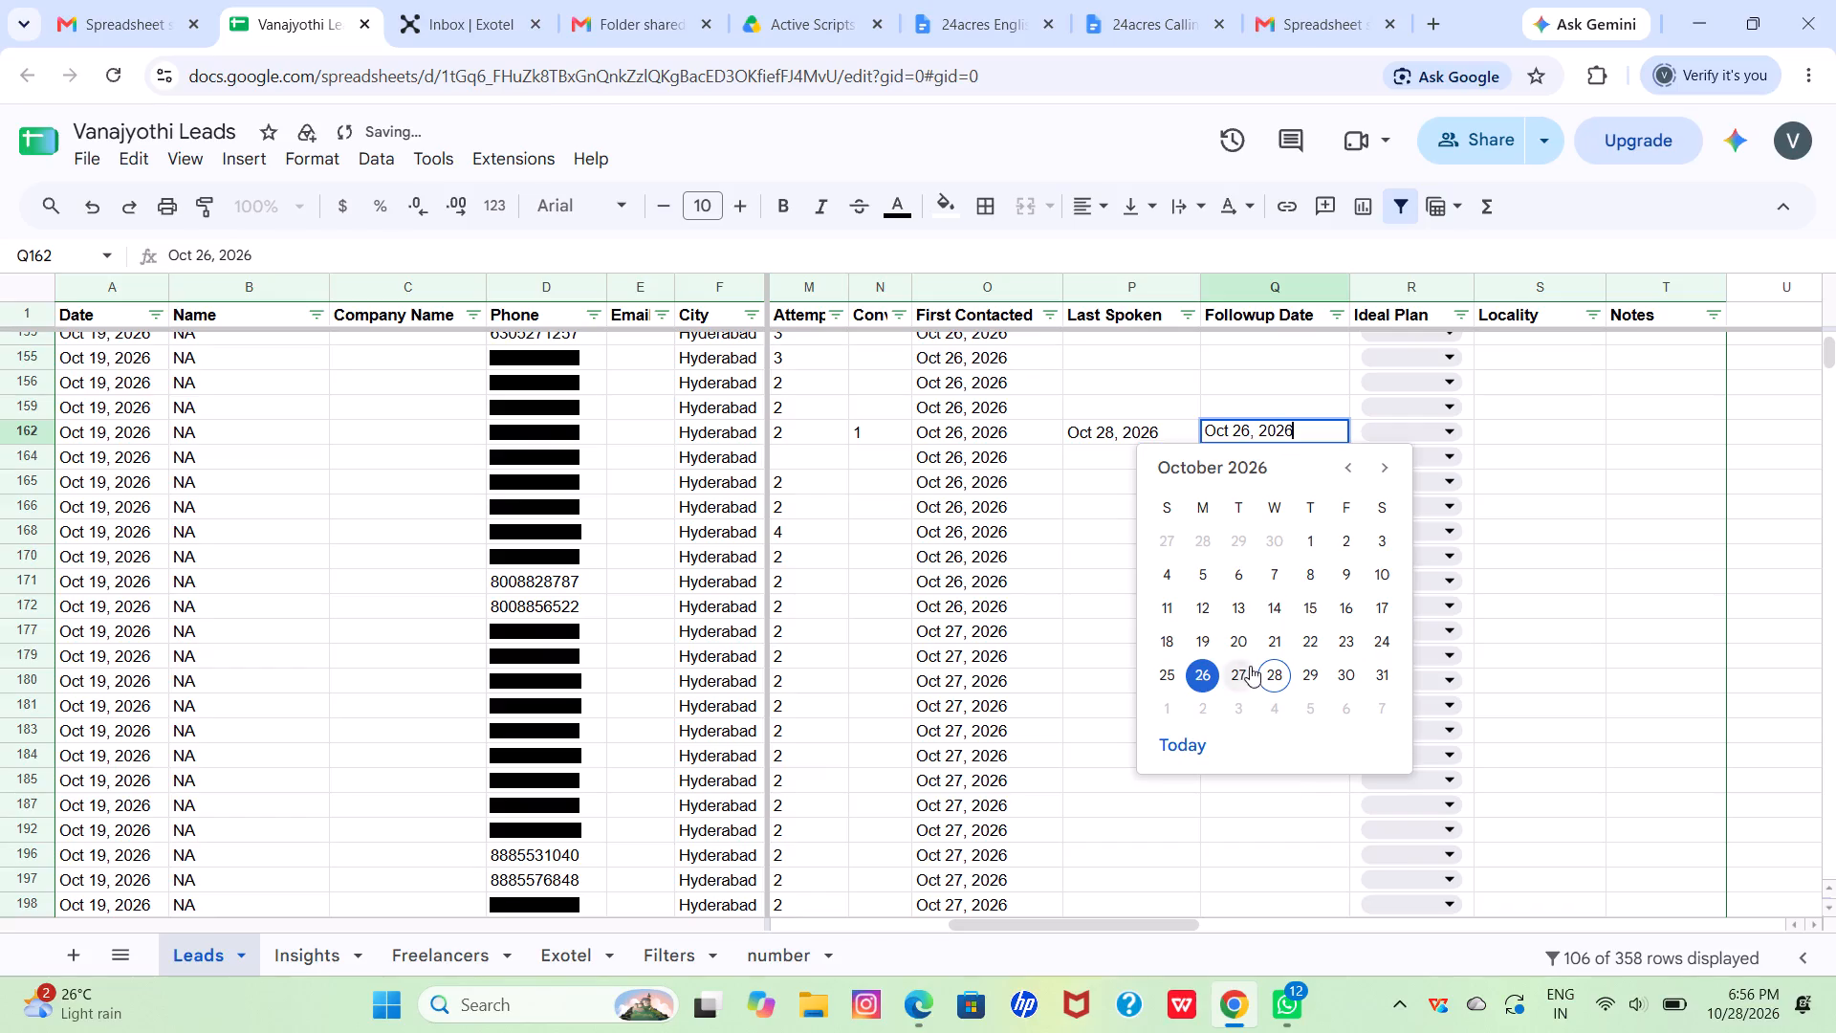
pyautogui.click(1386, 474)
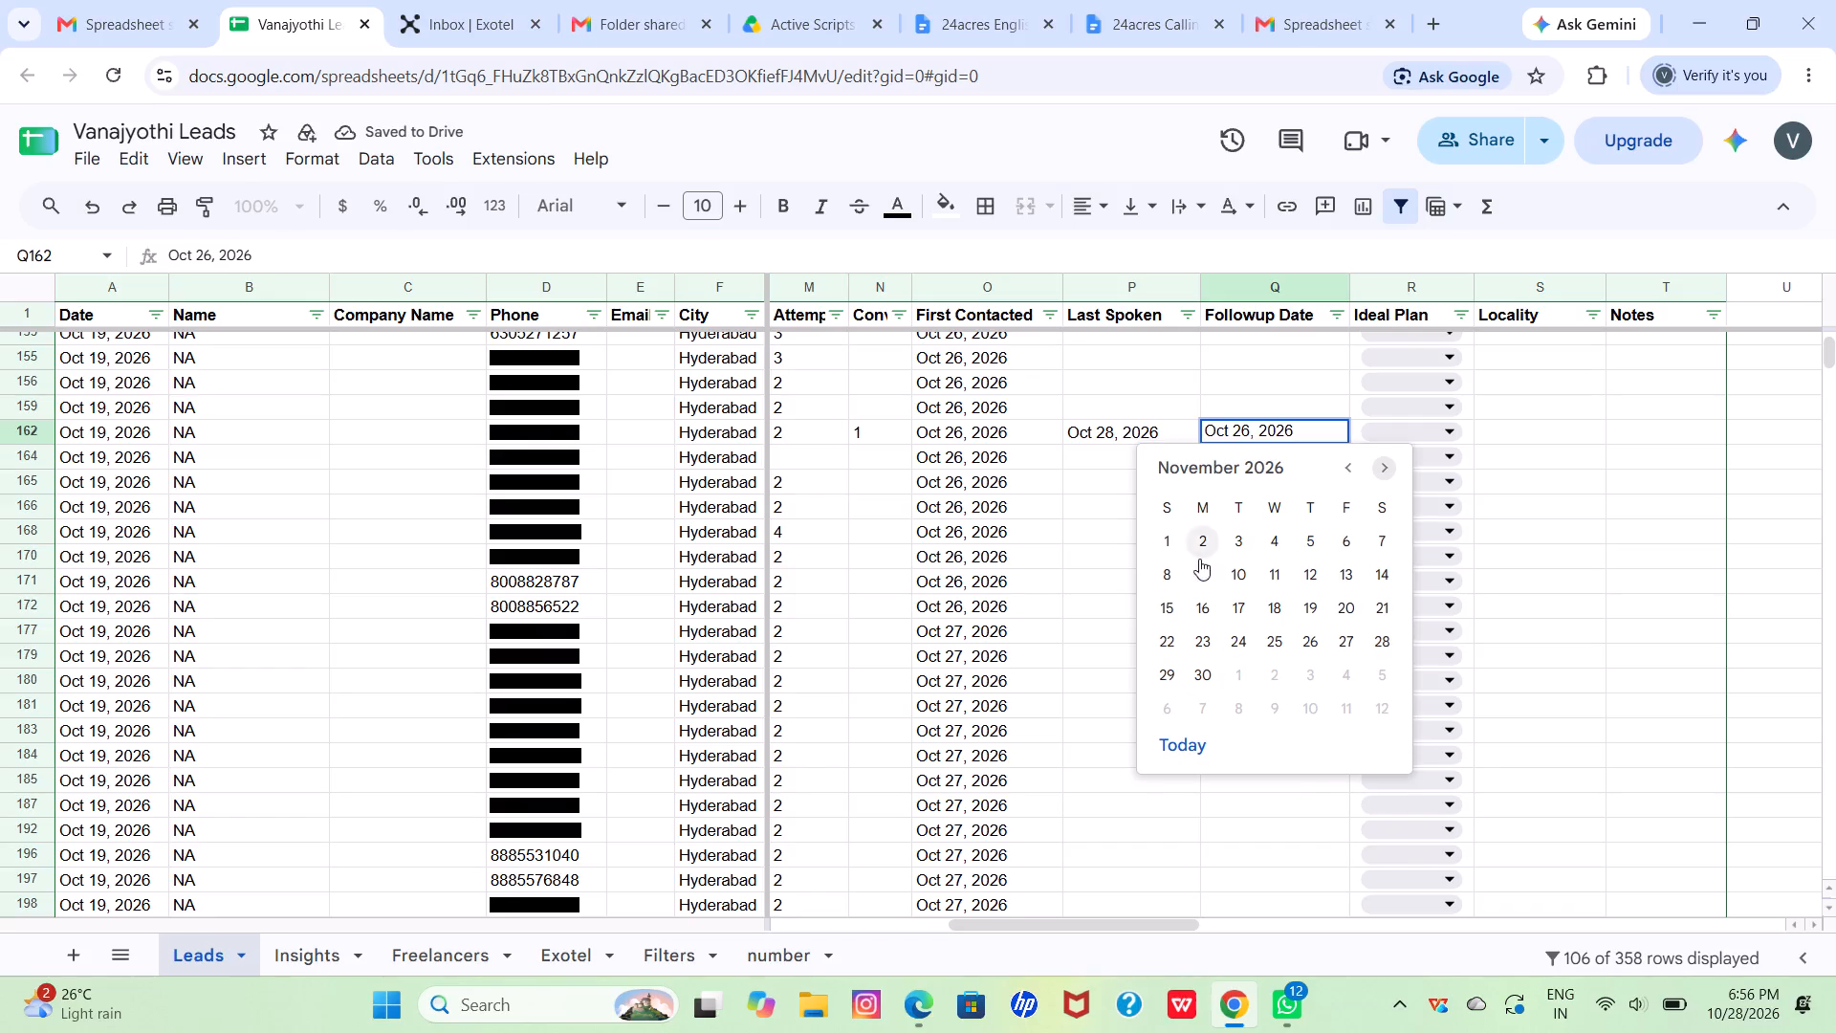
pyautogui.click(1203, 569)
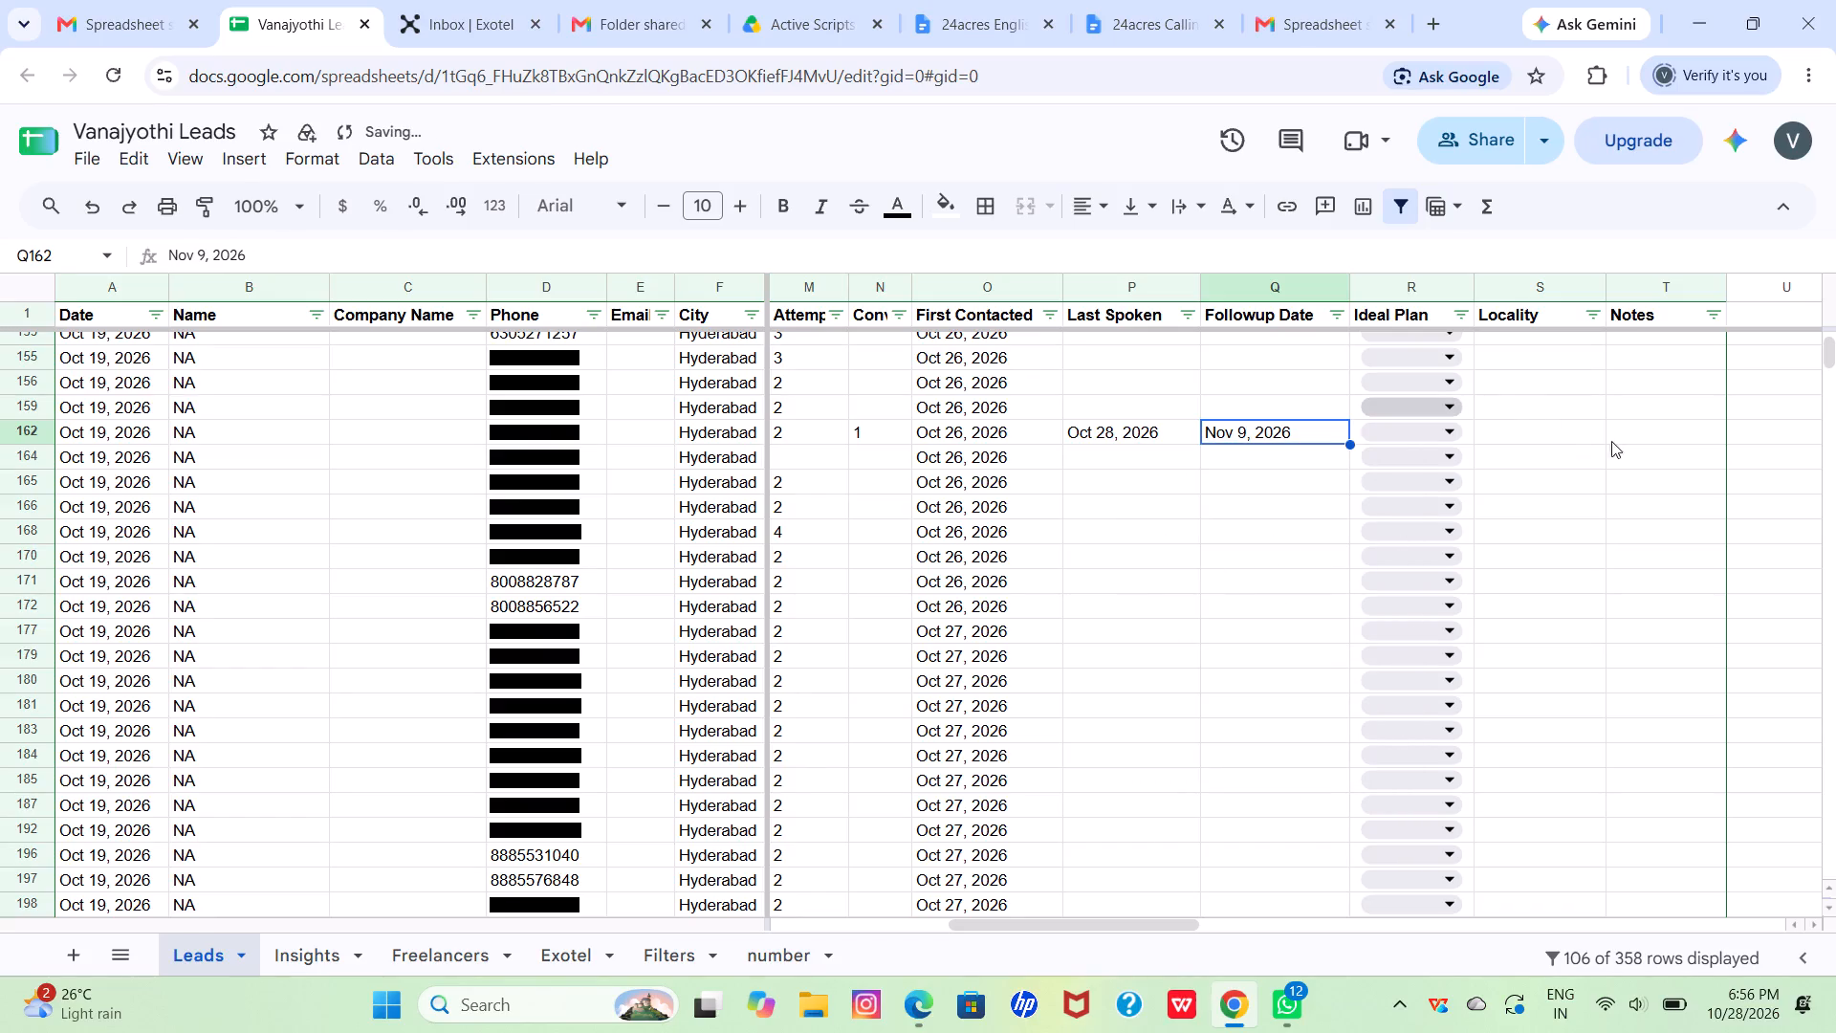
# Enter the note "said call me next month" for the lead in row 162.
pyautogui.click(1642, 442)
pyautogui.write('do')
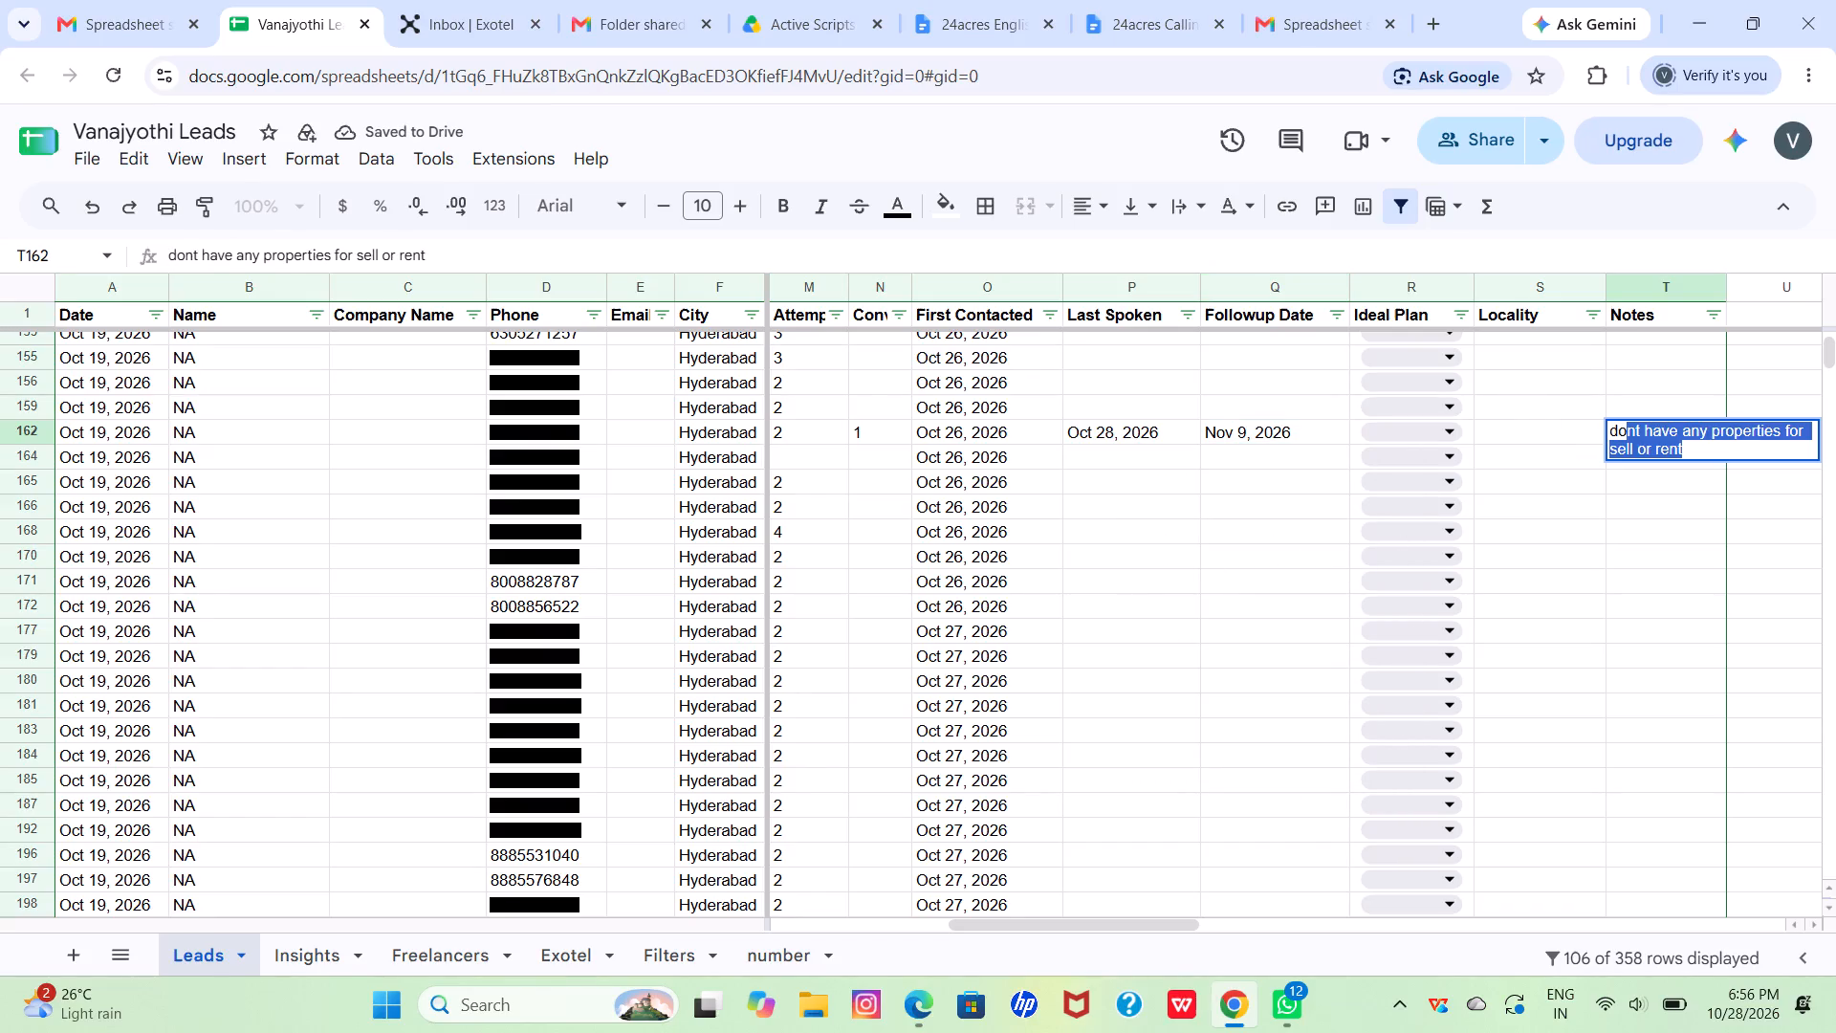
pyautogui.press('BackSpace')
pyautogui.press('BackSpace')
pyautogui.press('BackSpace')
pyautogui.write('sai')
pyautogui.write('d call me next')
pyautogui.press('space')
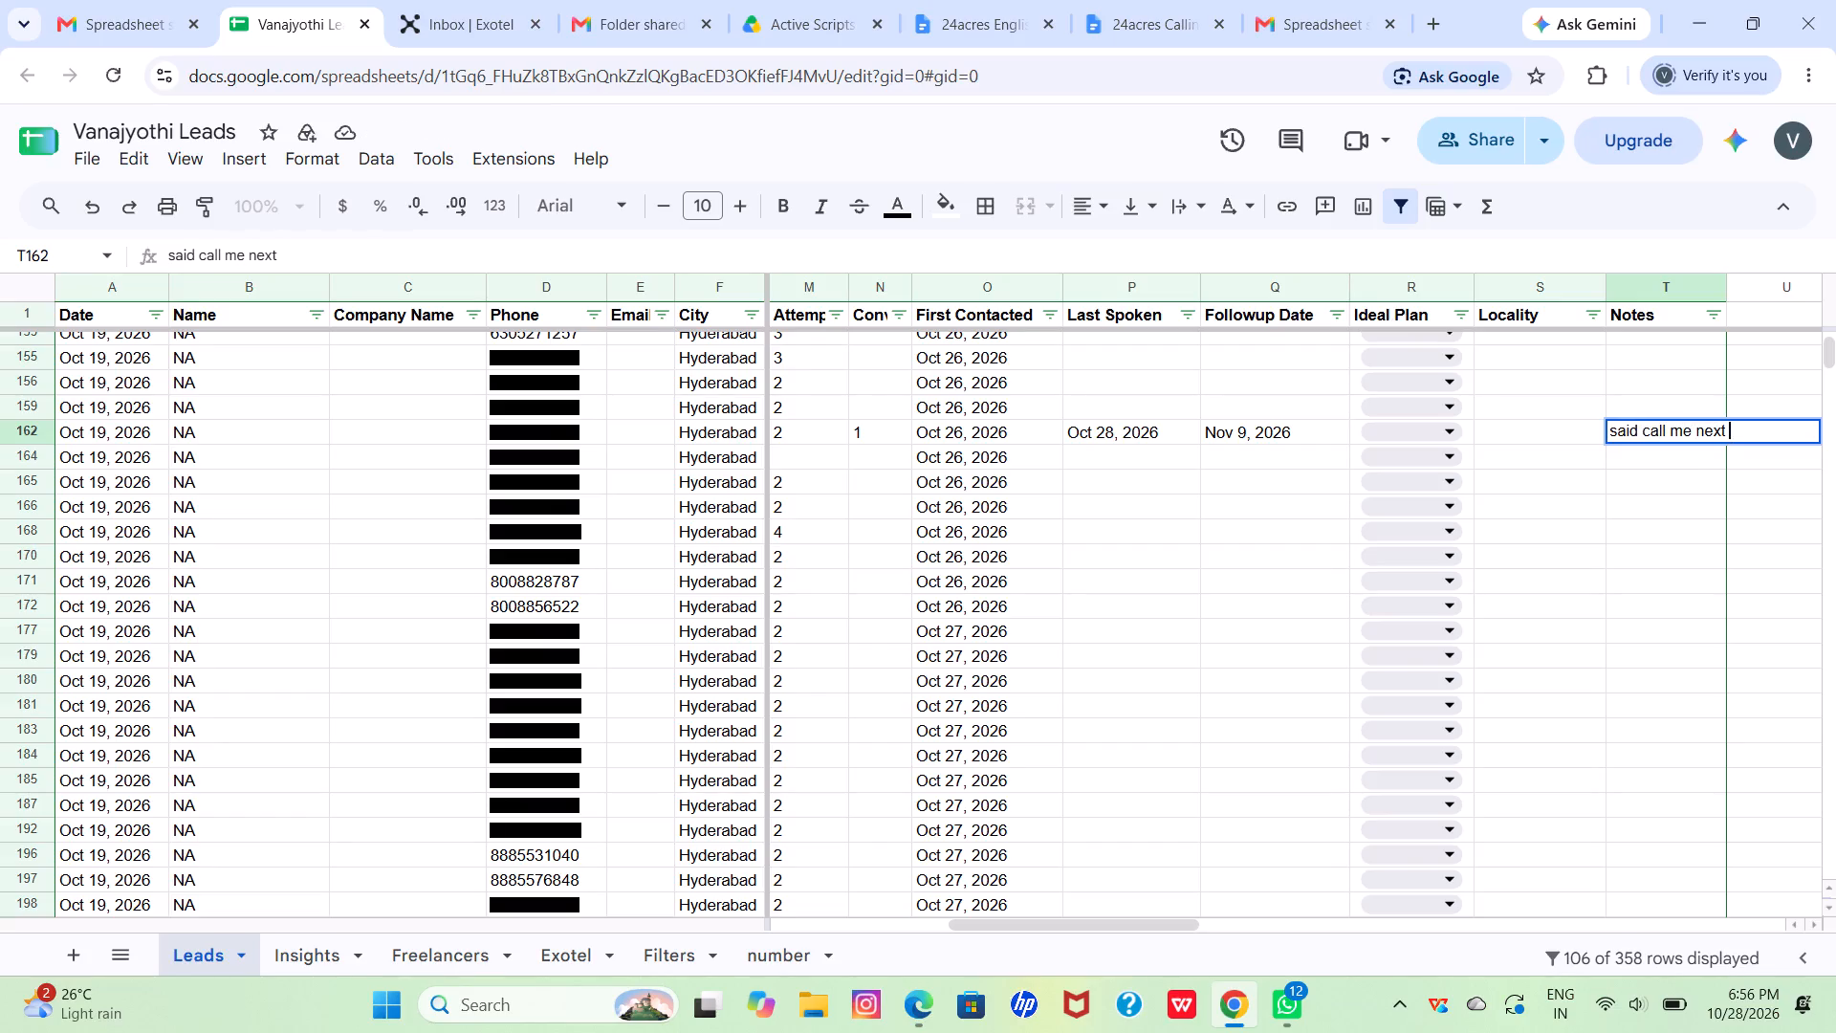
pyautogui.write('month')
pyautogui.press('Return')
pyautogui.hscroll(7, 1642, 442)
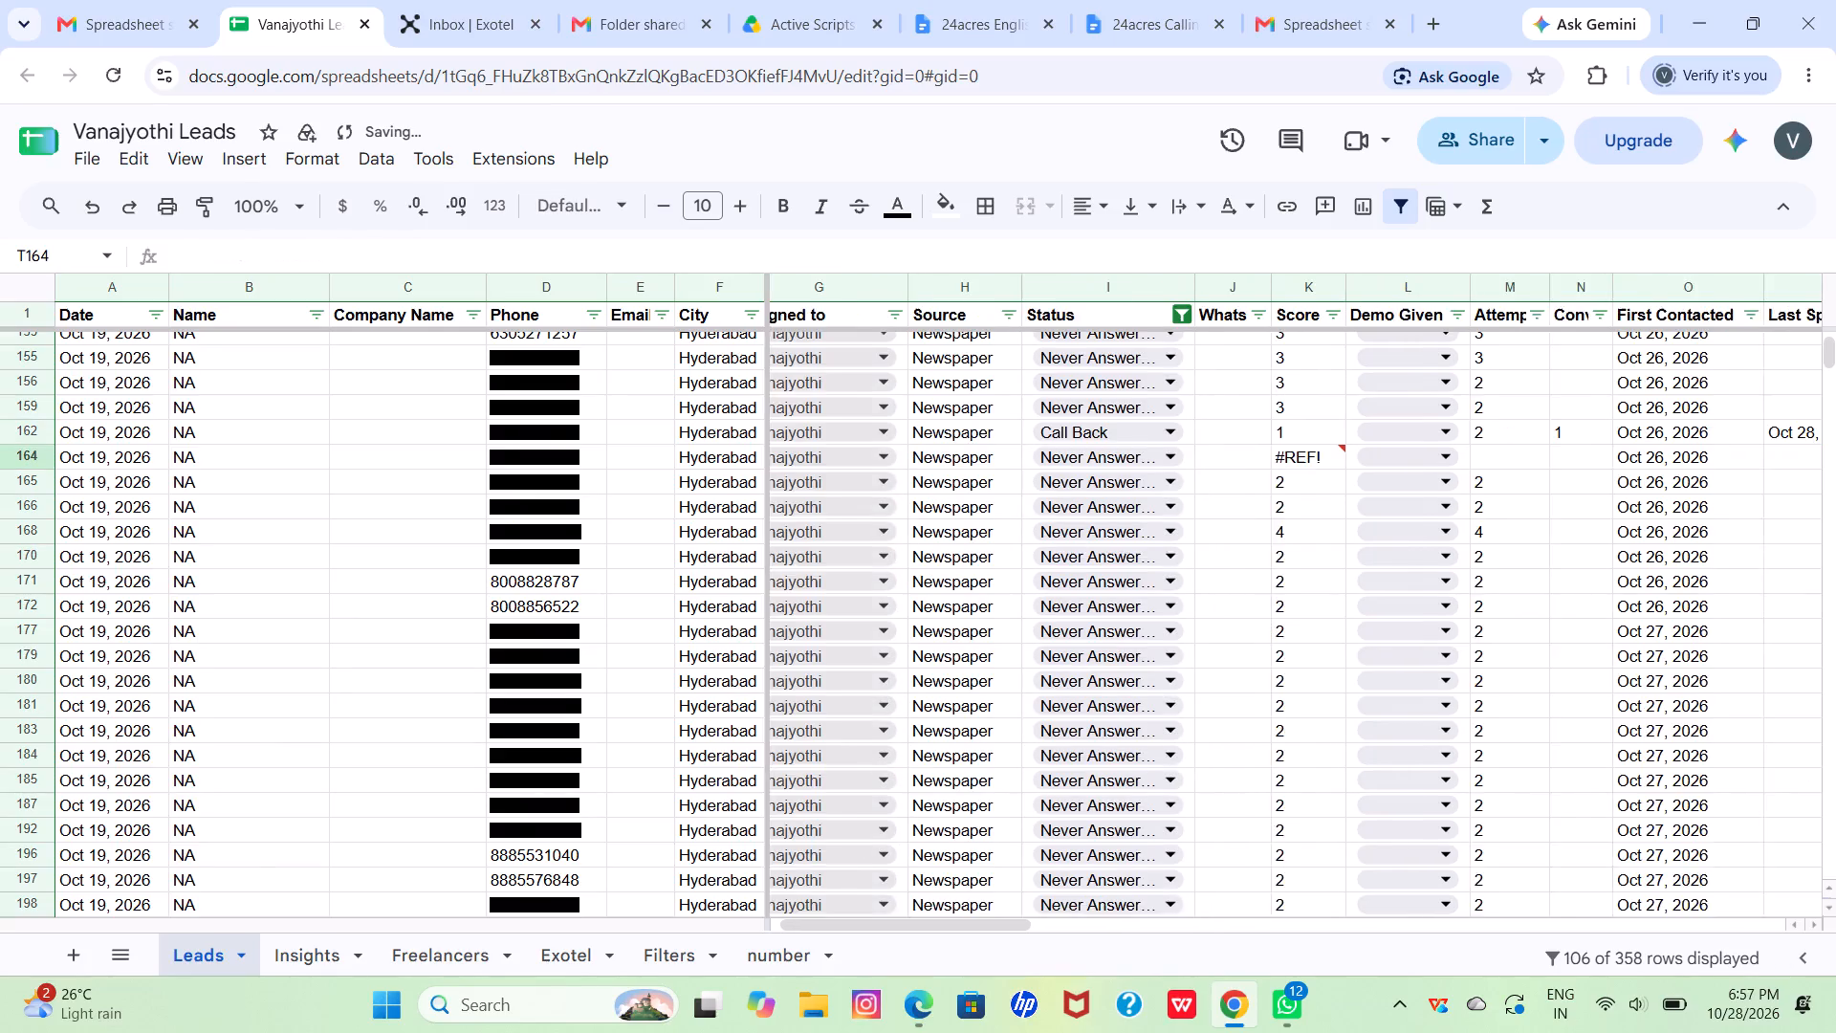
pyautogui.scroll(8, 1642, 442)
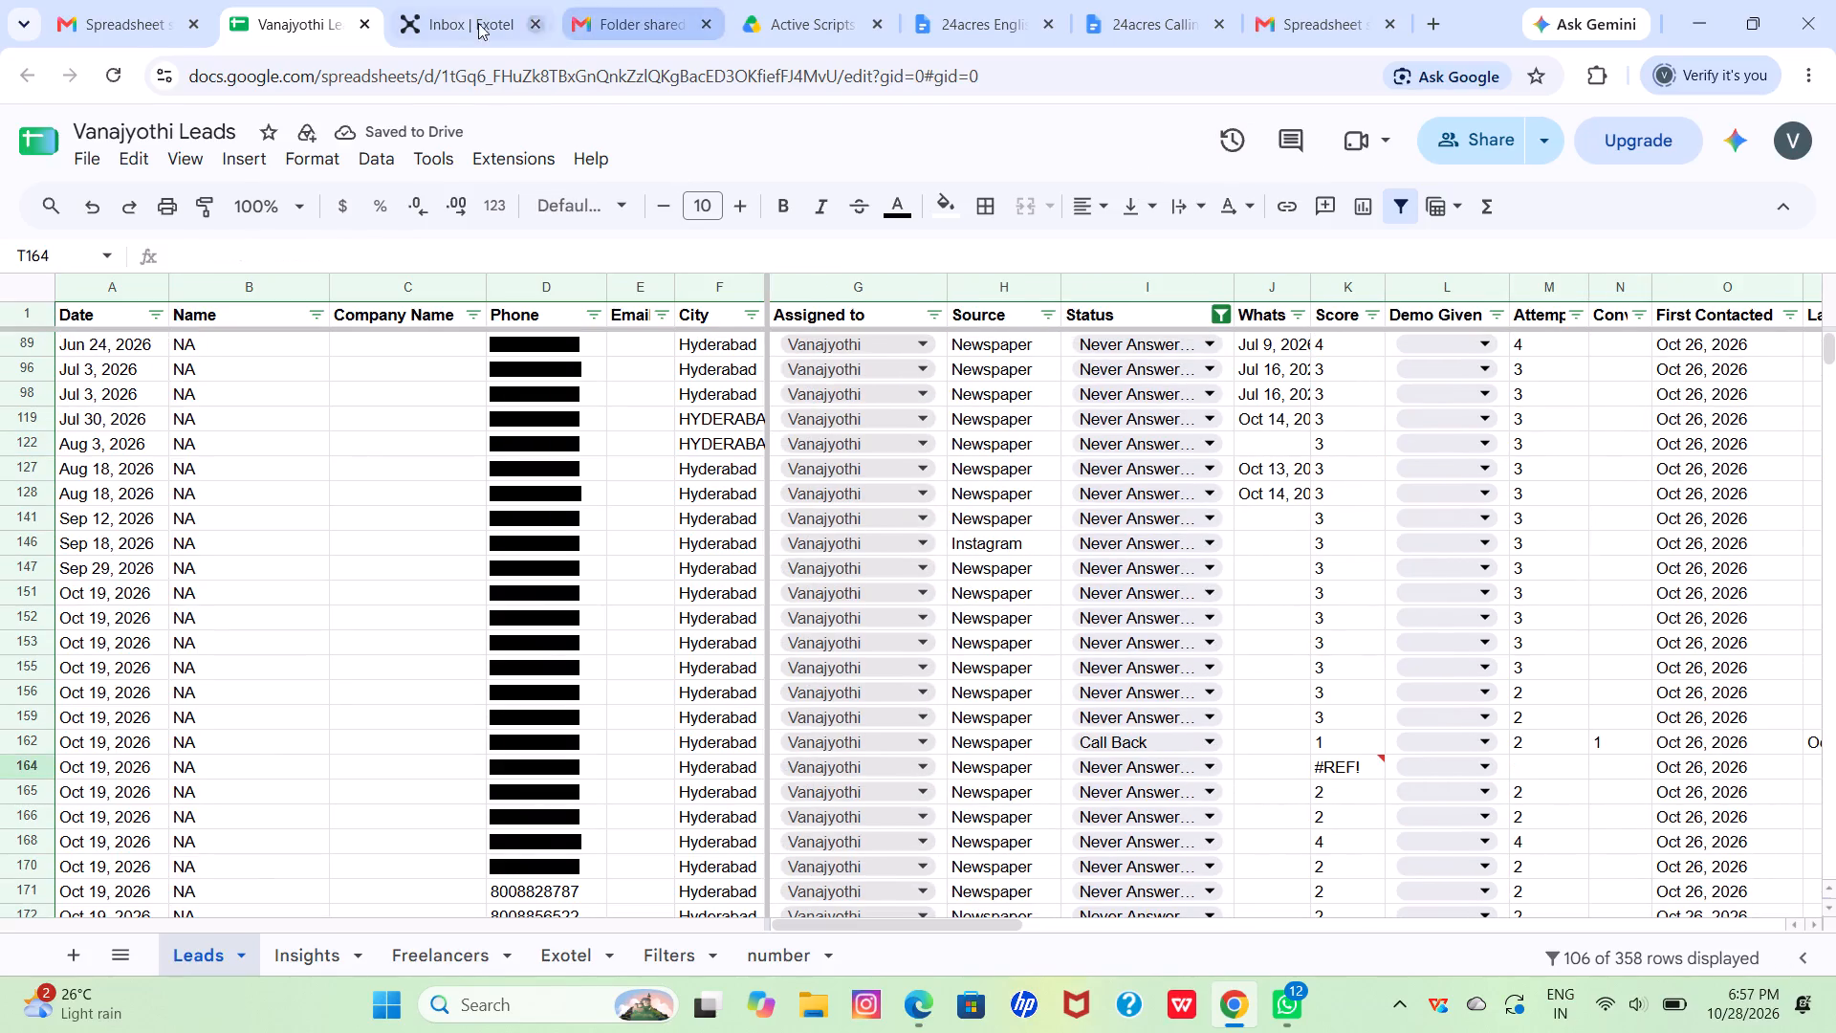